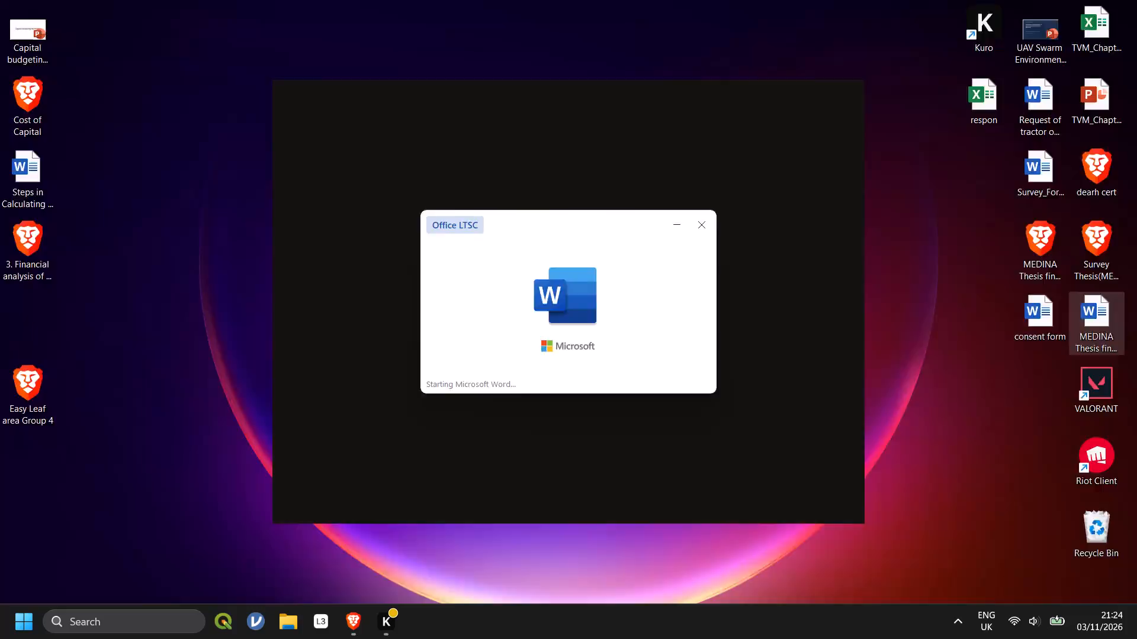
# Resume the thesis final revision document at the last reading position, at the general and specific objectives of the study.
pyautogui.click(1069, 154)
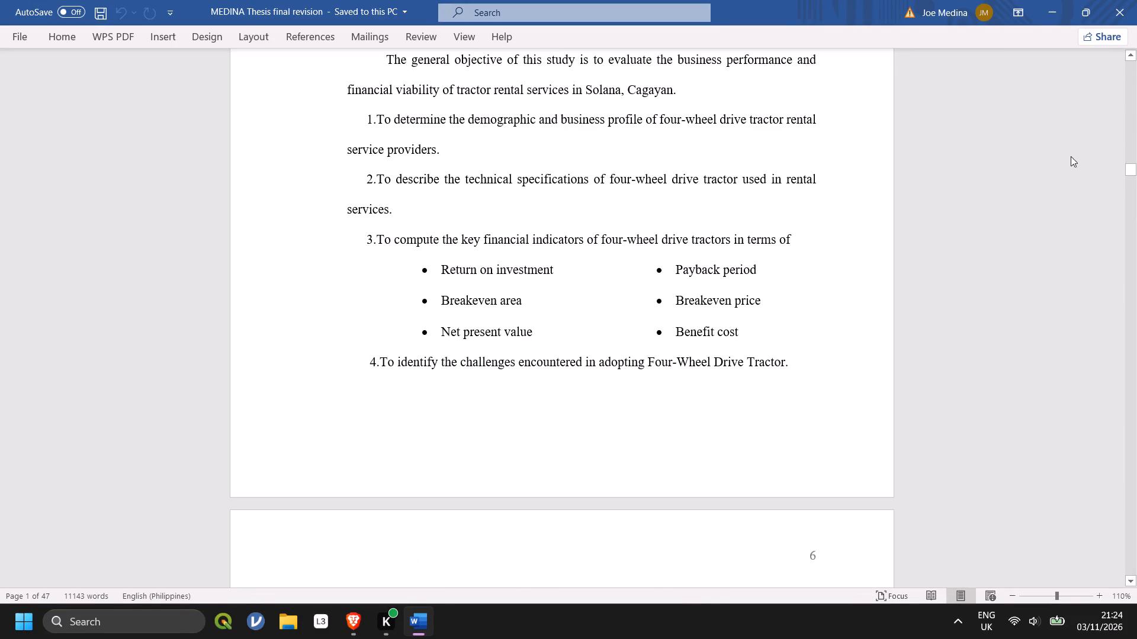
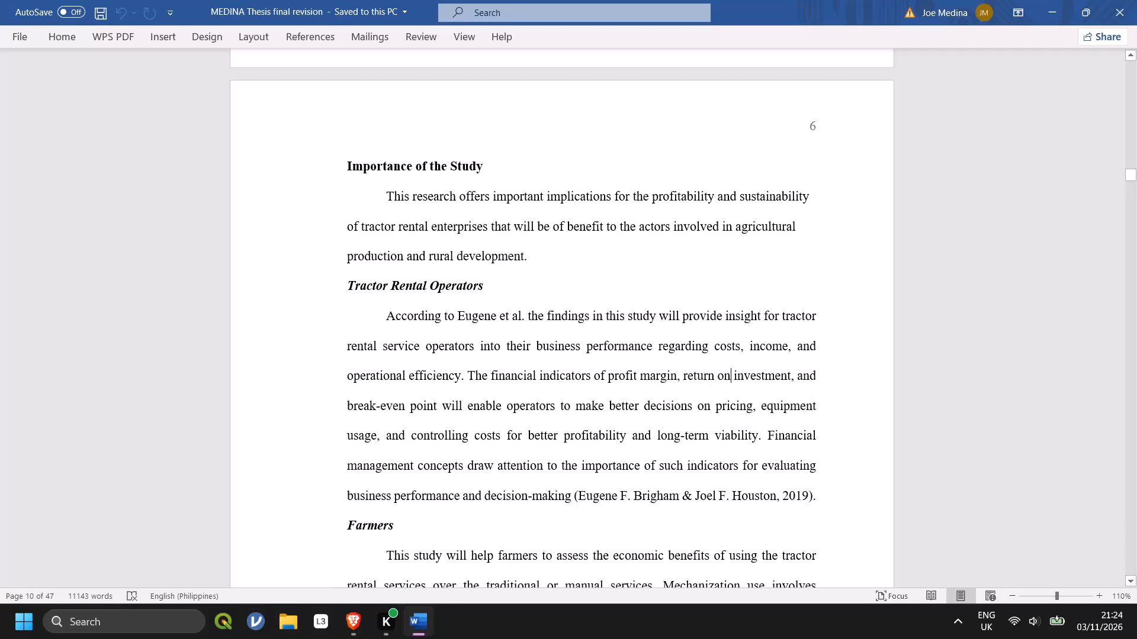
# Read through the Importance of the Study section, from Tractor Rental Operators to Farmers and Future Entrepreneurs.
pyautogui.scroll(-7, 492, 515)
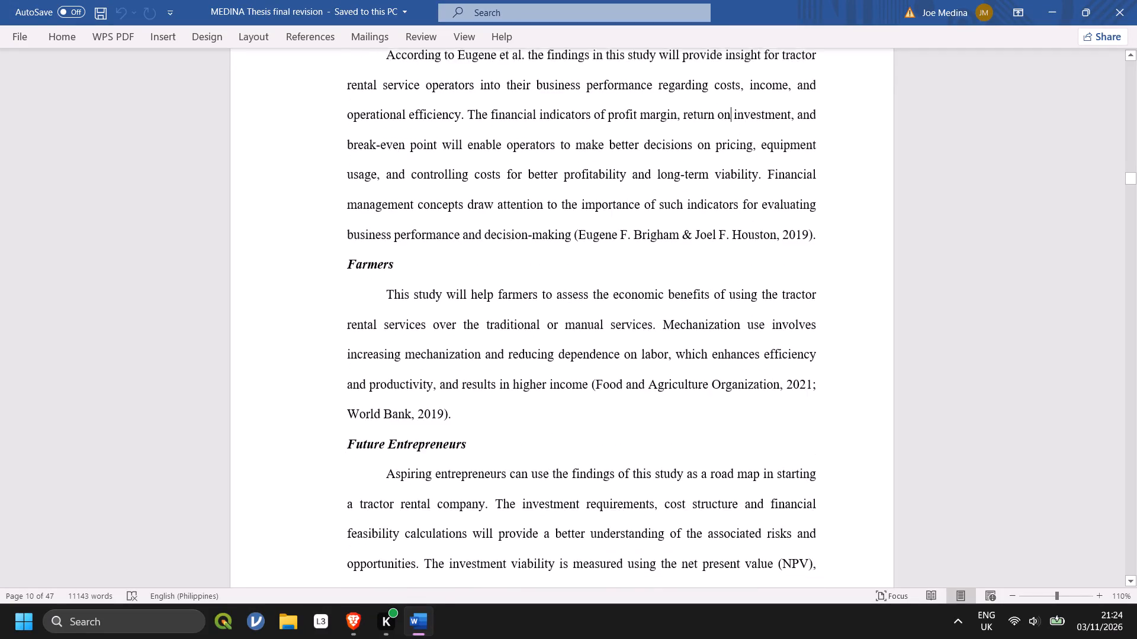
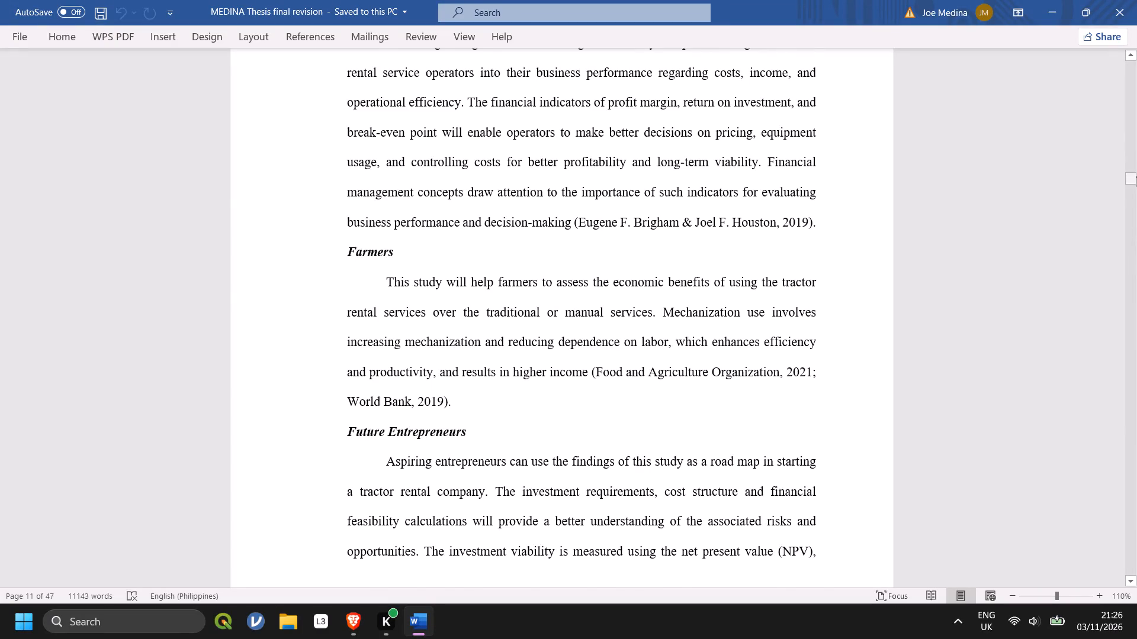
# Skim ahead from the Importance of the Study to the Methodology chapter and read its Locale and Time of the study section.
pyautogui.moveTo(1136, 176); pyautogui.dragTo(1136, 223)
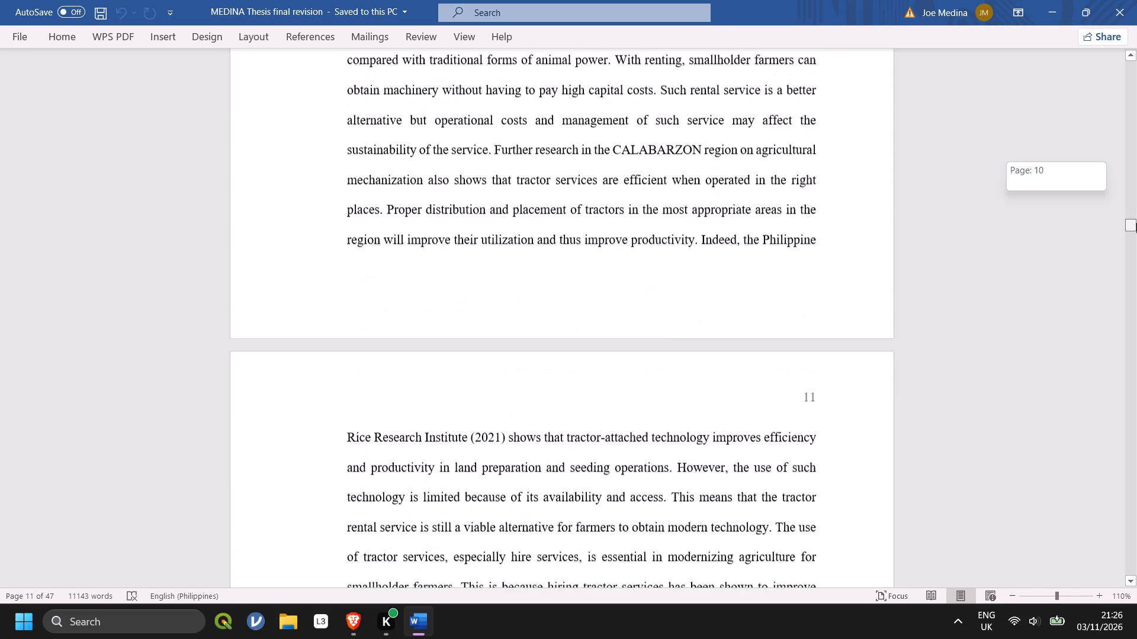
pyautogui.moveTo(1136, 223); pyautogui.dragTo(1136, 260)
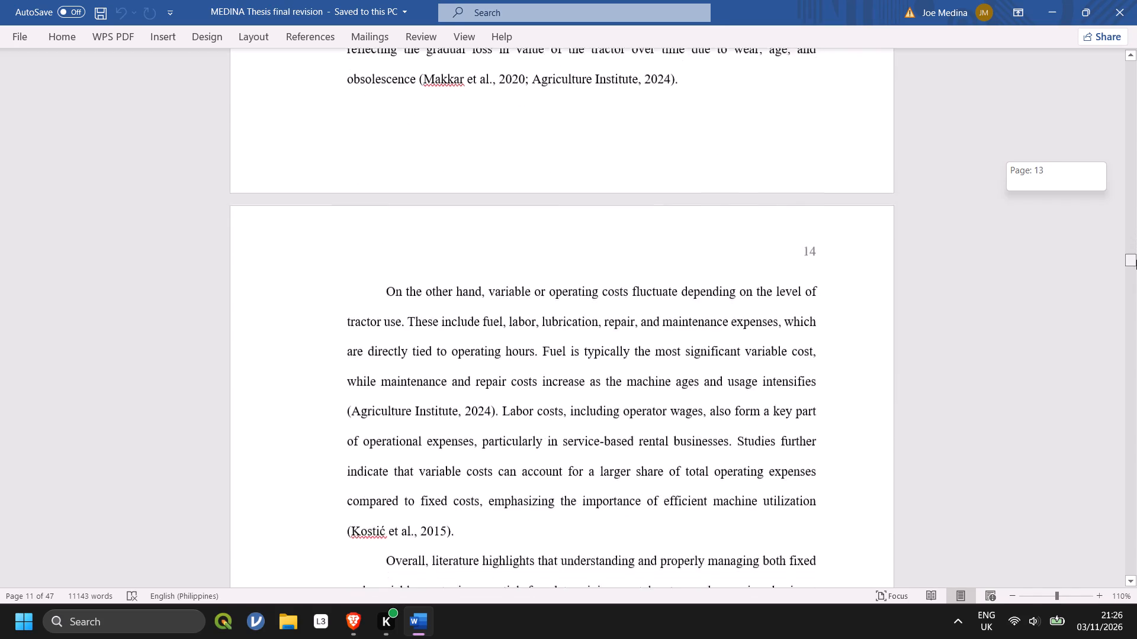
pyautogui.moveTo(1136, 260); pyautogui.dragTo(1136, 299)
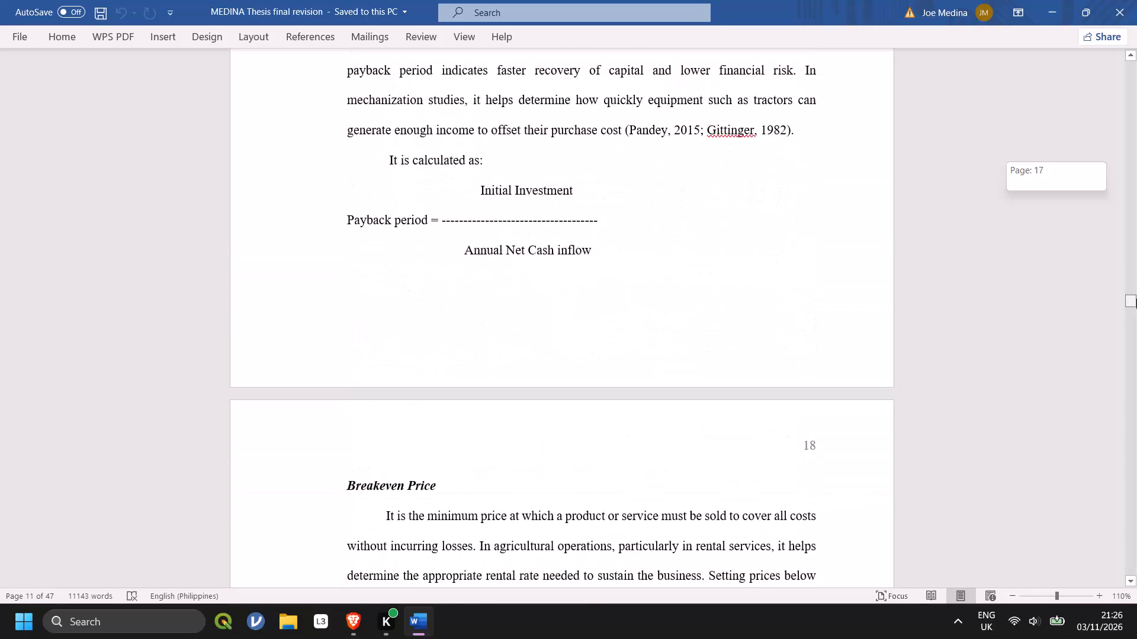
pyautogui.moveTo(1136, 299); pyautogui.dragTo(1136, 346)
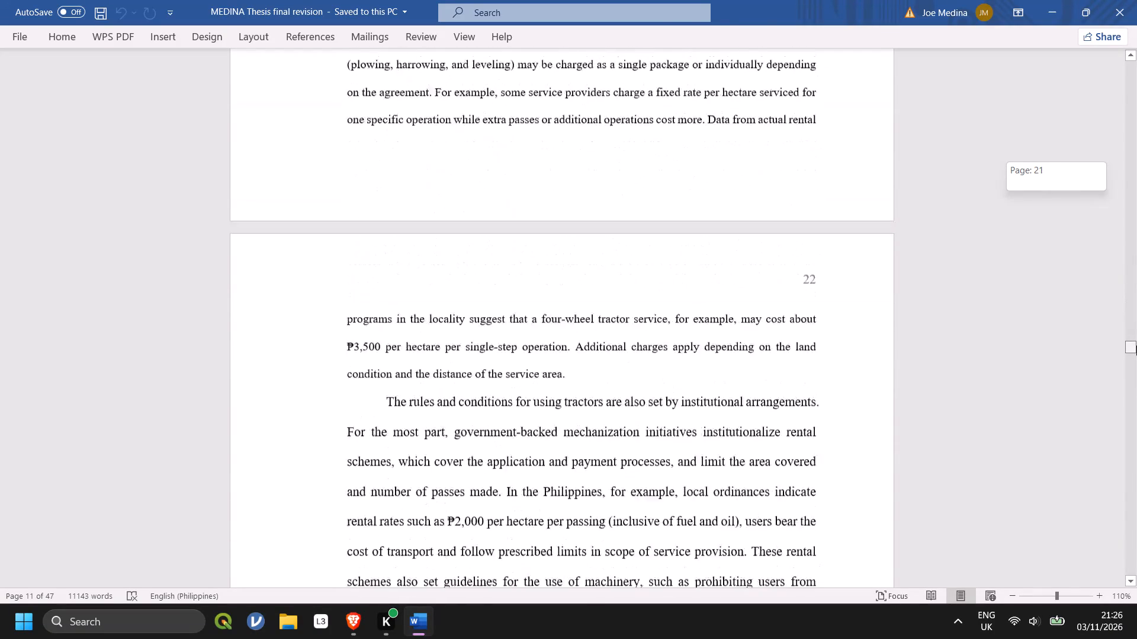
pyautogui.moveTo(1136, 346); pyautogui.dragTo(1136, 377)
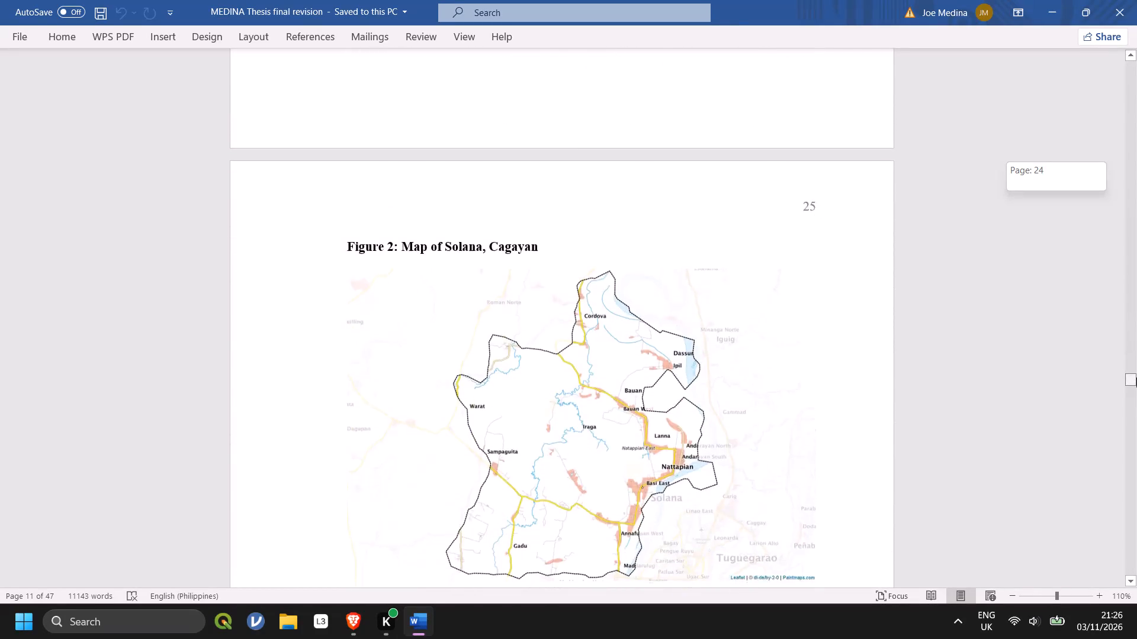
pyautogui.moveTo(1136, 377); pyautogui.dragTo(1136, 375)
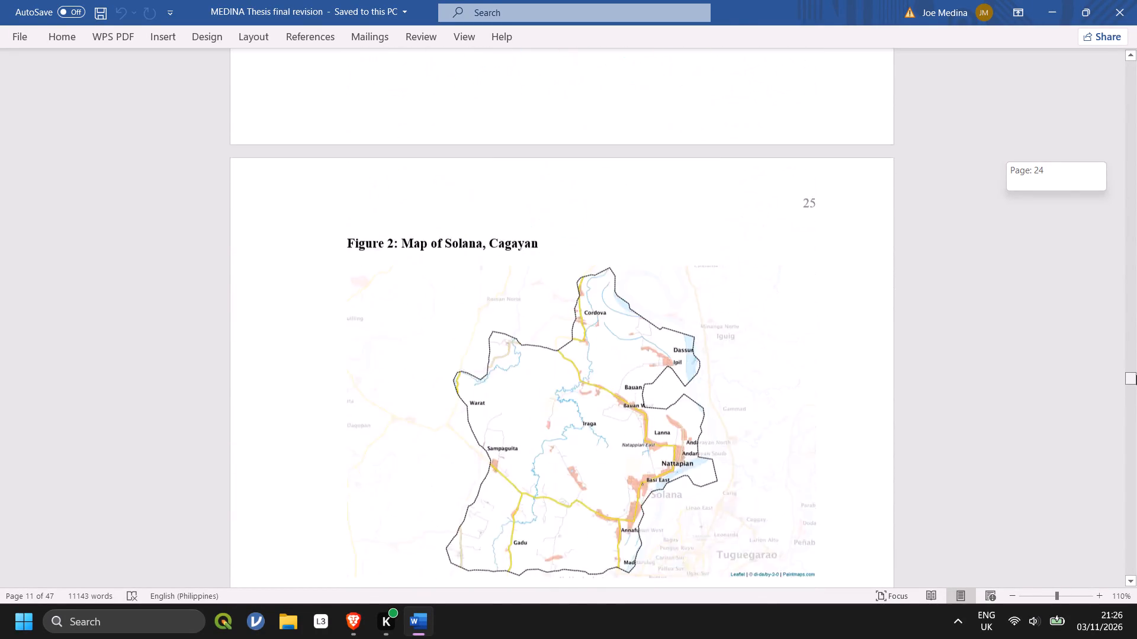
pyautogui.moveTo(1136, 375); pyautogui.dragTo(1136, 367)
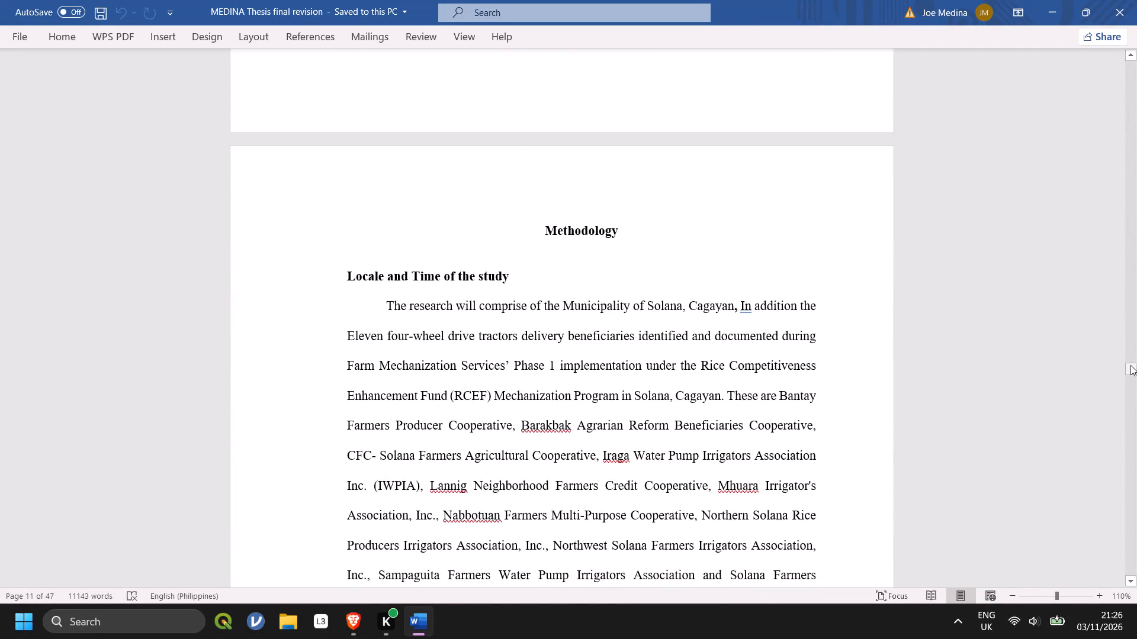
pyautogui.scroll(-6, 1130, 365)
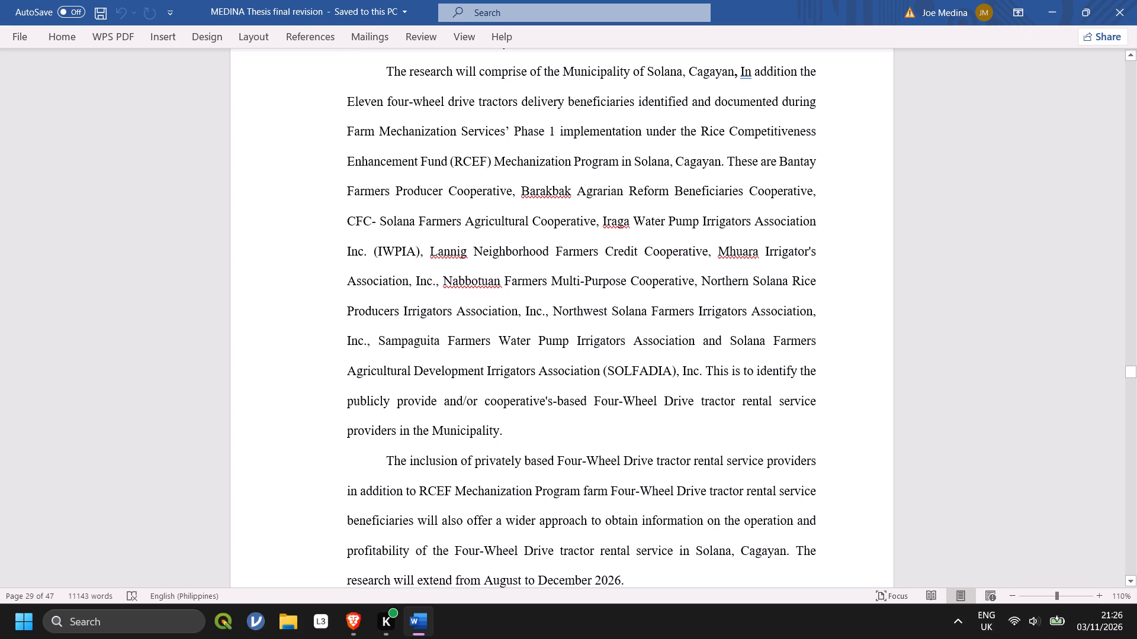
pyautogui.scroll(2, 908, 230)
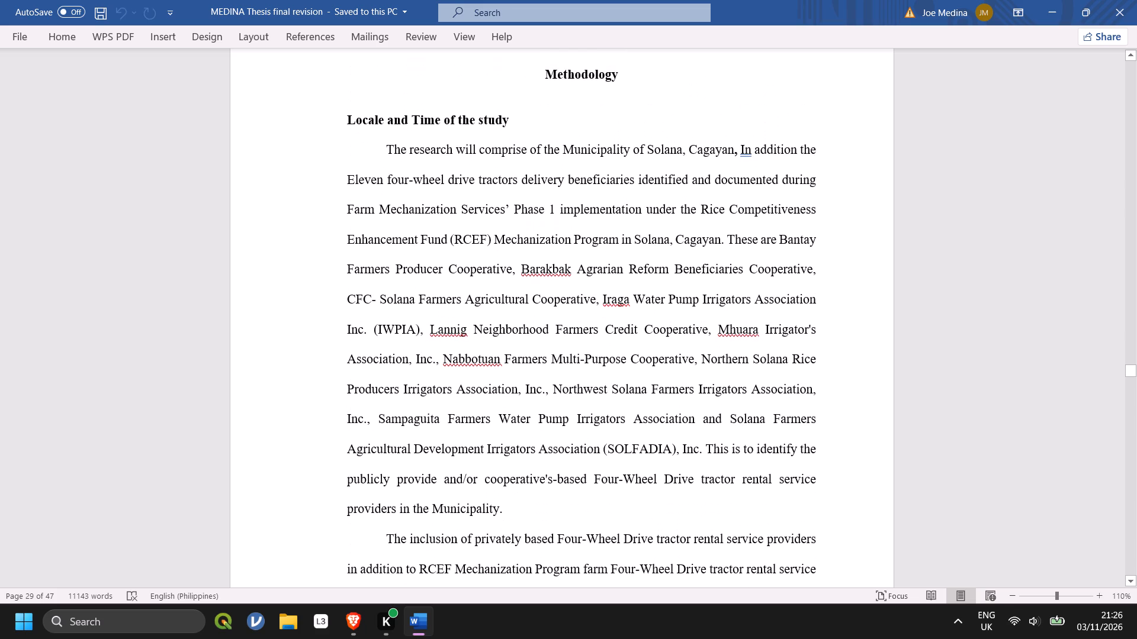
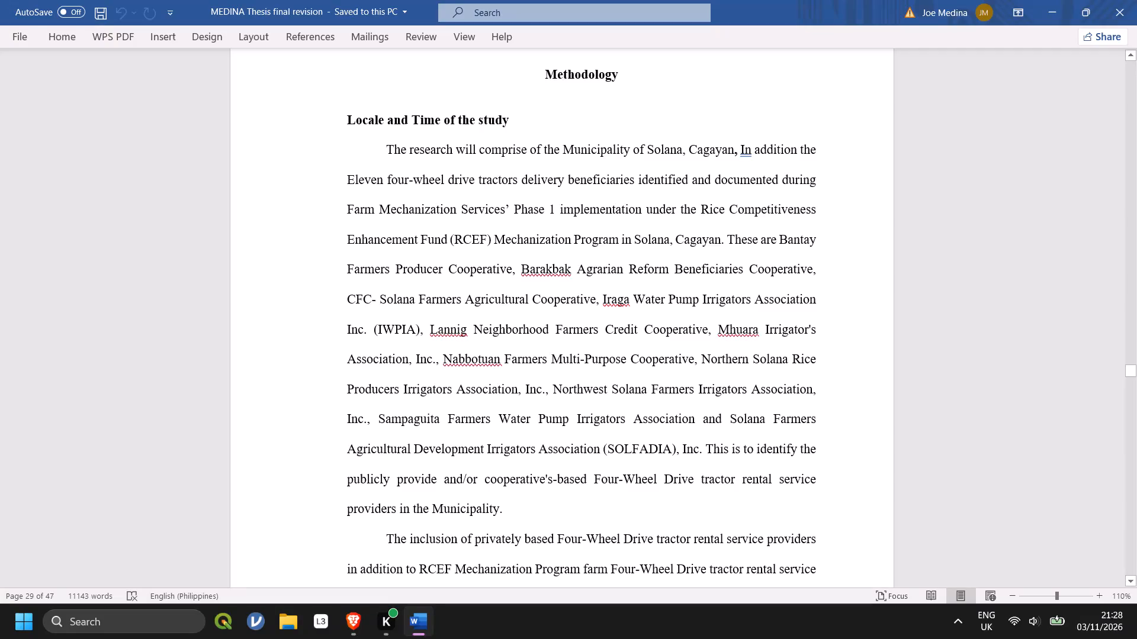
# Read the rest of the Locale and Time of the study section, glancing ahead at the map of Solana, Cagayan.
pyautogui.scroll(-3, 759, 375)
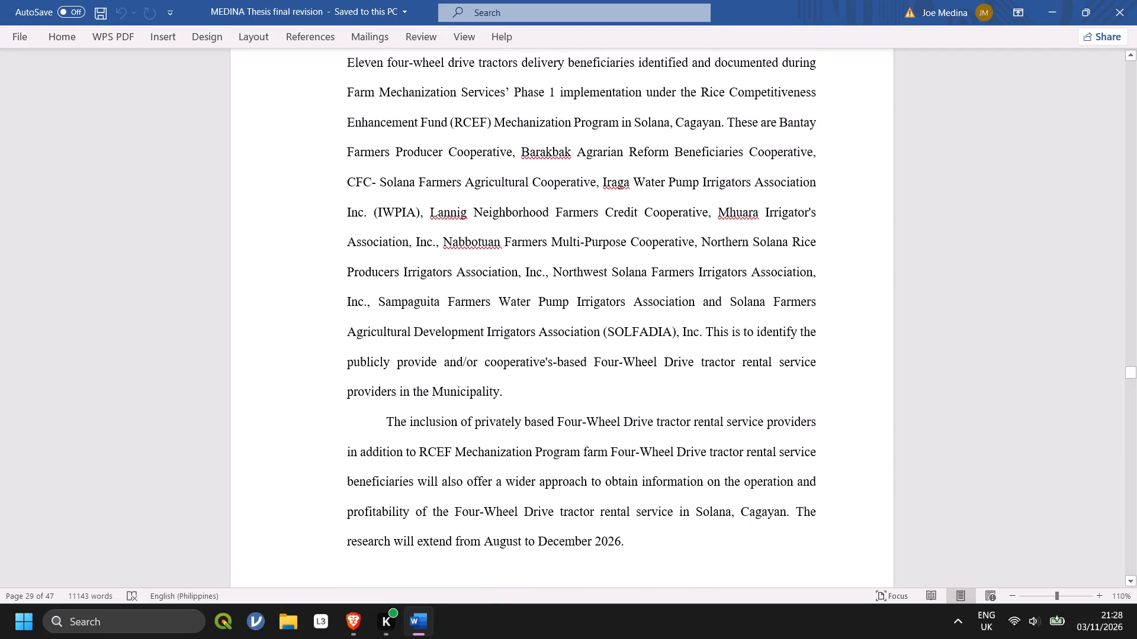
pyautogui.scroll(-12, 759, 375)
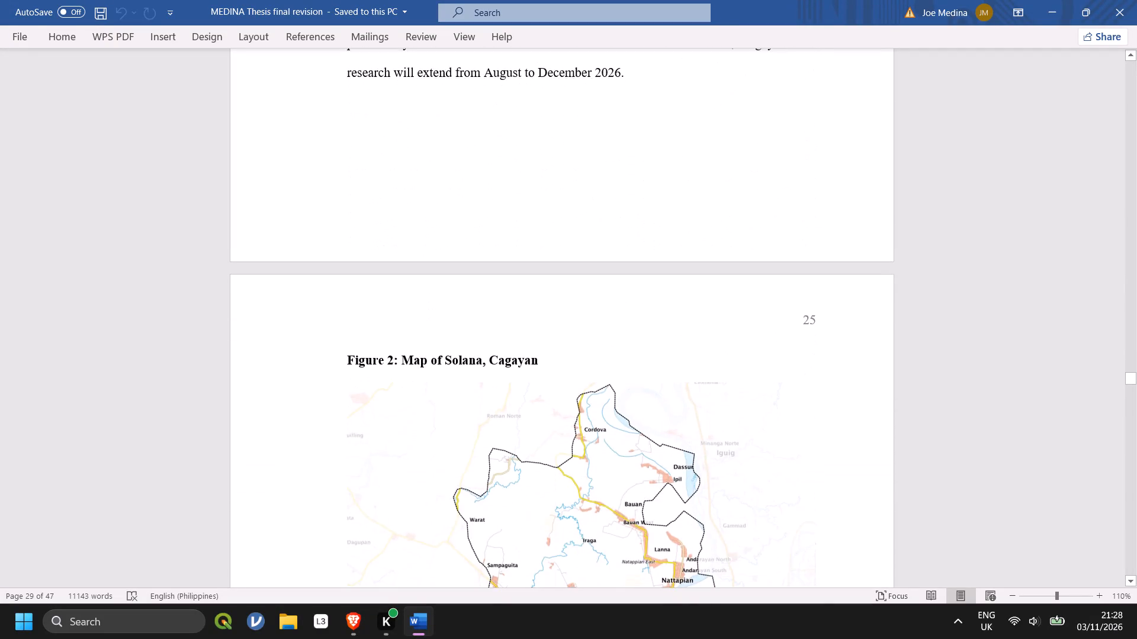
pyautogui.scroll(9, 759, 375)
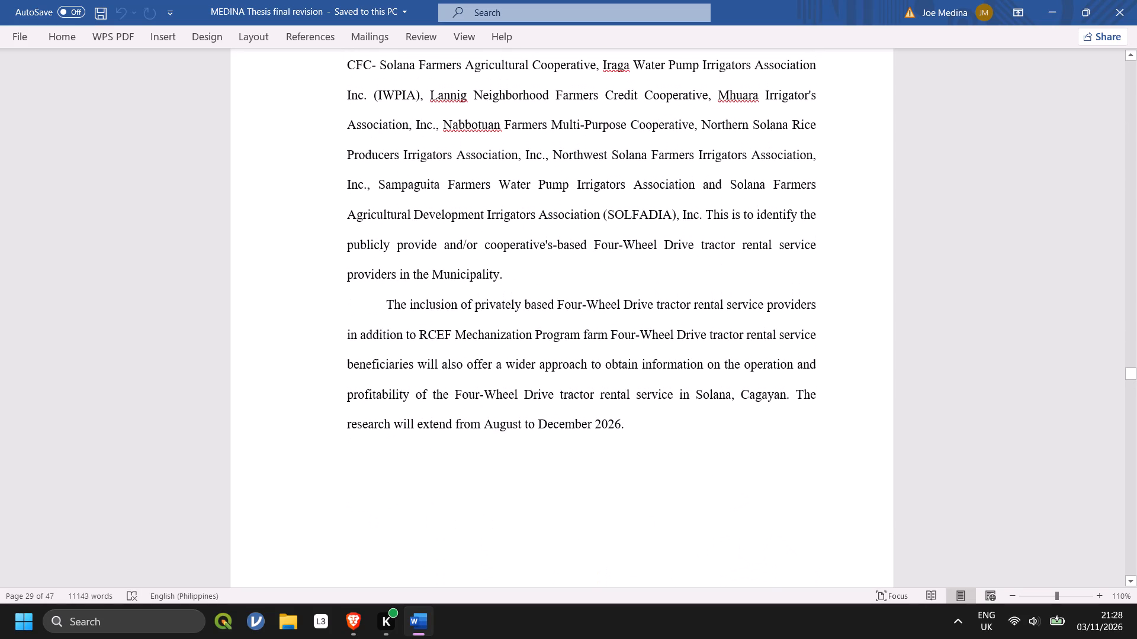
# Go back over the paragraph naming the RCEF Mechanization Program four-wheel drive tractor beneficiaries in Solana, Cagayan.
pyautogui.scroll(3, 759, 375)
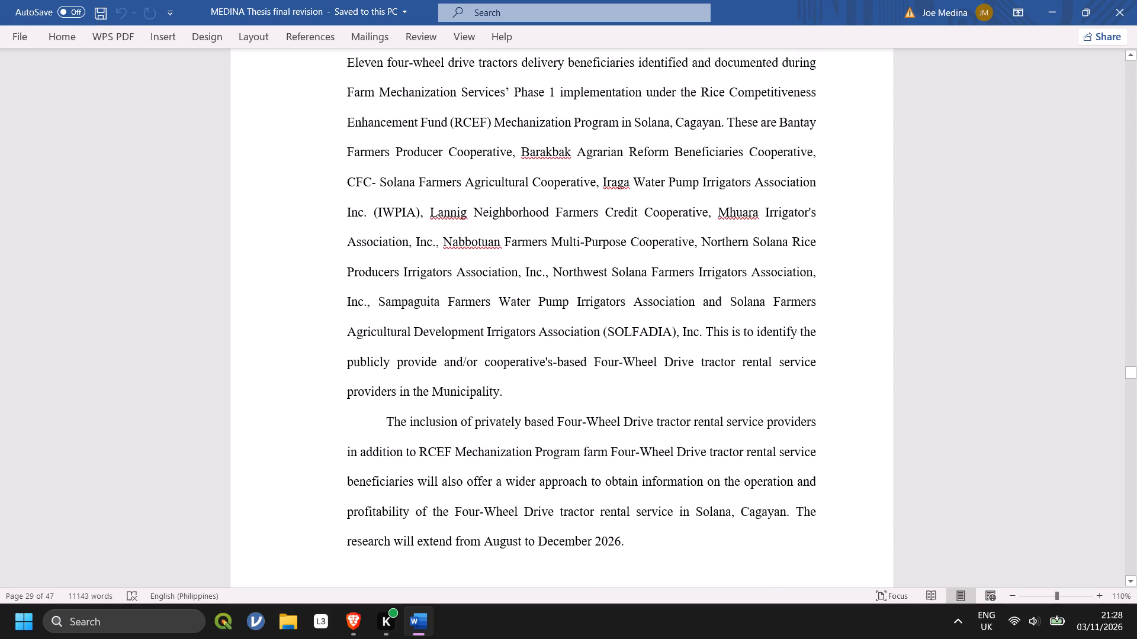
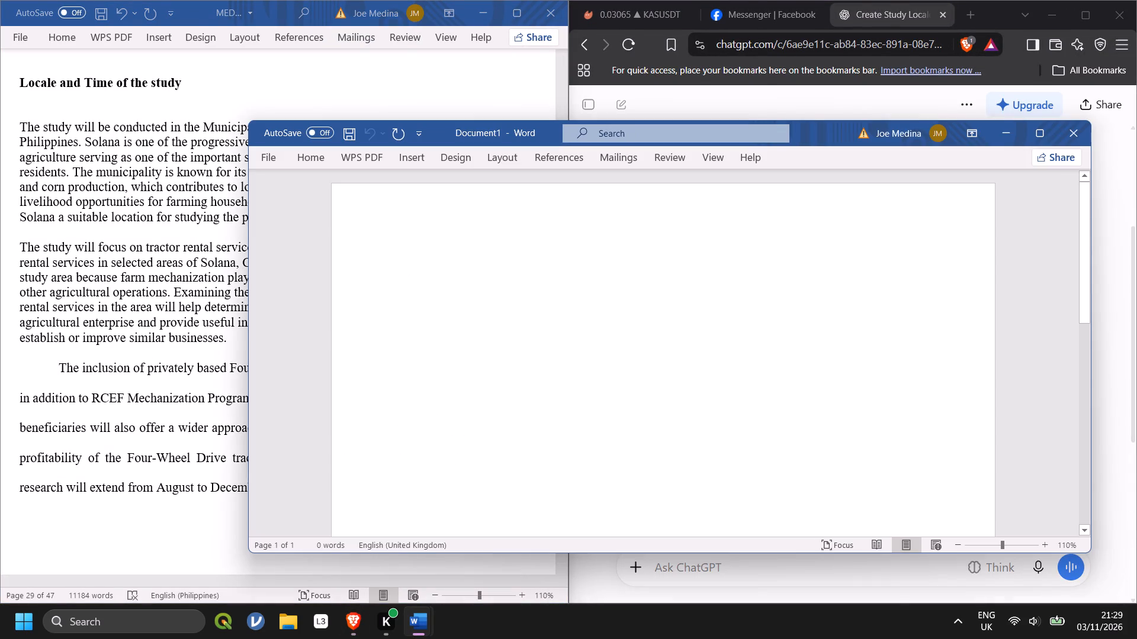
pyautogui.press('super+Right')
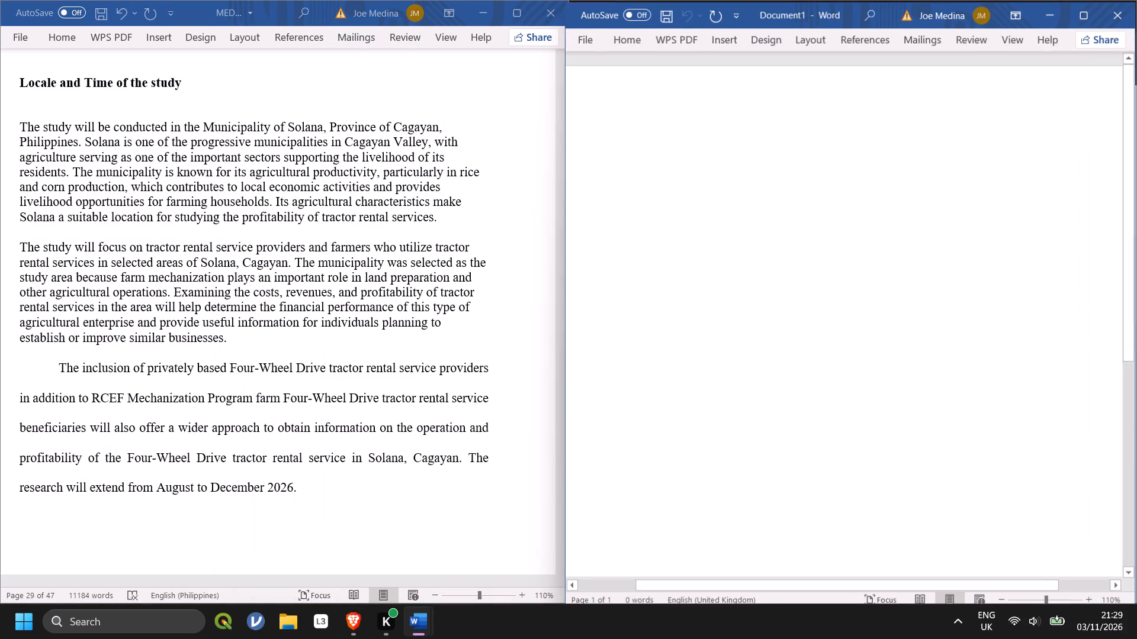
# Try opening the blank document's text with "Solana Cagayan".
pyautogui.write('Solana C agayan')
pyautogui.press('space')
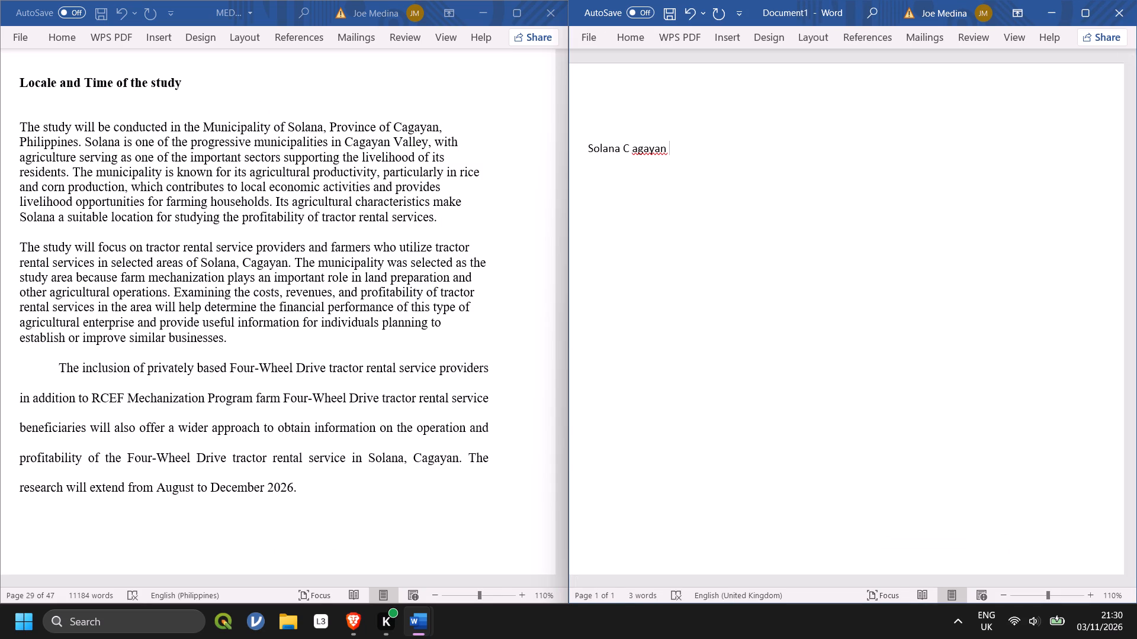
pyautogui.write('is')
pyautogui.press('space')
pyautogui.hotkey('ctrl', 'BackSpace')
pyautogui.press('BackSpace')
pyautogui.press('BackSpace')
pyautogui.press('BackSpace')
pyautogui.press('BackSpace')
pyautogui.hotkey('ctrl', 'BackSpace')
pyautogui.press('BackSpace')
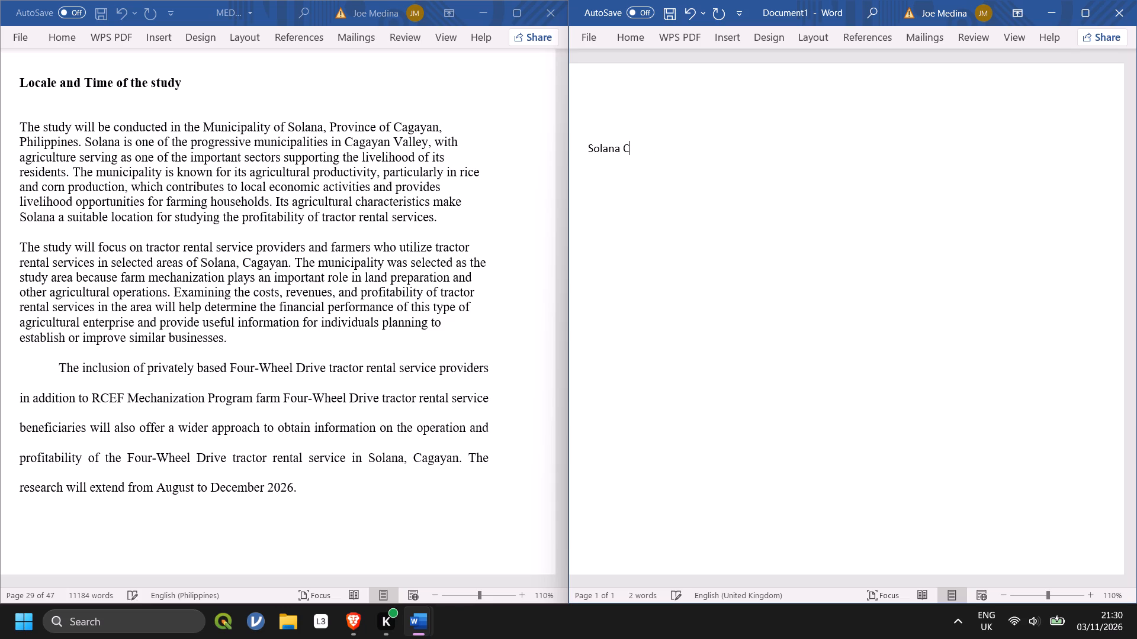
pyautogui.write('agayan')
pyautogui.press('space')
# Replace all text in the new document with the sentence opening "The Municipaliy of Solana Cagayan".
pyautogui.hotkey('ctrl', 'a')
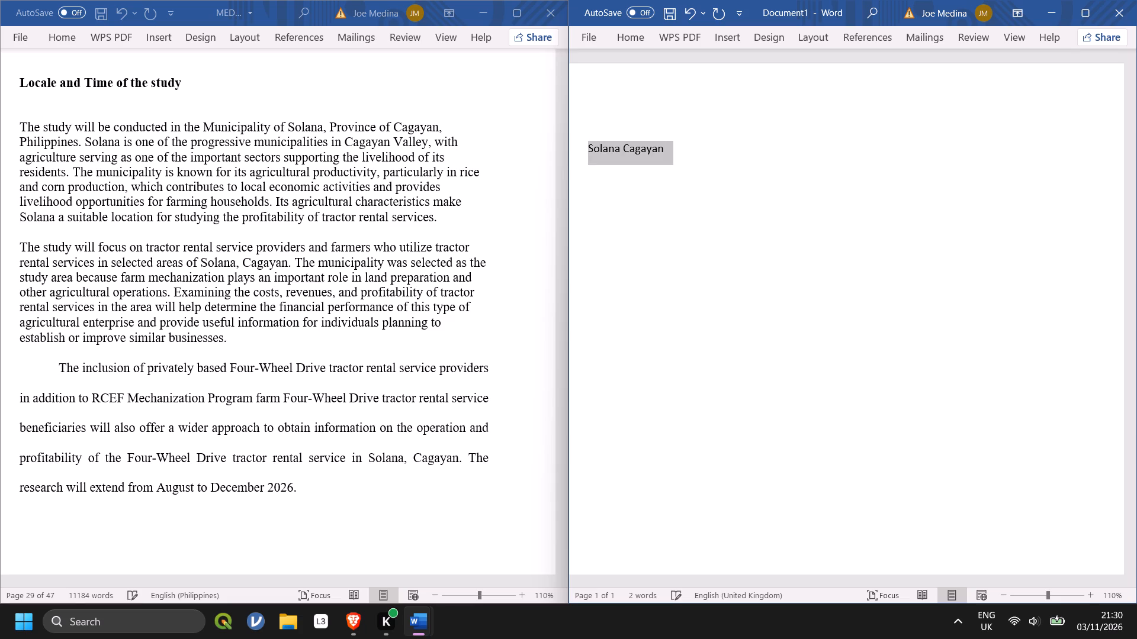
pyautogui.write('The Mun')
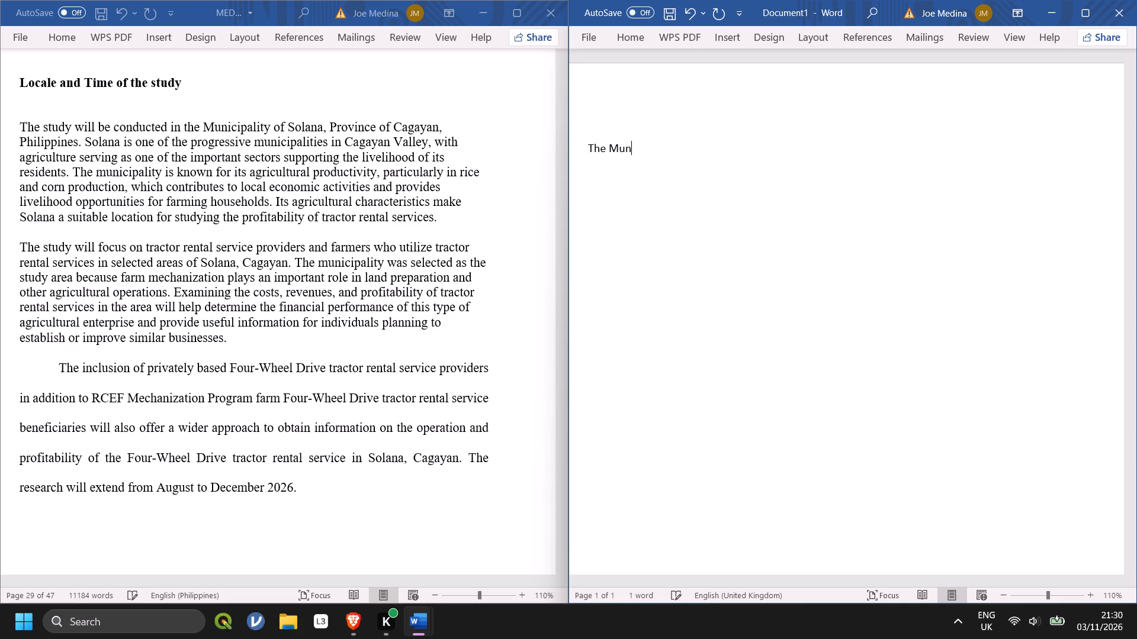
pyautogui.write('icipaliy of s')
pyautogui.press('BackSpace')
pyautogui.press('BackSpace')
pyautogui.press('space')
pyautogui.write('Solana')
pyautogui.press('space')
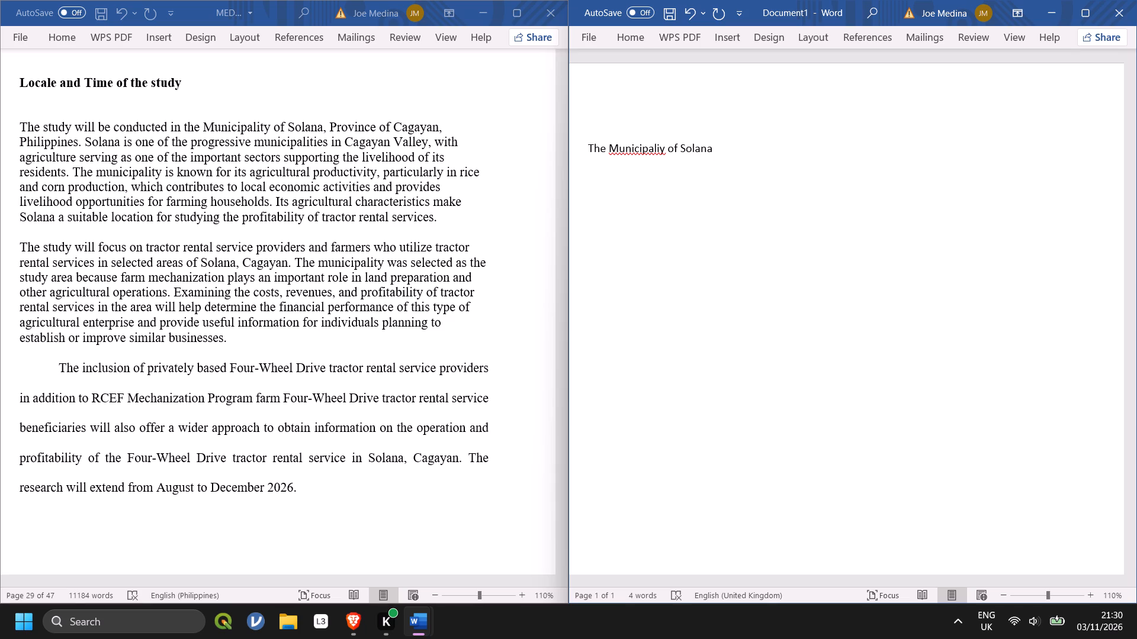
pyautogui.write('Cagayan')
pyautogui.press('space')
# Continue the sentence with "is one of the progressive municipalities in Cagayan Valley,".
pyautogui.write('is one of the')
pyautogui.press('space')
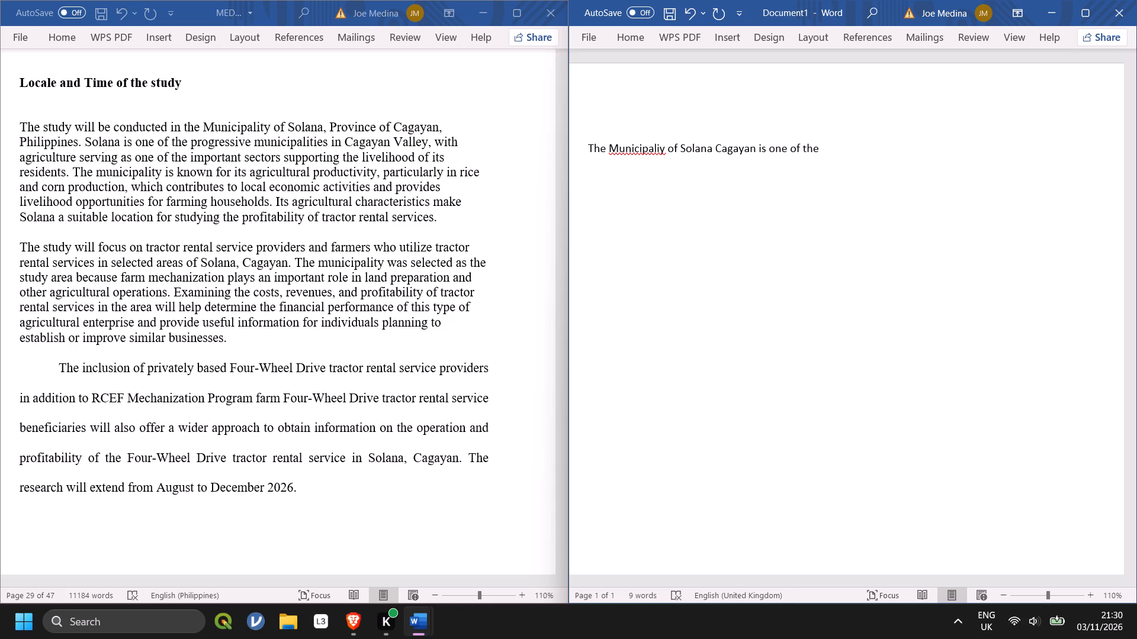
pyautogui.write('progressive')
pyautogui.press('space')
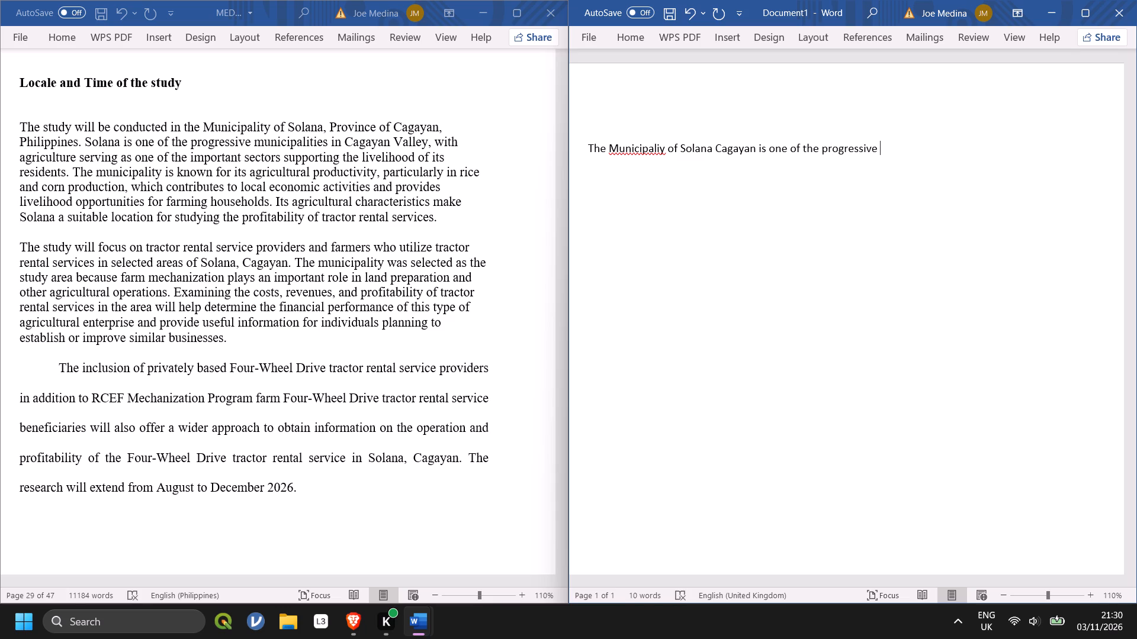
pyautogui.write('municipalities')
pyautogui.press('space')
pyautogui.write('in Ca')
pyautogui.write('gayan VAlley')
pyautogui.press('space')
pyautogui.press('BackSpace')
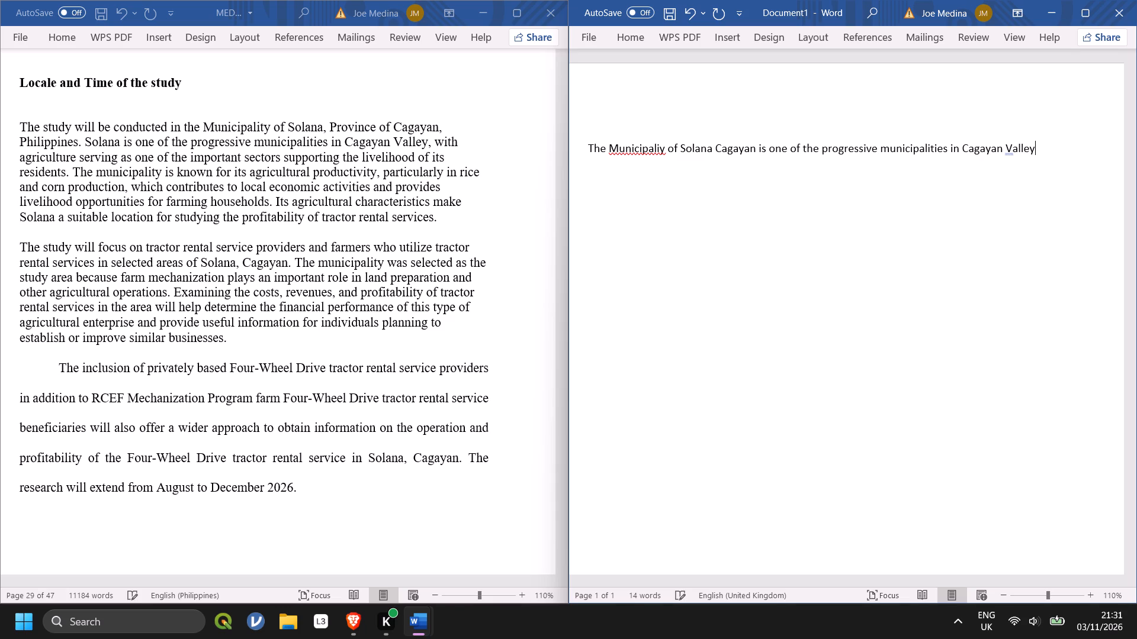
pyautogui.write(',')
pyautogui.press('space')
# Continue the sentence in the new document with "with aagriculture serving as one of the important sectors".
pyautogui.write('with aagriculture')
pyautogui.press('space')
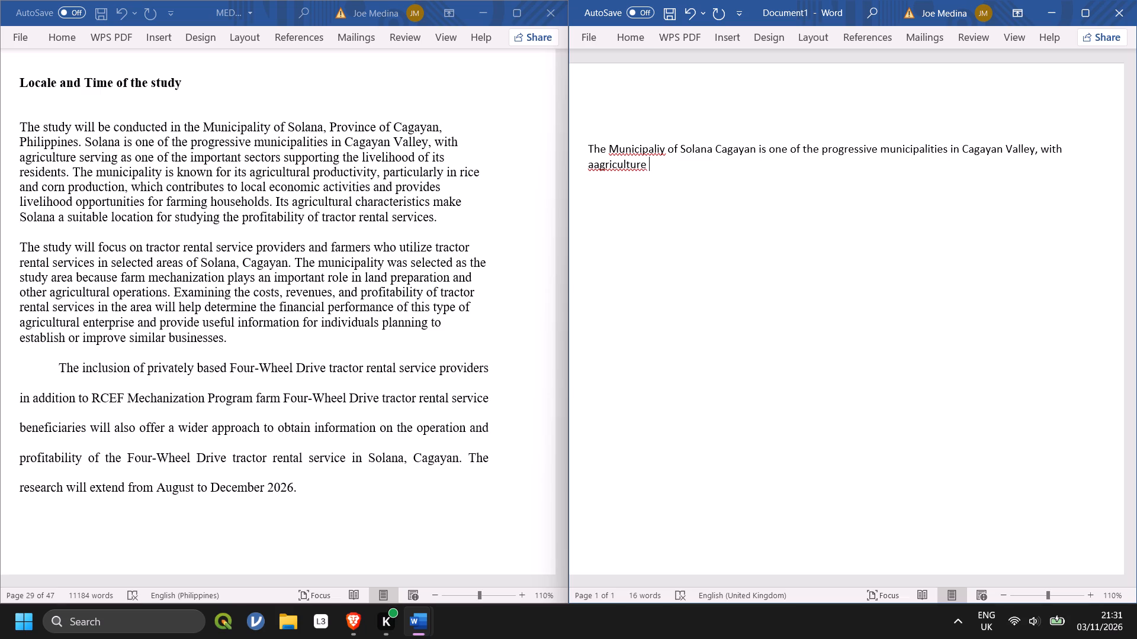
pyautogui.write('serving as the')
pyautogui.press('space')
pyautogui.press('ctrl+Insert')
pyautogui.hotkey('ctrl', 'BackSpace')
pyautogui.write('one of the')
pyautogui.press('space')
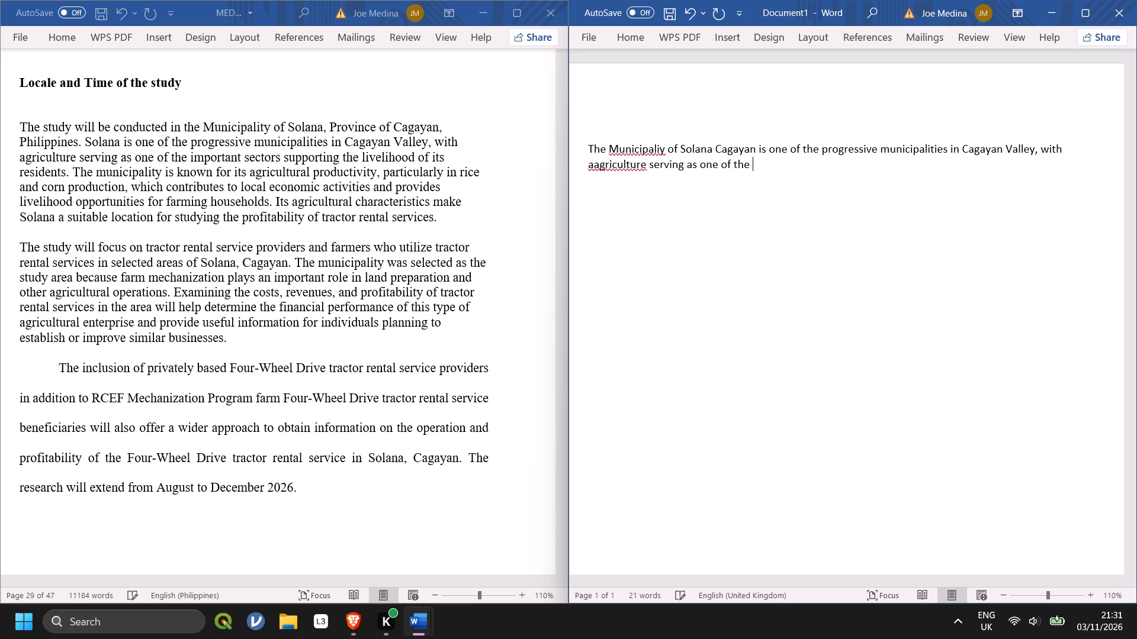
pyautogui.write('imp')
pyautogui.write('ortawnt')
pyautogui.press('space')
pyautogui.write('sector')
pyautogui.press('space')
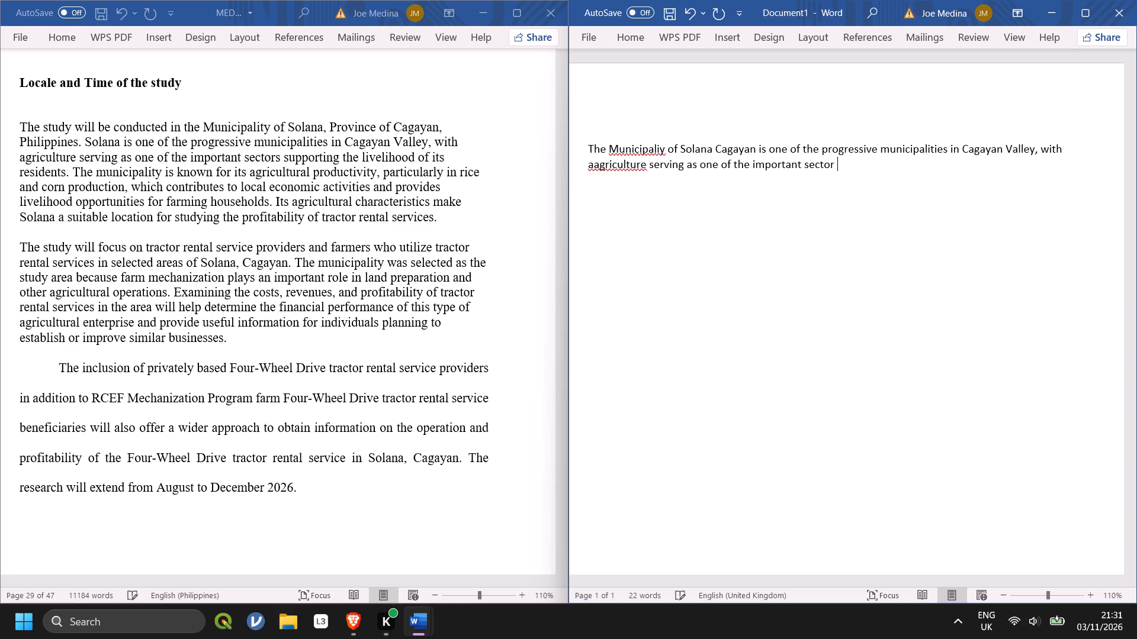
pyautogui.press('BackSpace')
pyautogui.write('s')
pyautogui.press('space')
# Finish the opening sentence with "supporting the livelihood of its residents.".
pyautogui.write('supporting')
pyautogui.press('space')
pyautogui.write('the livelihood')
pyautogui.press('space')
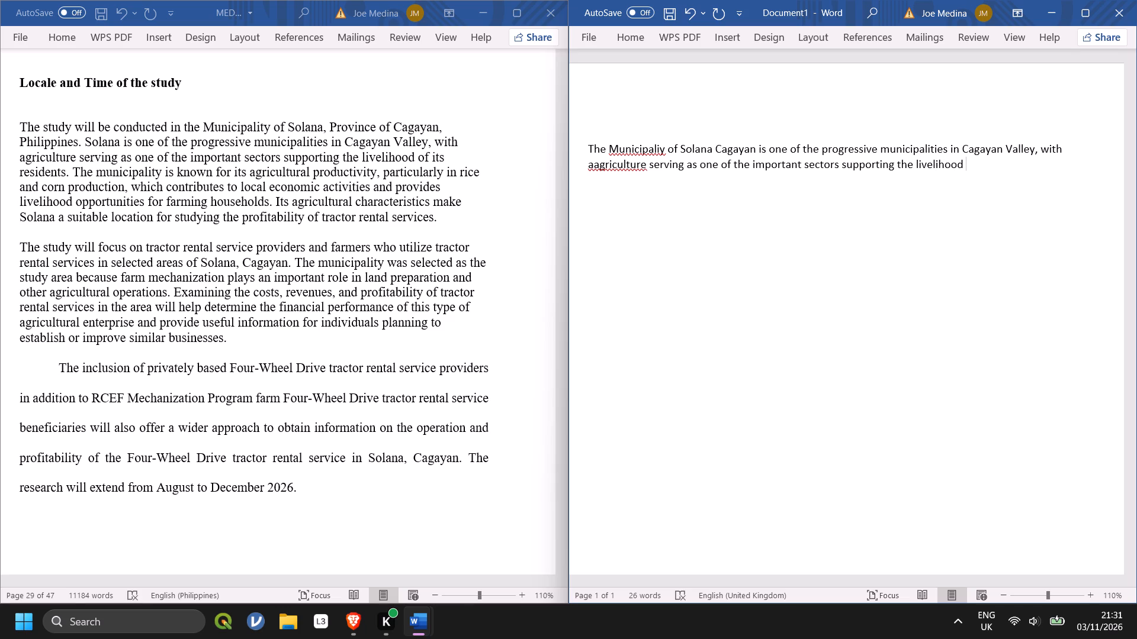
pyautogui.write('of its')
pyautogui.press('space')
pyautogui.write('resident')
pyautogui.write('s.')
pyautogui.press('space')
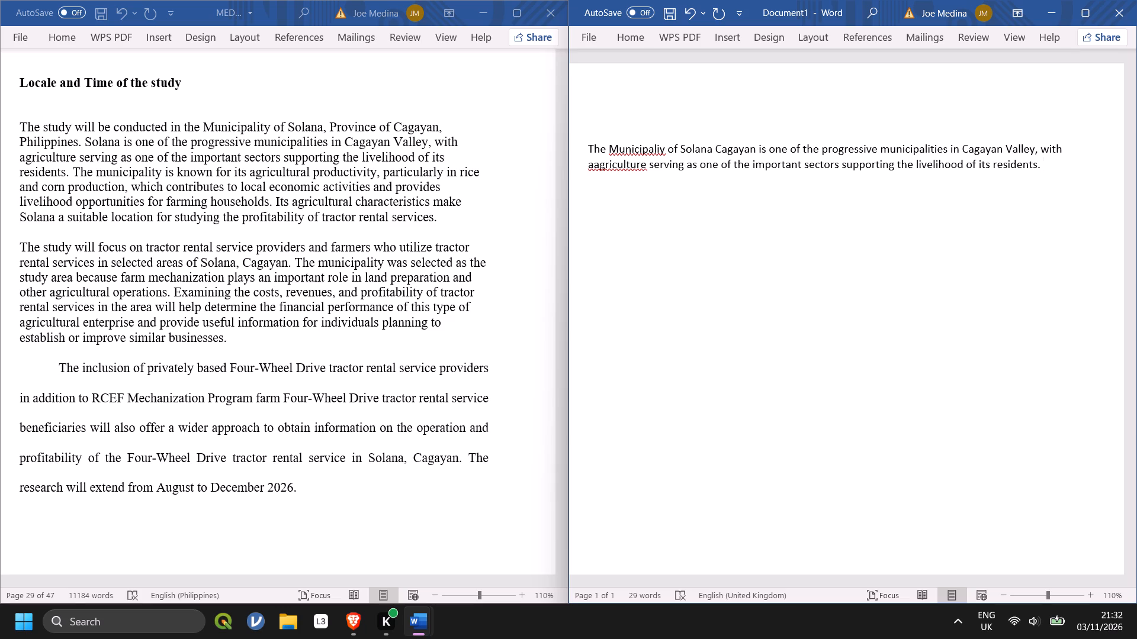
# Start a second sentence reading "The municipality is known for its agricultural productivity, particularly in rice and corn production".
pyautogui.write('The municipali')
pyautogui.write('ty is known for i')
pyautogui.write('tsd')
pyautogui.press('space')
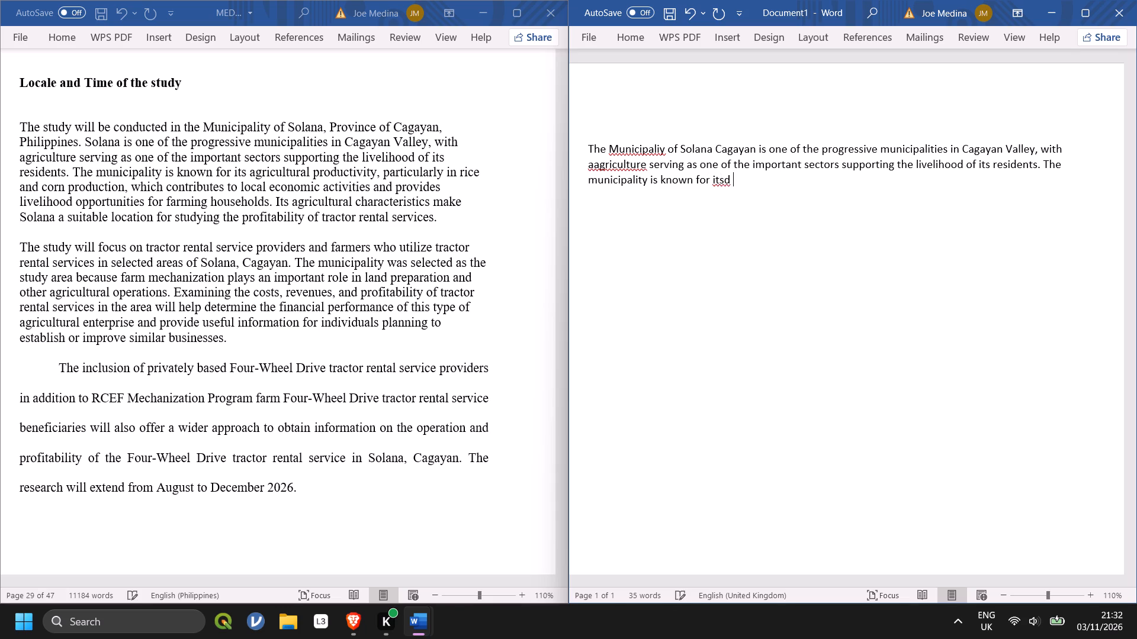
pyautogui.press('BackSpace')
pyautogui.press('BackSpace')
pyautogui.press('space')
pyautogui.write('agricultural productivity')
pyautogui.press('space')
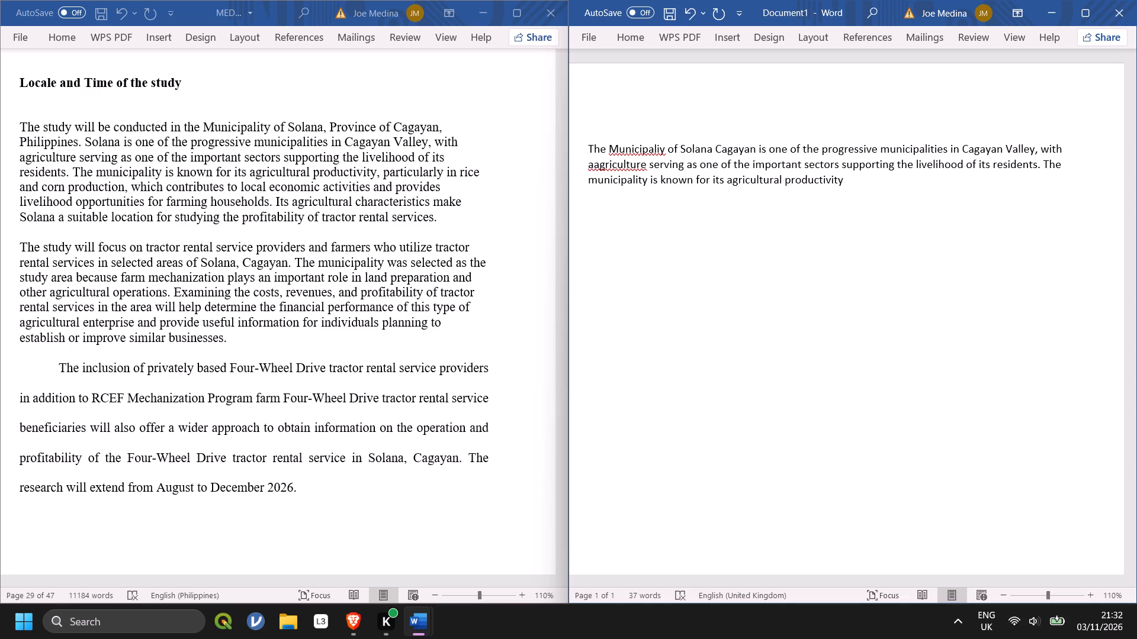
pyautogui.press('BackSpace')
pyautogui.write(', particularly in')
pyautogui.press('space')
pyautogui.write('rice and corn production')
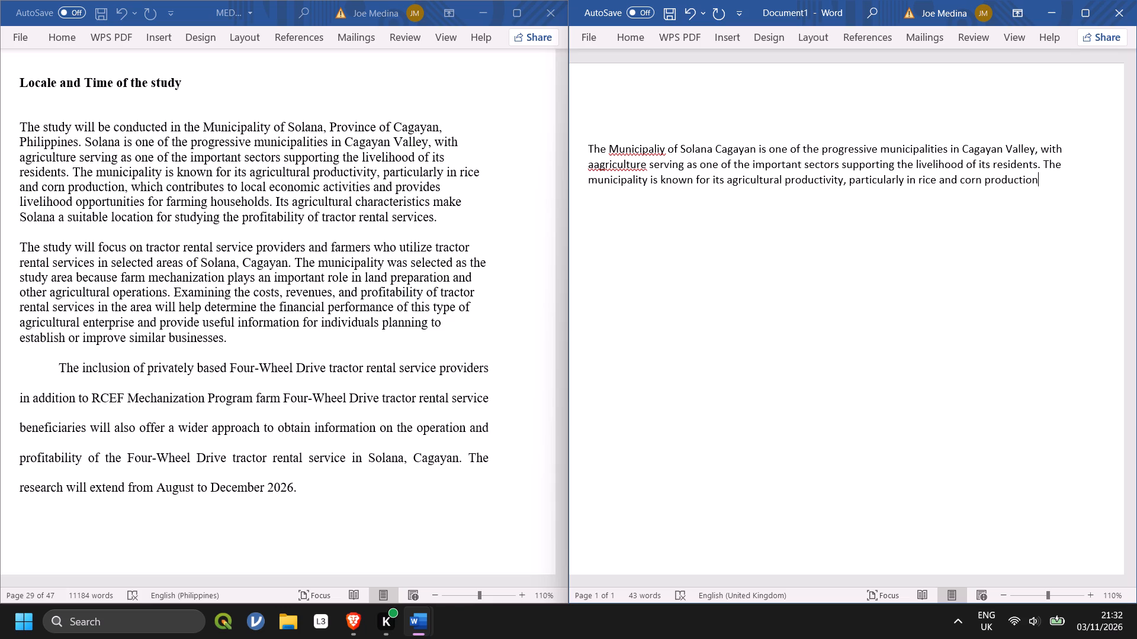
# Continue the second sentence with ", which contributes to local economic activities".
pyautogui.write(', wg')
pyautogui.press('BackSpace')
pyautogui.write('hich contr')
pyautogui.write('ibute')
pyautogui.press('space')
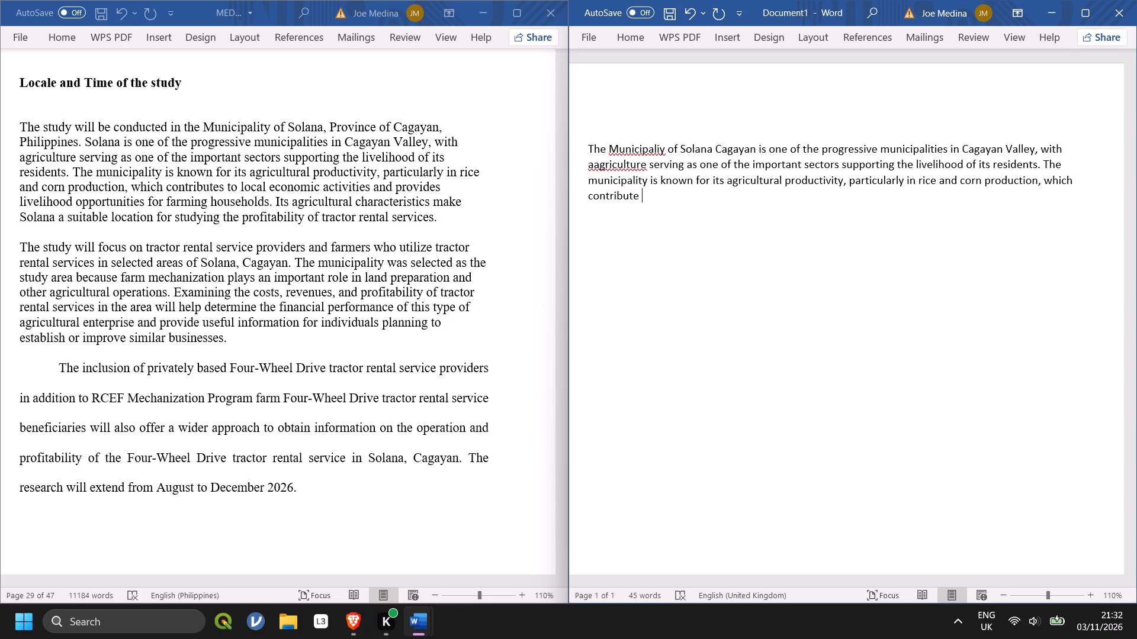
pyautogui.press('BackSpace')
pyautogui.write('s to local economi')
pyautogui.press('c')
pyautogui.press('space')
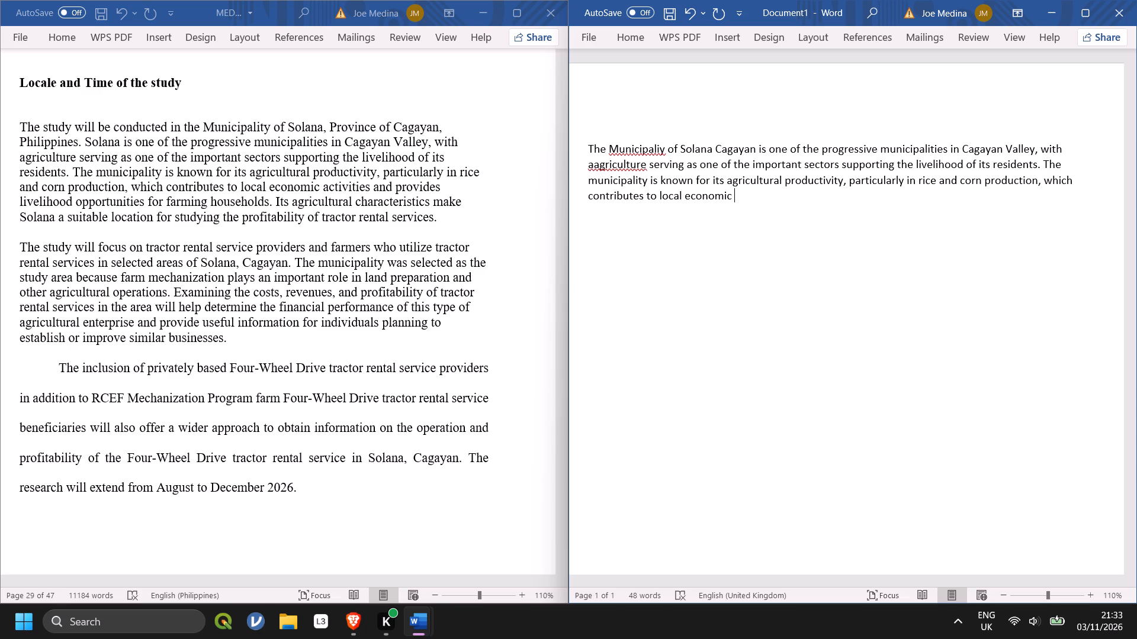
pyautogui.write('activities')
pyautogui.press('space')
# Extend the second sentence with "and provides livelihood to farming households".
pyautogui.write('and provides')
pyautogui.press('space')
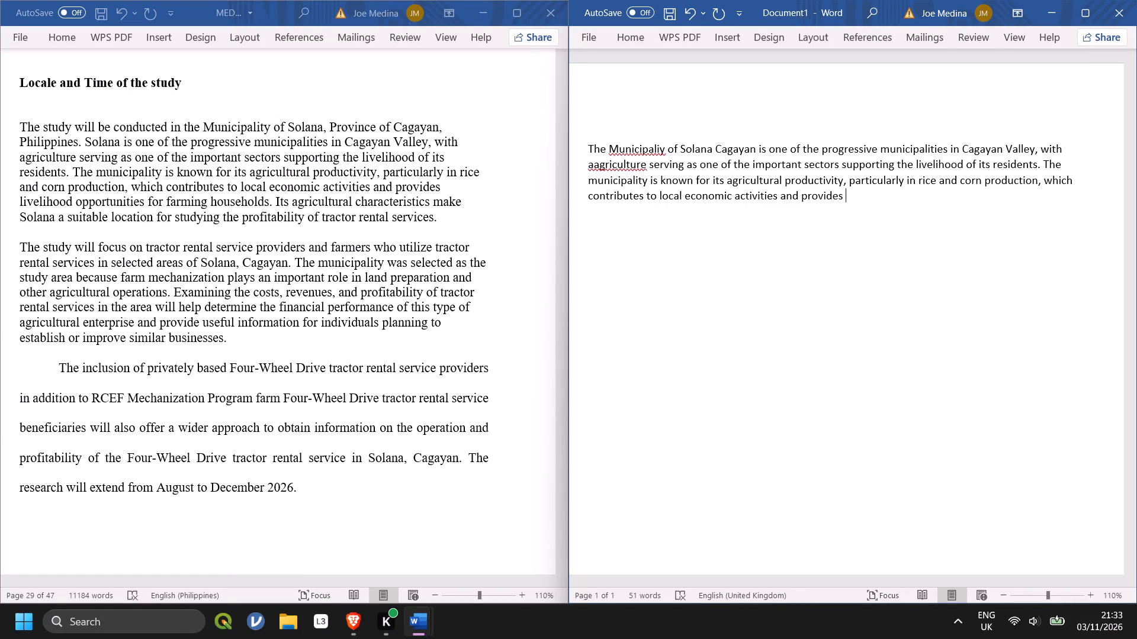
pyautogui.write('livelihood to farming')
pyautogui.press('space')
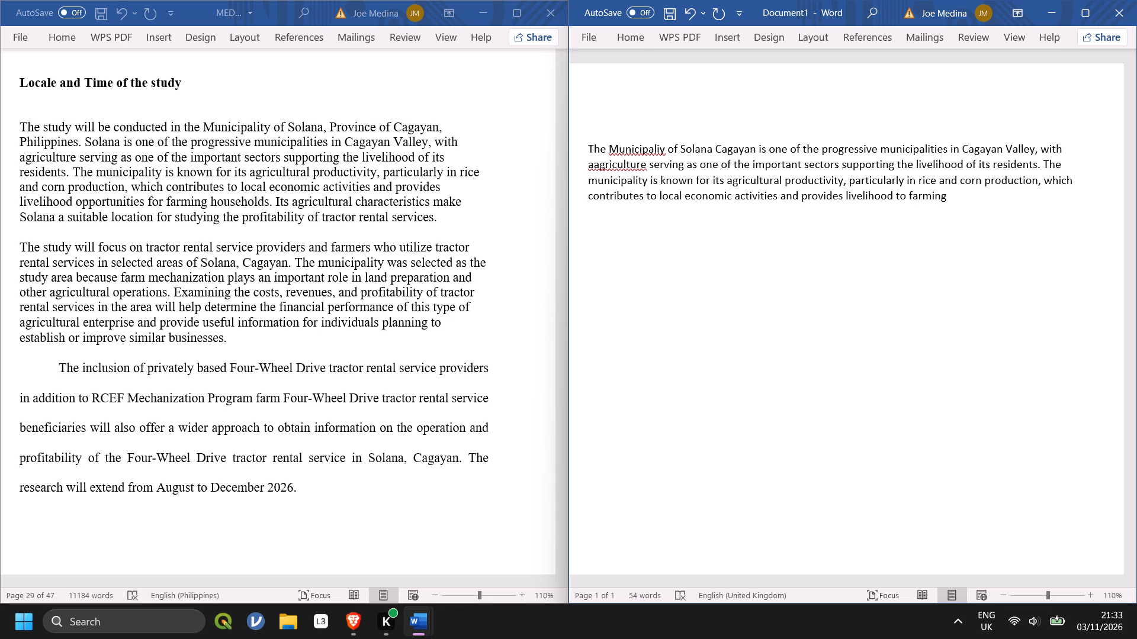
pyautogui.write('households')
pyautogui.press('space')
# Look through the thesis from its title page back to the Locale and Time of the study section under Methodology.
pyautogui.click(461, 486)
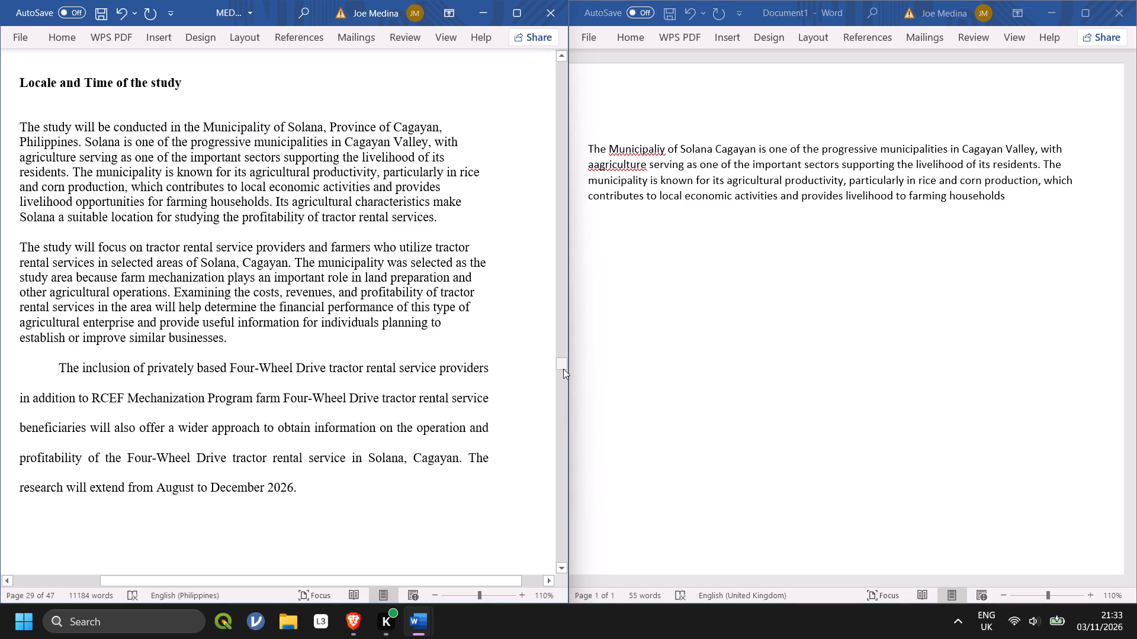
pyautogui.moveTo(563, 369); pyautogui.dragTo(561, 72)
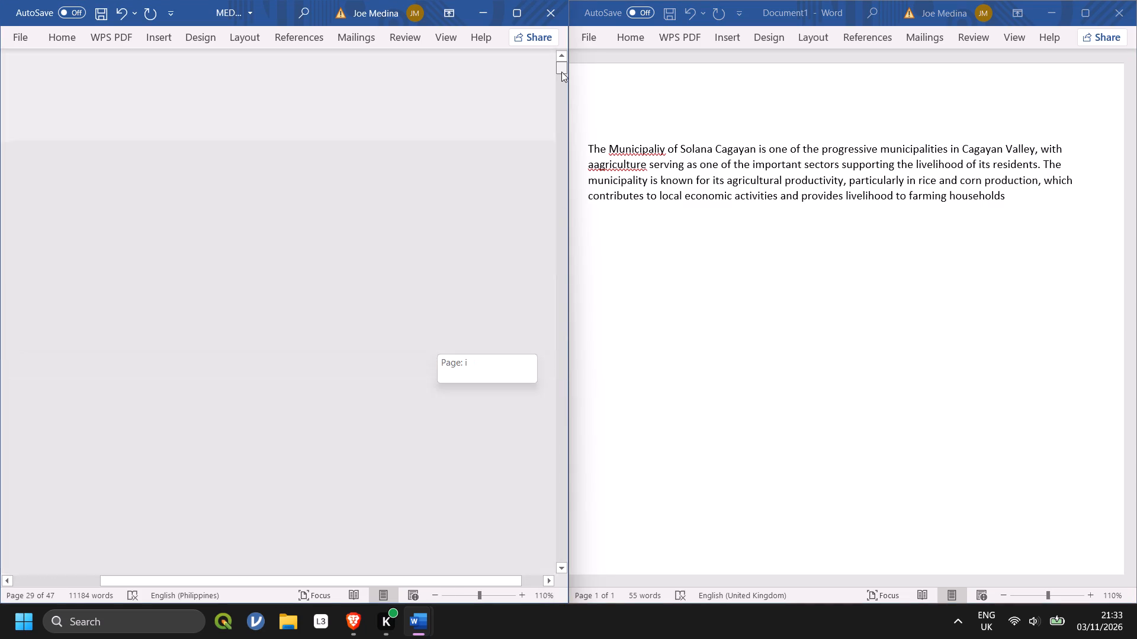
pyautogui.moveTo(561, 72); pyautogui.dragTo(561, 71)
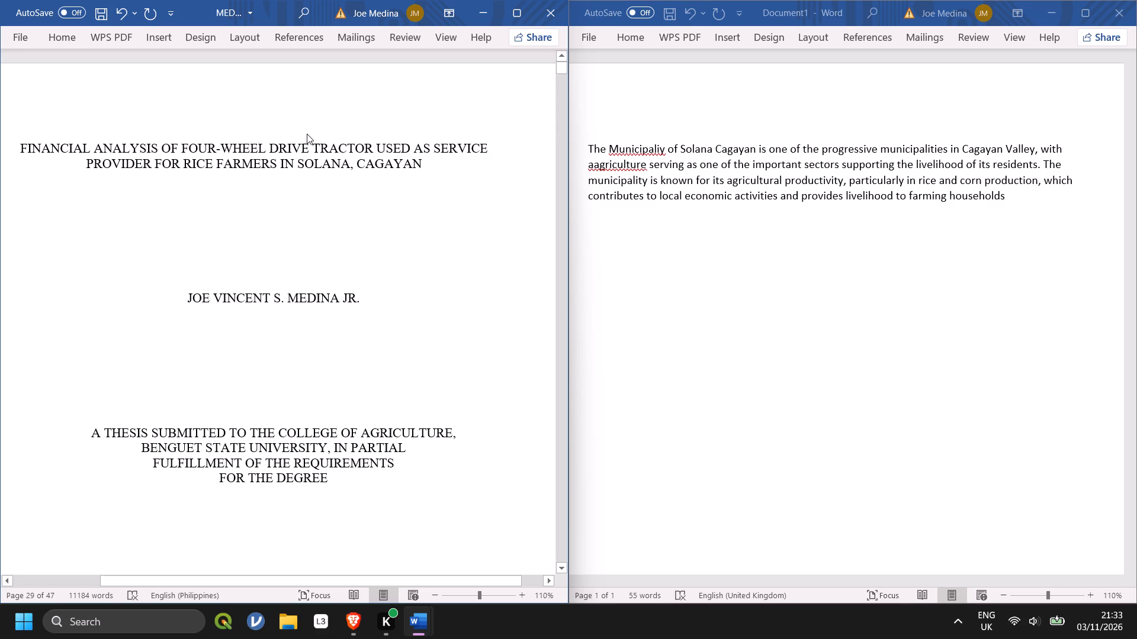
pyautogui.moveTo(560, 69); pyautogui.dragTo(560, 188)
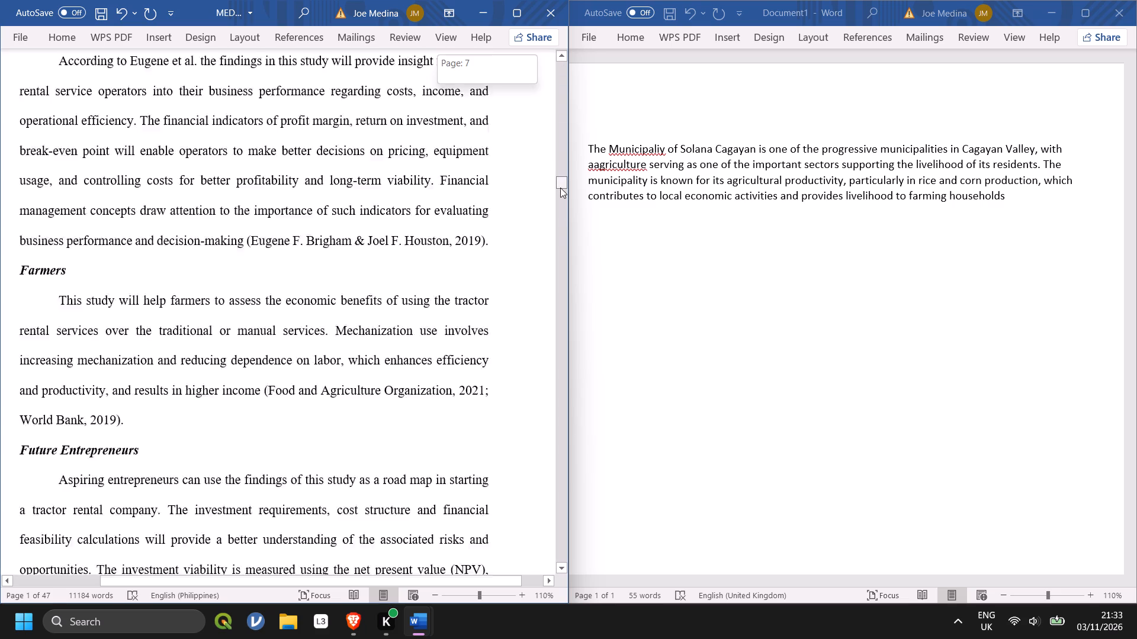
pyautogui.moveTo(560, 188); pyautogui.dragTo(553, 265)
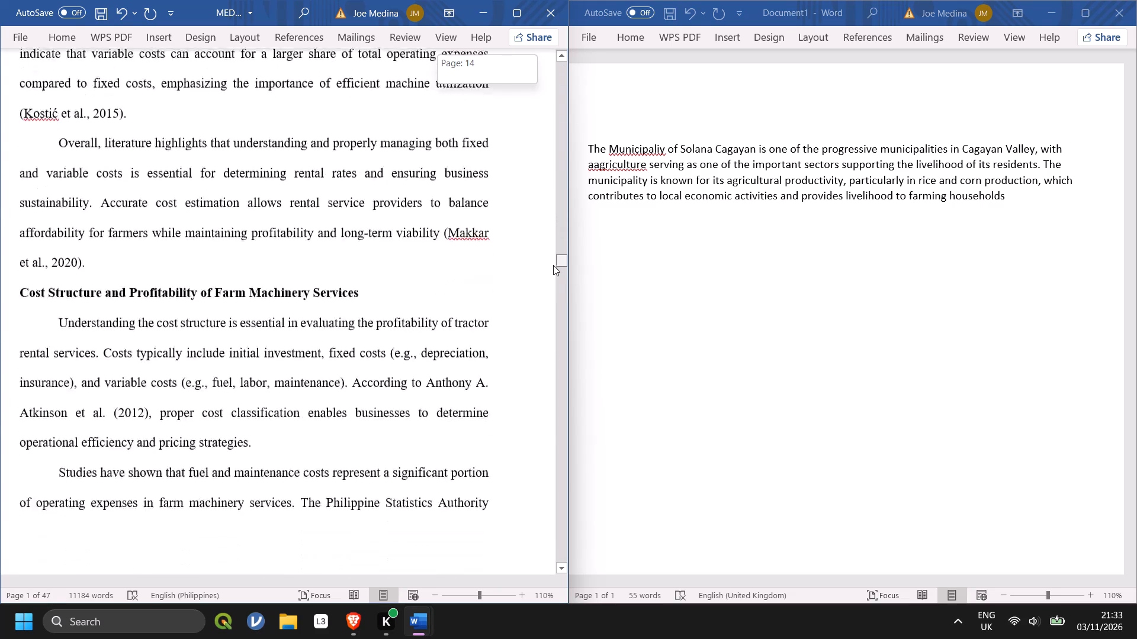
pyautogui.moveTo(553, 265); pyautogui.dragTo(552, 372)
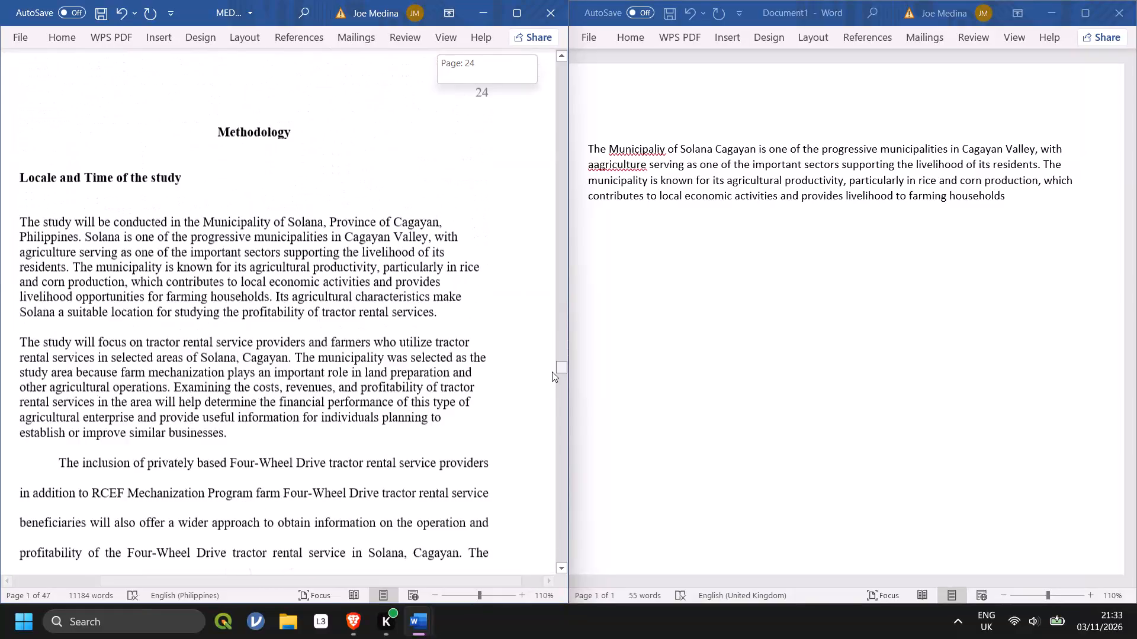
pyautogui.moveTo(552, 372); pyautogui.dragTo(551, 348)
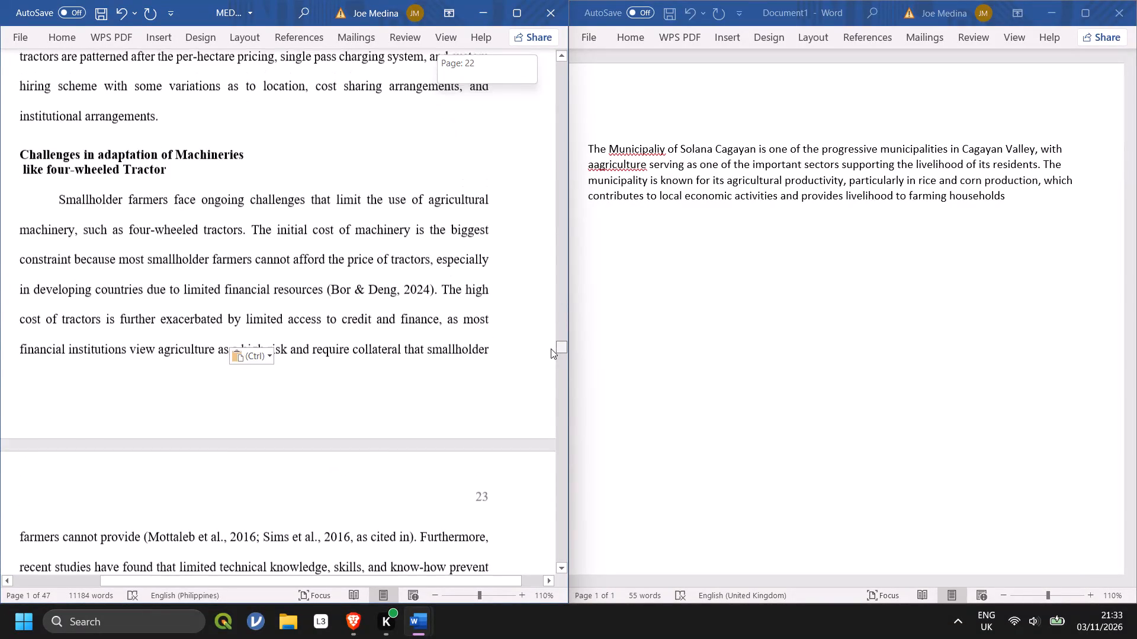
pyautogui.moveTo(551, 348); pyautogui.dragTo(551, 344)
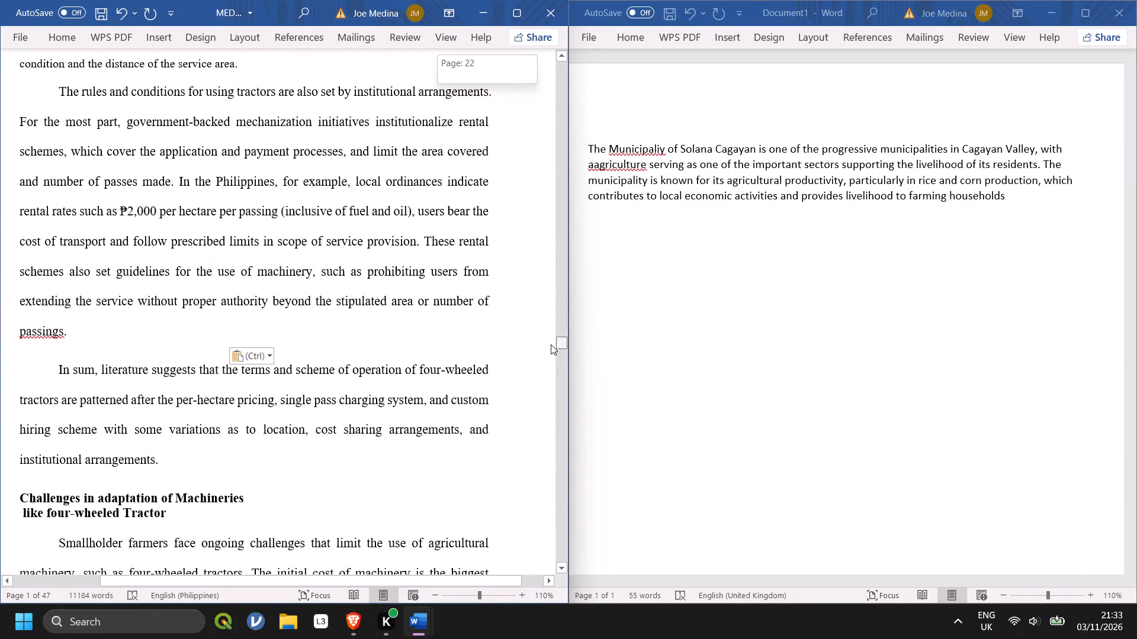
pyautogui.moveTo(551, 344); pyautogui.dragTo(554, 359)
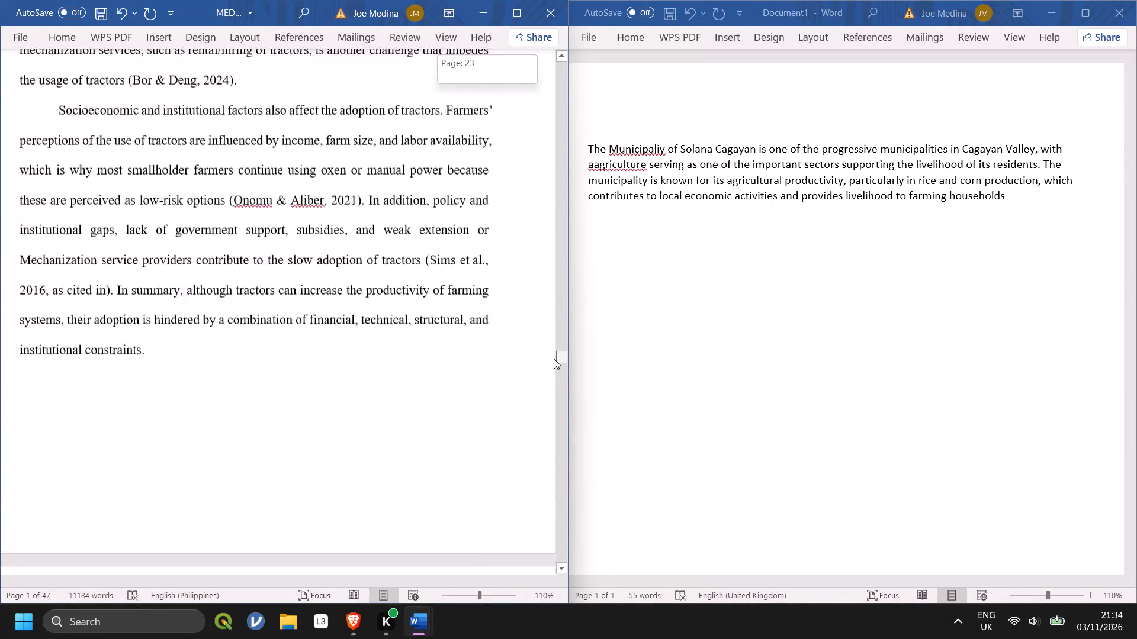
pyautogui.moveTo(554, 359); pyautogui.dragTo(555, 364)
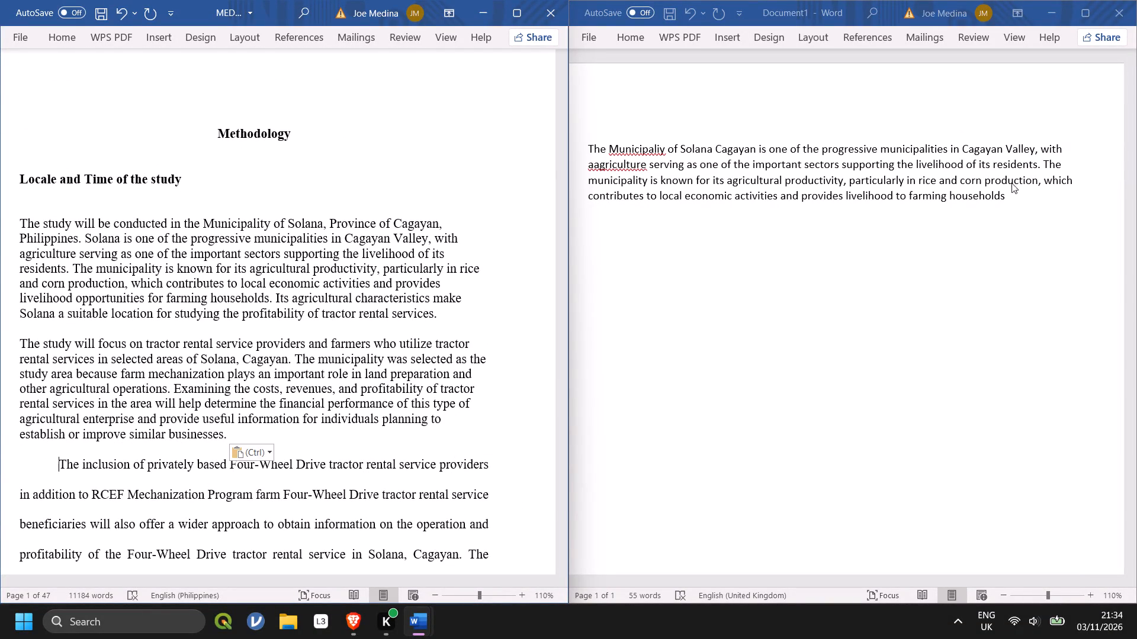
# End the second sentence in the separate document with a period and start a third reading "Its agricultural characteristics male solana".
pyautogui.click(1027, 200)
pyautogui.press('BackSpace')
pyautogui.press('.')
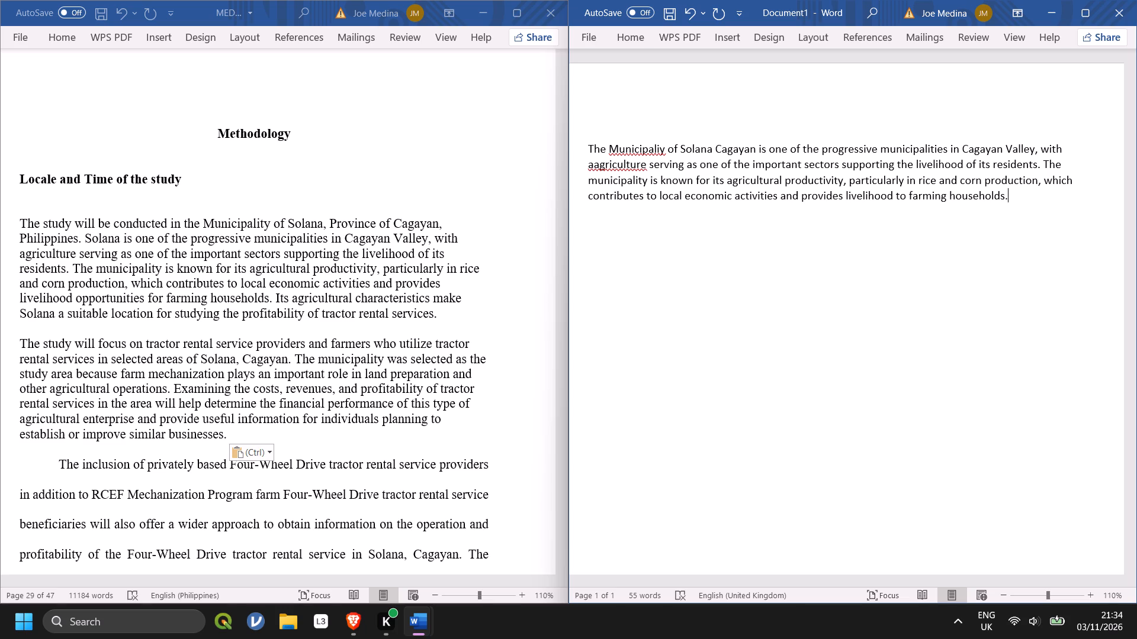
pyautogui.write('Its agricultural')
pyautogui.press('space')
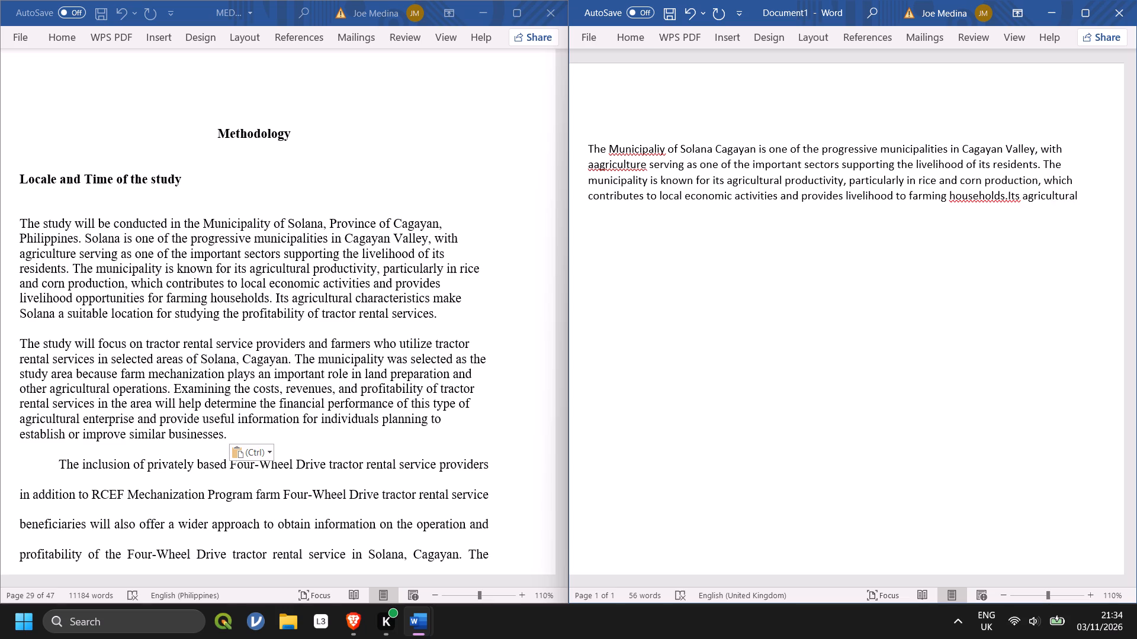
pyautogui.write('characteristics')
pyautogui.press('space')
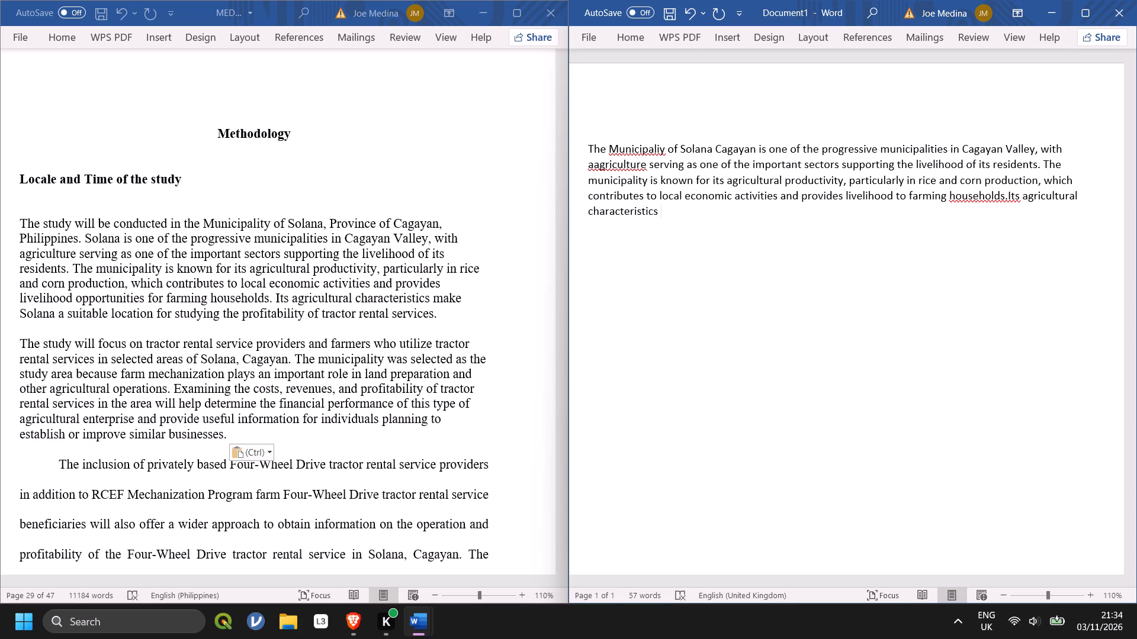
pyautogui.write('male solana')
pyautogui.press('space')
# Continue the third sentence with "a suitable location".
pyautogui.write('a suitabkl')
pyautogui.press('BackSpace')
pyautogui.press('BackSpace')
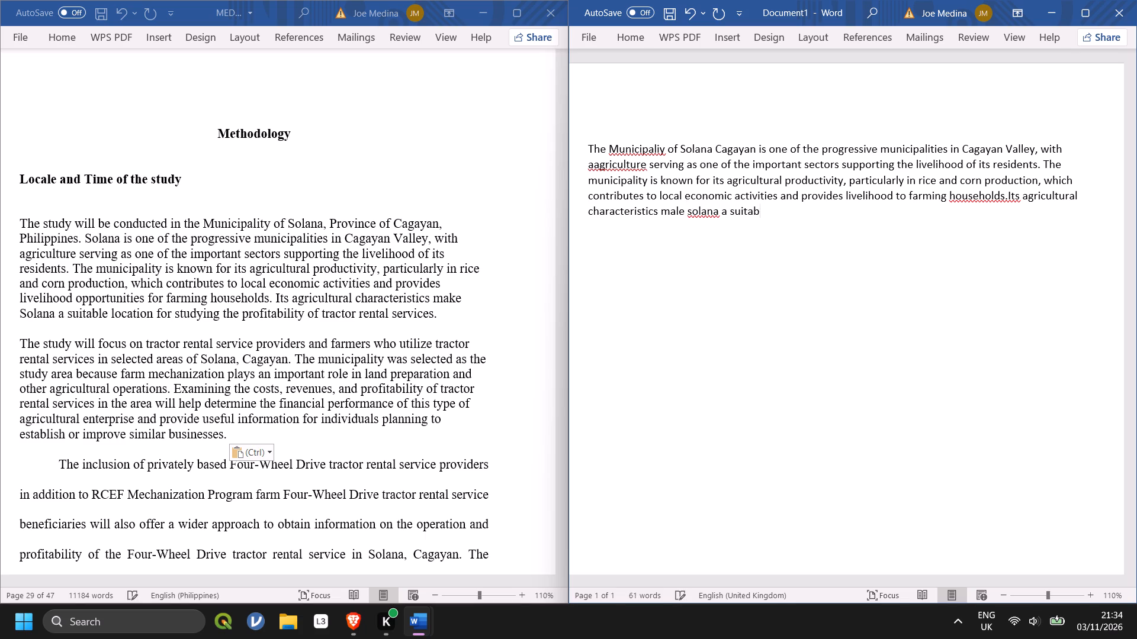
pyautogui.write('le')
pyautogui.write('locatio9n')
pyautogui.press('space')
pyautogui.press('BackSpace')
pyautogui.press('BackSpace')
pyautogui.press('BackSpace')
pyautogui.press('BackSpace')
pyautogui.press('BackSpace')
pyautogui.press('BackSpace')
pyautogui.press('BackSpace')
pyautogui.press('BackSpace')
pyautogui.press('BackSpace')
pyautogui.press('BackSpace')
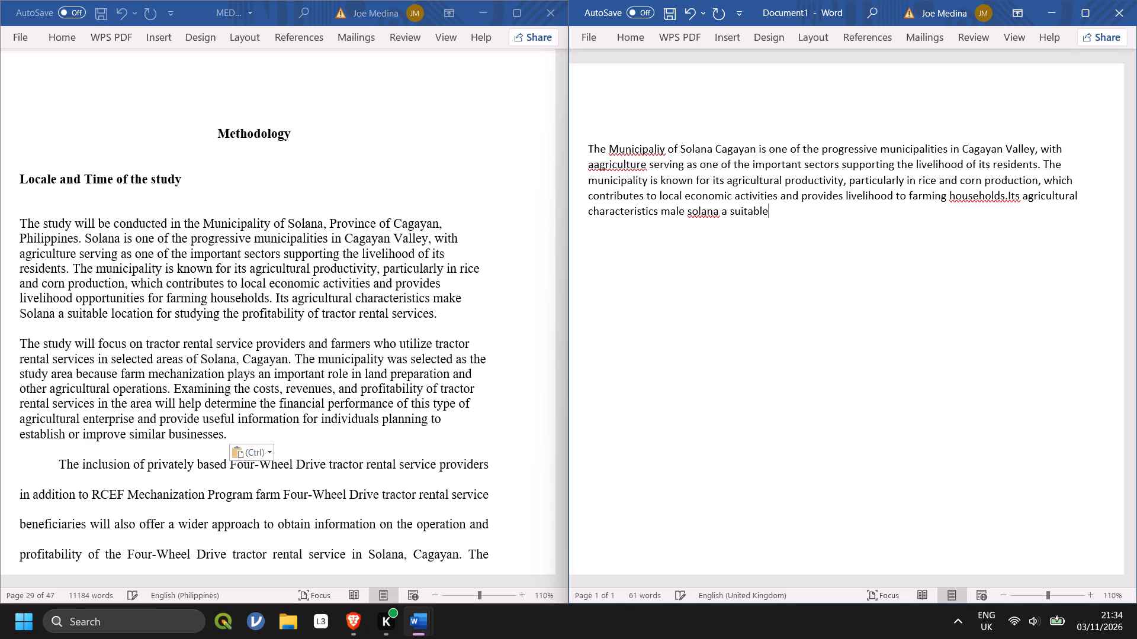
pyautogui.press('space')
pyautogui.write('location')
pyautogui.press('space')
# Continue the third sentence with "for studying the financial".
pyautogui.press('a')
pyautogui.press('BackSpace')
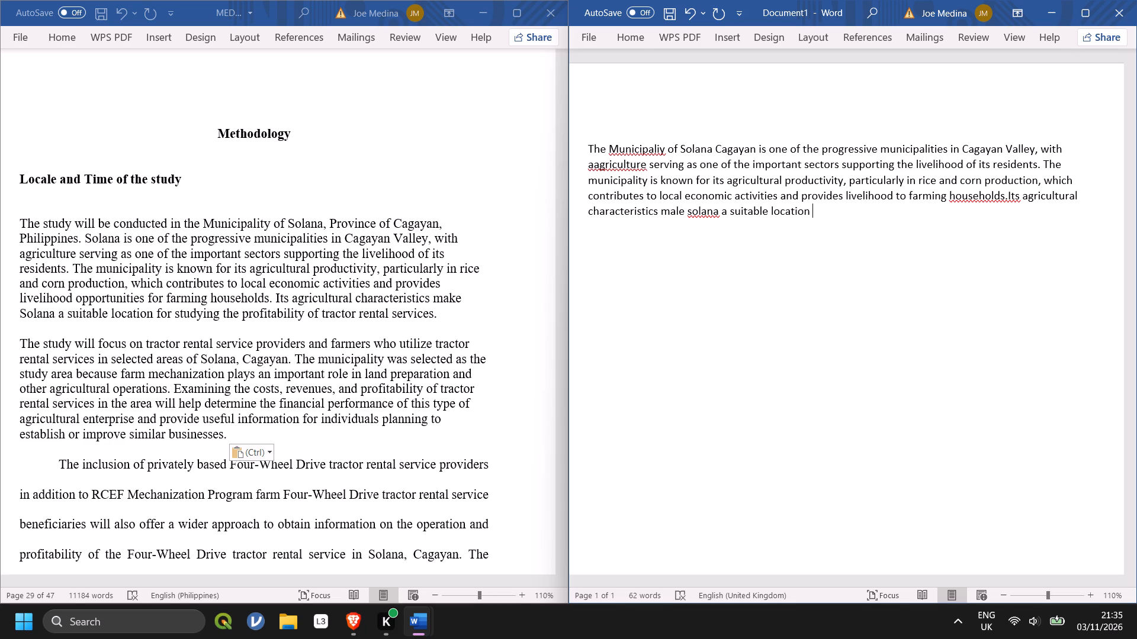
pyautogui.write('fro')
pyautogui.press('space')
pyautogui.press('BackSpace')
pyautogui.press('BackSpace')
pyautogui.write('or')
pyautogui.press('space')
pyautogui.press('BackSpace')
pyautogui.press('BackSpace')
pyautogui.press('BackSpace')
pyautogui.press('BackSpace')
pyautogui.write('or')
pyautogui.press('space')
pyautogui.write('studi')
pyautogui.press('BackSpace')
pyautogui.write('ying the financial')
pyautogui.press('space')
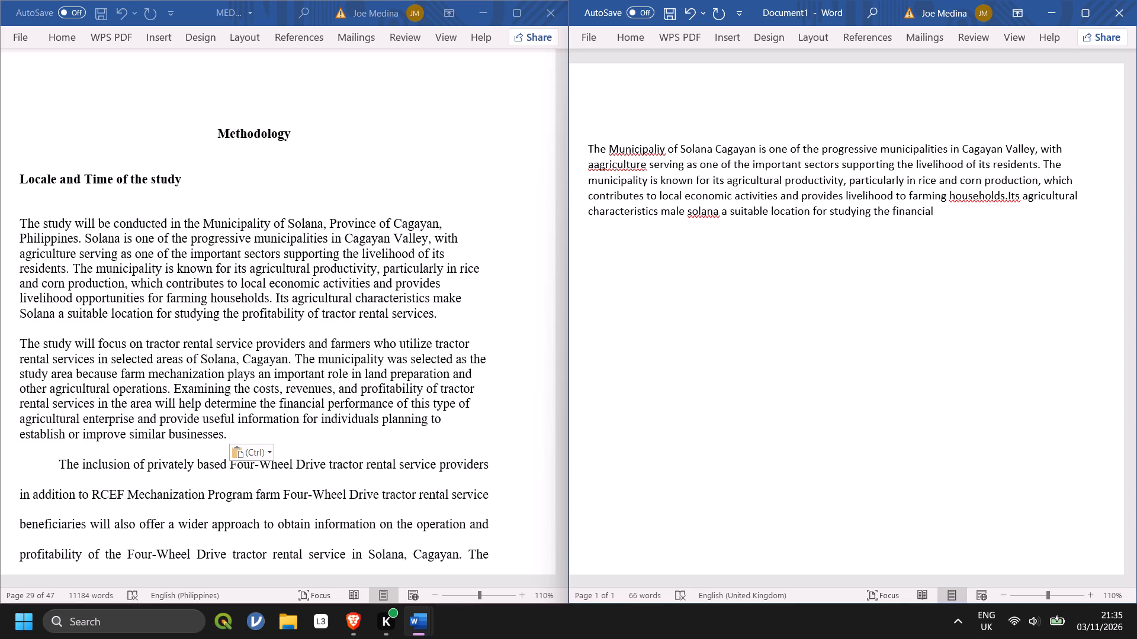
# Consult the thesis title page and extend the third sentence with "analysis of four wheel drive tractors".
pyautogui.click(512, 314)
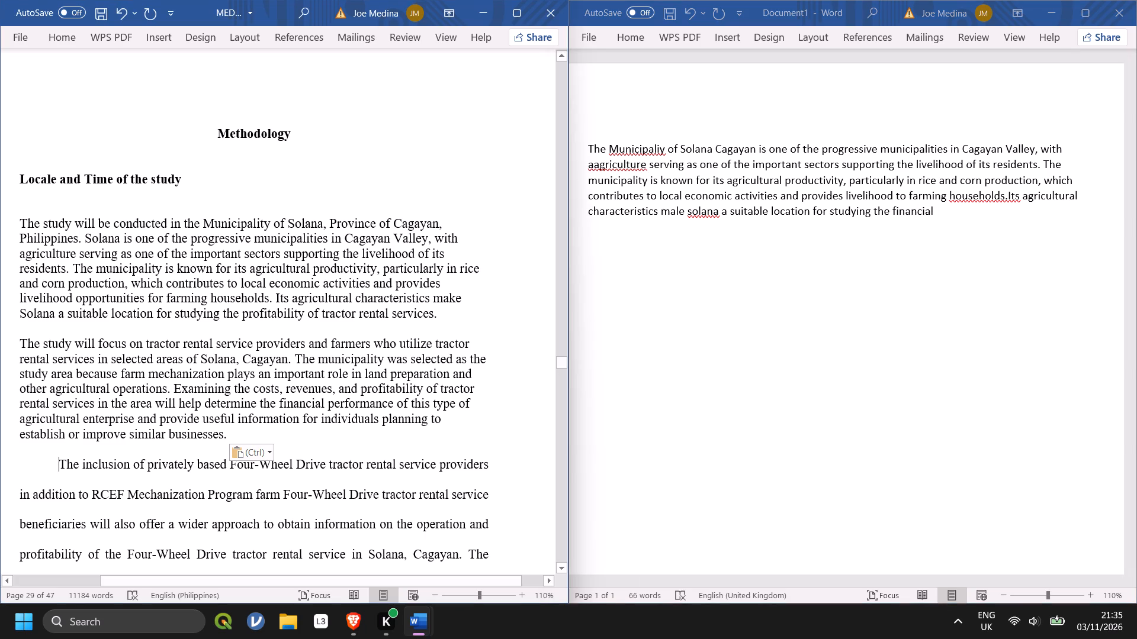
pyautogui.click(558, 360)
pyautogui.moveTo(558, 360); pyautogui.dragTo(609, 58)
pyautogui.click(1051, 223)
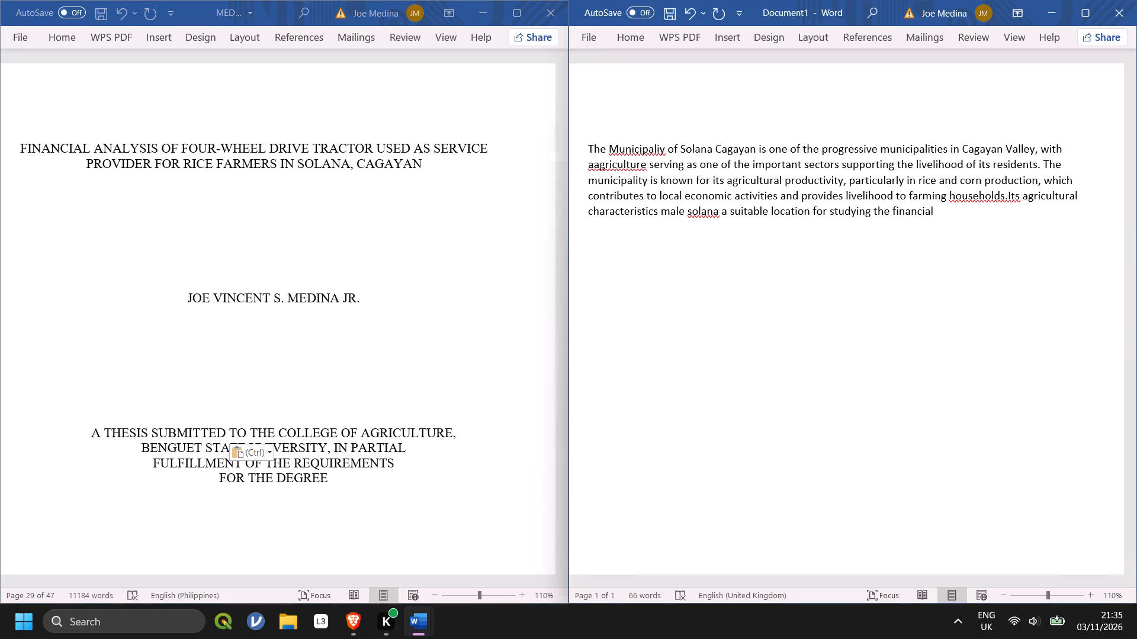
pyautogui.write('analy')
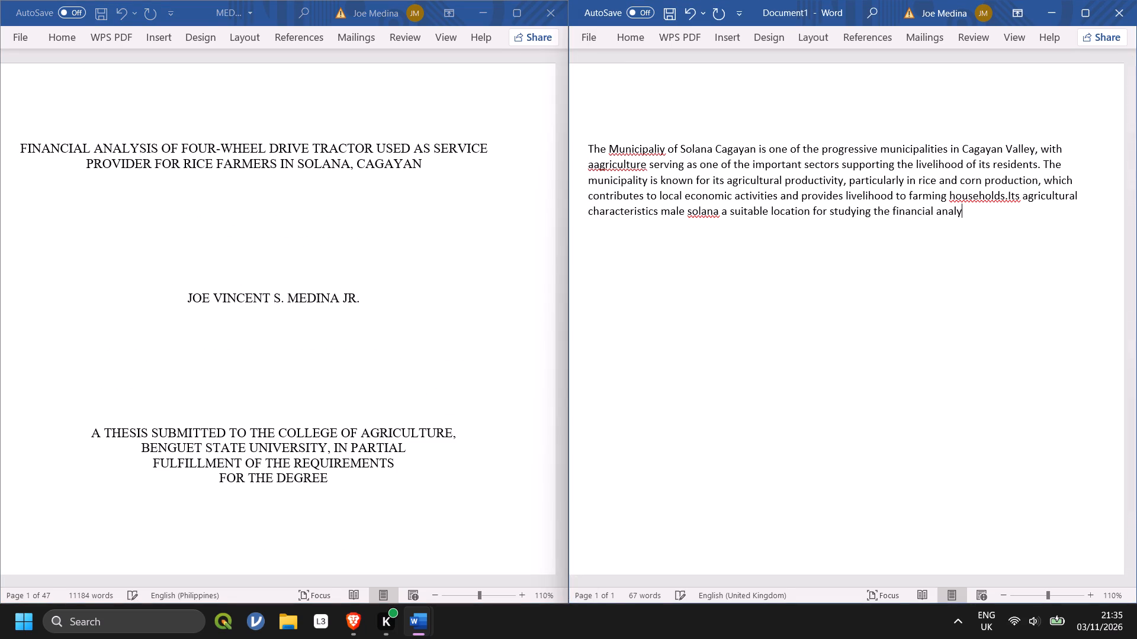
pyautogui.write('sis')
pyautogui.press('space')
pyautogui.write('of')
pyautogui.press('space')
pyautogui.write('four wheel drive tracto')
pyautogui.press('BackSpace')
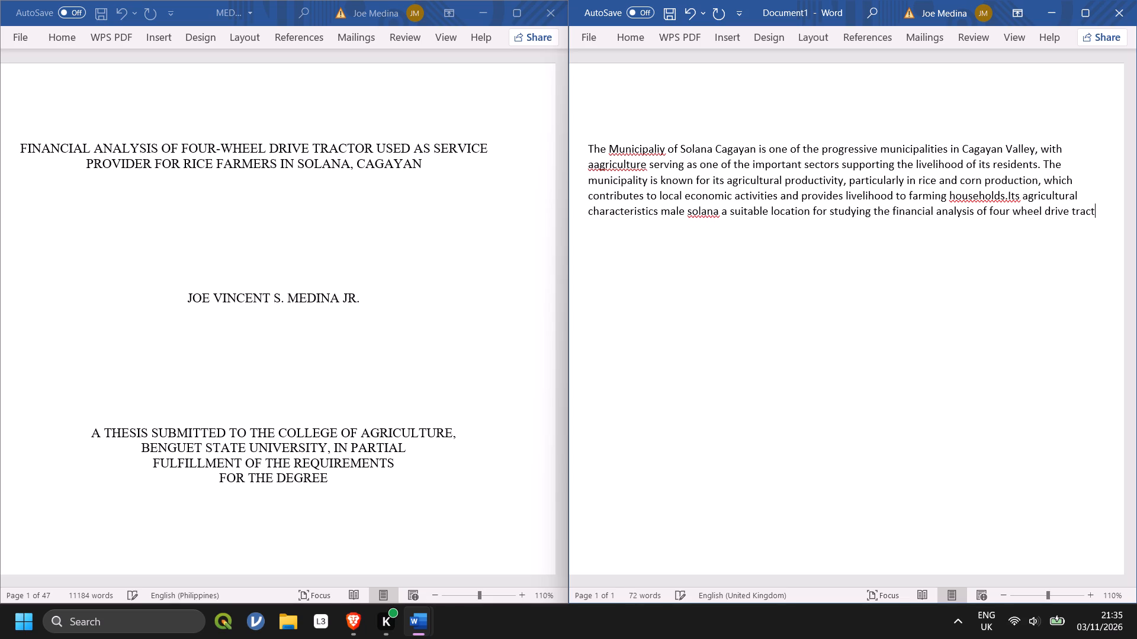
pyautogui.write('ord')
pyautogui.press('BackSpace')
pyautogui.press('s')
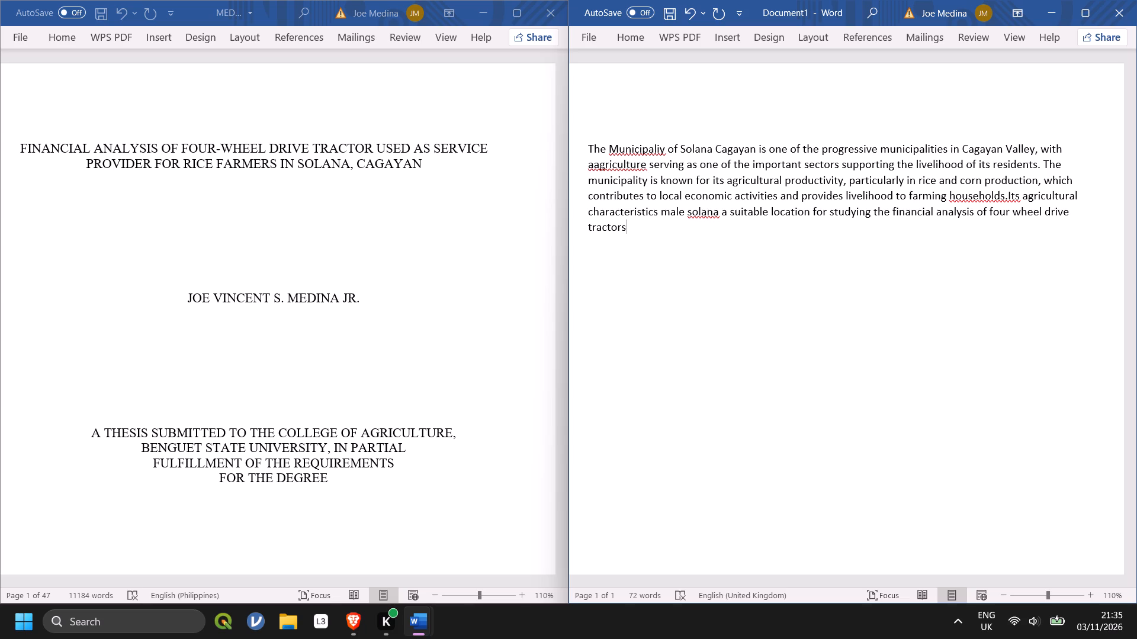
# Complete the third sentence in the separate document with "used as service provider for rice farmers.".
pyautogui.press('space')
pyautogui.write('used as service')
pyautogui.press('space')
pyautogui.write('provider')
pyautogui.press('space')
pyautogui.write('for rice farmweer')
pyautogui.press('BackSpace')
pyautogui.press('BackSpace')
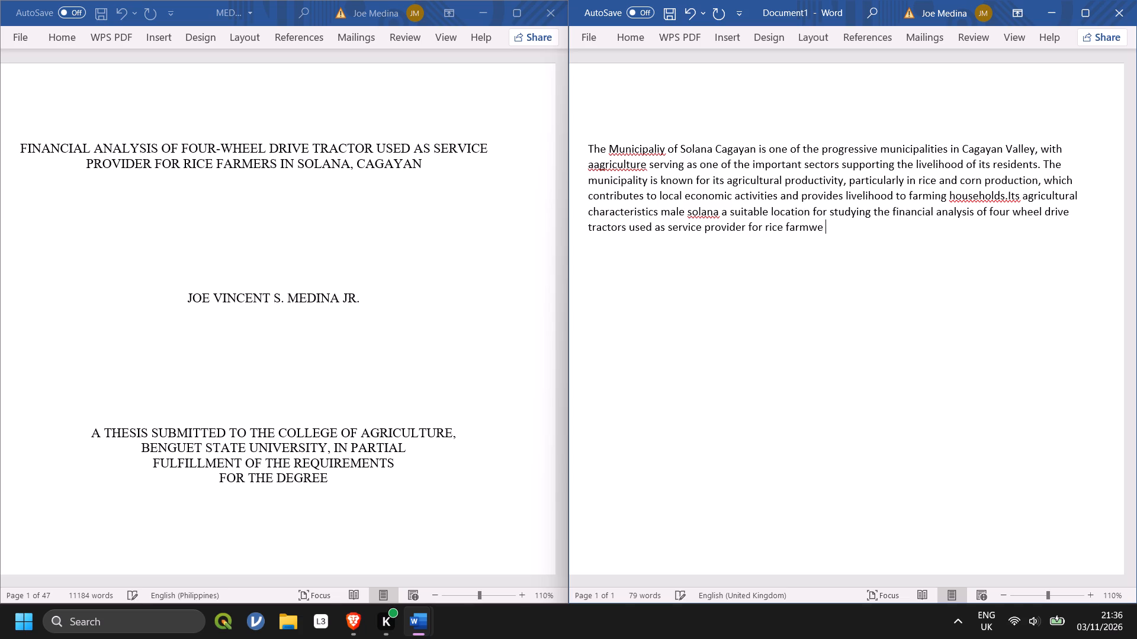
pyautogui.press('BackSpace')
pyautogui.press('BackSpace')
pyautogui.write('ersa')
pyautogui.press('BackSpace')
pyautogui.press('.')
# Return to the thesis's Locale and Time of the study section and review its paragraphs against the retyped text.
pyautogui.click(489, 300)
pyautogui.click(561, 312)
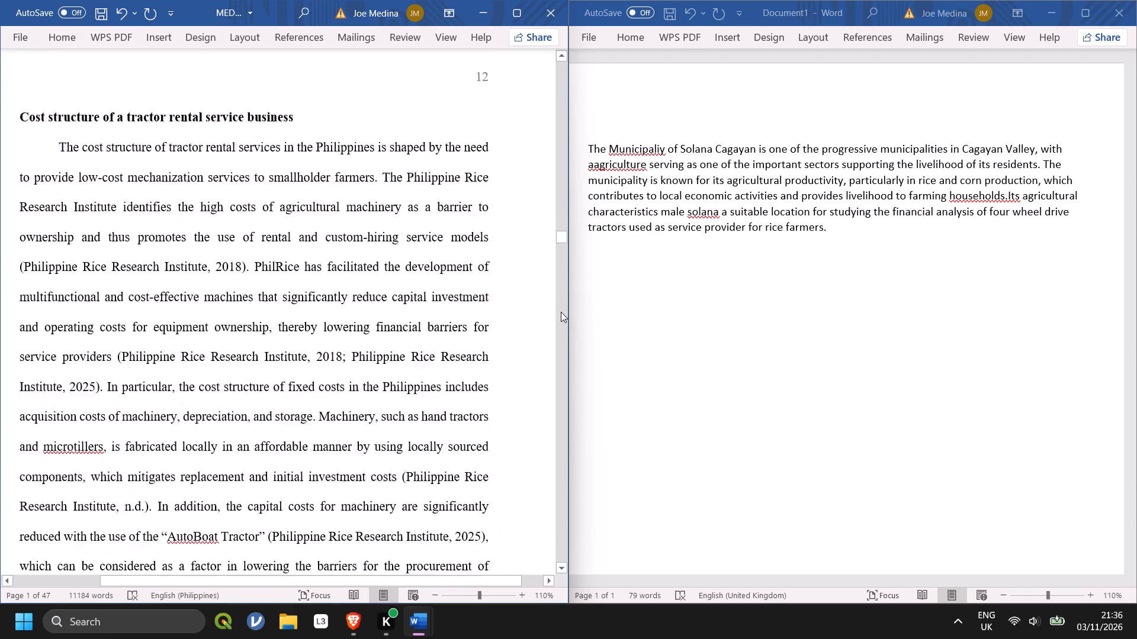
pyautogui.moveTo(561, 312); pyautogui.dragTo(565, 382)
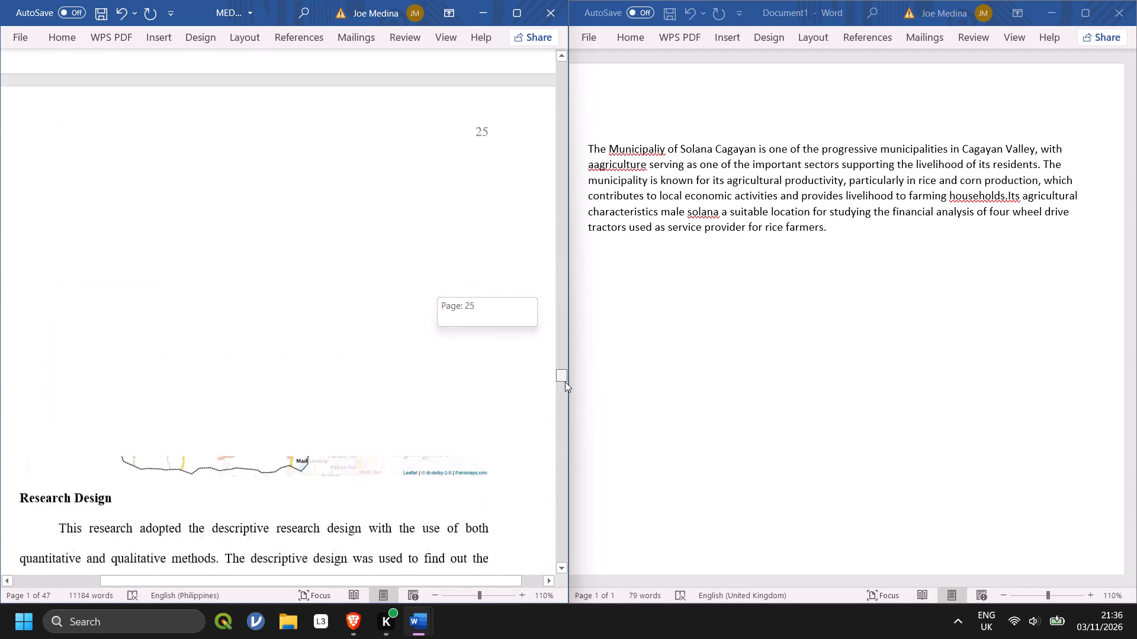
pyautogui.moveTo(565, 382); pyautogui.dragTo(573, 353)
pyautogui.scroll(5, 458, 375)
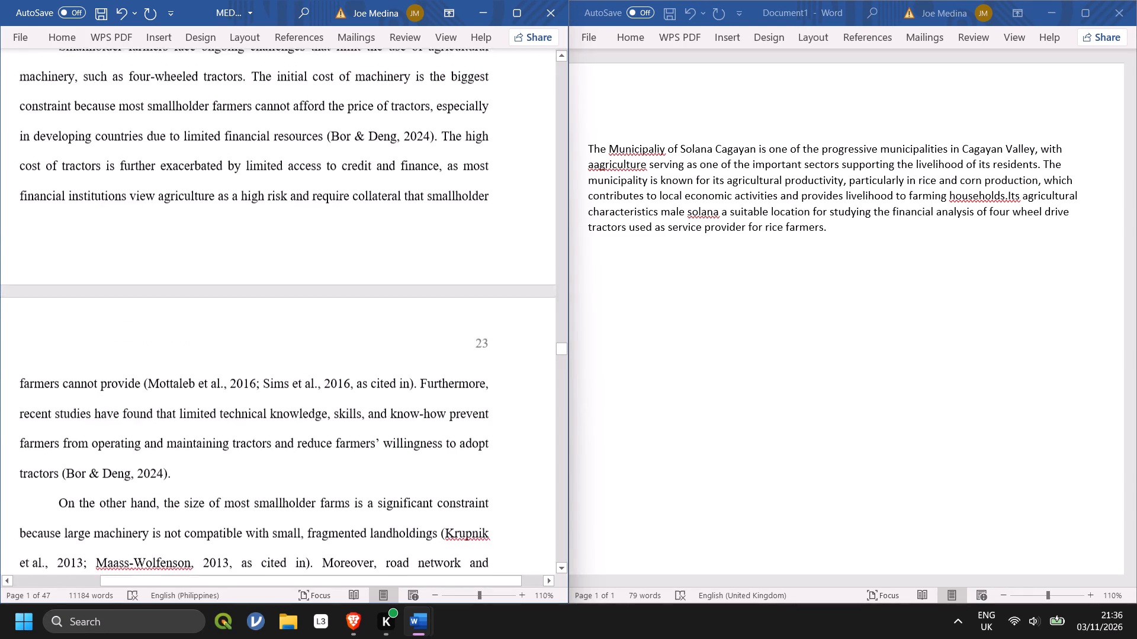
pyautogui.scroll(9, 442, 376)
pyautogui.scroll(-4, 442, 376)
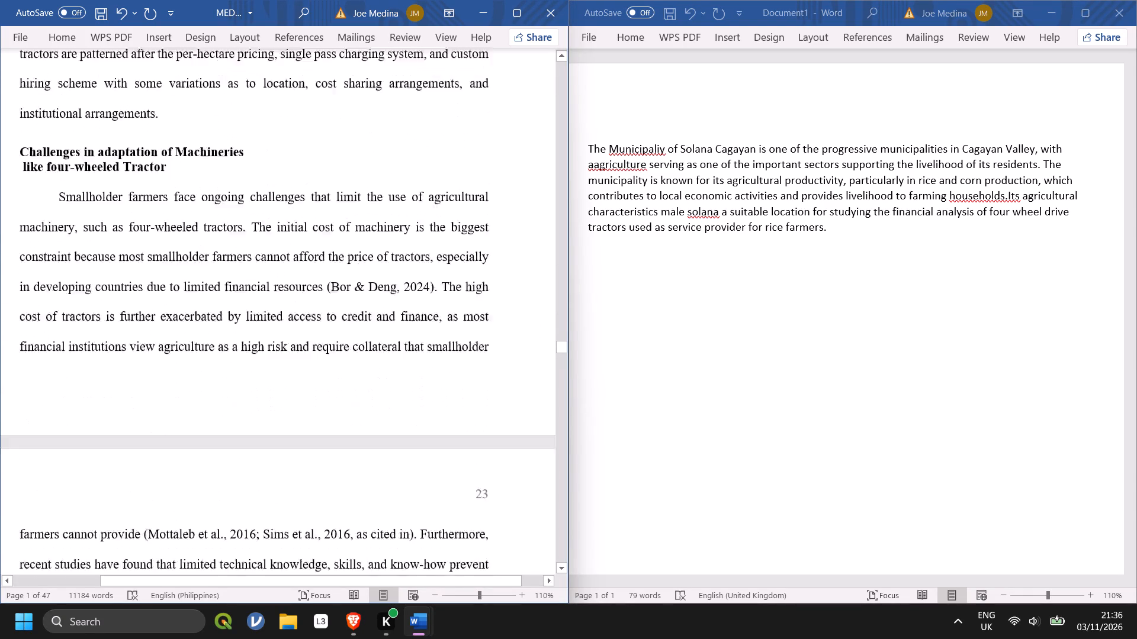
pyautogui.scroll(-15, 442, 376)
pyautogui.scroll(-19, 442, 376)
pyautogui.scroll(-4, 450, 370)
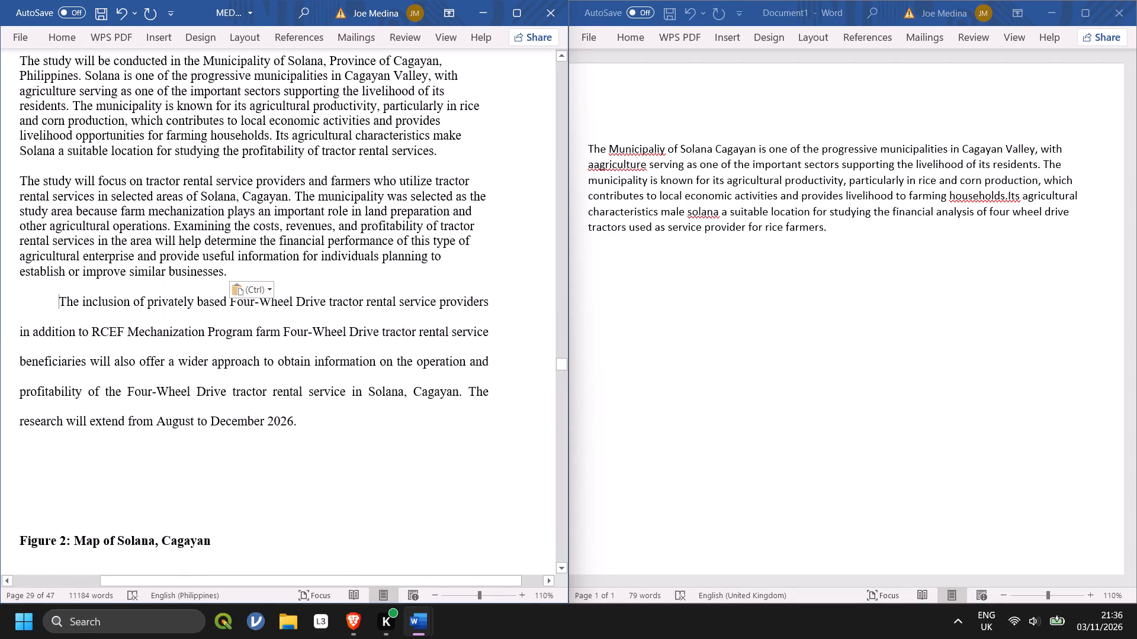
pyautogui.scroll(2, 450, 370)
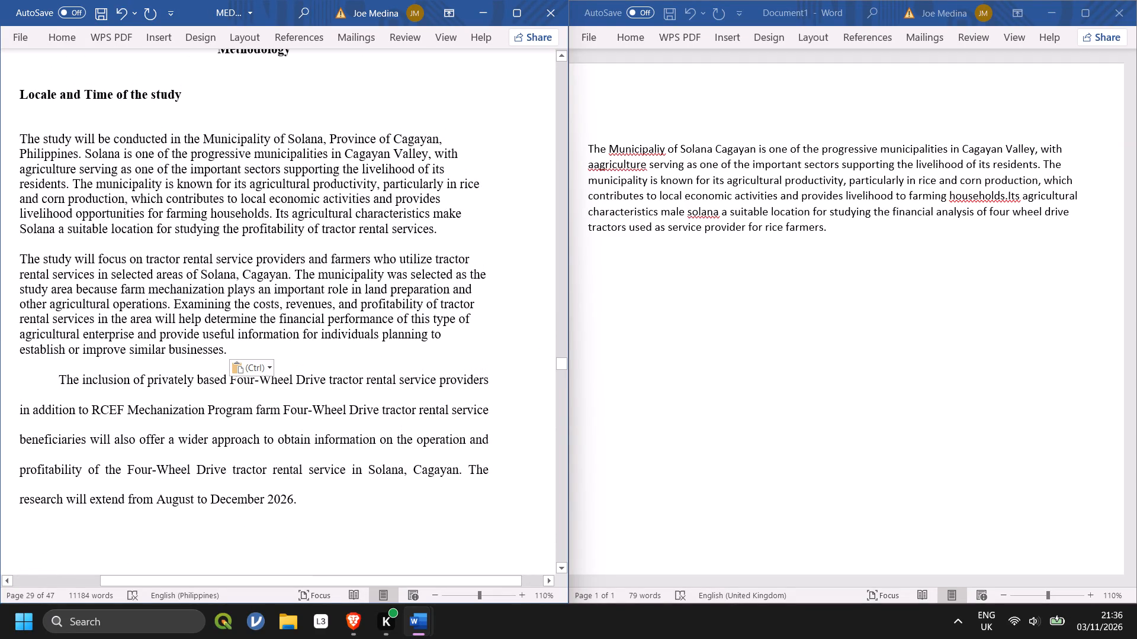
pyautogui.click(564, 367)
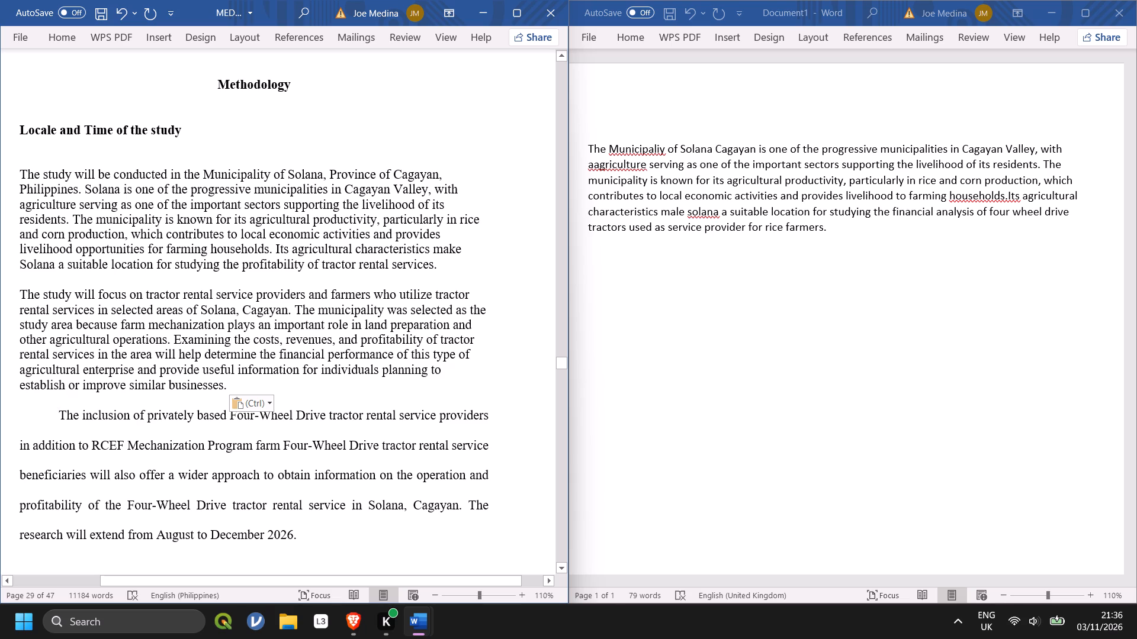
# Replace the first paragraph under Locale and Time of the study with the retyped paragraph copied from the separate document.
pyautogui.click(599, 146)
pyautogui.moveTo(589, 146); pyautogui.dragTo(868, 232)
pyautogui.hotkey('ctrl', 'c')
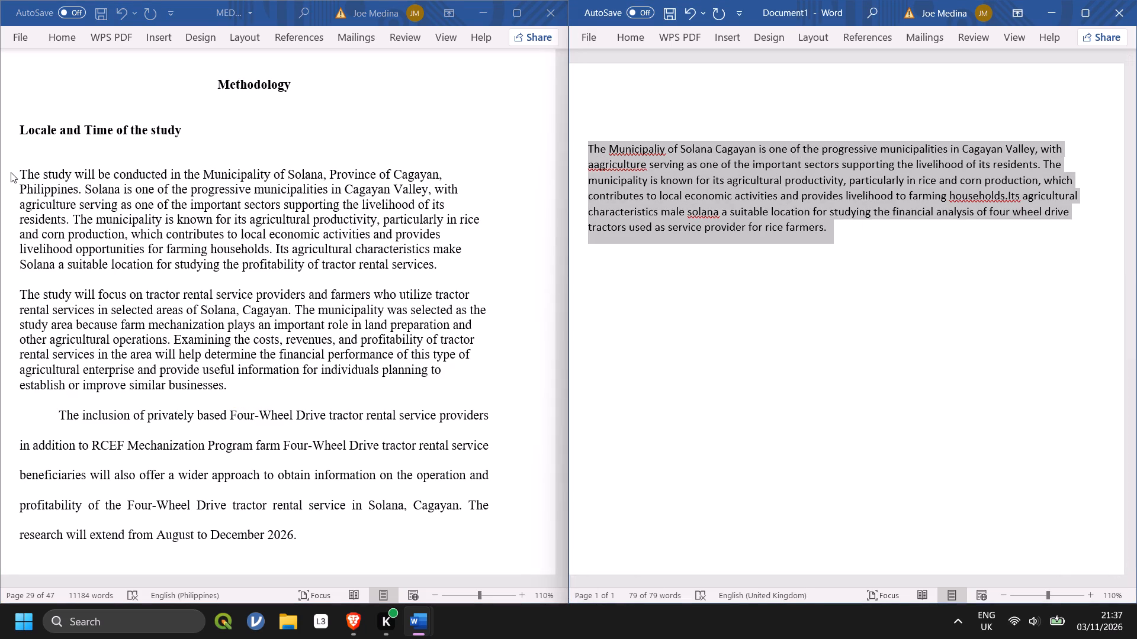
pyautogui.click(11, 172)
pyautogui.moveTo(11, 172); pyautogui.dragTo(431, 271)
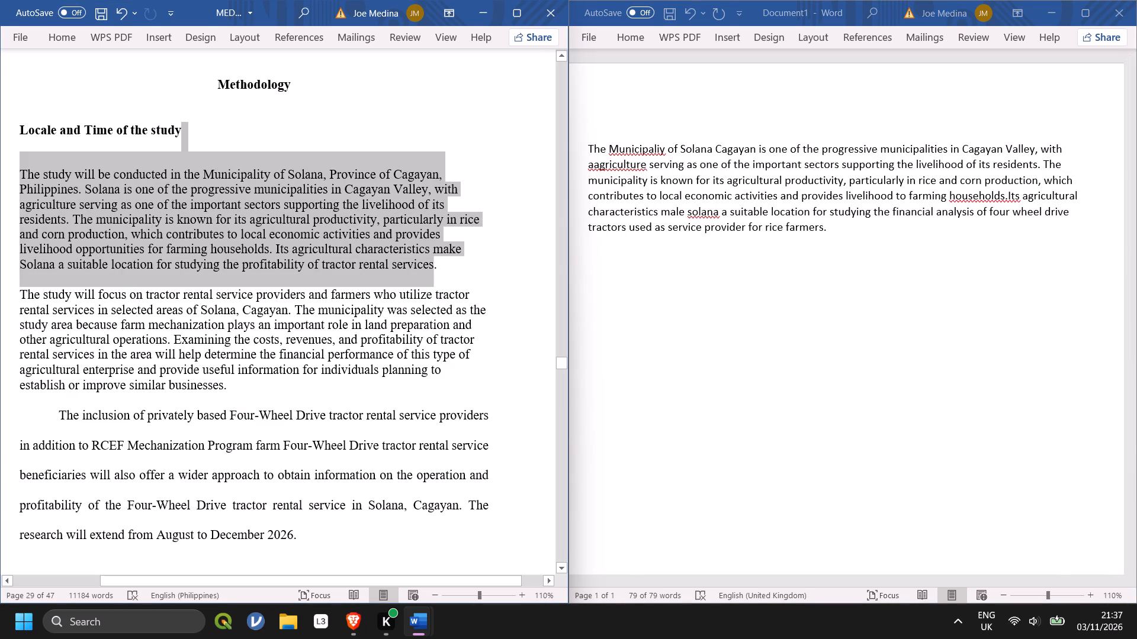
pyautogui.moveTo(431, 271); pyautogui.dragTo(434, 270)
pyautogui.click(439, 269)
pyautogui.moveTo(439, 269); pyautogui.dragTo(8, 172)
pyautogui.hotkey('ctrl', 'v')
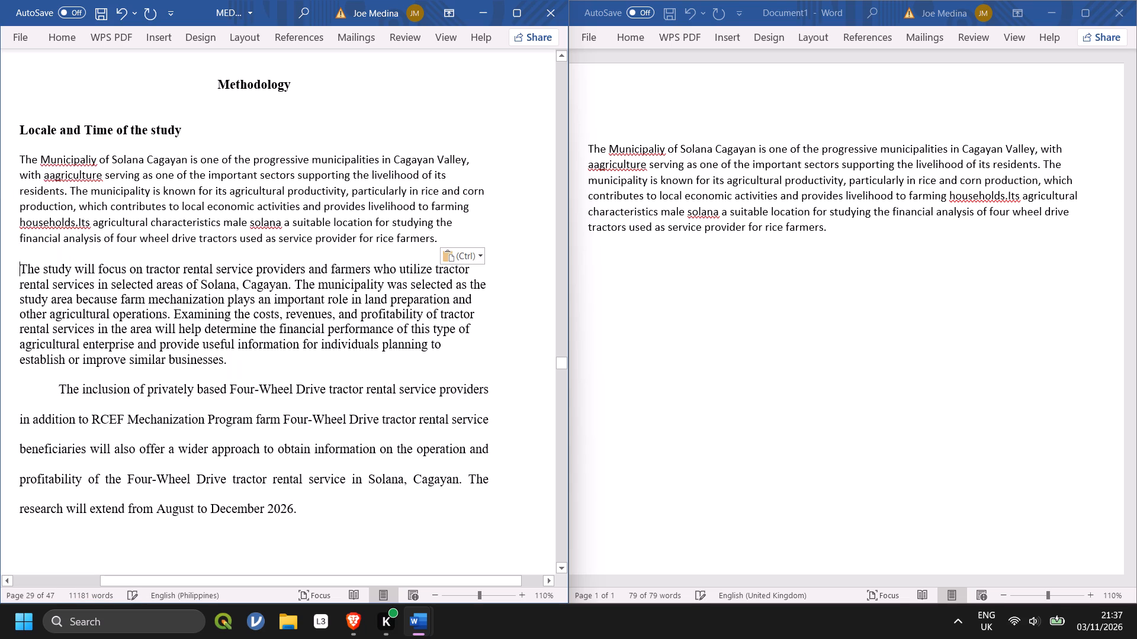
pyautogui.click(95, 134)
# Close the separate document and maximize the thesis window.
pyautogui.click(1126, 11)
pyautogui.click(563, 338)
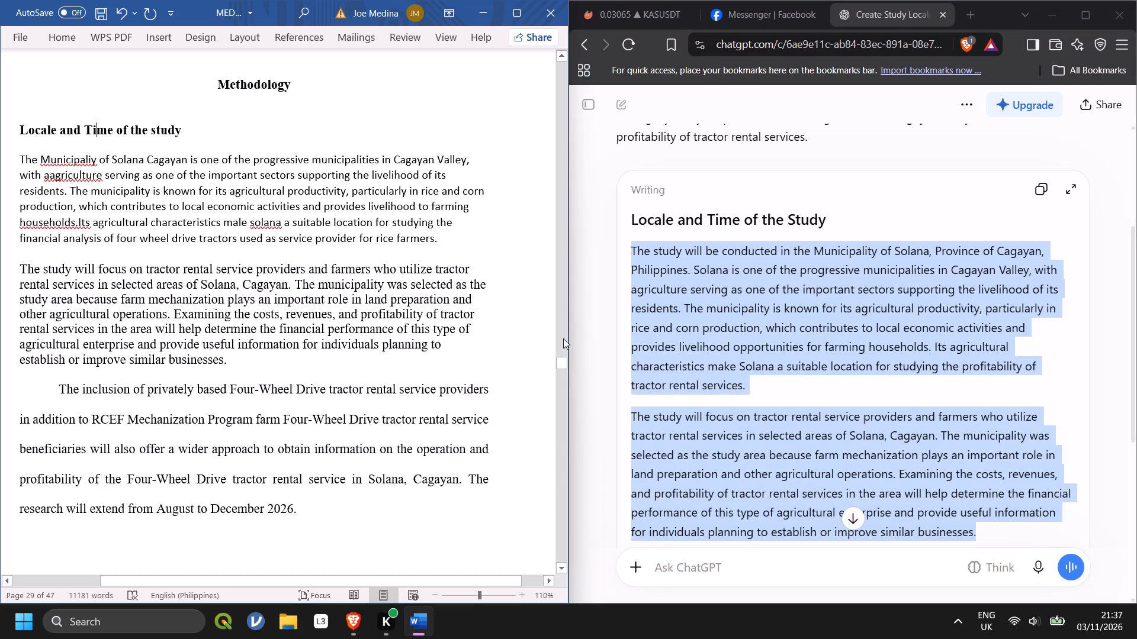
pyautogui.click(525, 9)
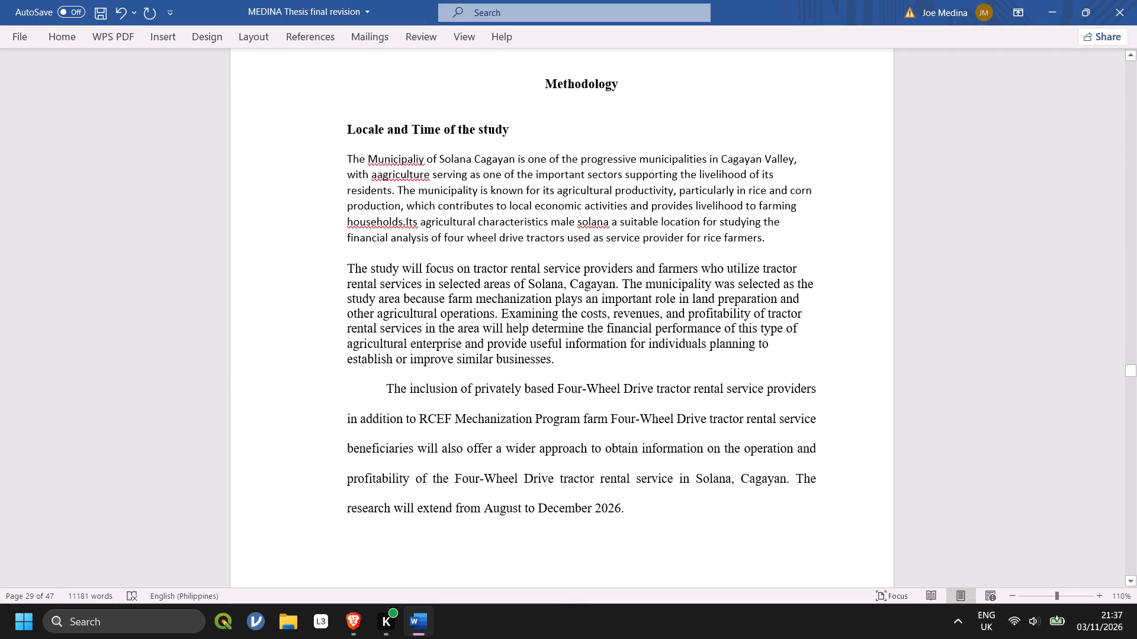
# Correct the flagged spellings in the pasted paragraph to "Municipality", "agriculture", "Solana" and "households. Its".
pyautogui.click(398, 162)
pyautogui.rightClick(398, 162)
pyautogui.click(393, 174)
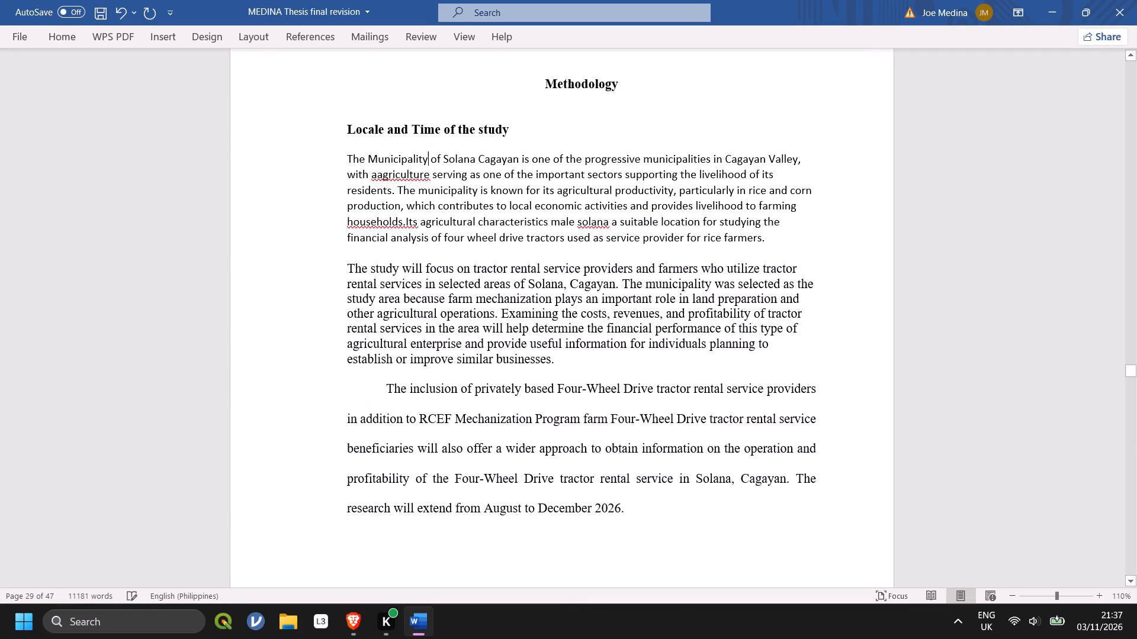
pyautogui.click(386, 174)
pyautogui.rightClick(386, 174)
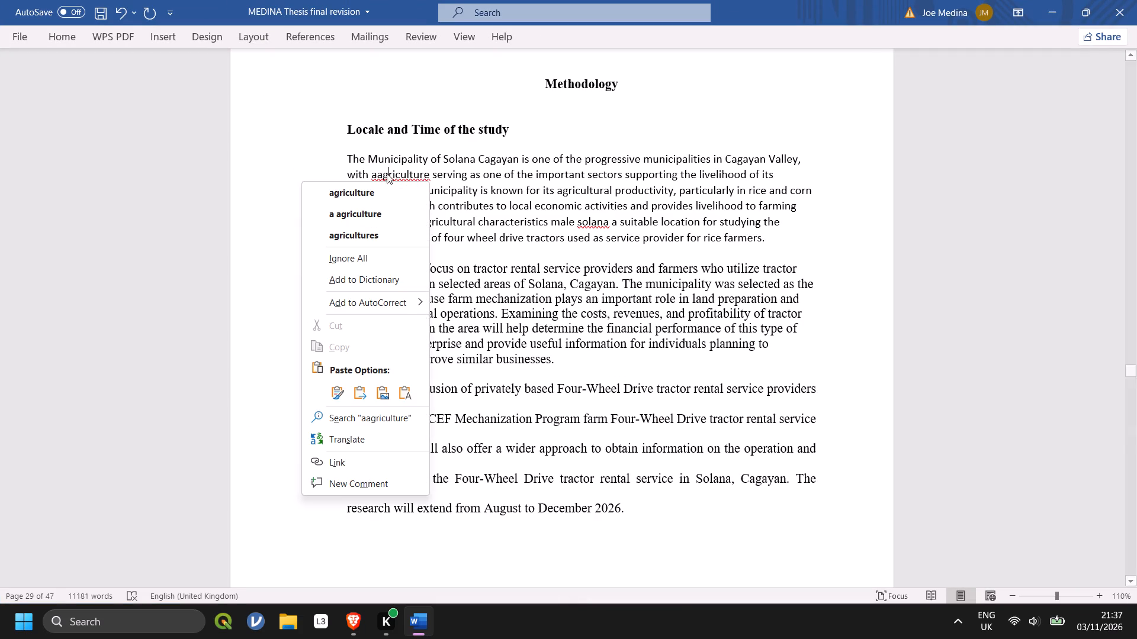
pyautogui.click(397, 185)
pyautogui.click(588, 221)
pyautogui.rightClick(588, 222)
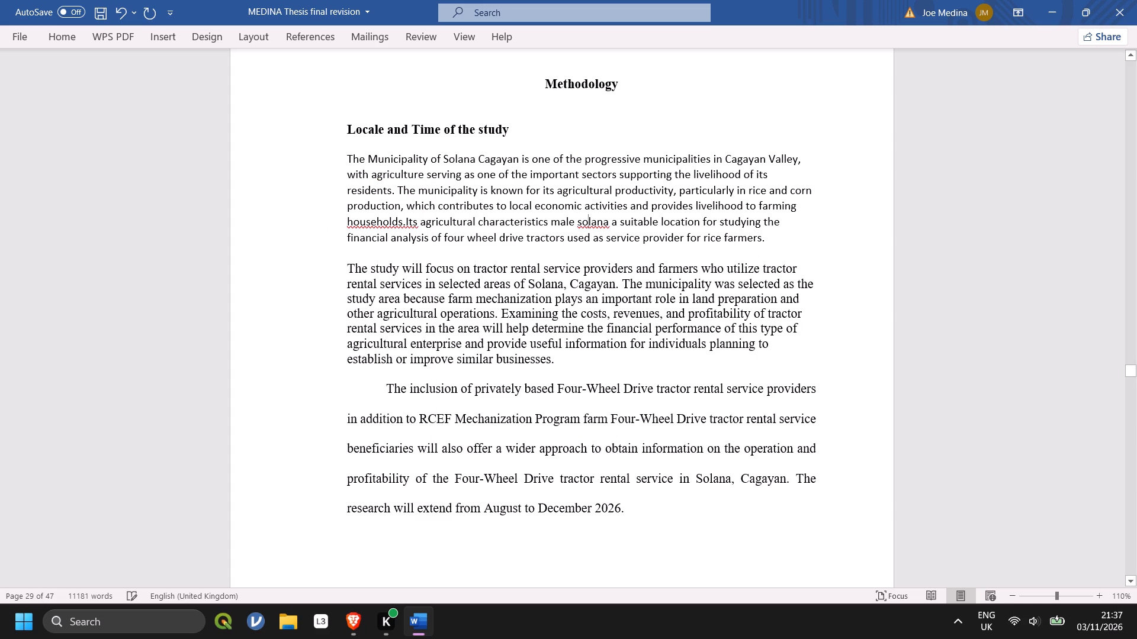
pyautogui.click(583, 234)
pyautogui.click(393, 225)
pyautogui.rightClick(393, 225)
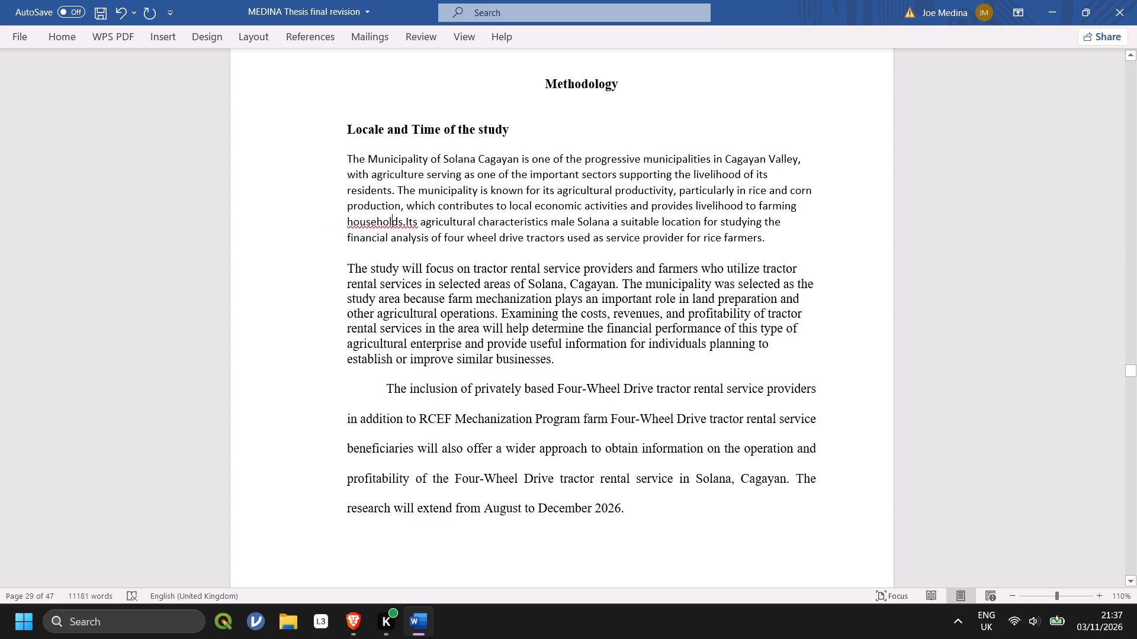
pyautogui.click(387, 237)
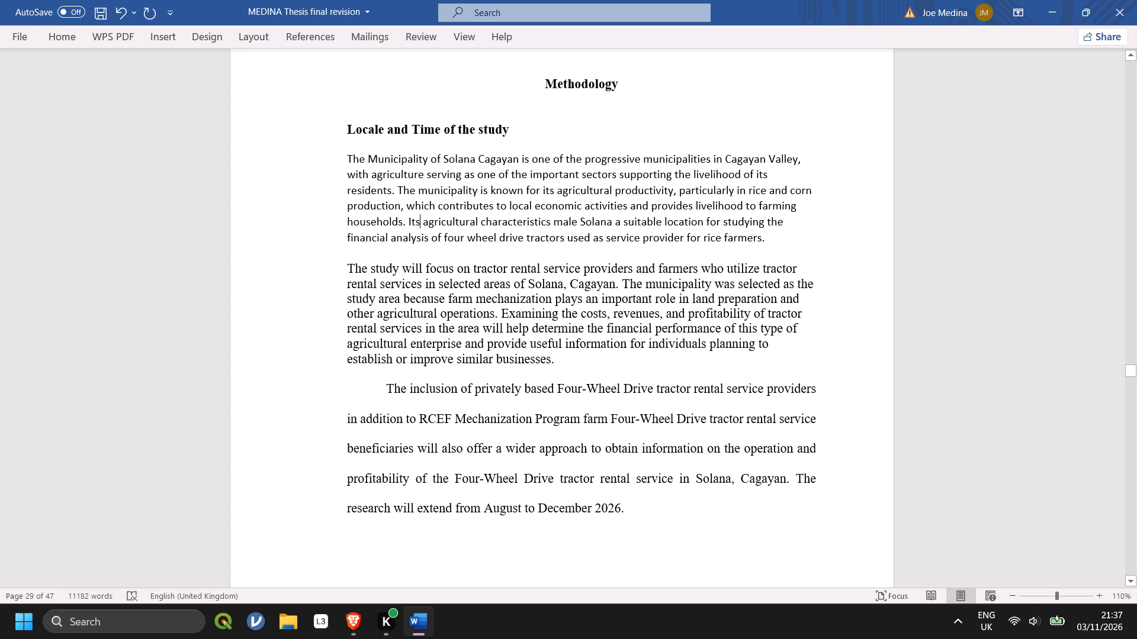
# Delete the section's last paragraph, which begins "The inclusion of privately based Four-Wheel Drive tractor rental service providers".
pyautogui.scroll(-5, 728, 355)
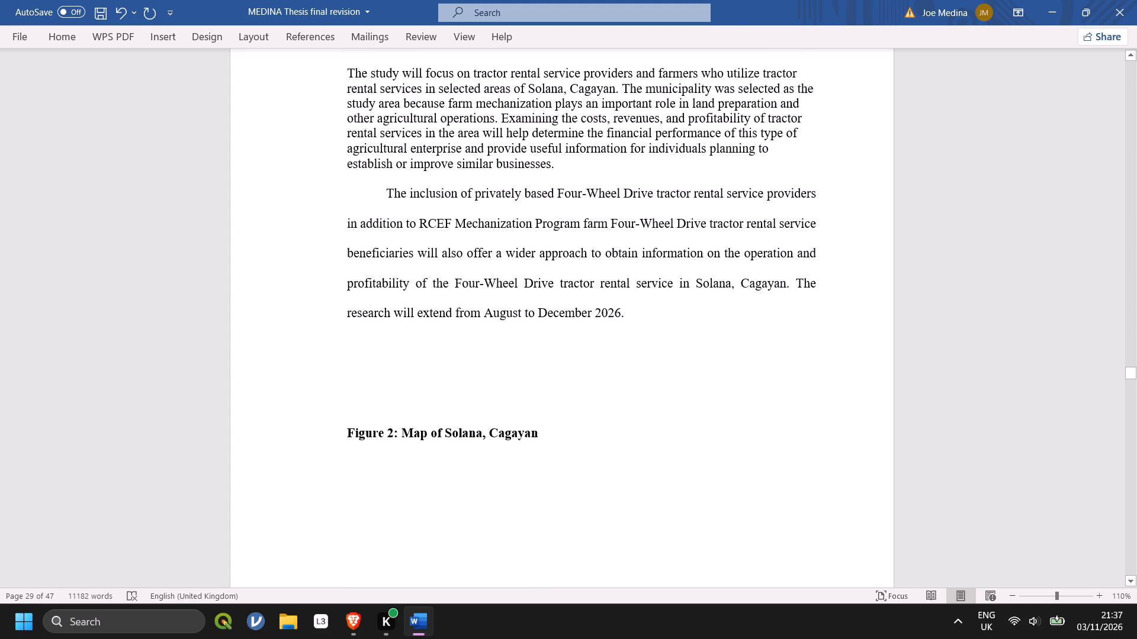
pyautogui.scroll(1, 727, 355)
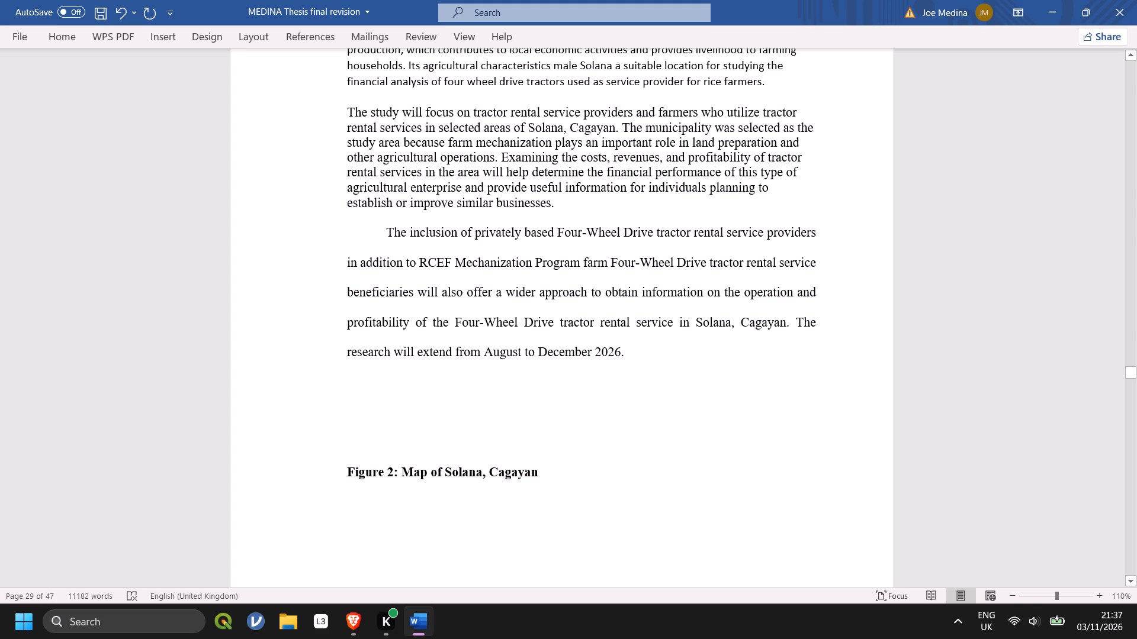
pyautogui.moveTo(386, 234); pyautogui.dragTo(653, 367)
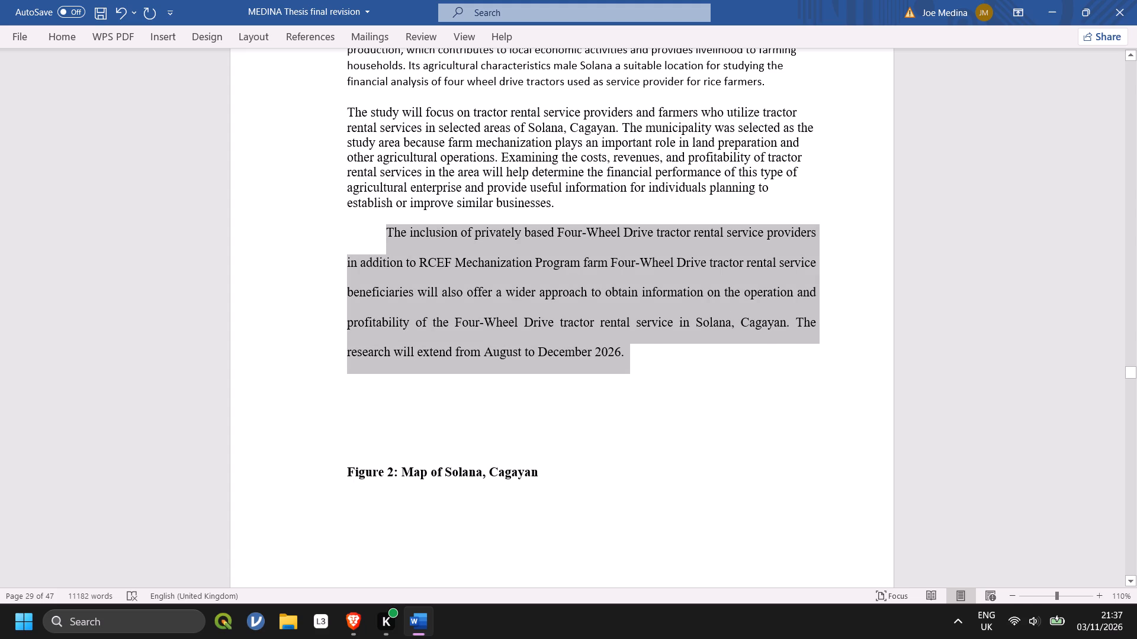
pyautogui.moveTo(653, 367); pyautogui.dragTo(654, 365)
pyautogui.press('BackSpace')
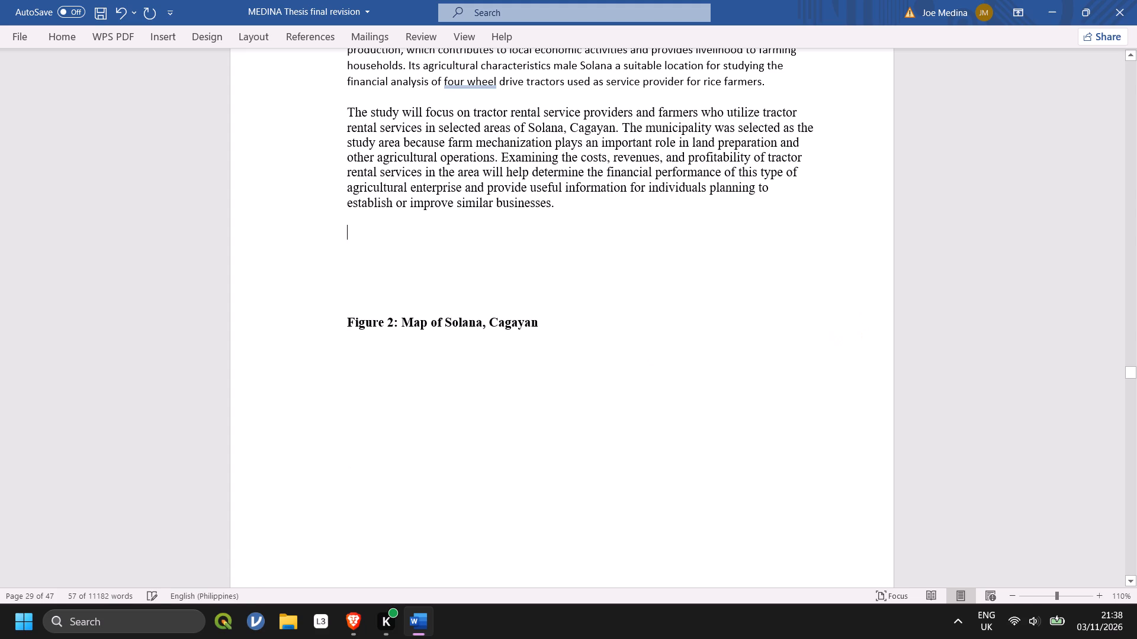
# Start an indented closing paragraph above the Figure 2 caption with the words "The study was conducted".
pyautogui.press('Tab')
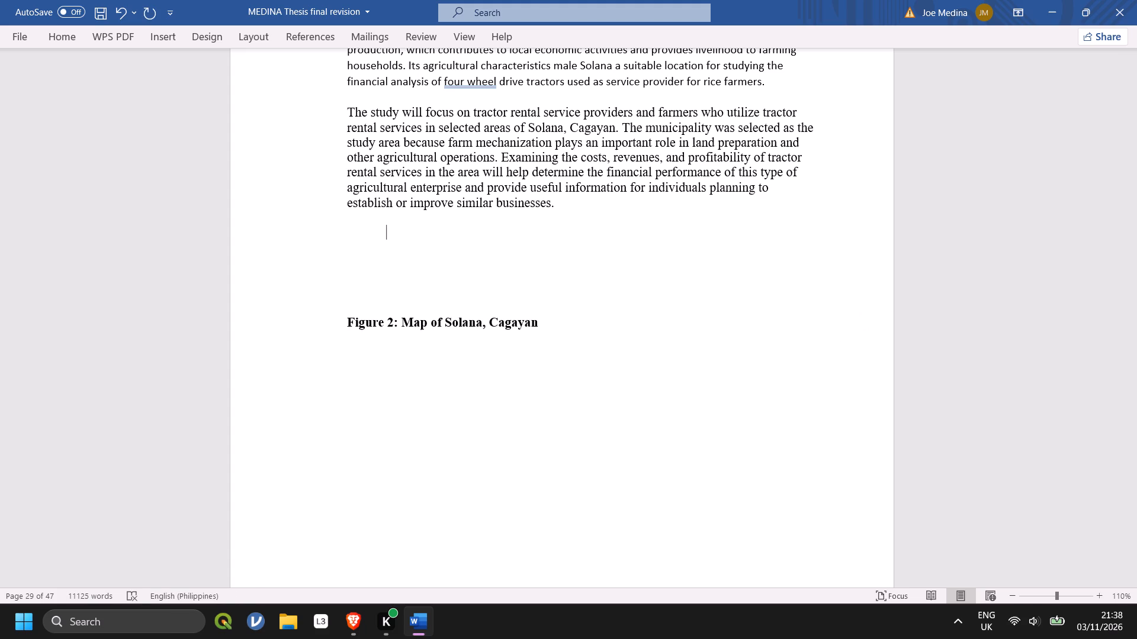
pyautogui.write('The')
pyautogui.press('space')
pyautogui.write('Study')
pyautogui.press('space')
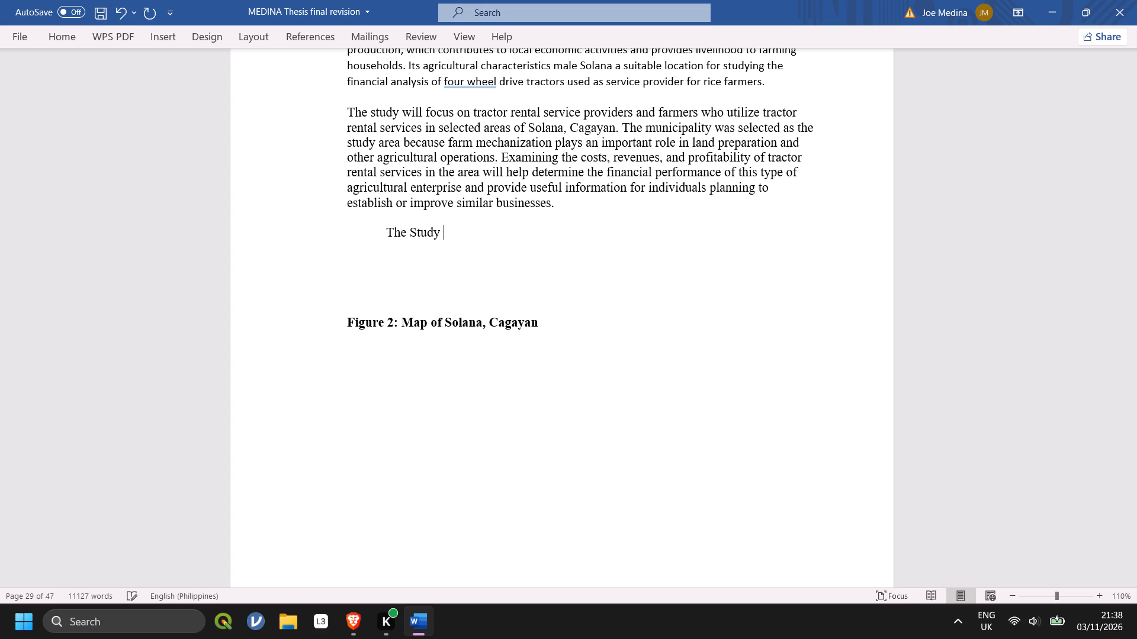
pyautogui.hotkey('ctrl', 'BackSpace')
pyautogui.write('study')
pyautogui.press('space')
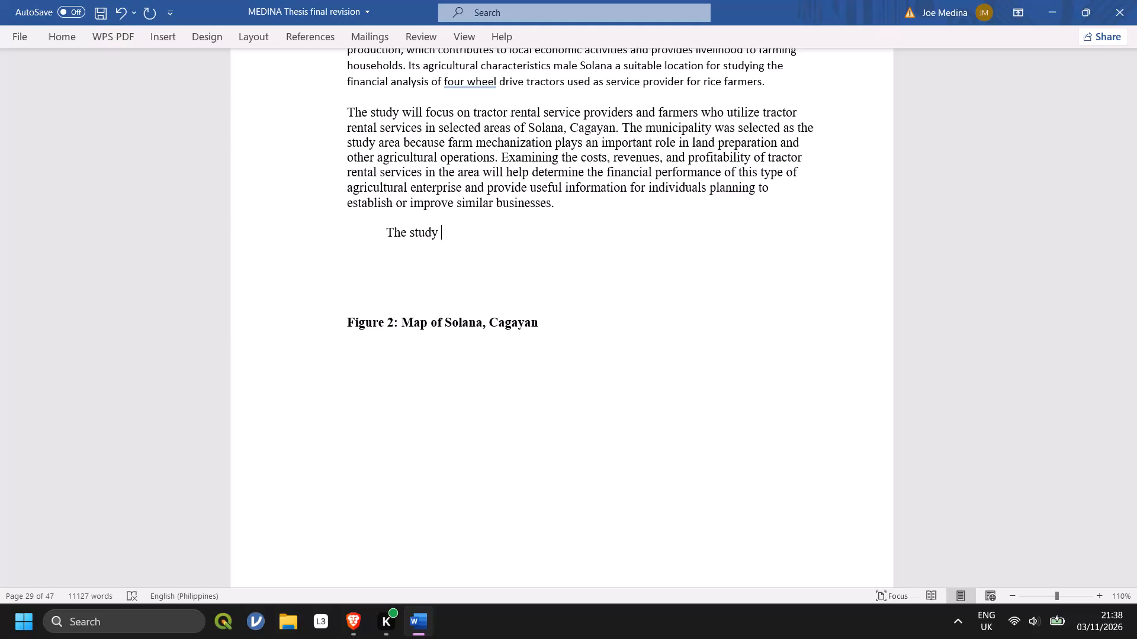
pyautogui.write('was conducted')
pyautogui.press('space')
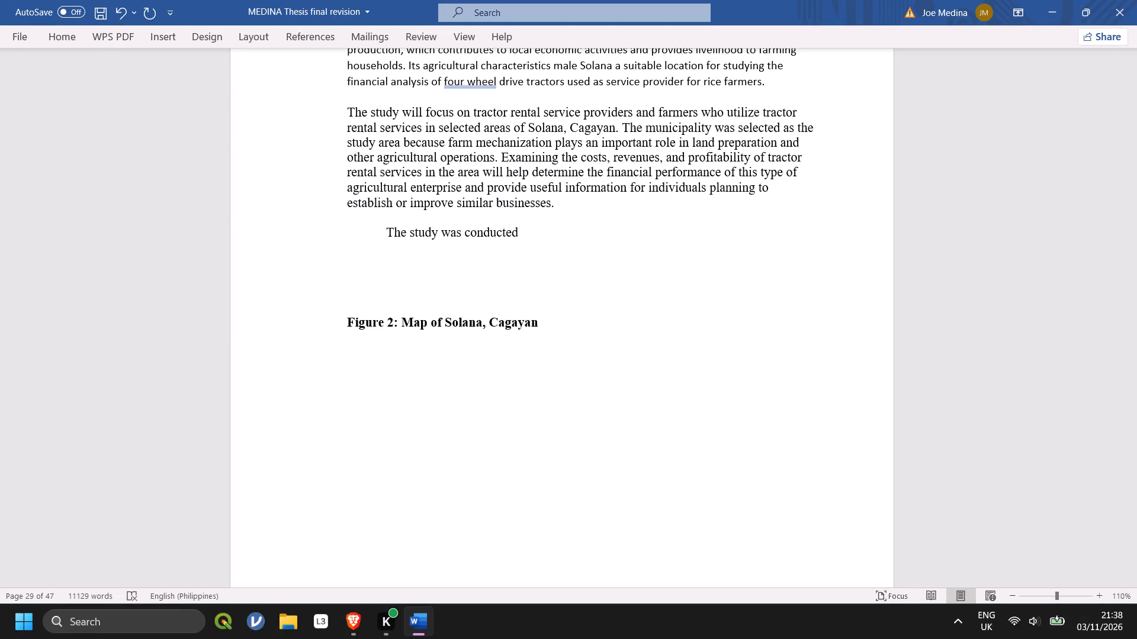
# Add the study period "from August 2026 to November 2026" to the new sentence.
pyautogui.write('from')
pyautogui.press('space')
pyautogui.write('Augus')
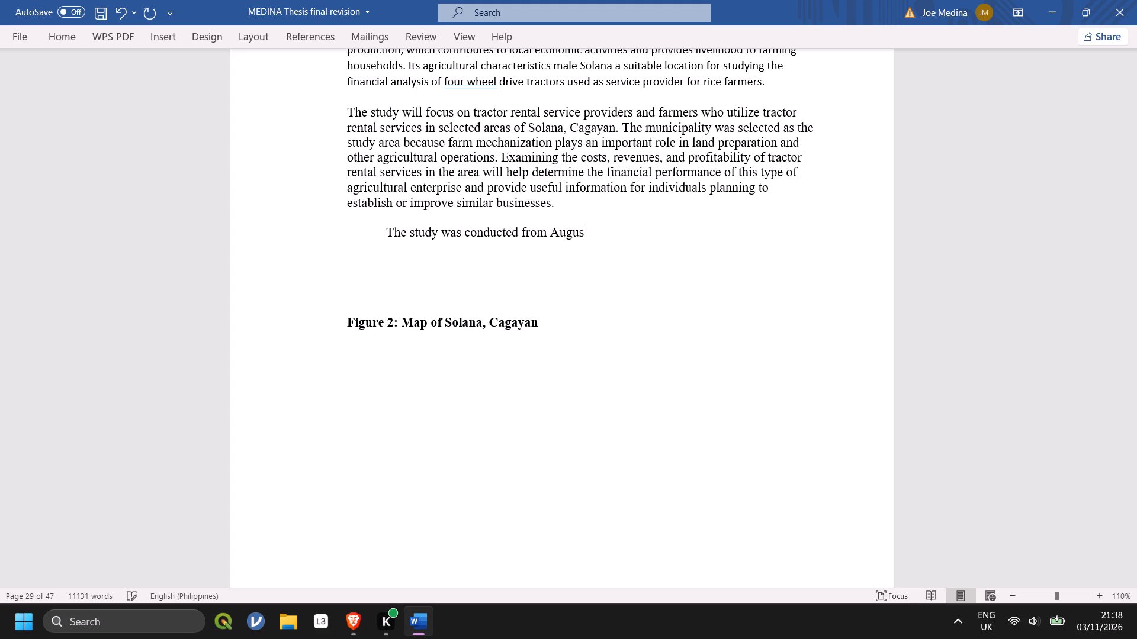
pyautogui.write('t')
pyautogui.press('space')
pyautogui.write('2026')
pyautogui.press('space')
pyautogui.write('to')
pyautogui.press('space')
pyautogui.hotkey('shift', 'd')
pyautogui.press('BackSpace')
pyautogui.write('November')
pyautogui.press('space')
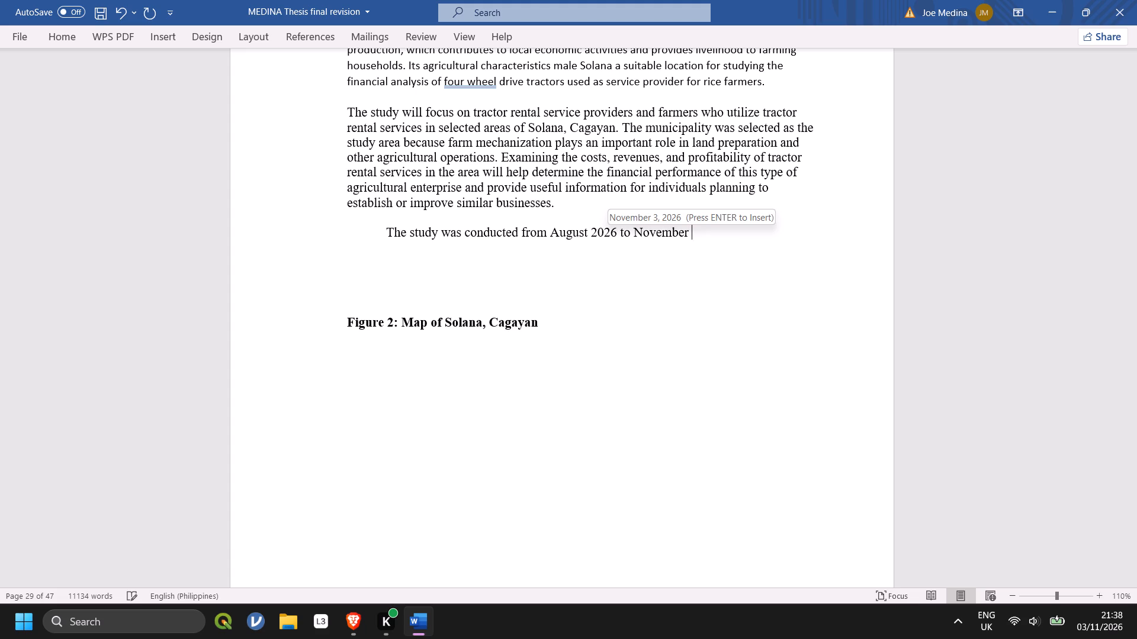
pyautogui.write('2026')
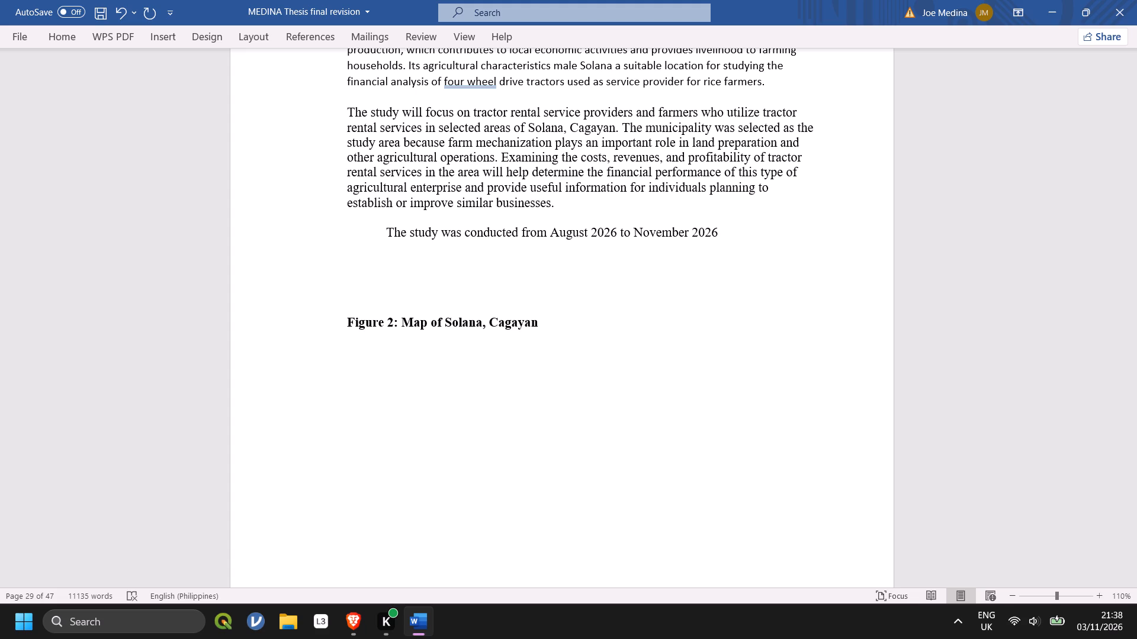
# Continue the sentence with the locale wording "specifically in the 36 barangays".
pyautogui.press('space')
pyautogui.write('Spe')
pyautogui.press('BackSpace')
pyautogui.press('BackSpace')
pyautogui.press('BackSpace')
pyautogui.write('specifically')
pyautogui.press('space')
pyautogui.write('in the')
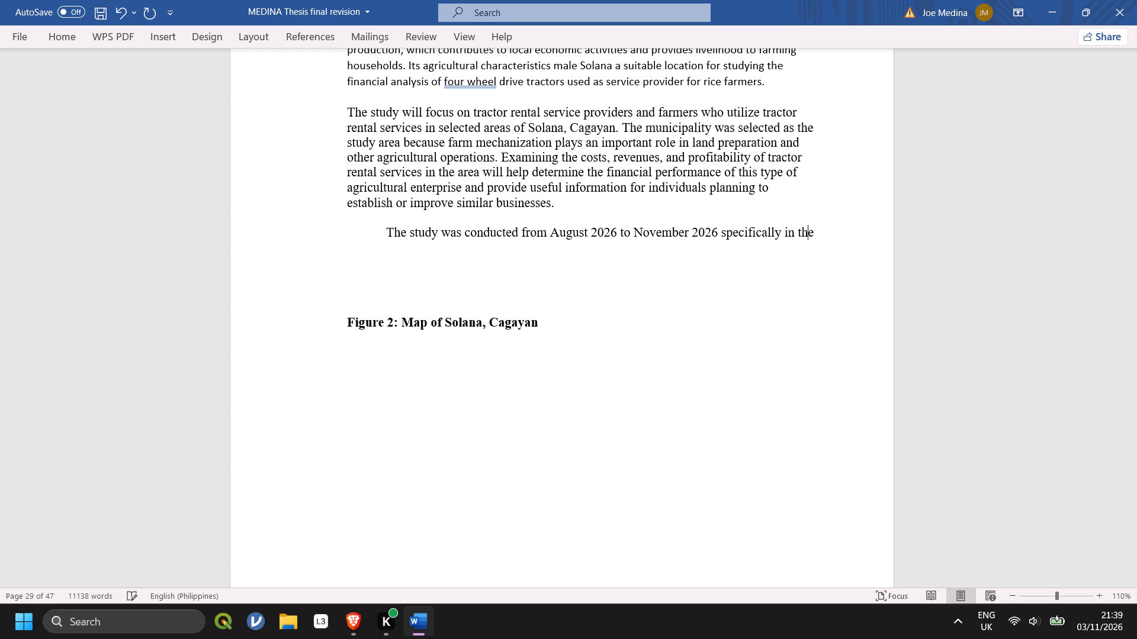
pyautogui.press('space')
pyautogui.write('36 bar')
pyautogui.write('anggays')
pyautogui.press('space')
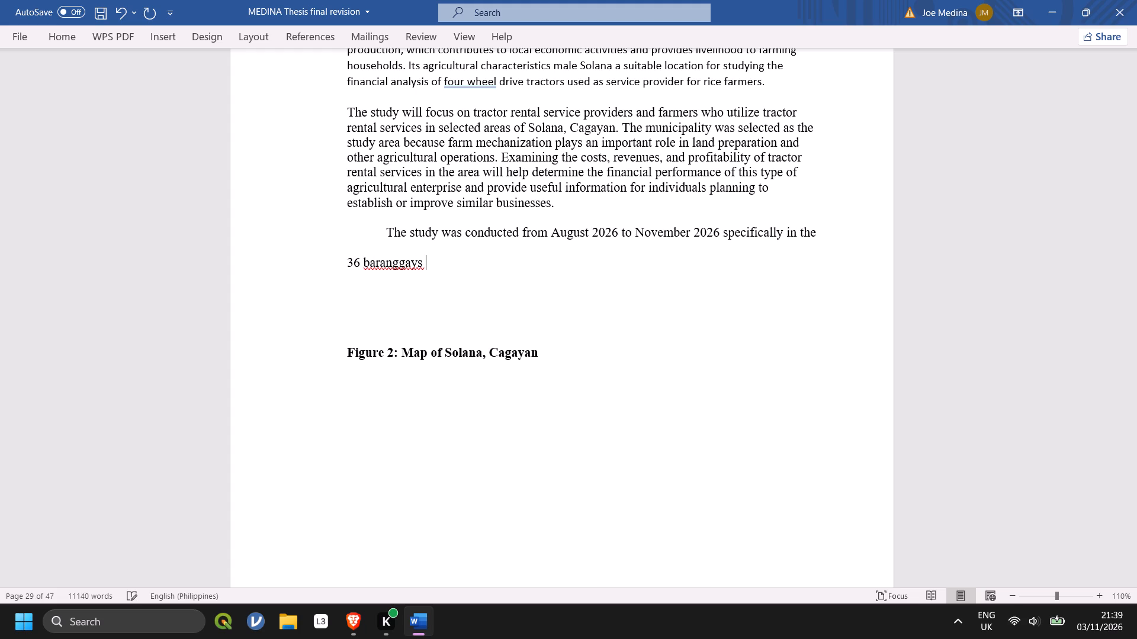
pyautogui.press('BackSpace')
pyautogui.press('BackSpace')
pyautogui.press('BackSpace')
pyautogui.press('BackSpace')
pyautogui.press('BackSpace')
pyautogui.write('ays')
pyautogui.press('space')
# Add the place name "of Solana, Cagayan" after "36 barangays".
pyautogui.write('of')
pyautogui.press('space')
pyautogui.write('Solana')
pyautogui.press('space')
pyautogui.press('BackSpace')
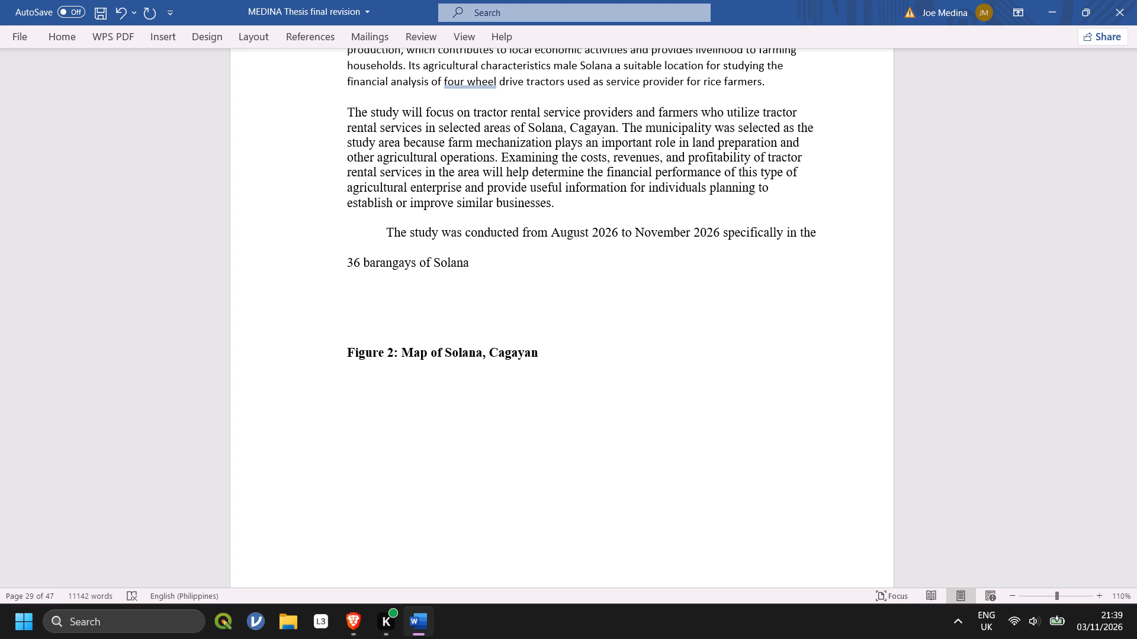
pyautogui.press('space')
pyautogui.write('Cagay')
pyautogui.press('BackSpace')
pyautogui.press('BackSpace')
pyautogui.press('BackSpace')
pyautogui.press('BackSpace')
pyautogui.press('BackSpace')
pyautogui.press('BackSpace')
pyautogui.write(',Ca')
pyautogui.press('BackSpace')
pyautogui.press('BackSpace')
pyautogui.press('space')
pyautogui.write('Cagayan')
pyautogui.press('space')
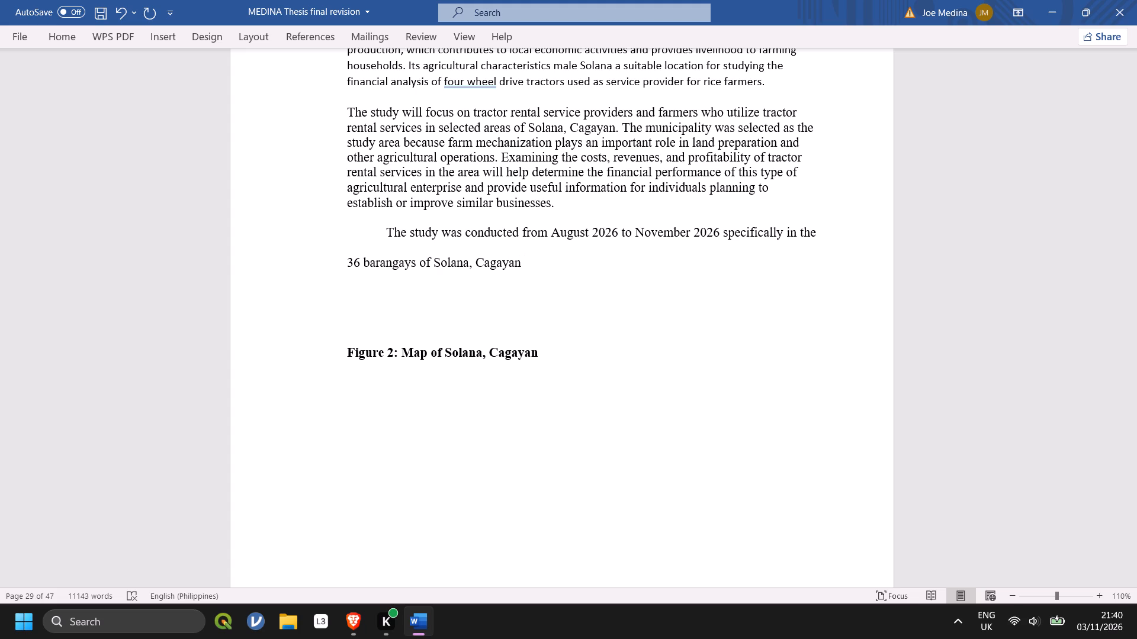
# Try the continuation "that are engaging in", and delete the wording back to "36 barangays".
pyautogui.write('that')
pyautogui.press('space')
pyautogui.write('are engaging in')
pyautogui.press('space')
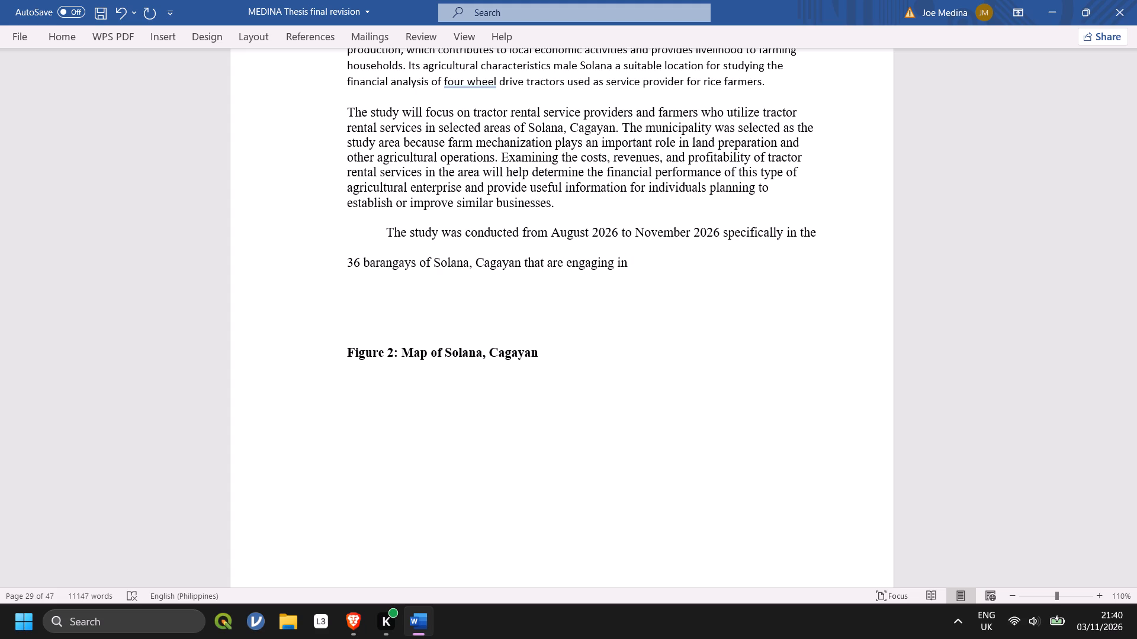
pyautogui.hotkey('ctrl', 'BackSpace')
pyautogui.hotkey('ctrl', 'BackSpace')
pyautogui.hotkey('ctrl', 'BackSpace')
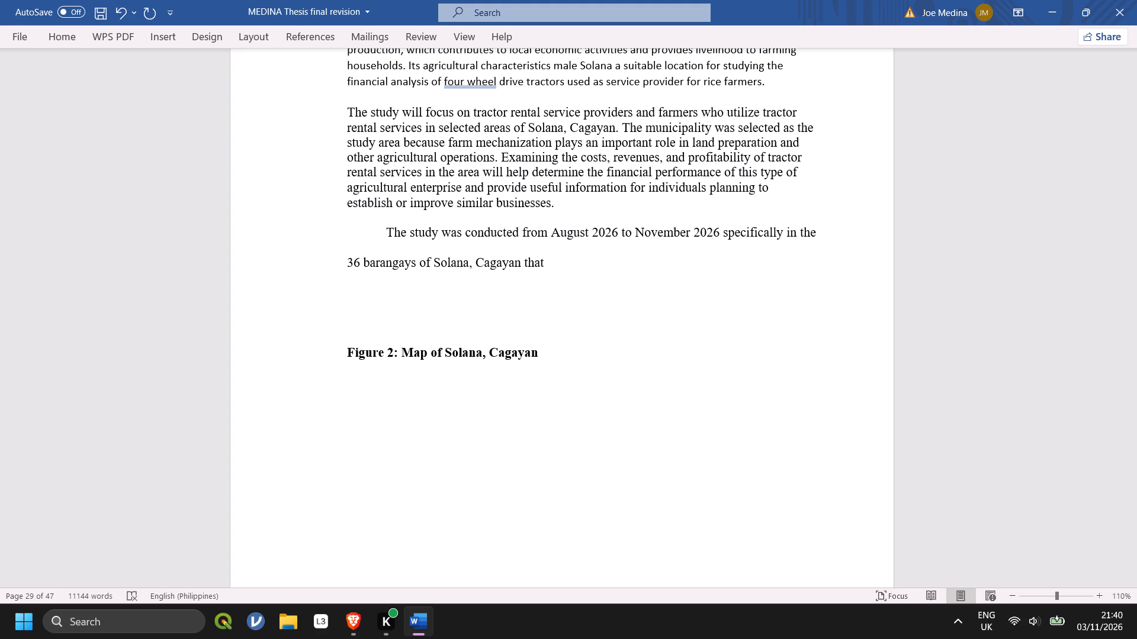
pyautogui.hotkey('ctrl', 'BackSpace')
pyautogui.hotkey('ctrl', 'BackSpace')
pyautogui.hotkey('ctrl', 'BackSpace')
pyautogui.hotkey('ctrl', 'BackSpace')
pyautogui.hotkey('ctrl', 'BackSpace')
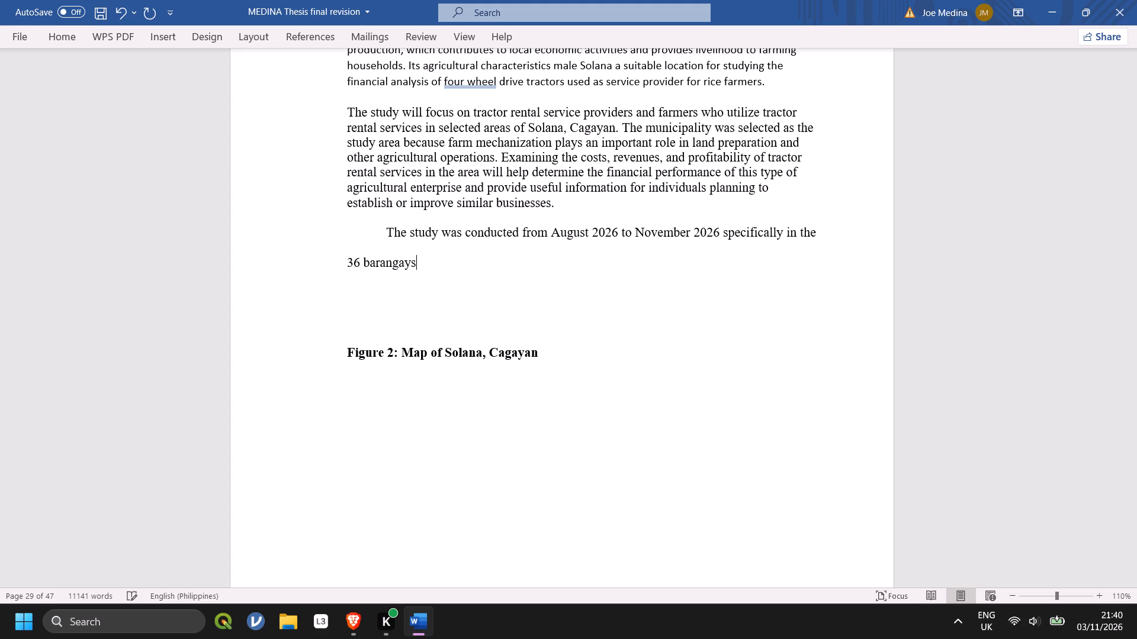
# Continue the closing sentence after "36 barangays" with "of Solana, Cagayan and".
pyautogui.write('and the')
pyautogui.press('space')
pyautogui.hotkey('ctrl', 'BackSpace')
pyautogui.hotkey('ctrl', 'BackSpace')
pyautogui.press('space')
pyautogui.write('barangays and')
pyautogui.press('space')
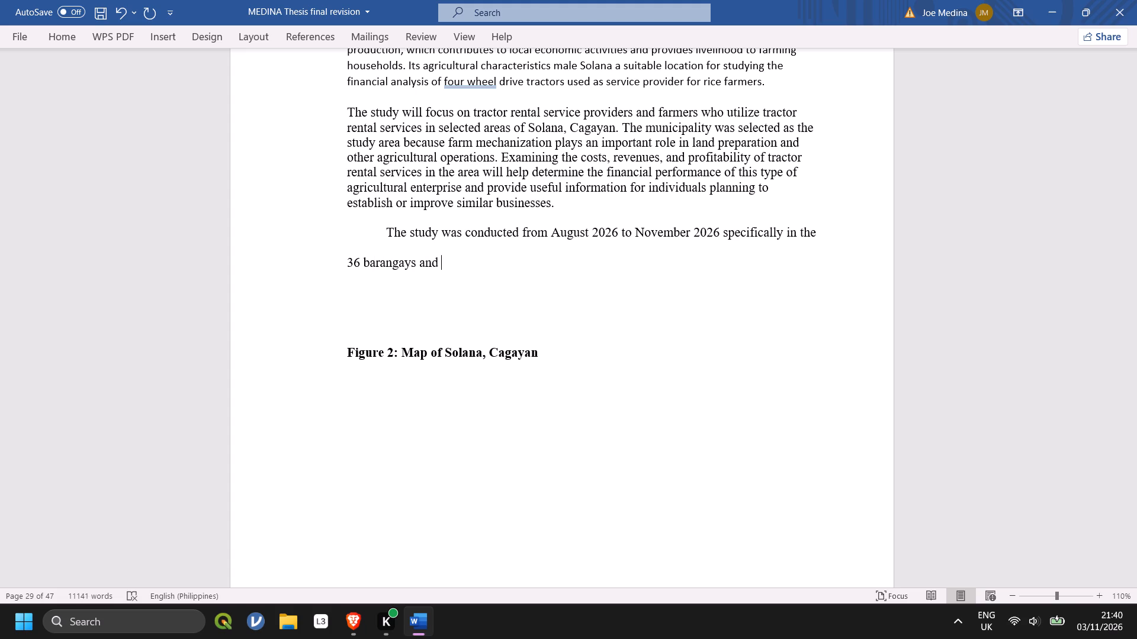
pyautogui.hotkey('ctrl', 'BackSpace')
pyautogui.press('space')
pyautogui.write('of Solana, Cagayan and')
pyautogui.press('space')
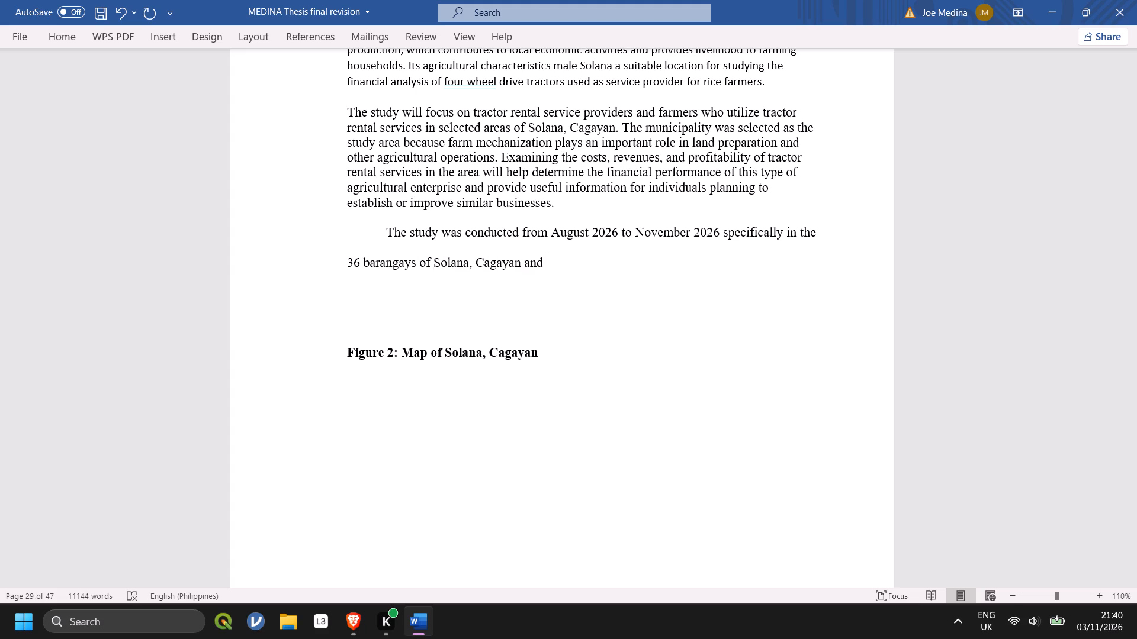
# Extend the closing sentence with "the 5 Cooperatives that are".
pyautogui.write('the')
pyautogui.press('space')
pyautogui.hotkey('shift', '%')
pyautogui.press('BackSpace')
pyautogui.write('5')
pyautogui.press('space')
pyautogui.write('Cooperatives that are')
pyautogui.press('space')
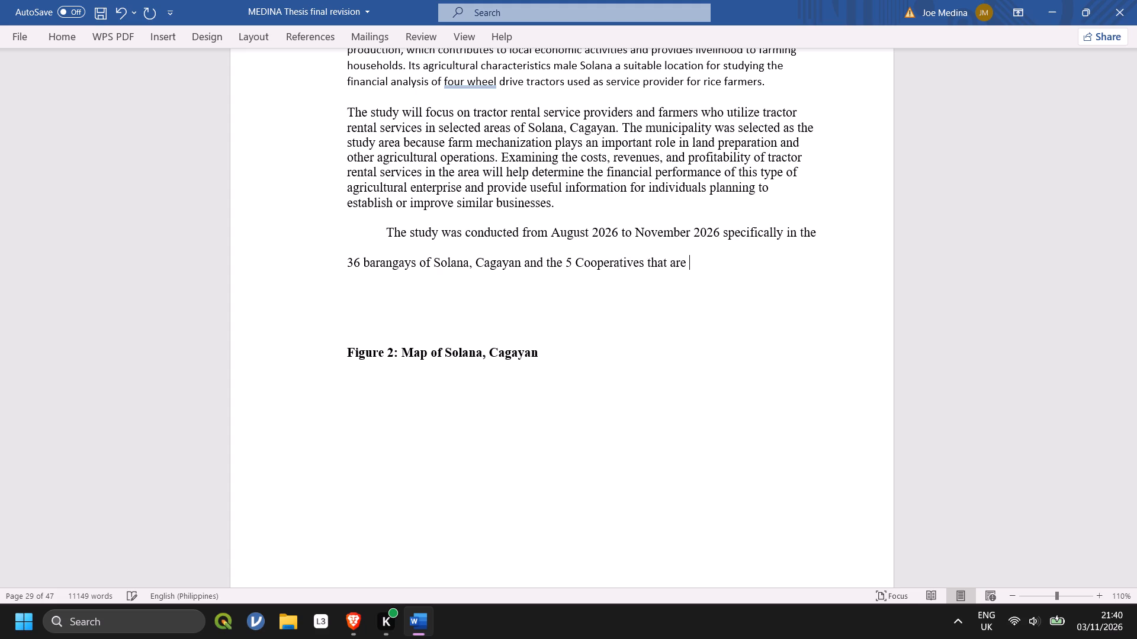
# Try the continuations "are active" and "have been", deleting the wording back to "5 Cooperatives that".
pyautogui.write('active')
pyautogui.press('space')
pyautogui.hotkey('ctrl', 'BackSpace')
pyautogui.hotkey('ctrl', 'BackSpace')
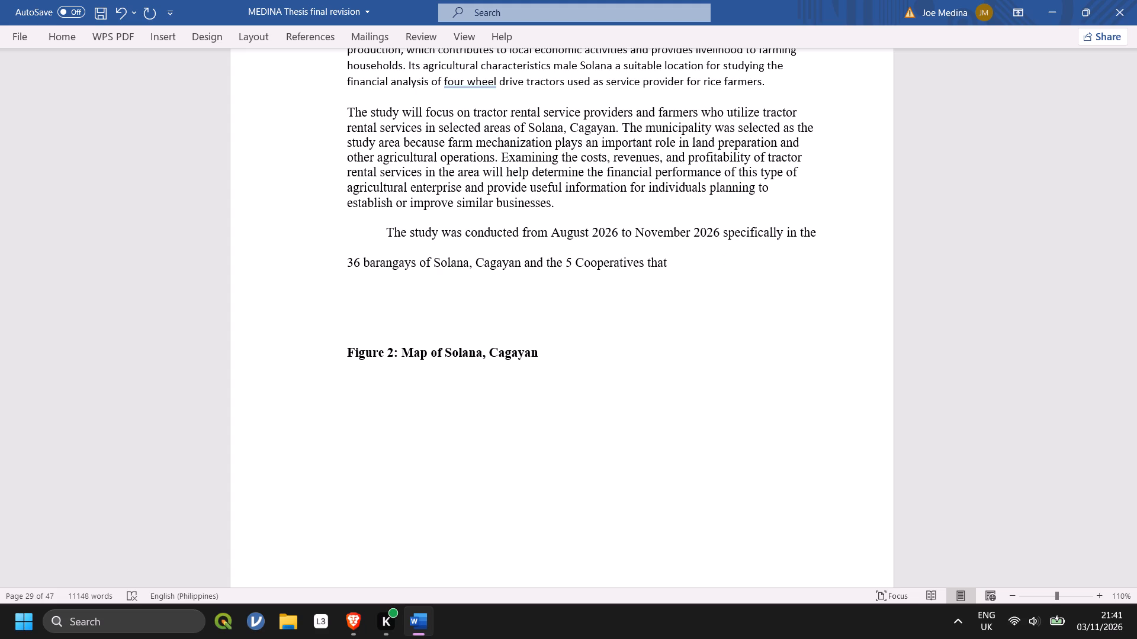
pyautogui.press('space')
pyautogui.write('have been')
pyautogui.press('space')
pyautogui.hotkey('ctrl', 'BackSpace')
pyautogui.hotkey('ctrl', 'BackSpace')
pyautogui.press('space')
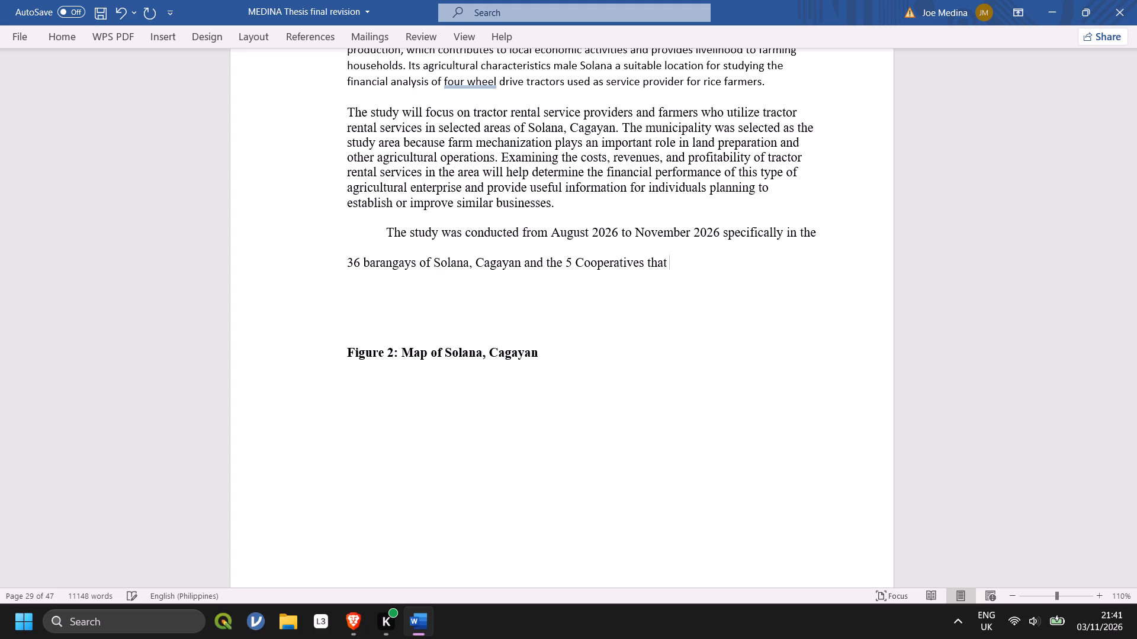
# Continue the sentence after "Cooperatives that" with "the Philippine mechanization".
pyautogui.write('the')
pyautogui.press('space')
pyautogui.write('Philippine m')
pyautogui.write('echaniztion')
pyautogui.press('space')
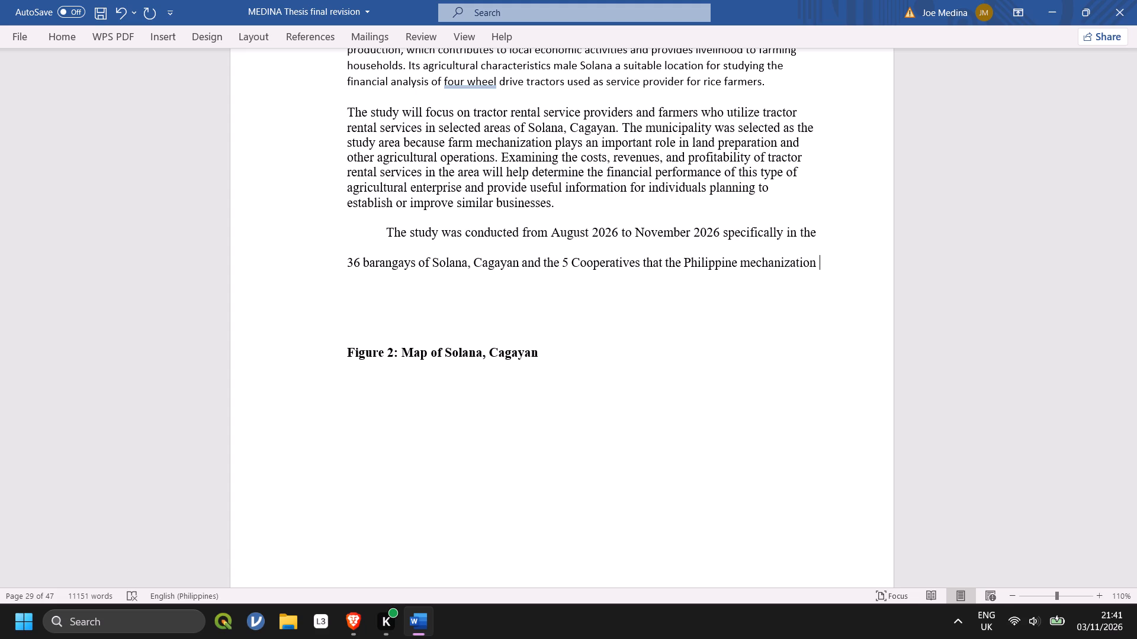
# Insert the word "active" between "5" and "Cooperatives" in the closing sentence.
pyautogui.click(565, 265)
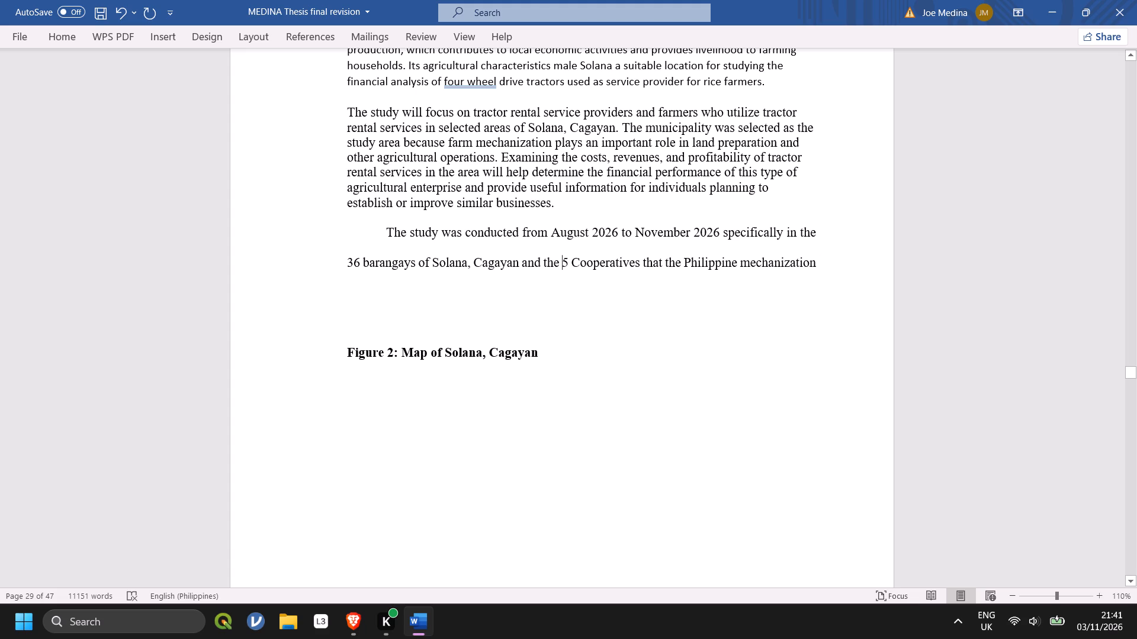
pyautogui.click(571, 264)
pyautogui.press('space')
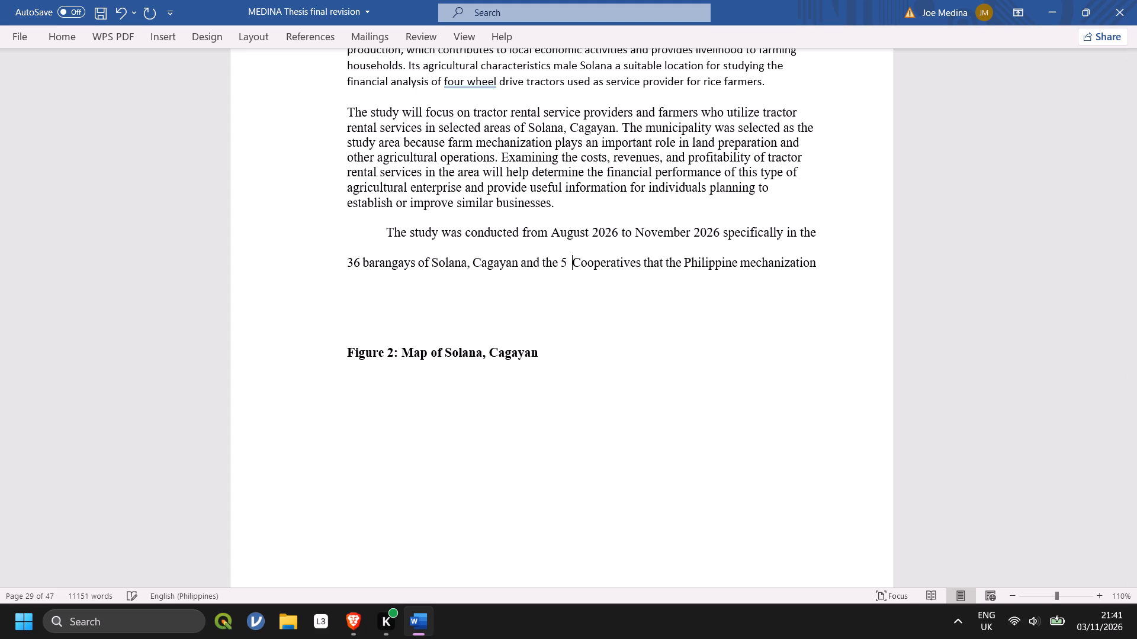
pyautogui.write('ac')
pyautogui.press('BackSpace')
pyautogui.press('BackSpace')
pyautogui.press('BackSpace')
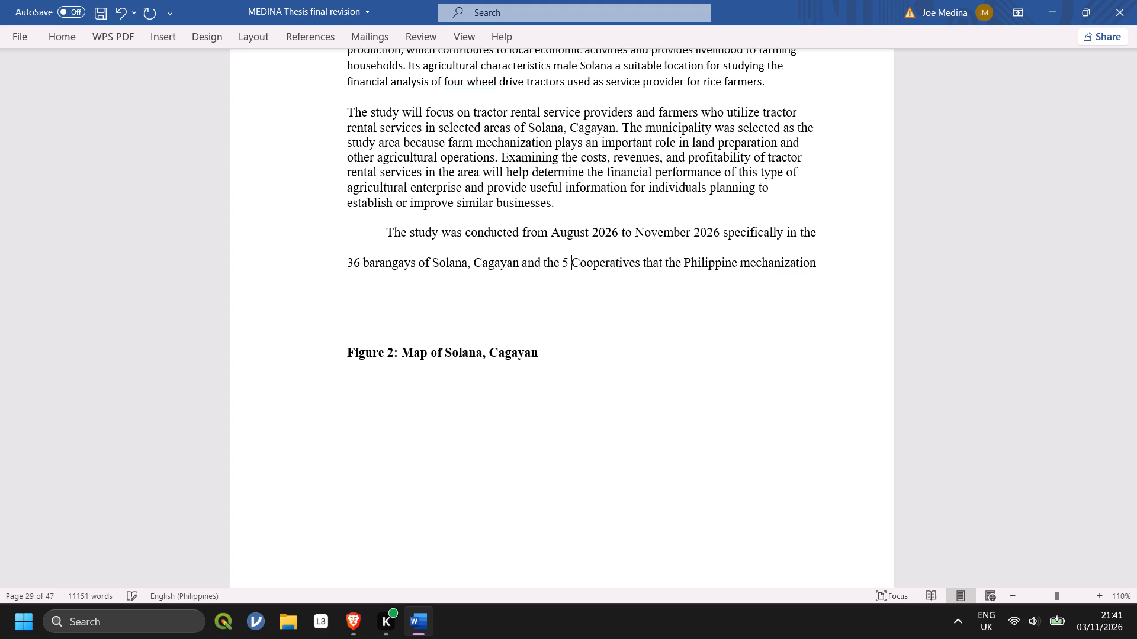
pyautogui.write('active')
pyautogui.press('space')
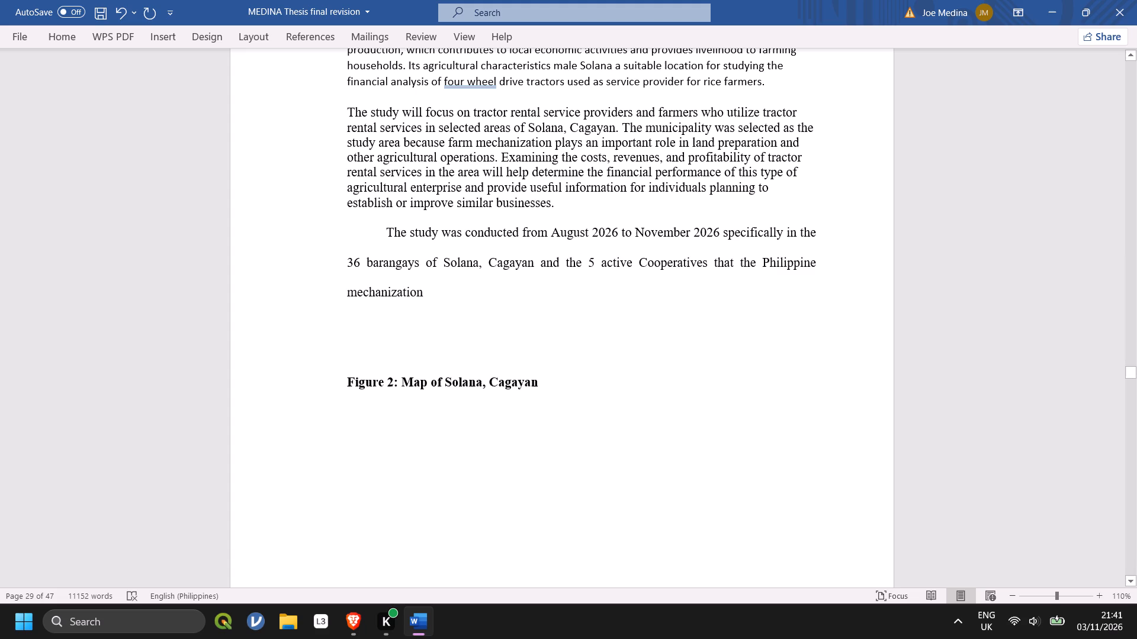
# Insert "out of the 11 Cooperatives" after "5 active Cooperatives" in the closing sentence.
pyautogui.click(578, 300)
pyautogui.click(707, 267)
pyautogui.press('space')
pyautogui.write('opu')
pyautogui.press('BackSpace')
pyautogui.press('BackSpace')
pyautogui.press('BackSpace')
pyautogui.write('out of the')
pyautogui.press('space')
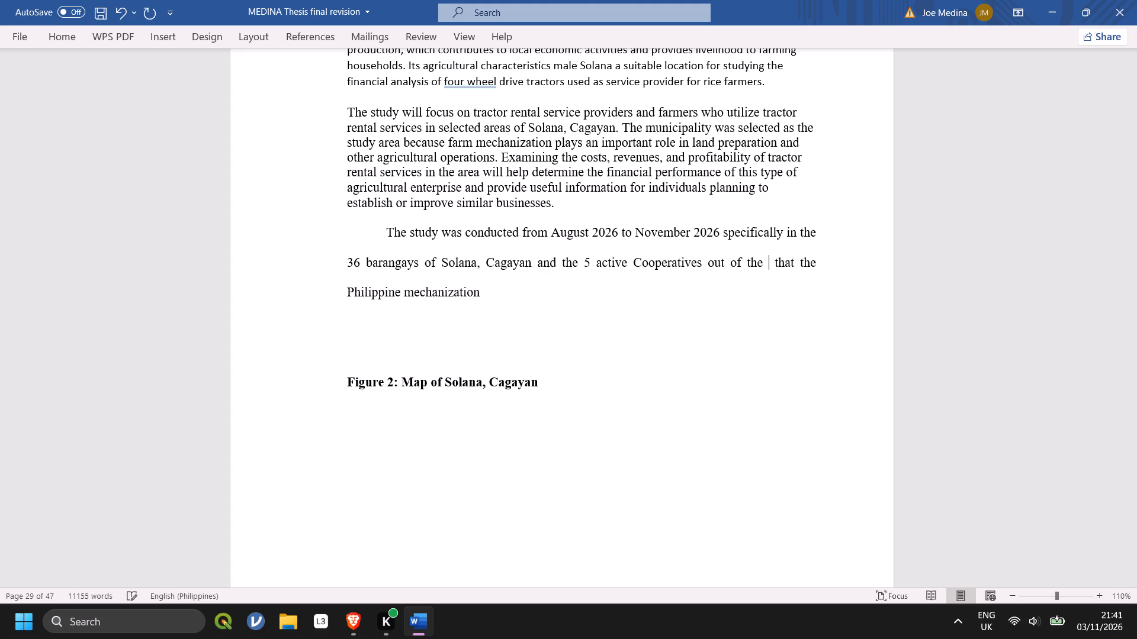
pyautogui.write('11')
pyautogui.press('space')
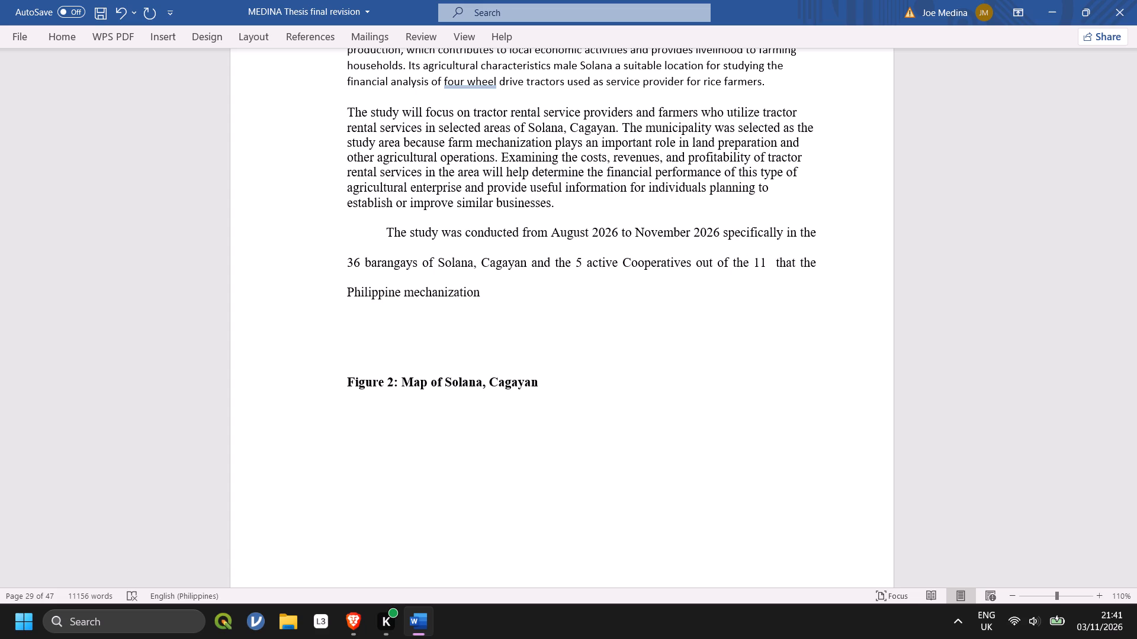
pyautogui.write('Cooperatives')
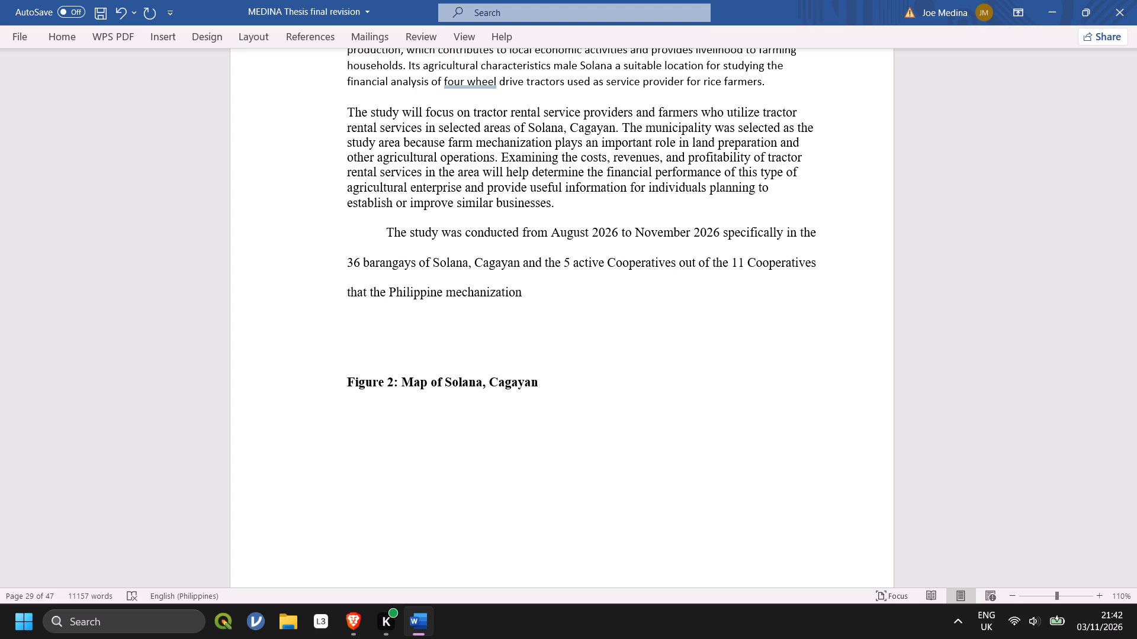
# Add "has donated" after "the Philippine mechanization" at the end of the sentence.
pyautogui.press('Down')
pyautogui.write('has dona')
pyautogui.write('ted')
pyautogui.press('space')
# Name the donated equipment as "Four Wheel Drive Tractors", spelling out the number and correcting the spelling of the last word.
pyautogui.write('4 Whee')
pyautogui.hotkey('ctrl', 'BackSpace')
pyautogui.hotkey('ctrl', 'BackSpace')
pyautogui.write('Four')
pyautogui.press('space')
pyautogui.write('Wheel Drive Trators')
pyautogui.press('BackSpace')
pyautogui.press('BackSpace')
pyautogui.press('BackSpace')
pyautogui.press('BackSpace')
pyautogui.write('ctor')
pyautogui.press('s')
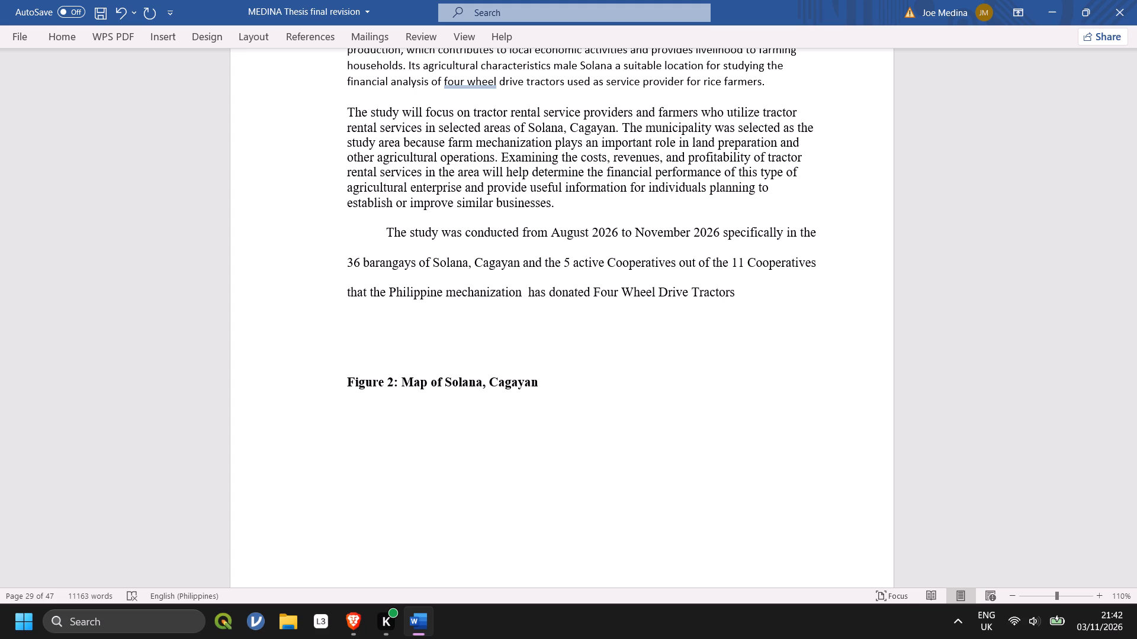
pyautogui.press('space')
# Continue the sentence after "Tractors" with "that is being used", correcting the first word to "that".
pyautogui.write('thats is being used')
pyautogui.press('space')
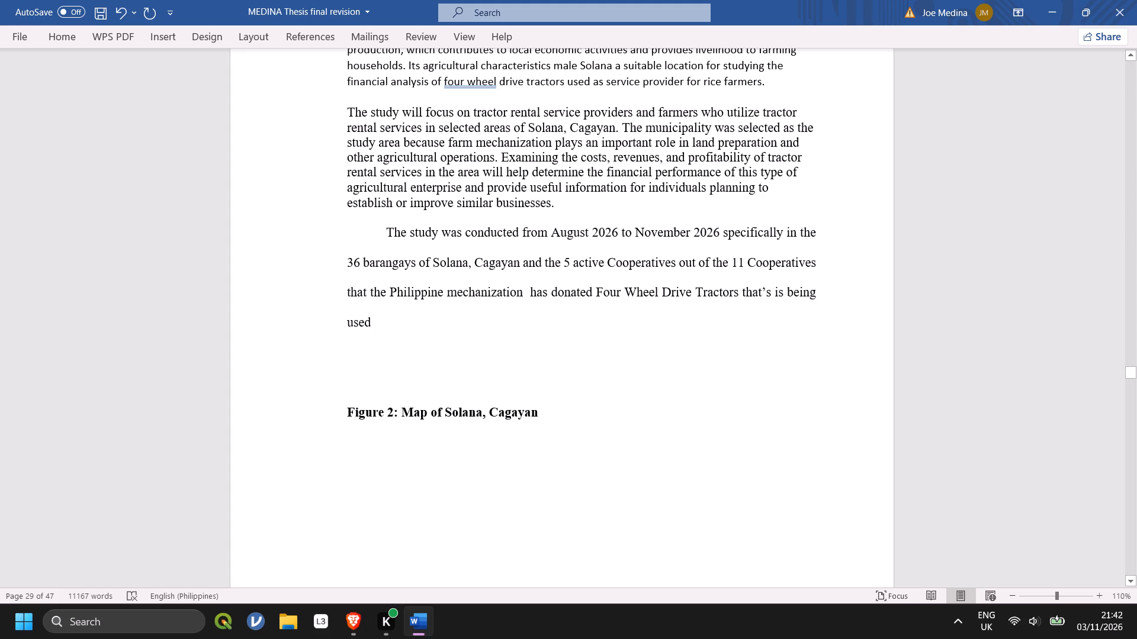
pyautogui.click(773, 295)
pyautogui.press('BackSpace')
pyautogui.press('BackSpace')
pyautogui.press('BackSpace')
pyautogui.press('space')
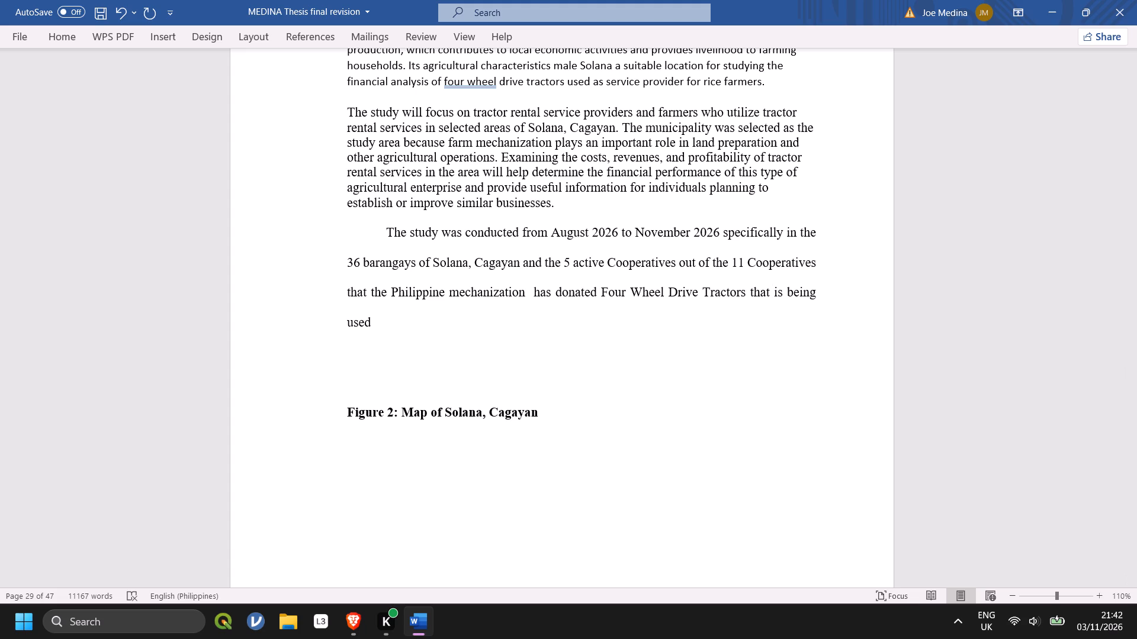
# Continue the closing sentence after "that is being used" with "as a service provider".
pyautogui.press('Down')
pyautogui.write('service')
pyautogui.press('space')
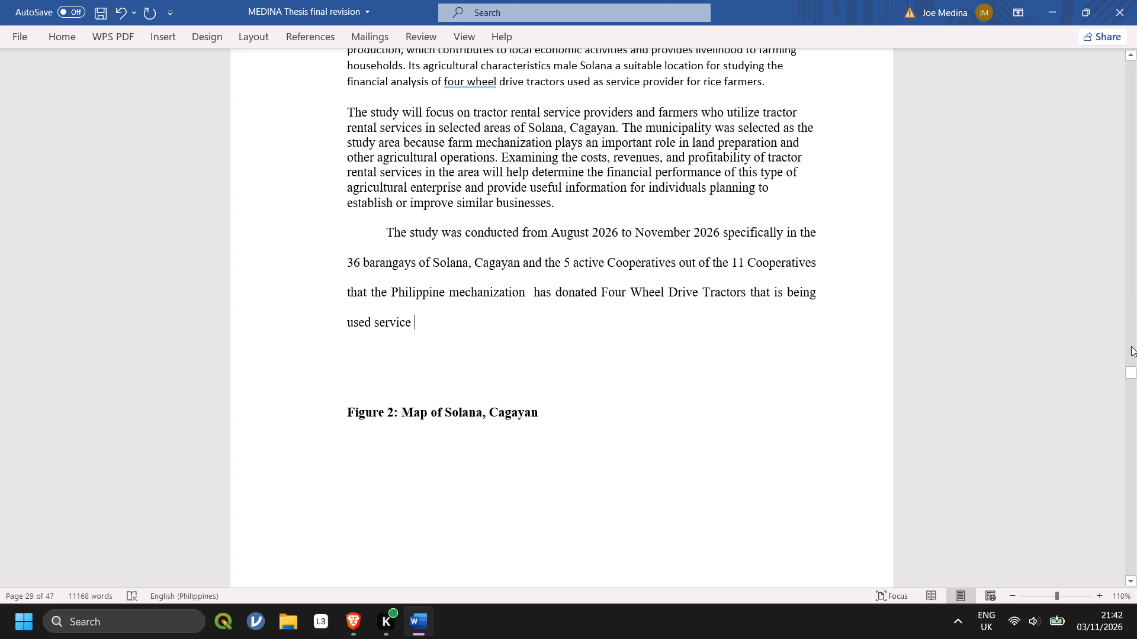
pyautogui.moveTo(1133, 369); pyautogui.dragTo(1136, 0)
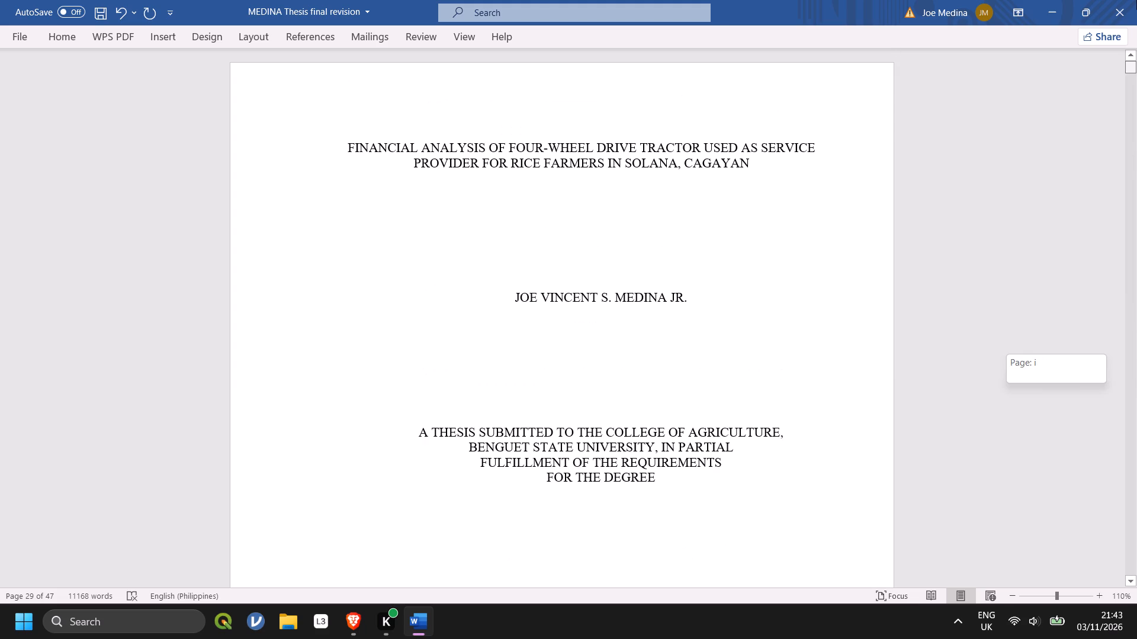
pyautogui.moveTo(1136, 0); pyautogui.dragTo(1136, 134)
pyautogui.click(1136, 134)
pyautogui.press('f')
pyautogui.press('f')
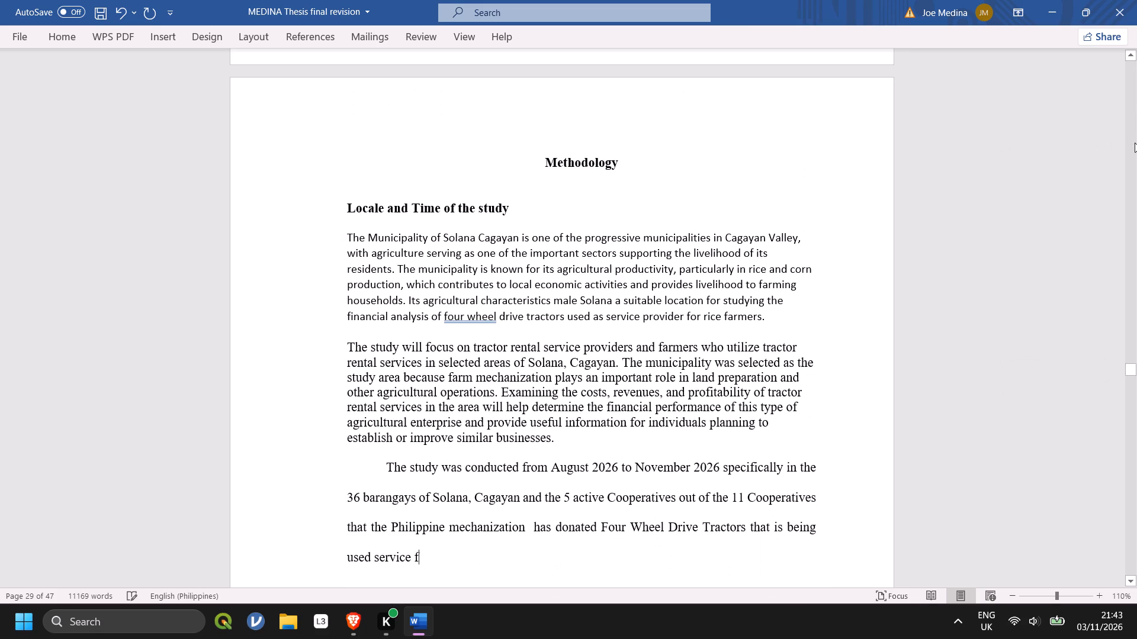
pyautogui.press('BackSpace')
pyautogui.write('provider')
pyautogui.press('space')
pyautogui.hotkey('ctrl', 'Left')
pyautogui.hotkey('ctrl', 'Left')
pyautogui.write('as a')
pyautogui.press('space')
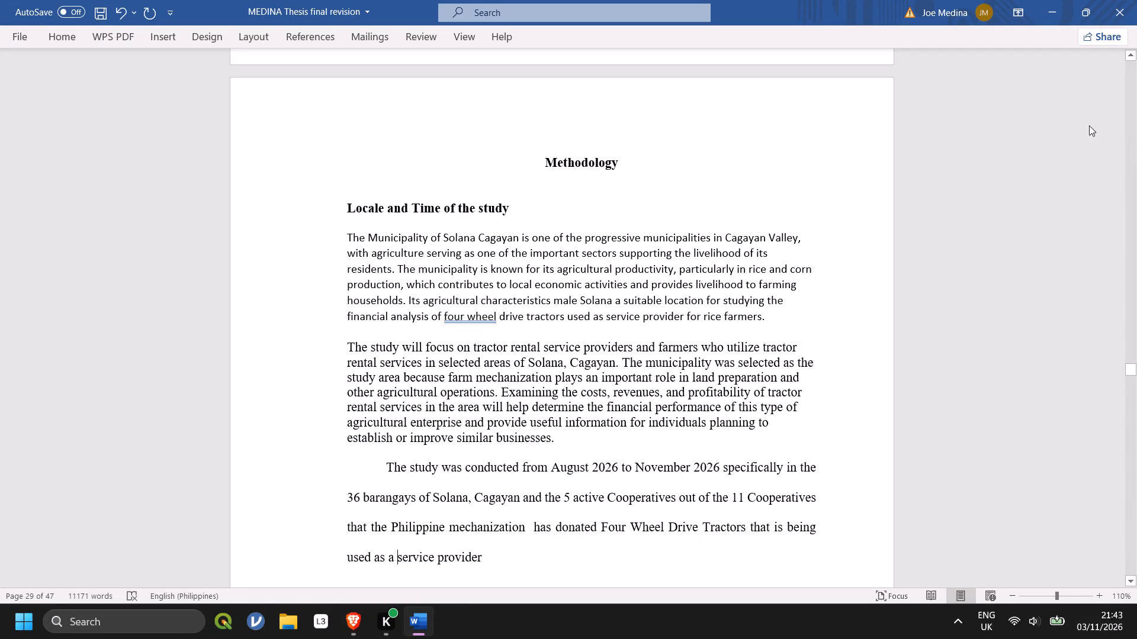
# Finish the closing sentence with "in land preparation of farmers in the municipality." and add a new line after it.
pyautogui.click(617, 553)
pyautogui.write('in land preparation of')
pyautogui.press('space')
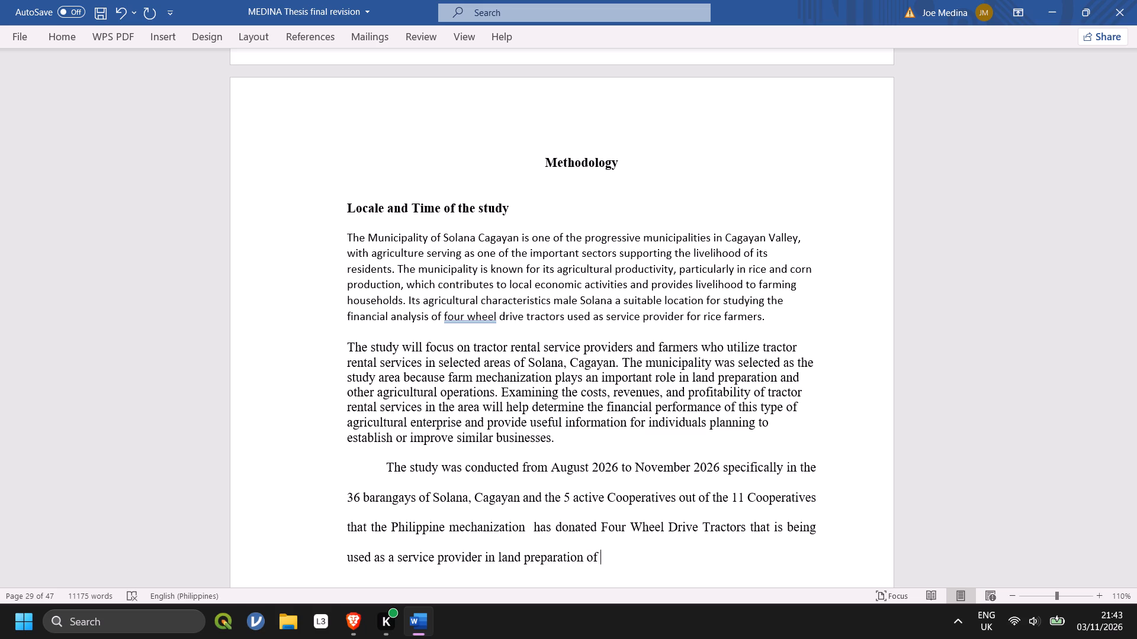
pyautogui.write('farmree')
pyautogui.press('BackSpace')
pyautogui.press('BackSpace')
pyautogui.press('BackSpace')
pyautogui.press('r')
pyautogui.press('BackSpace')
pyautogui.write('ers in the municipality')
pyautogui.press('.')
pyautogui.press('Return')
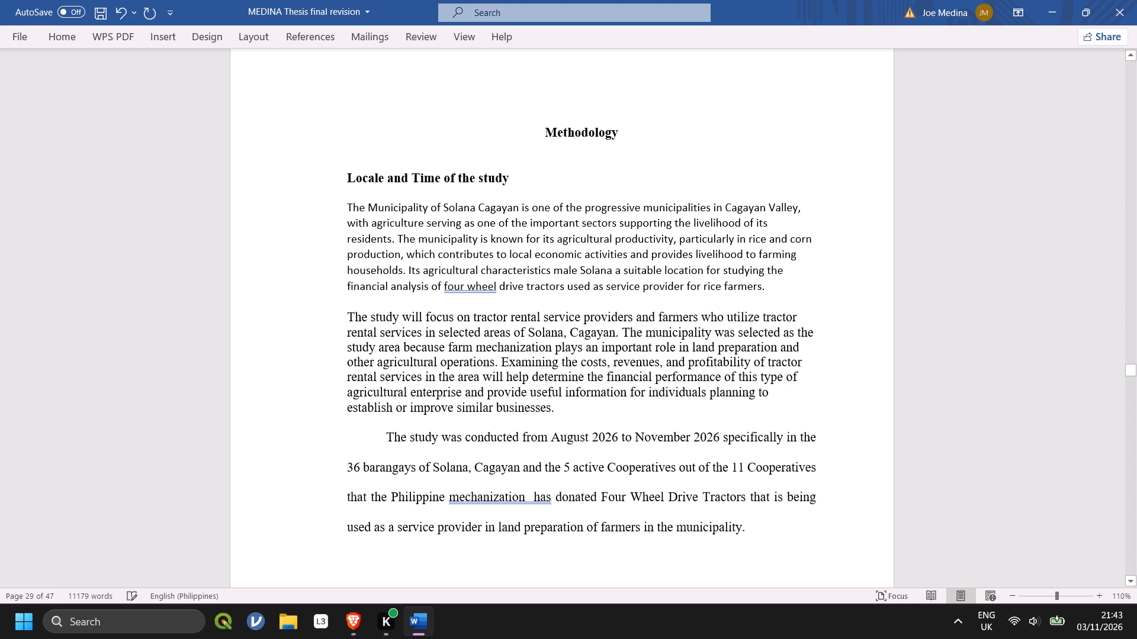
# Remove the extra space between "mechanization" and "has donated" in the closing paragraph.
pyautogui.click(533, 488)
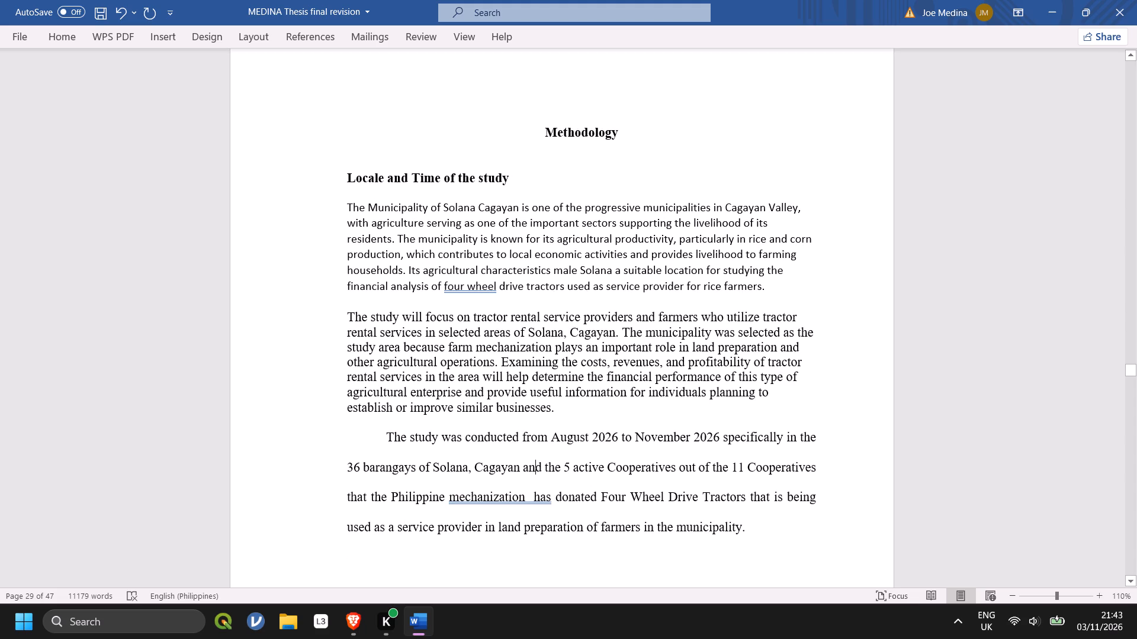
pyautogui.click(530, 502)
pyautogui.press('BackSpace')
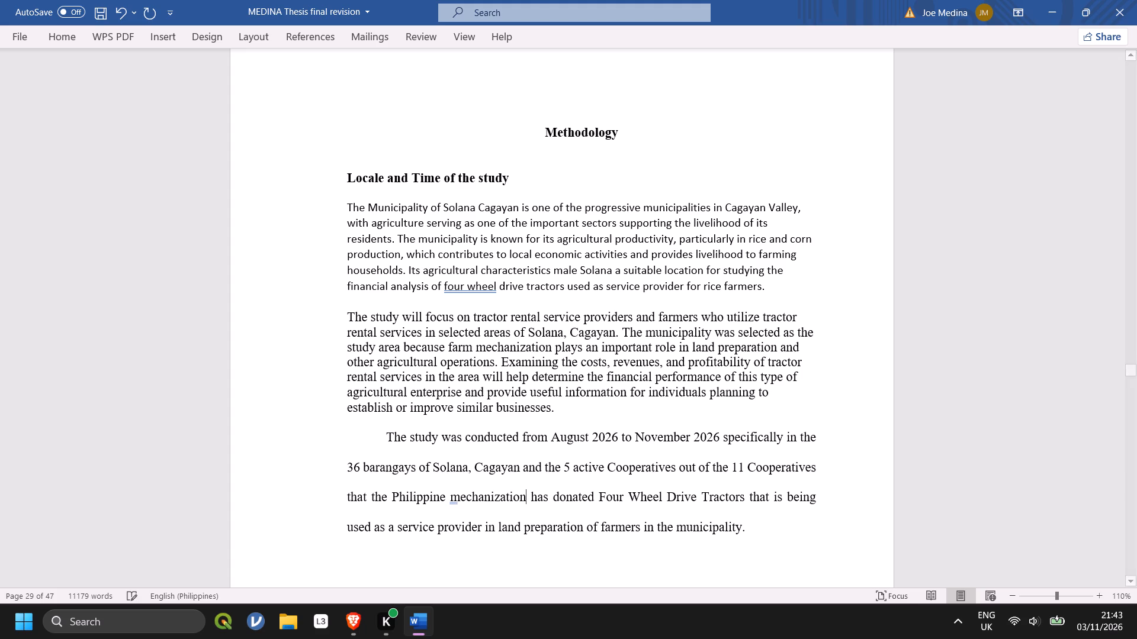
# Correct "four wheel" to the suggested "four-wheel" in the last sentence of the section's first paragraph.
pyautogui.click(474, 290)
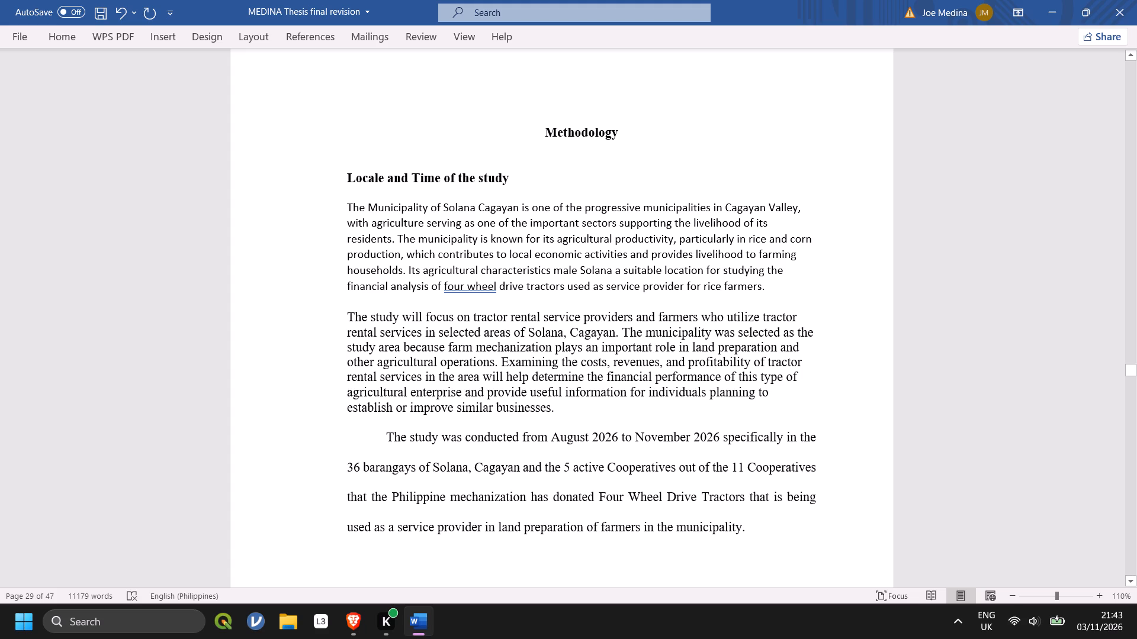
pyautogui.rightClick(474, 290)
pyautogui.click(480, 302)
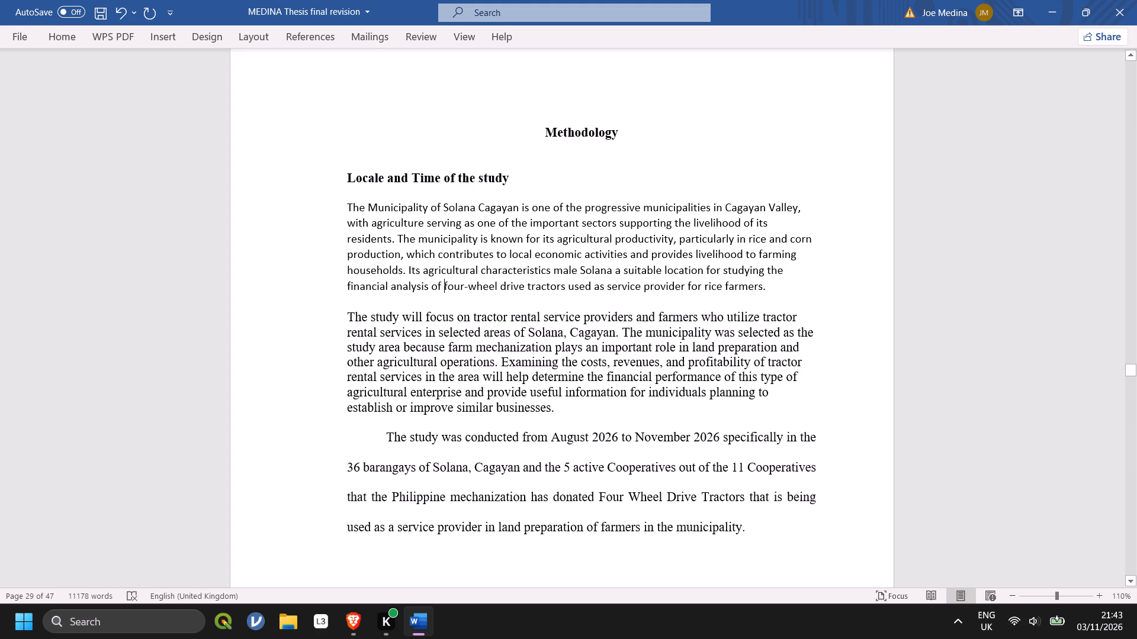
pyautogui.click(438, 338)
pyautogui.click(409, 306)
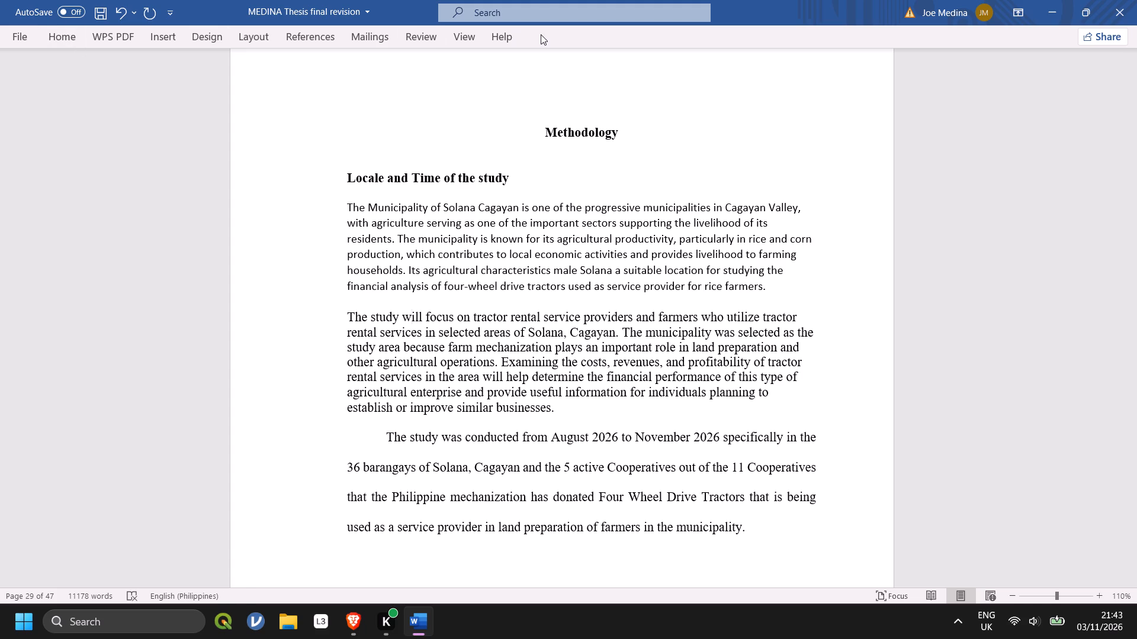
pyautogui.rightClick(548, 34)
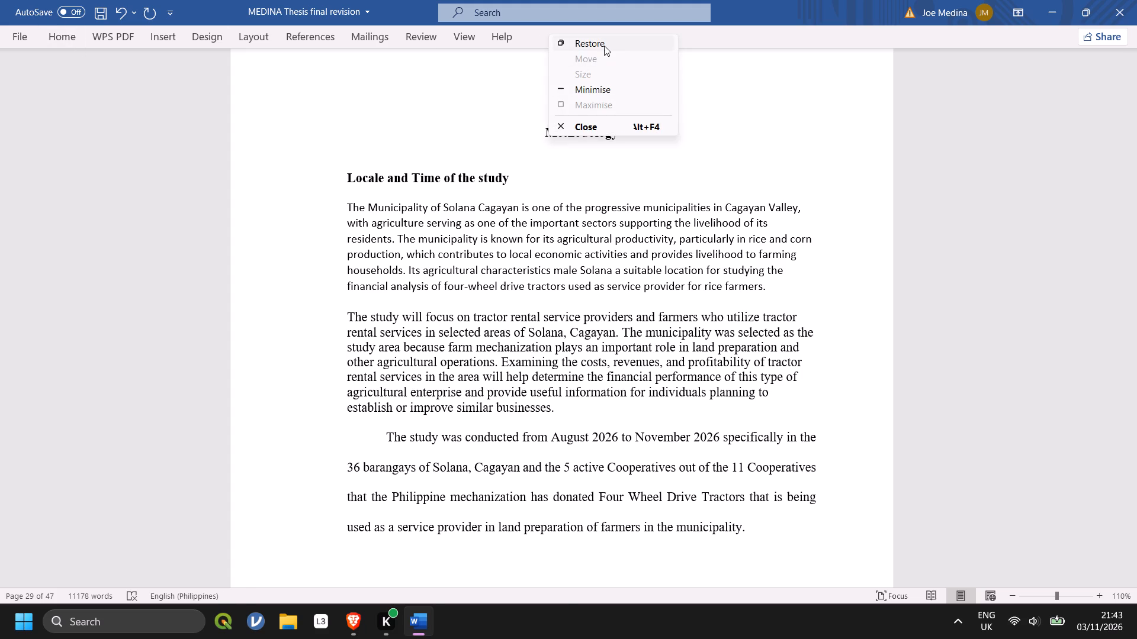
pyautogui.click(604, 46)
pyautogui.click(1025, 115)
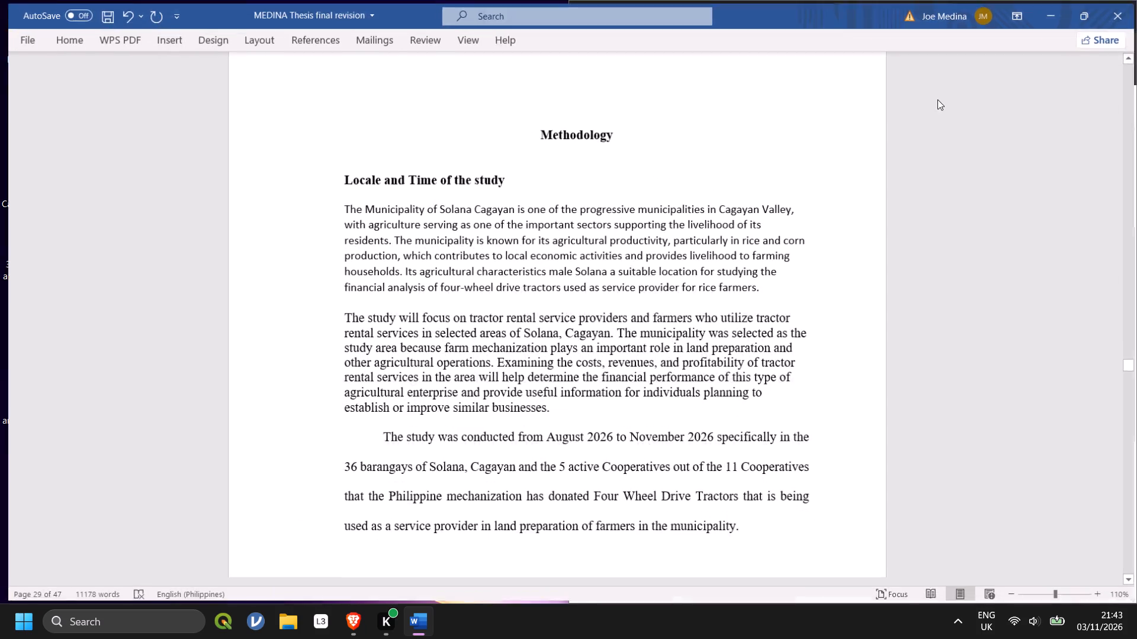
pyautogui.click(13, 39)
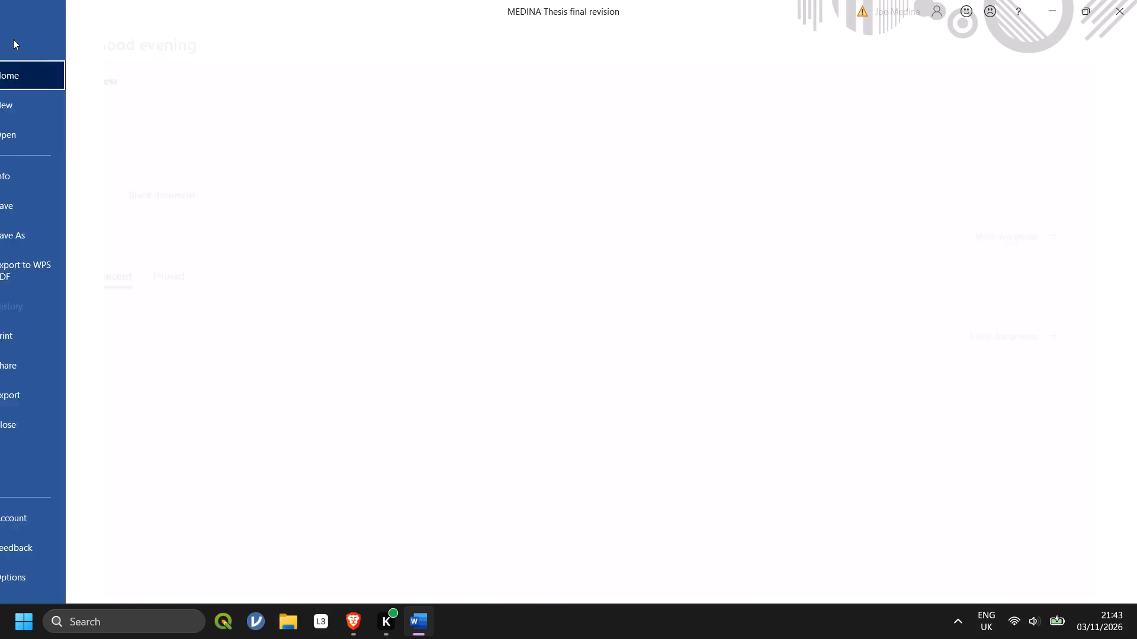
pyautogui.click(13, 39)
# Keep the ribbon permanently displayed with the text and paragraph formatting commands showing.
pyautogui.click(62, 41)
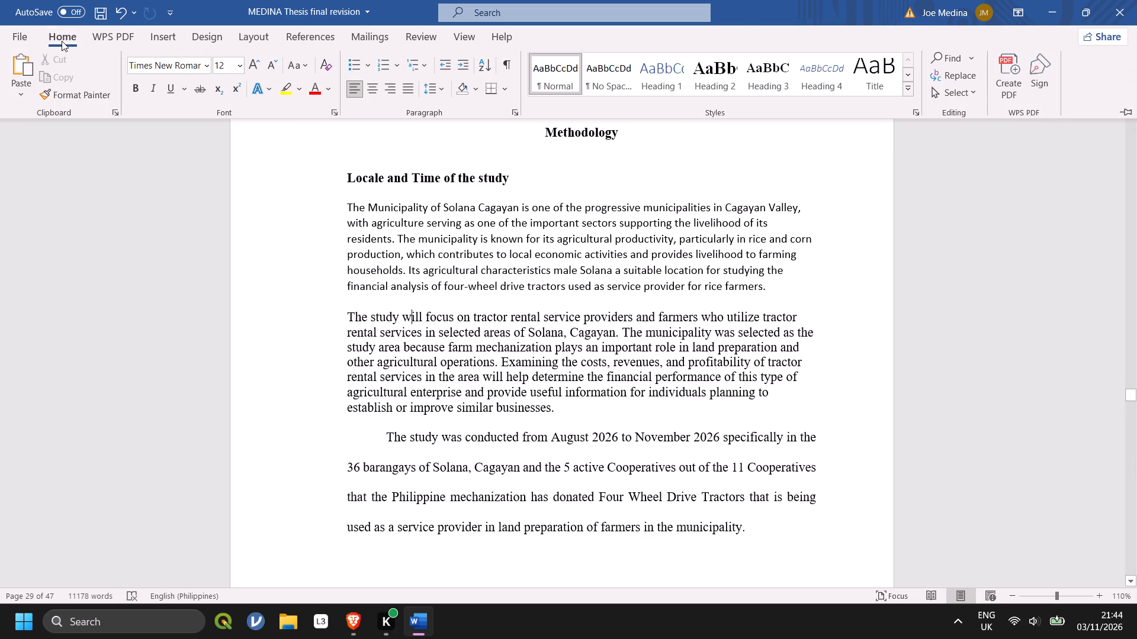
pyautogui.click(1130, 108)
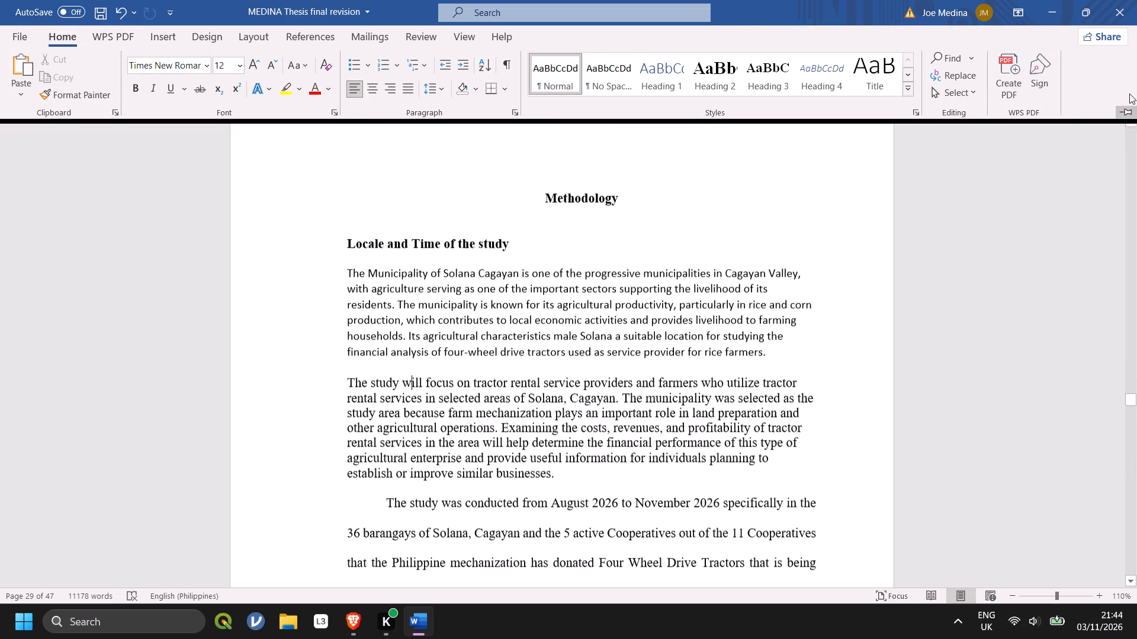
# Justify the first two paragraphs under the "Locale and Time of the study" heading.
pyautogui.scroll(-6, 592, 221)
pyautogui.scroll(1, 592, 221)
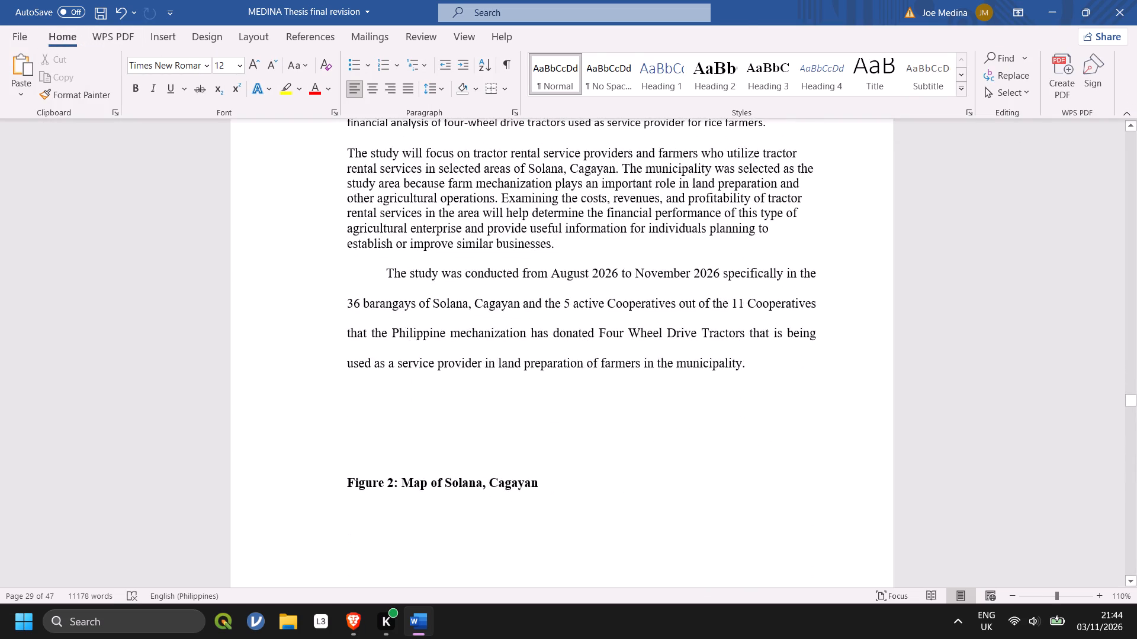
pyautogui.scroll(2, 592, 221)
pyautogui.scroll(-1, 592, 221)
pyautogui.scroll(2, 592, 221)
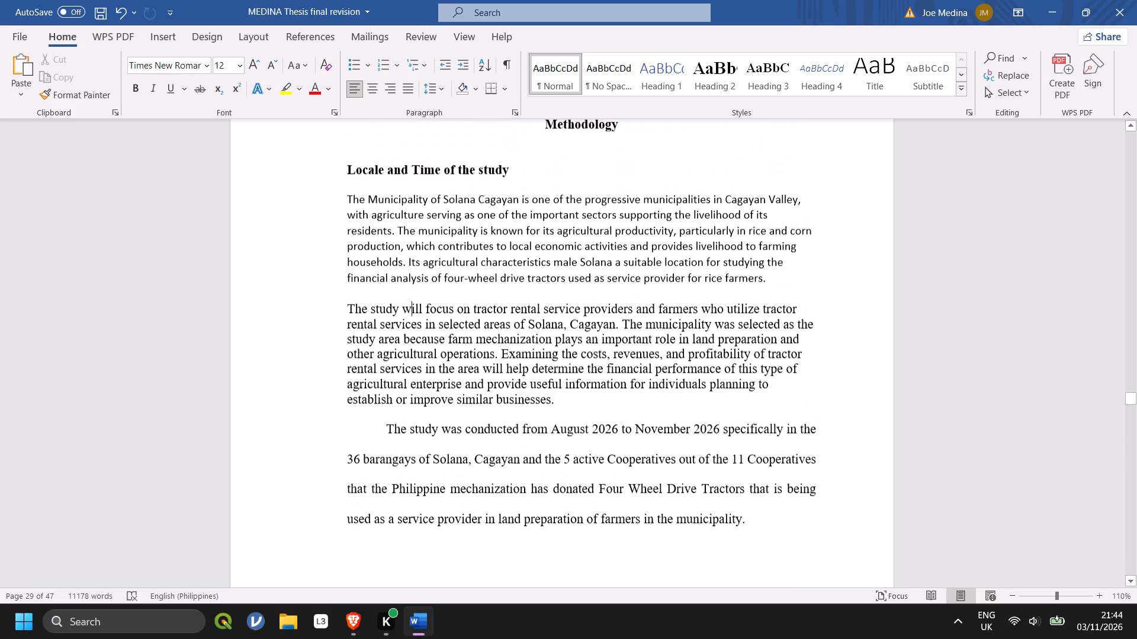
pyautogui.click(503, 431)
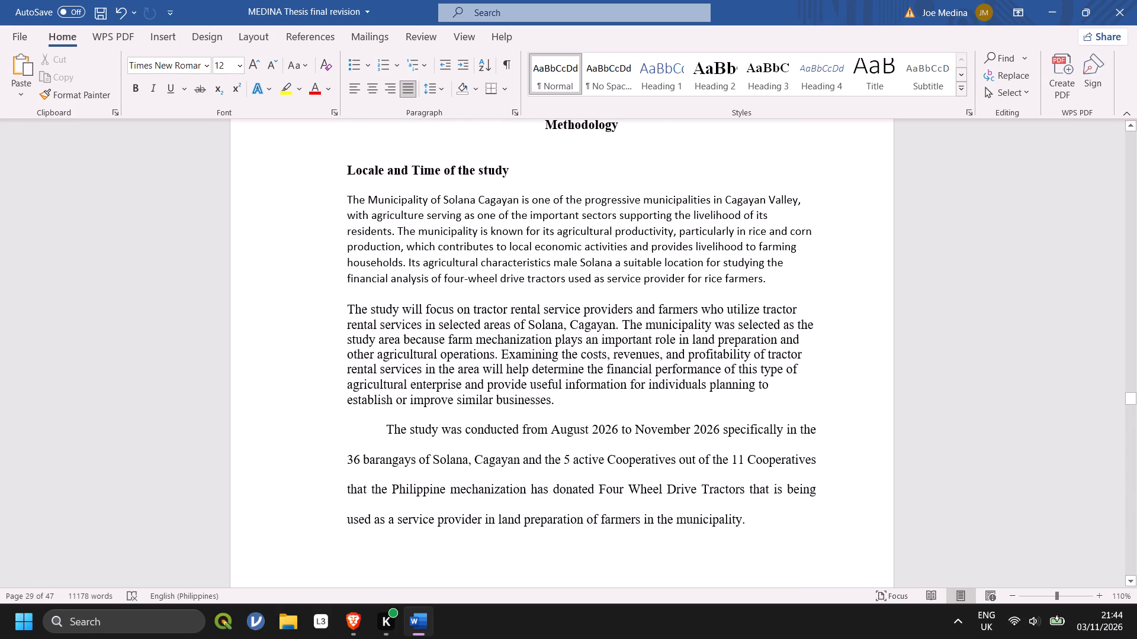
pyautogui.moveTo(314, 196); pyautogui.dragTo(317, 396)
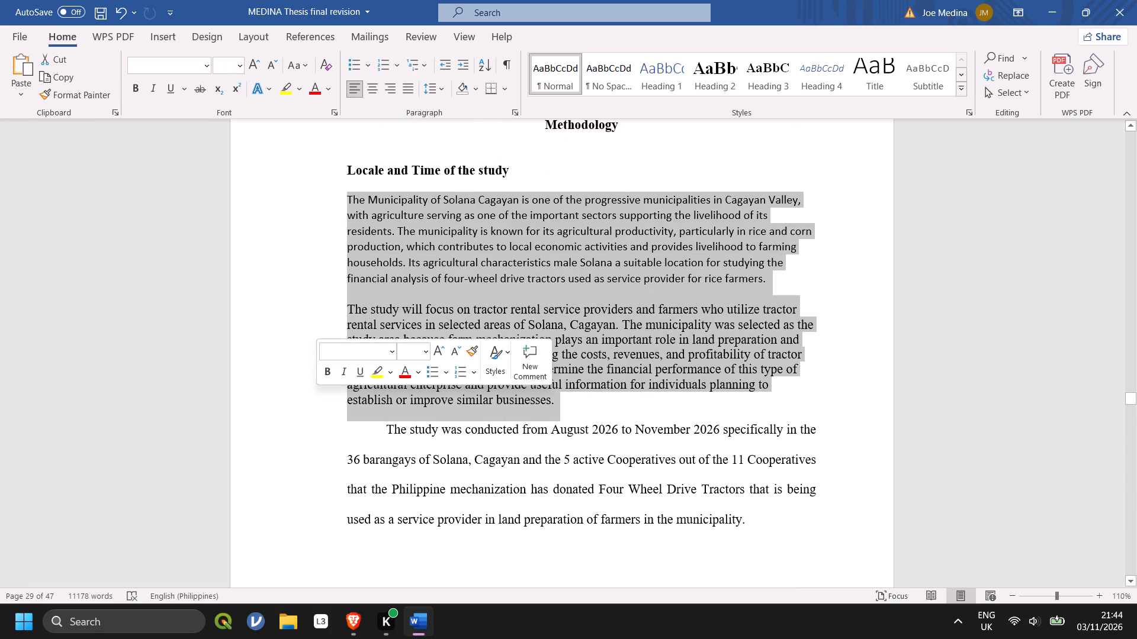
pyautogui.click(400, 89)
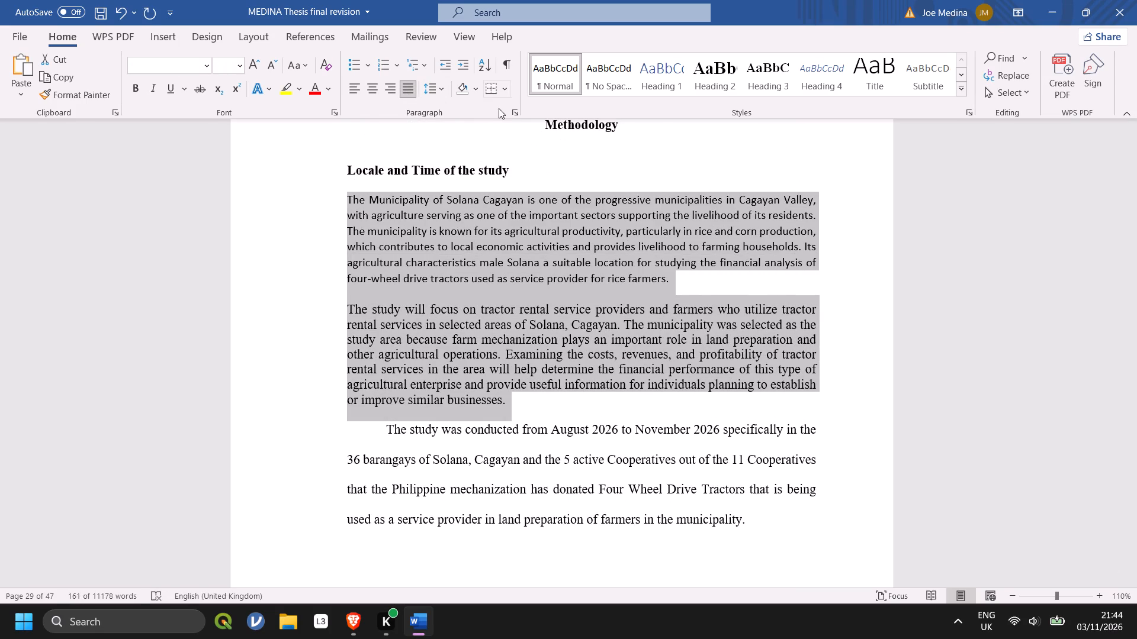
# Set the first two paragraphs of the Locale and Time section to 12-point Times New Roman.
pyautogui.click(484, 457)
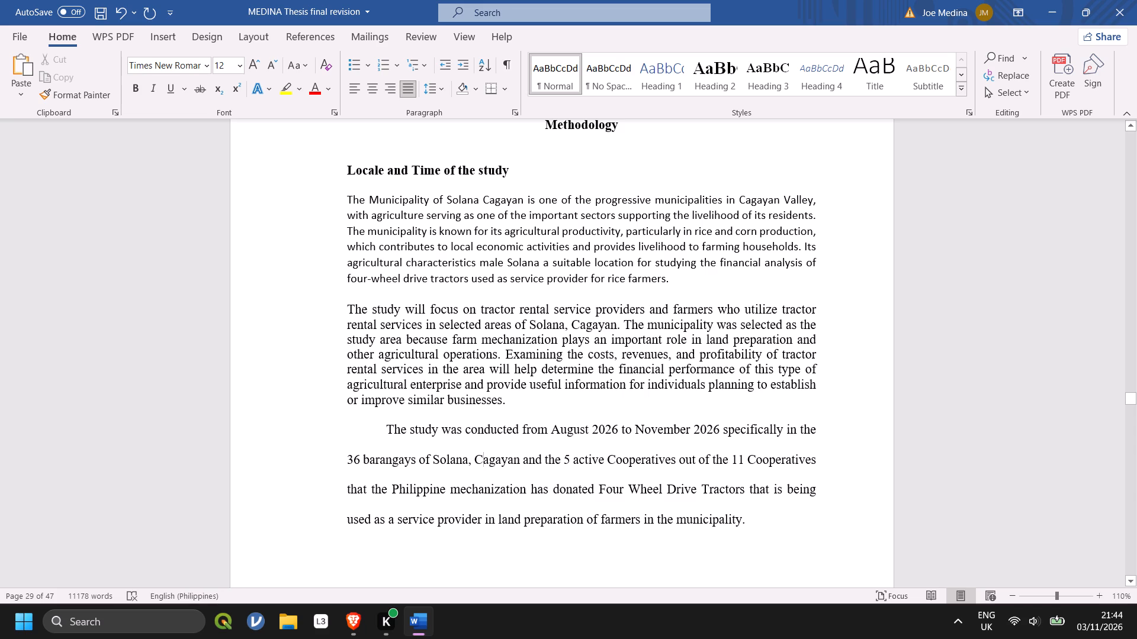
pyautogui.moveTo(300, 201); pyautogui.dragTo(284, 394)
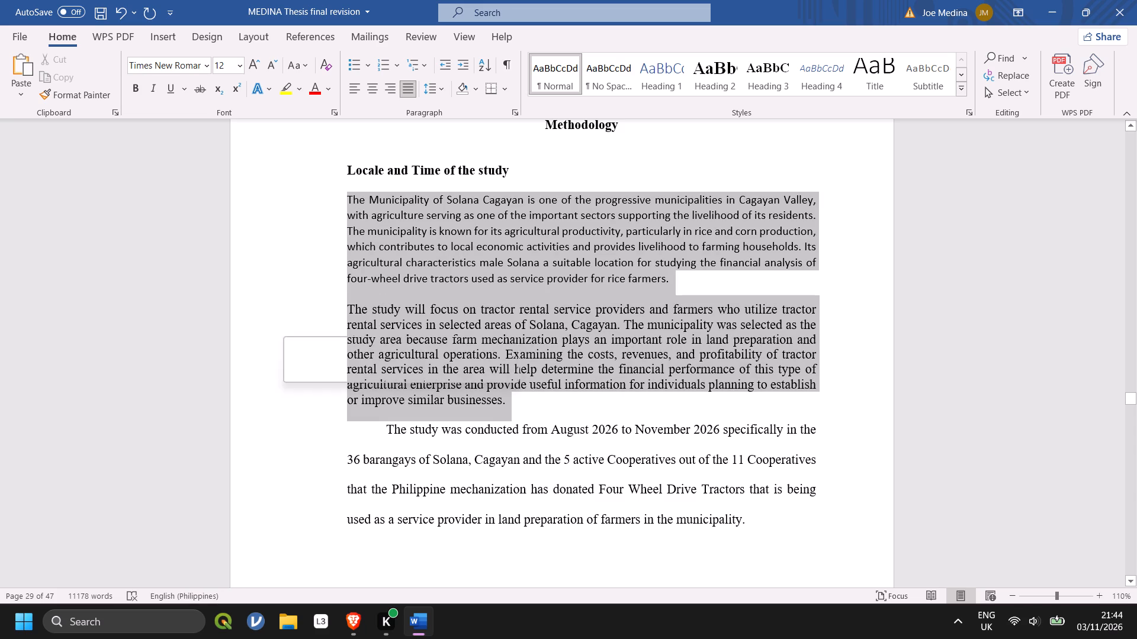
pyautogui.click(227, 65)
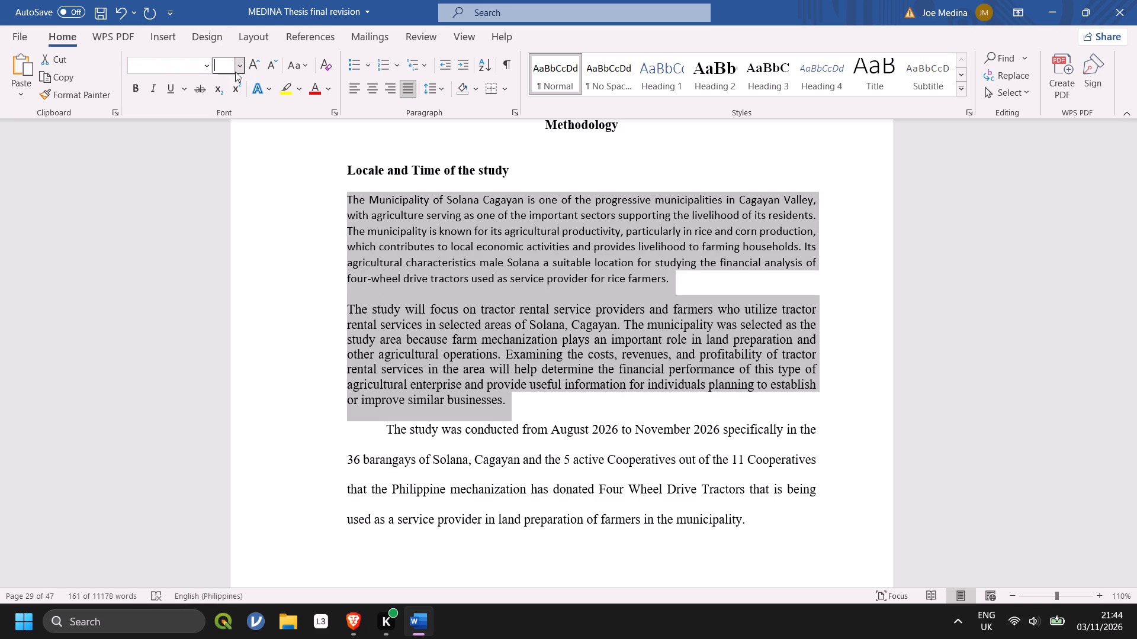
pyautogui.click(239, 71)
pyautogui.click(233, 163)
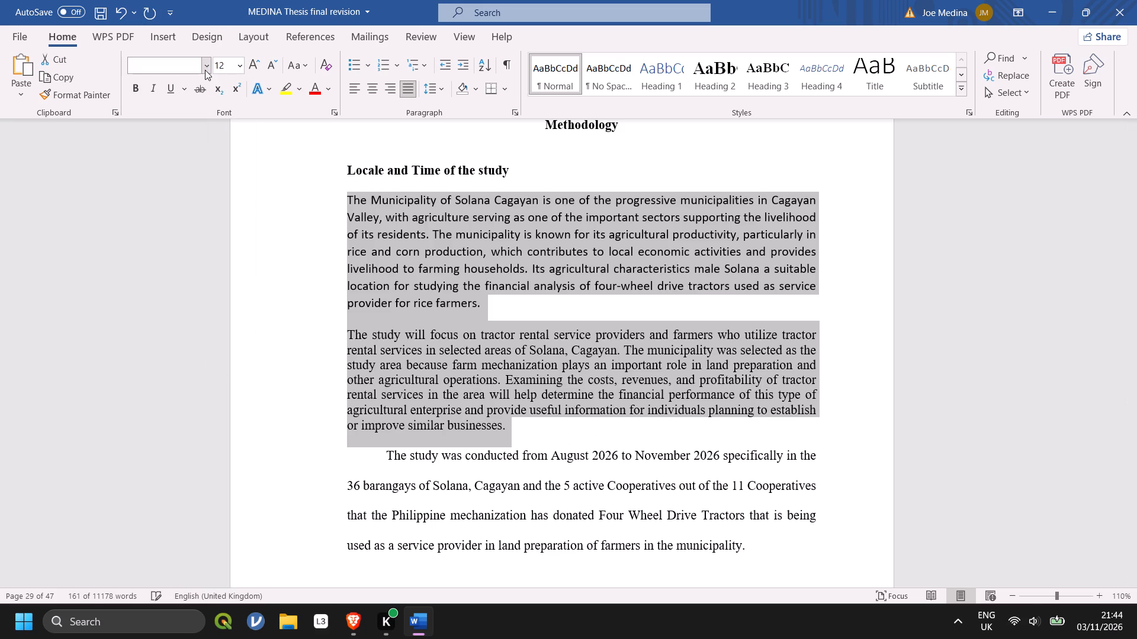
pyautogui.click(205, 69)
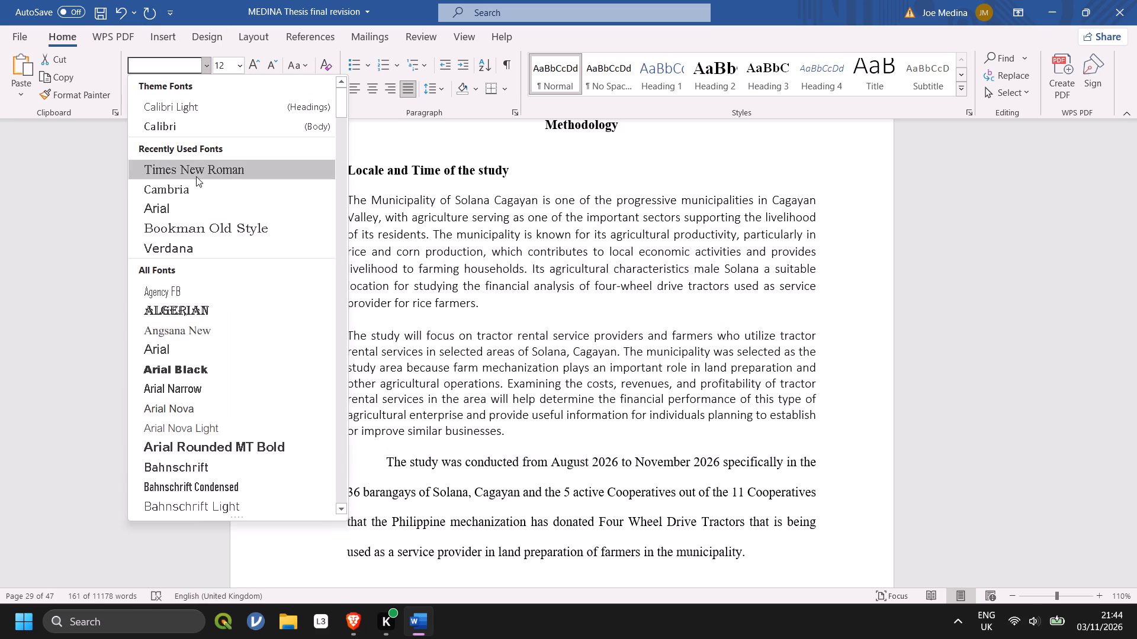
pyautogui.click(196, 174)
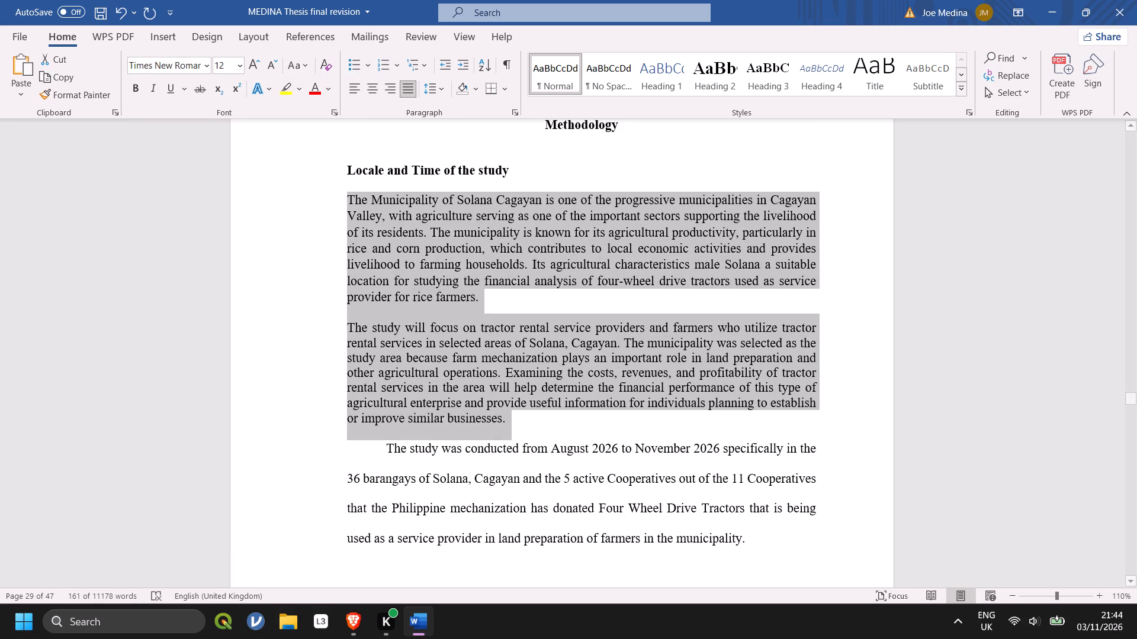
# Check the paragraph spacing settings of the section's third paragraph, which starts "The study was conducted".
pyautogui.click(501, 471)
pyautogui.click(505, 473)
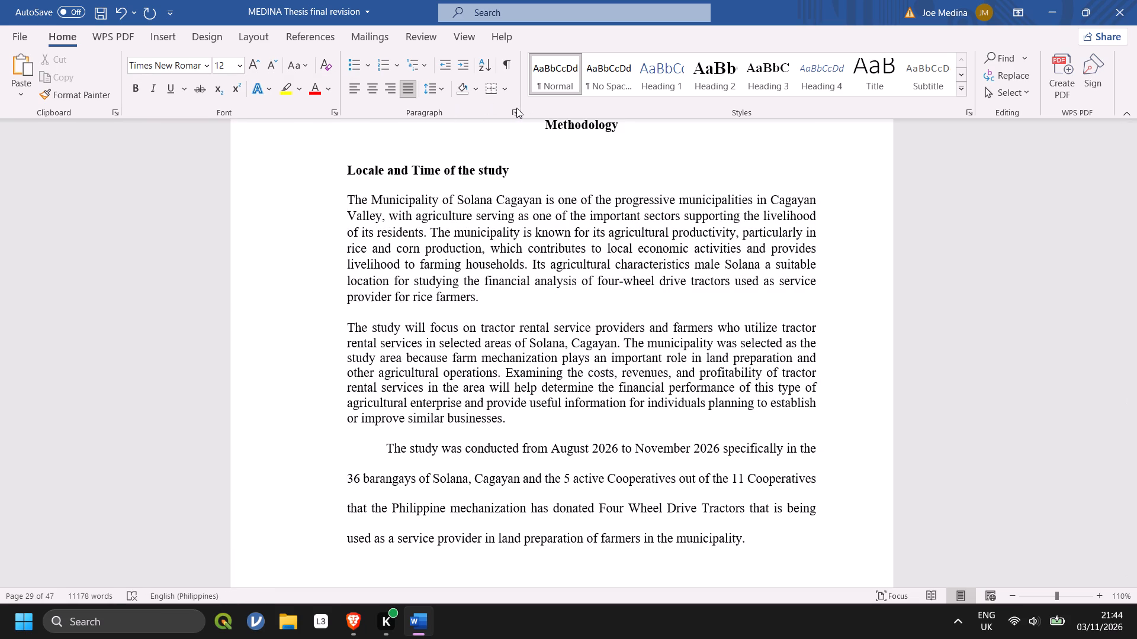
pyautogui.click(517, 109)
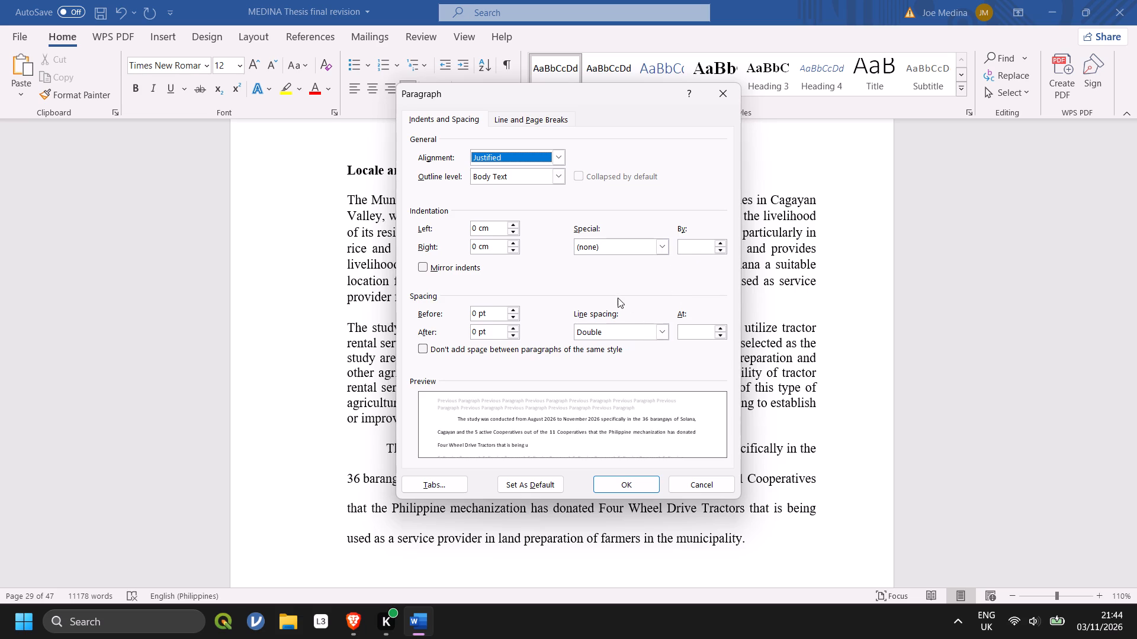
pyautogui.click(380, 305)
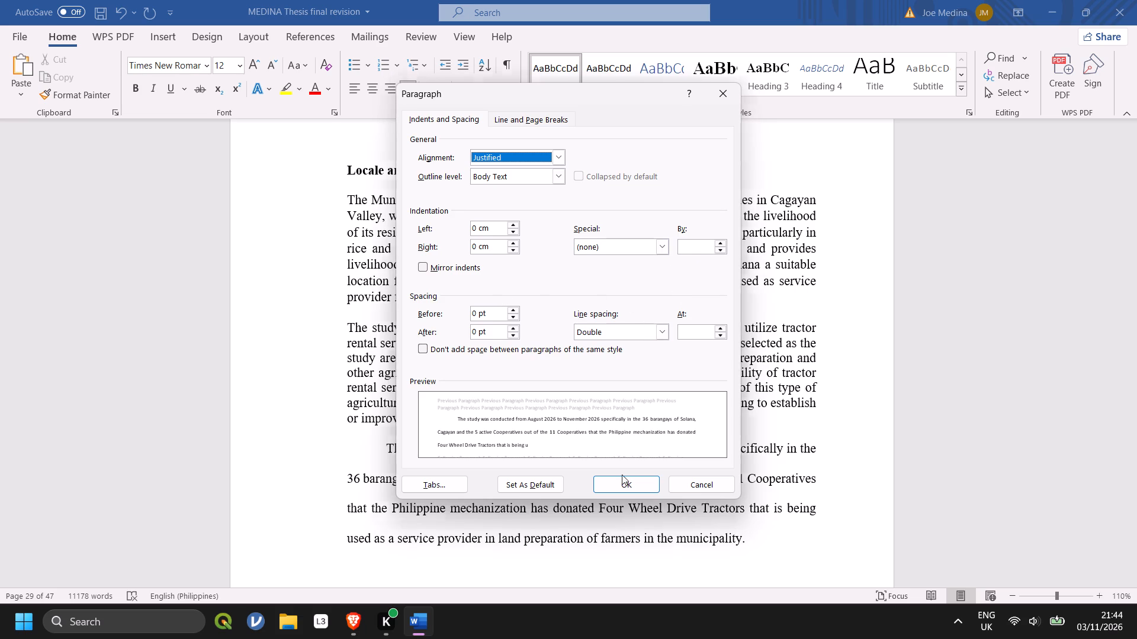
pyautogui.click(626, 485)
# Set the first two Locale and Time paragraphs to double line spacing with no added space between paragraphs of the same style.
pyautogui.moveTo(302, 200); pyautogui.dragTo(292, 317)
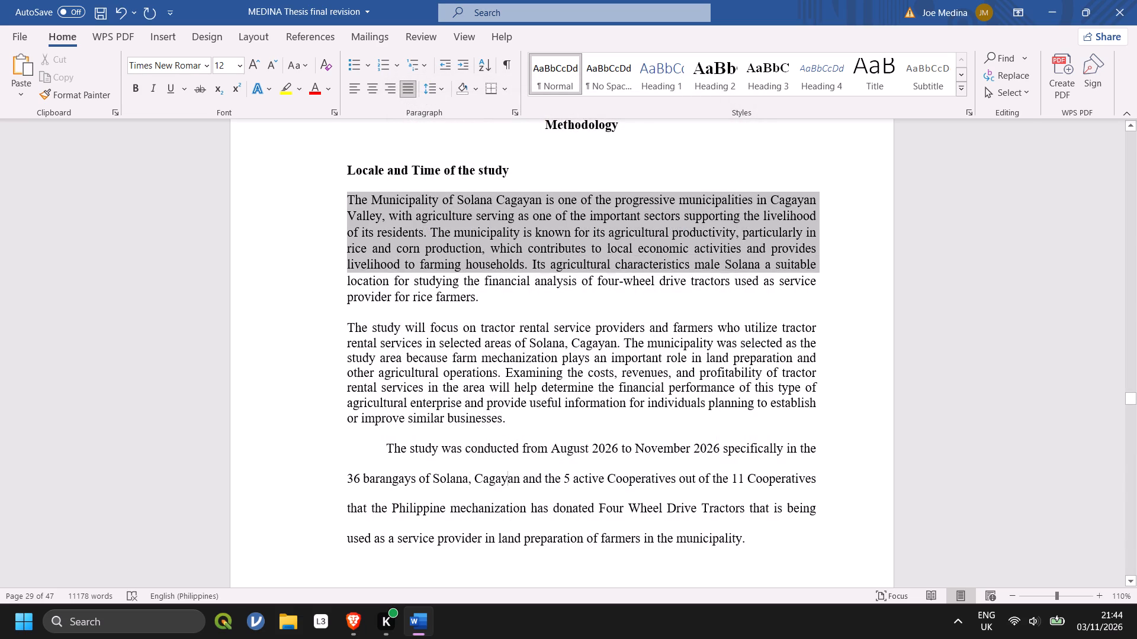
pyautogui.moveTo(292, 317); pyautogui.dragTo(290, 417)
pyautogui.click(512, 112)
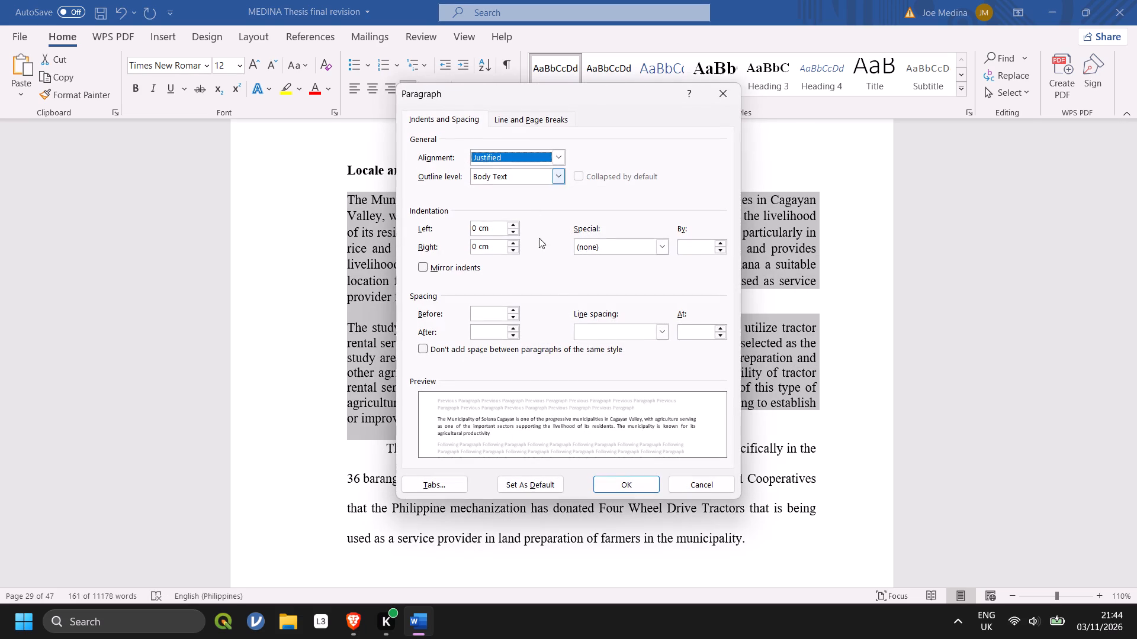
pyautogui.click(626, 331)
pyautogui.click(621, 362)
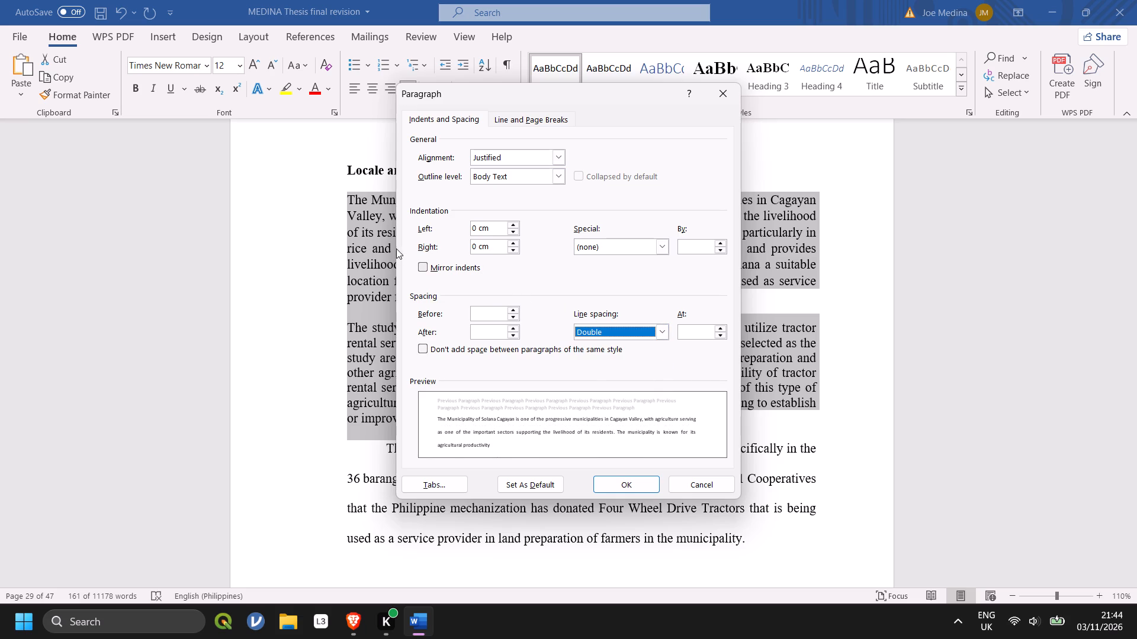
pyautogui.click(431, 348)
pyautogui.click(625, 482)
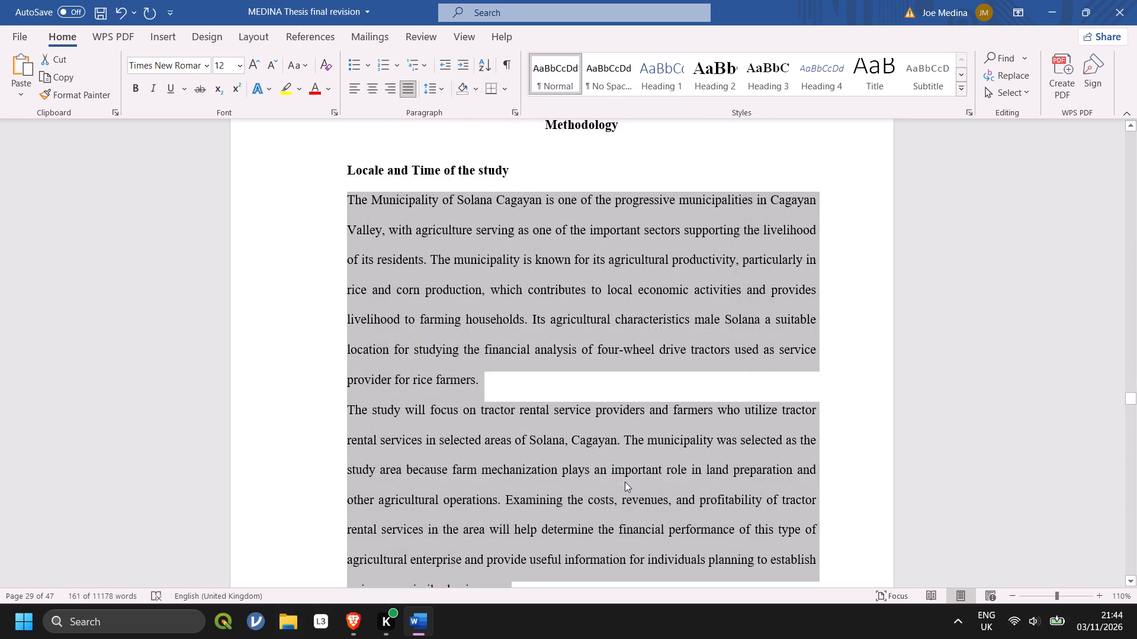
# Indent the first line of each of the first two paragraphs under "Locale and Time of the study".
pyautogui.scroll(-4, 625, 482)
pyautogui.scroll(3, 564, 471)
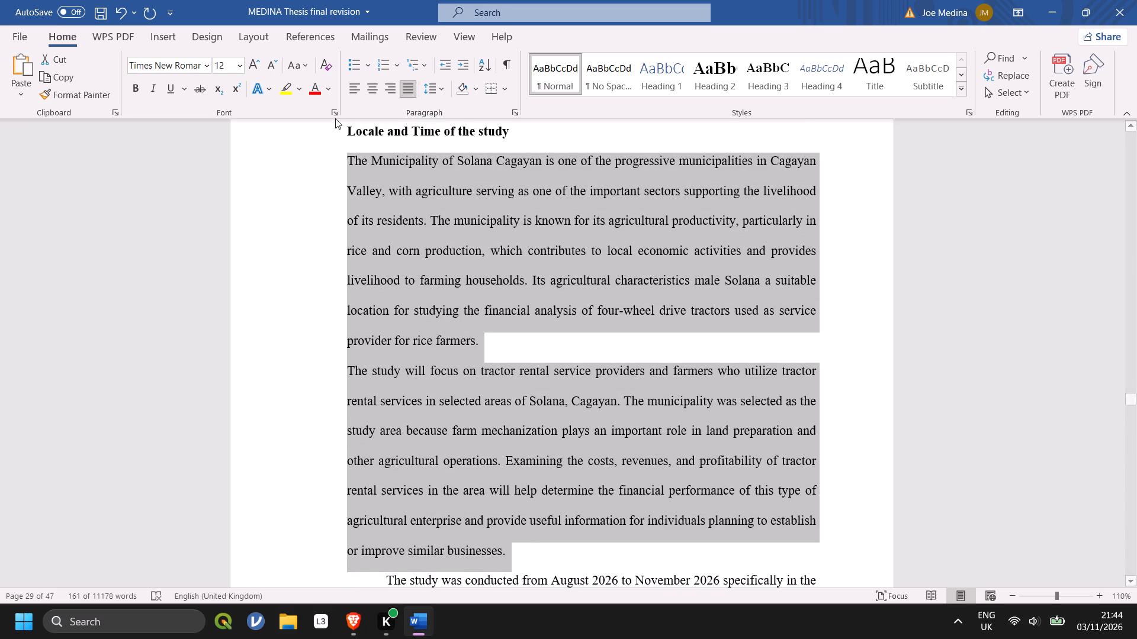
pyautogui.click(348, 158)
pyautogui.press('Tab')
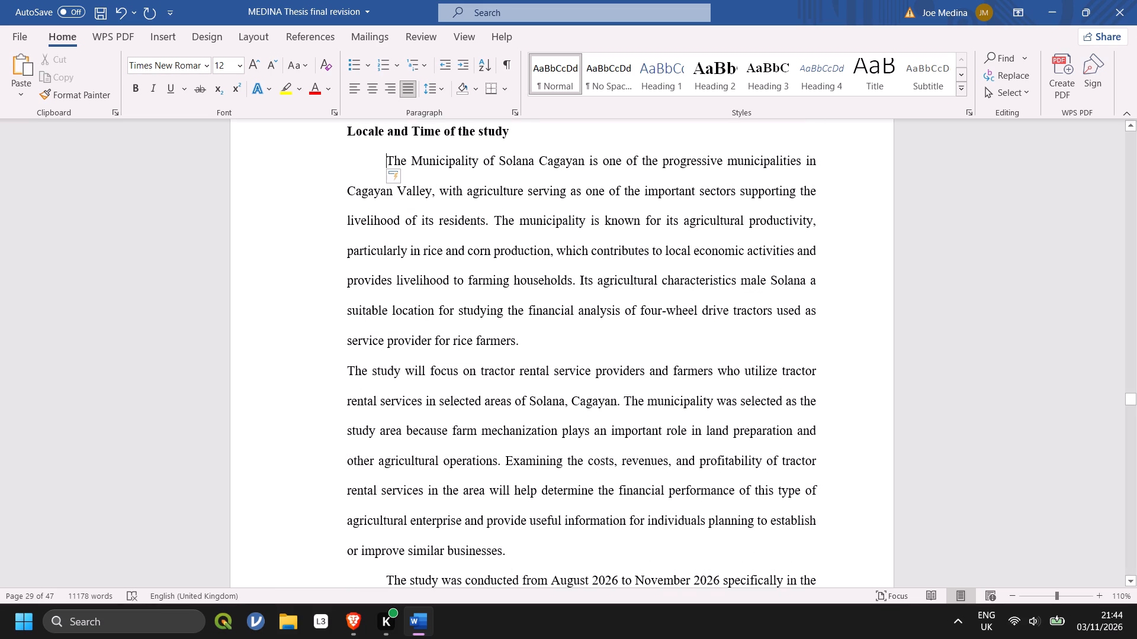
pyautogui.click(336, 371)
pyautogui.click(342, 373)
pyautogui.press('Tab')
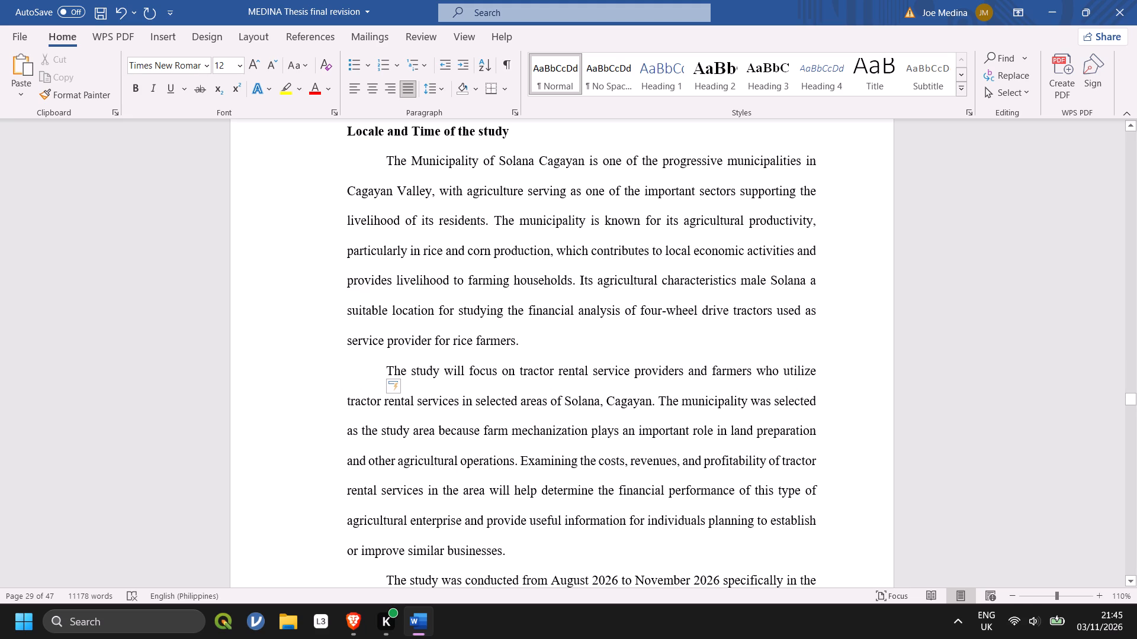
# Review the pages after the Locale and Time section, from the Solana map through Research Design to Respondents of the Study.
pyautogui.scroll(-14, 526, 460)
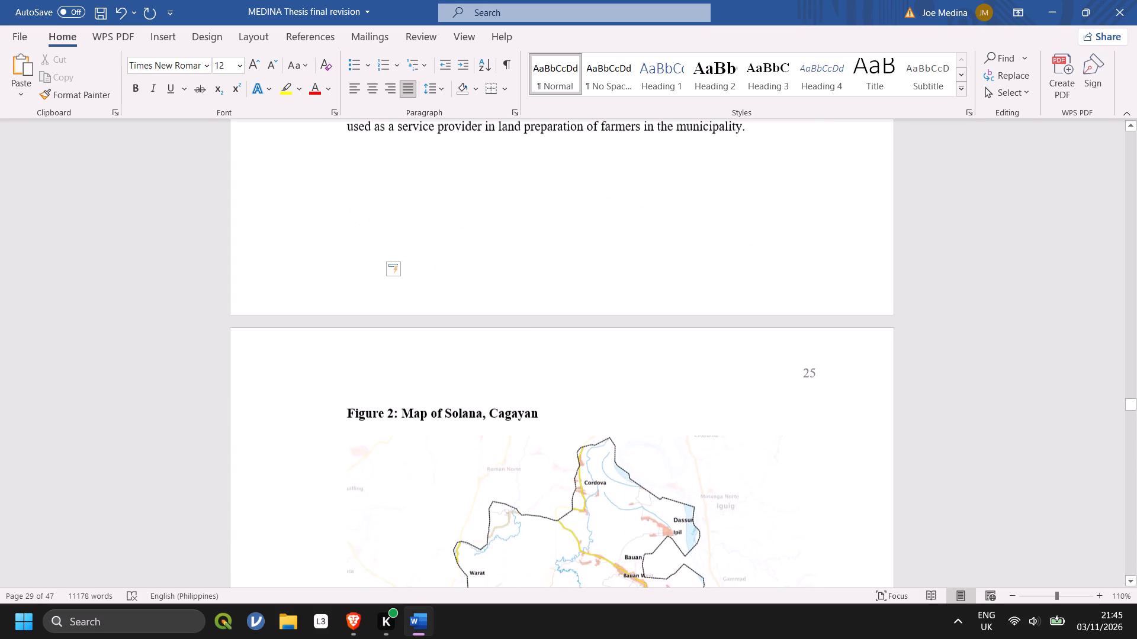
pyautogui.scroll(-14, 526, 460)
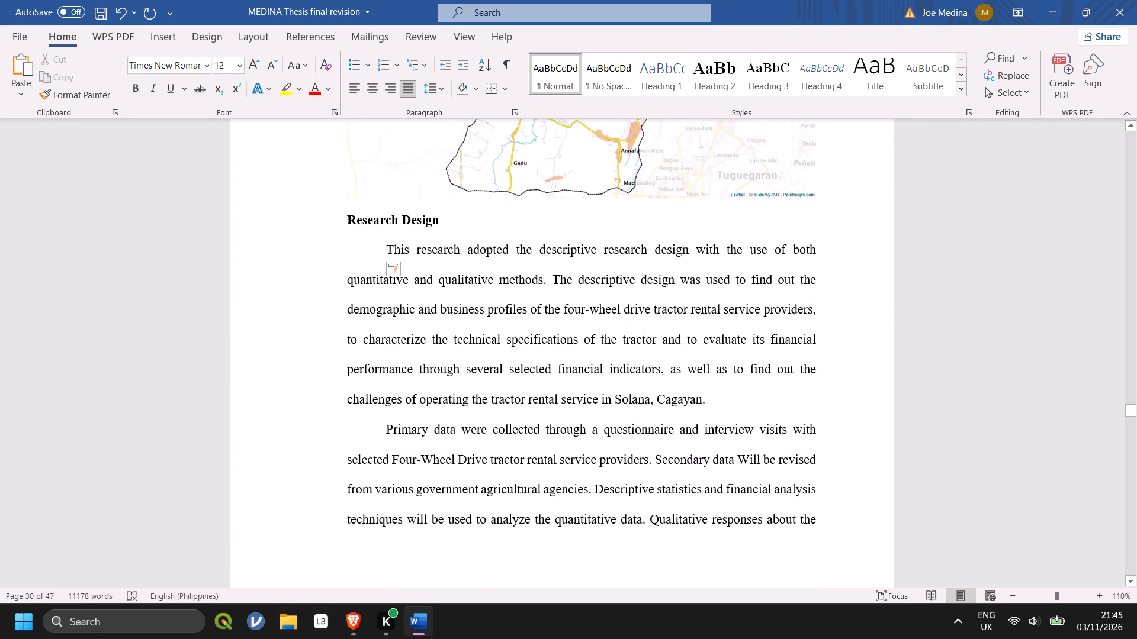
pyautogui.scroll(-16, 528, 461)
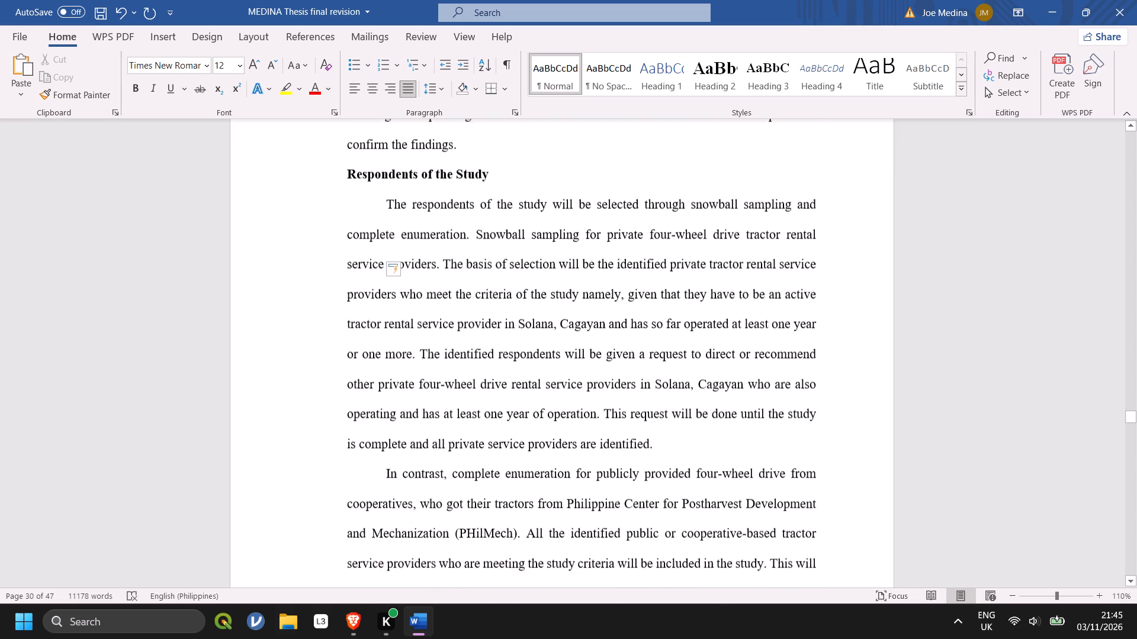
pyautogui.click(573, 222)
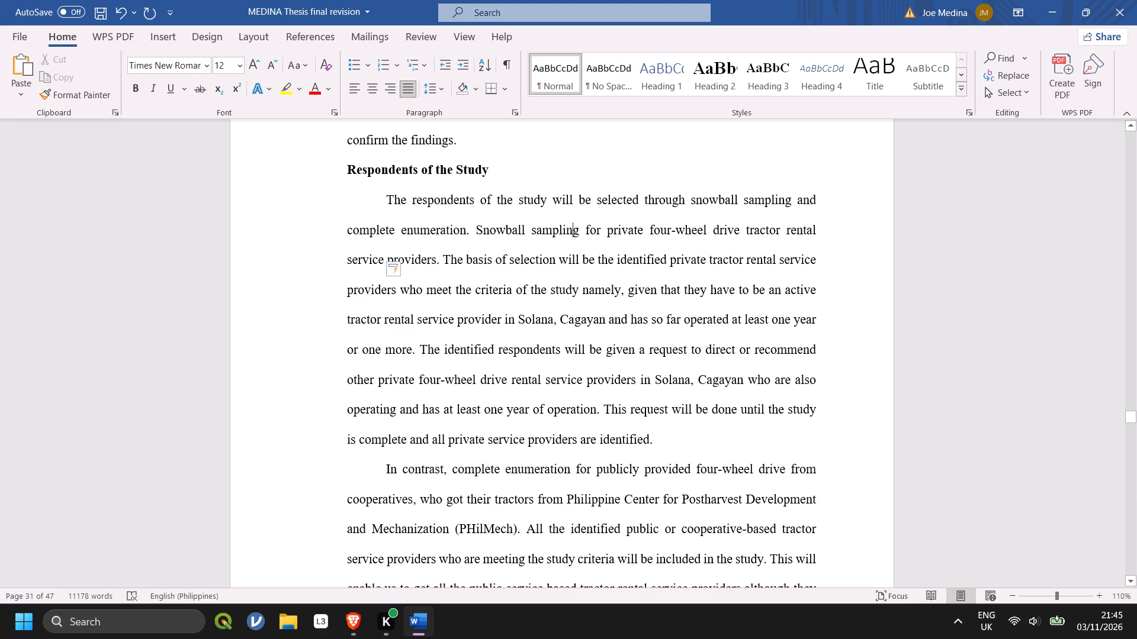
pyautogui.scroll(-4, 612, 411)
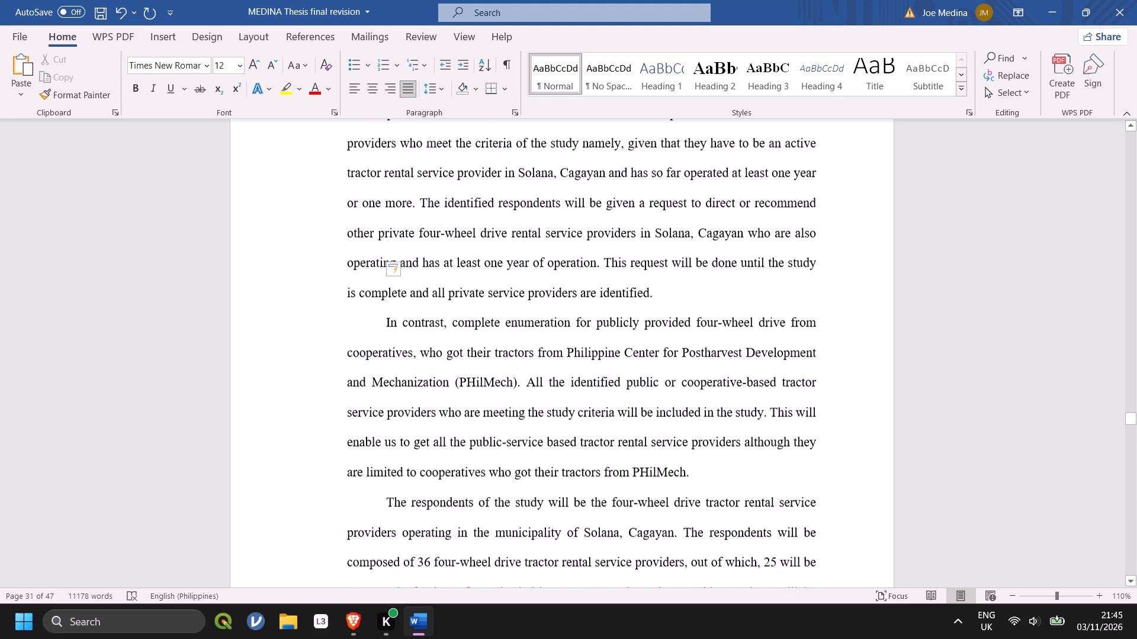
pyautogui.scroll(3, 612, 411)
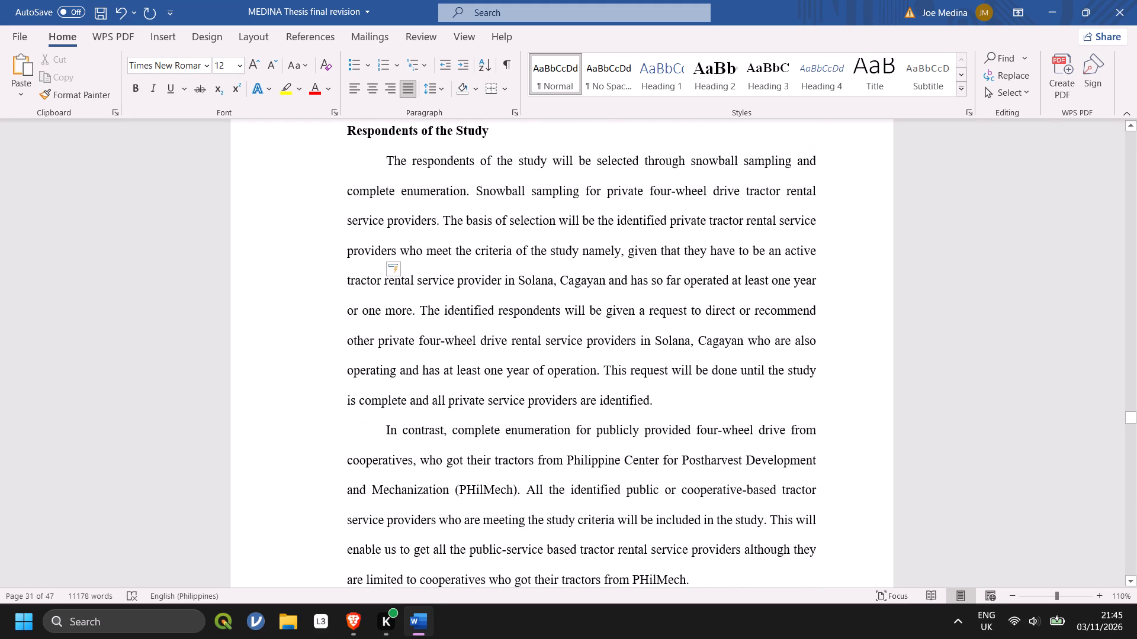
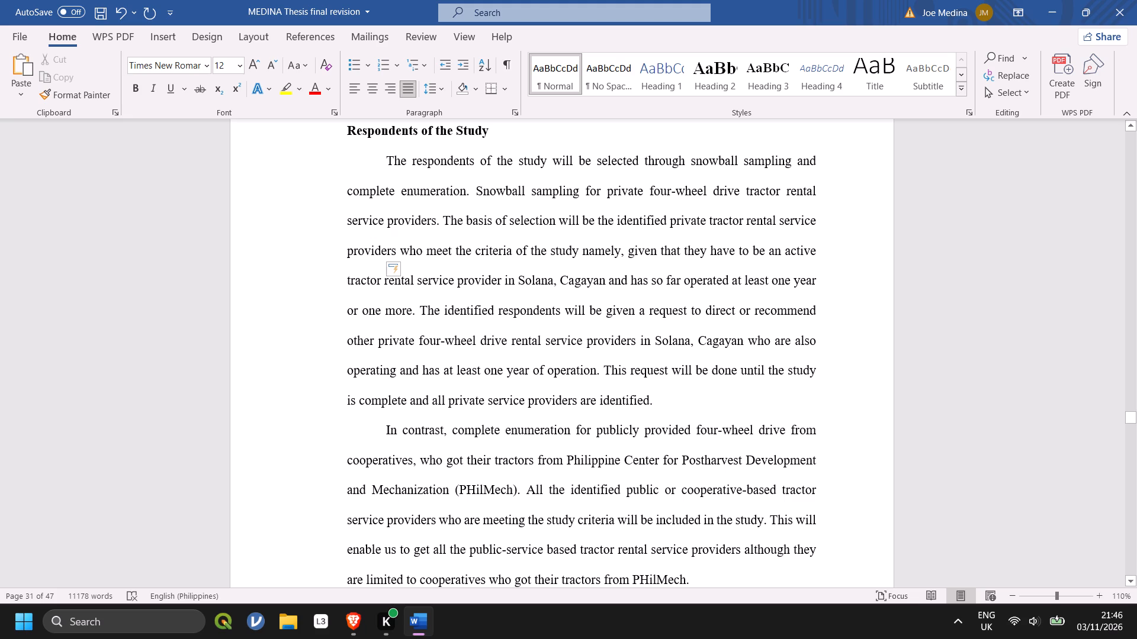
# Read through the Respondents of the Study section up to the voluntary participation paragraph, and return to the section's heading.
pyautogui.scroll(-1, 835, 281)
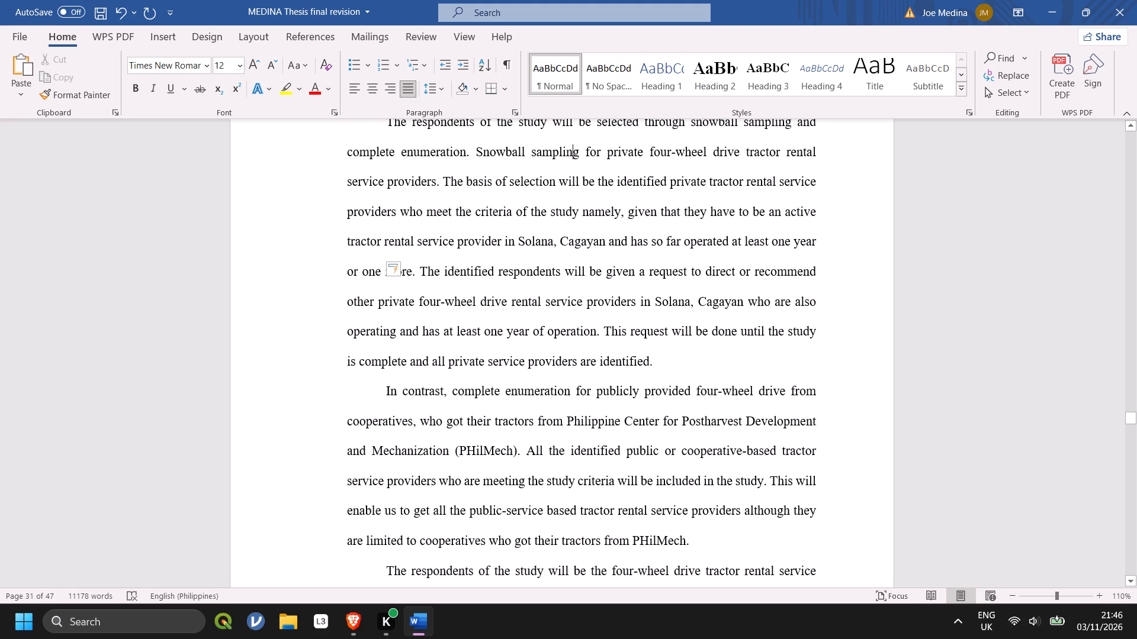
pyautogui.scroll(-1, 835, 280)
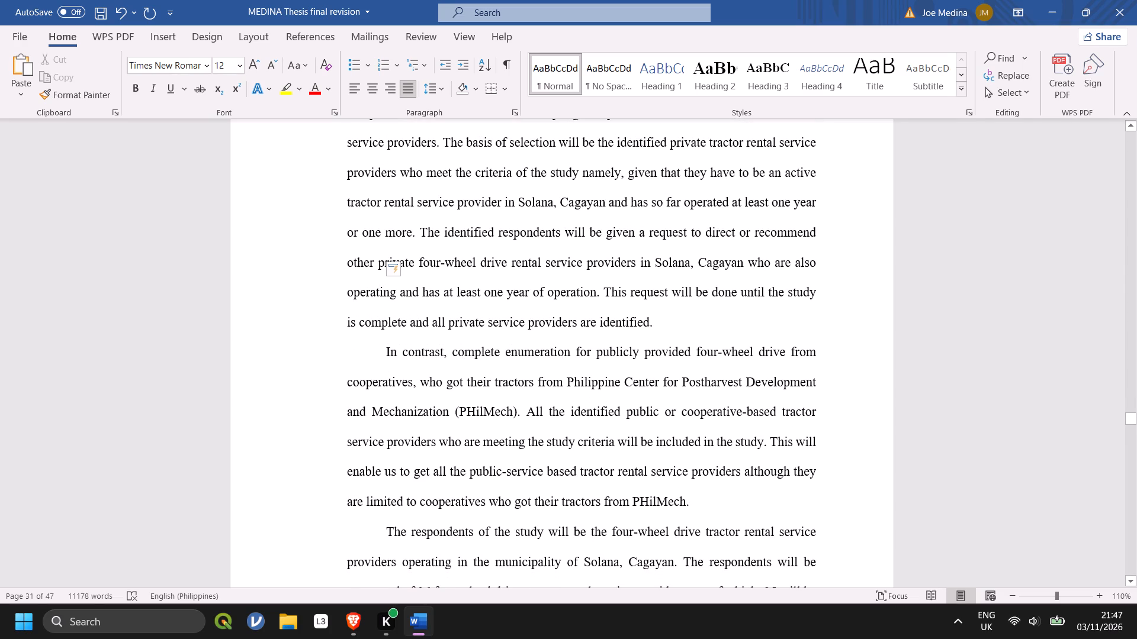
pyautogui.scroll(-1, 678, 271)
pyautogui.click(783, 257)
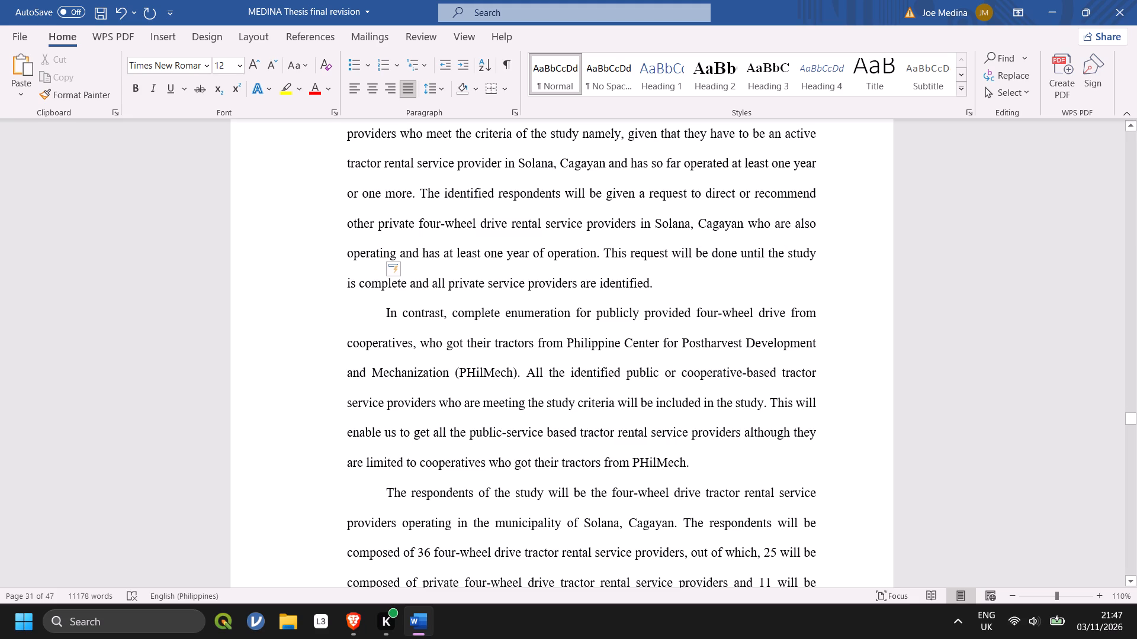
pyautogui.scroll(-1, 751, 288)
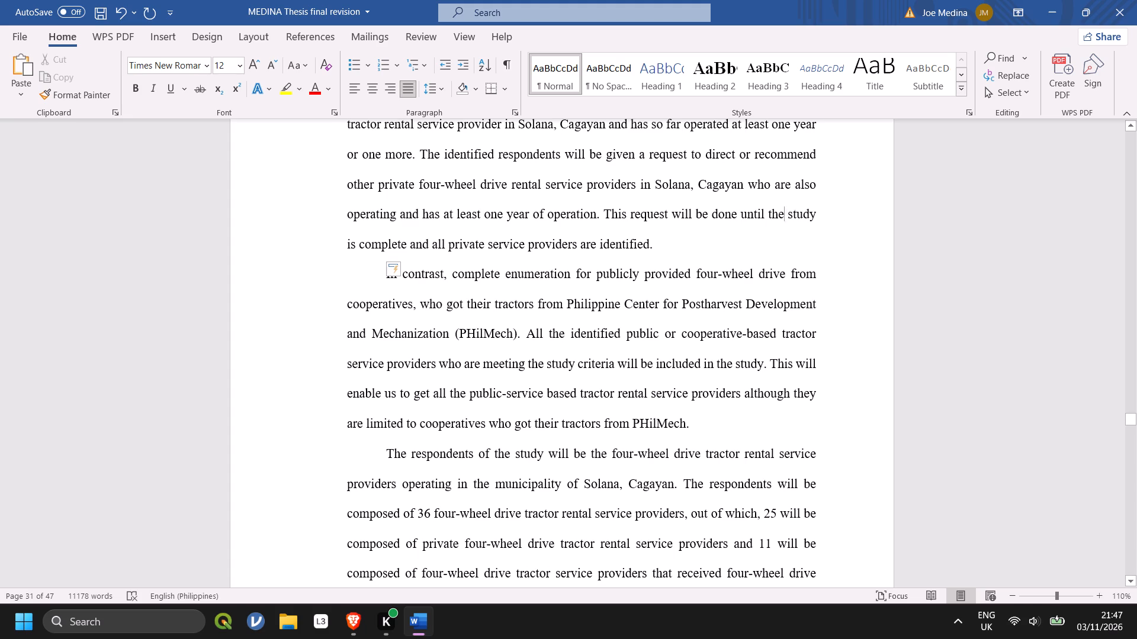
pyautogui.scroll(-2, 763, 451)
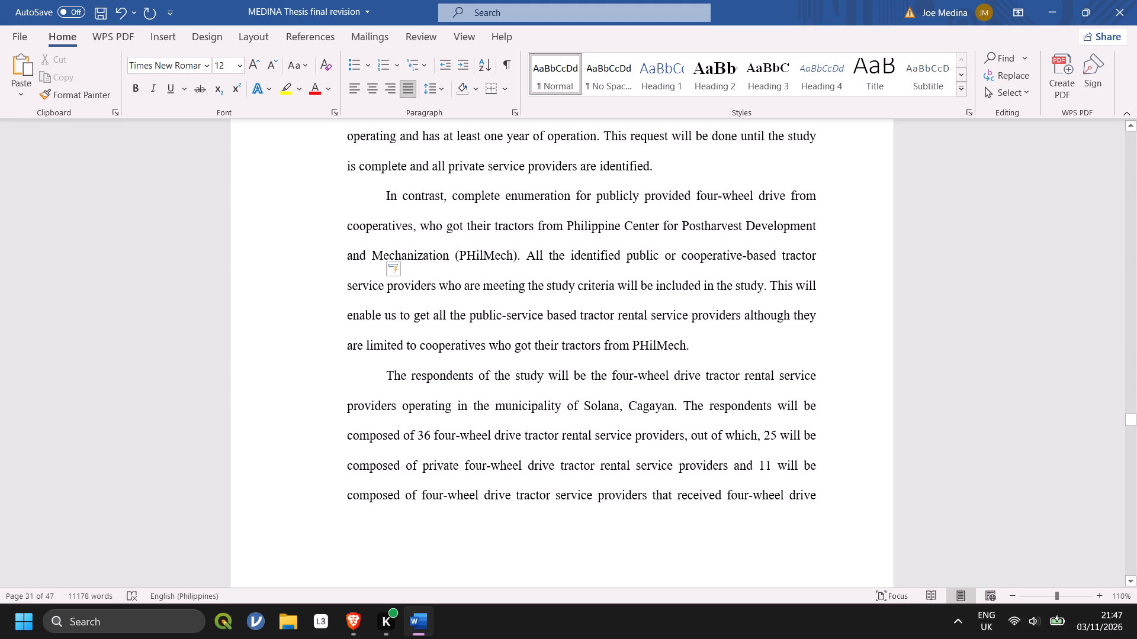
pyautogui.scroll(-14, 499, 460)
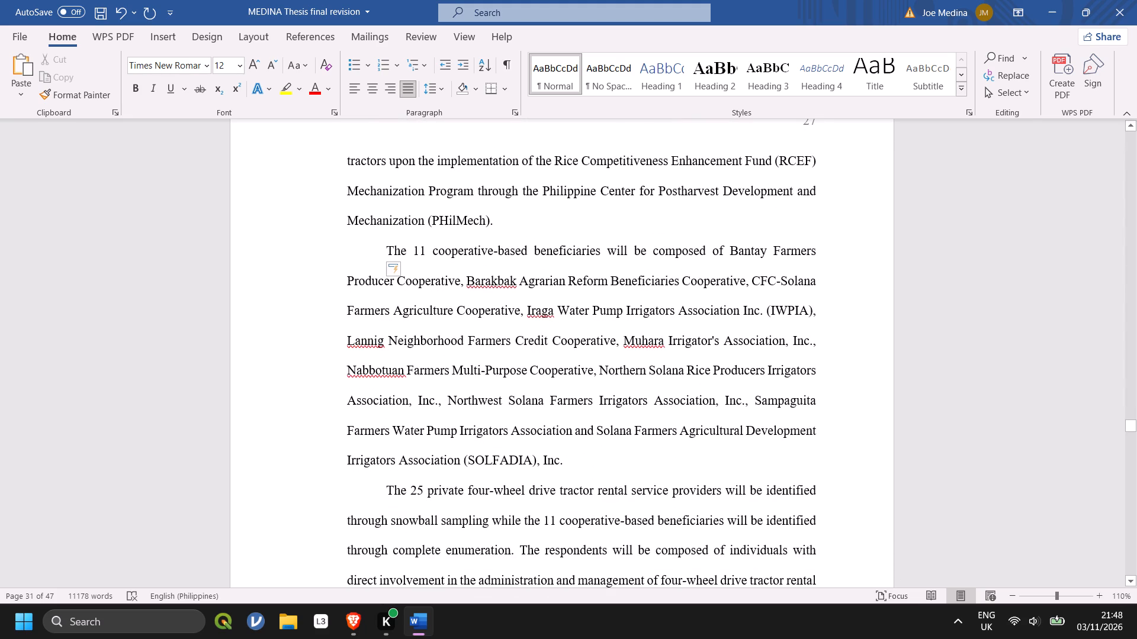
pyautogui.scroll(-10, 499, 460)
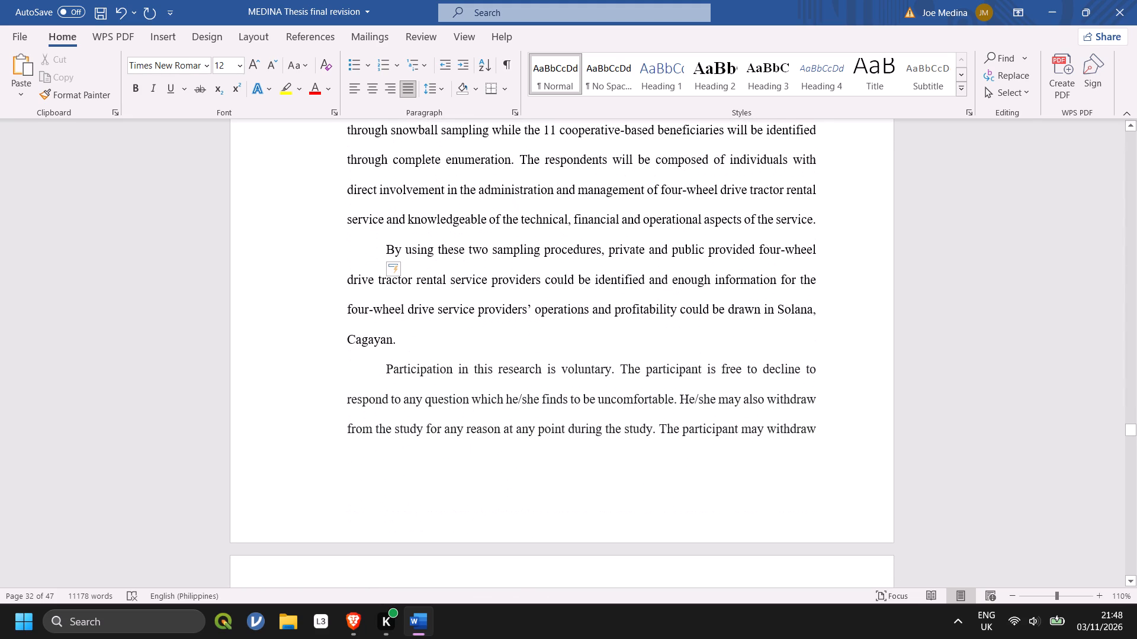
pyautogui.scroll(-5, 499, 460)
pyautogui.scroll(20, 500, 458)
pyautogui.scroll(4, 500, 458)
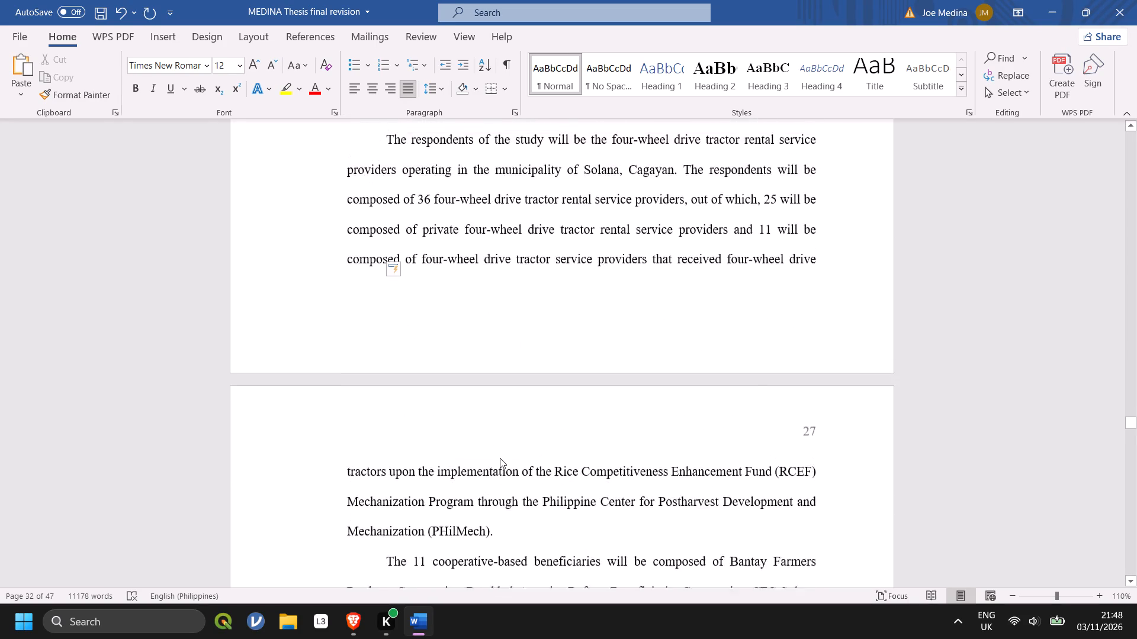
pyautogui.scroll(13, 500, 458)
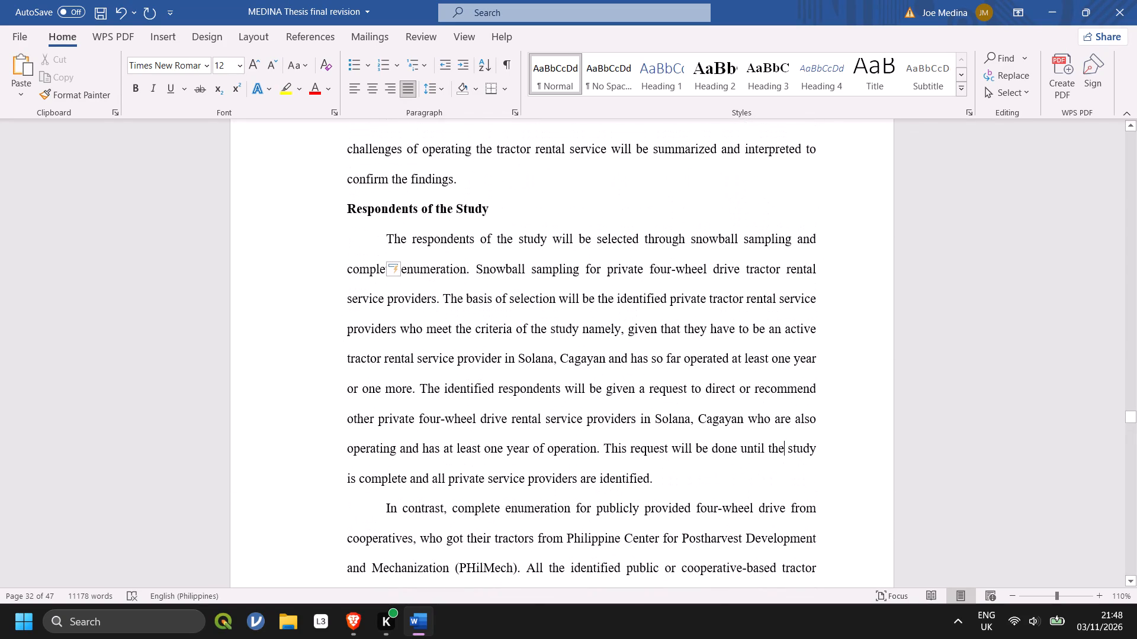
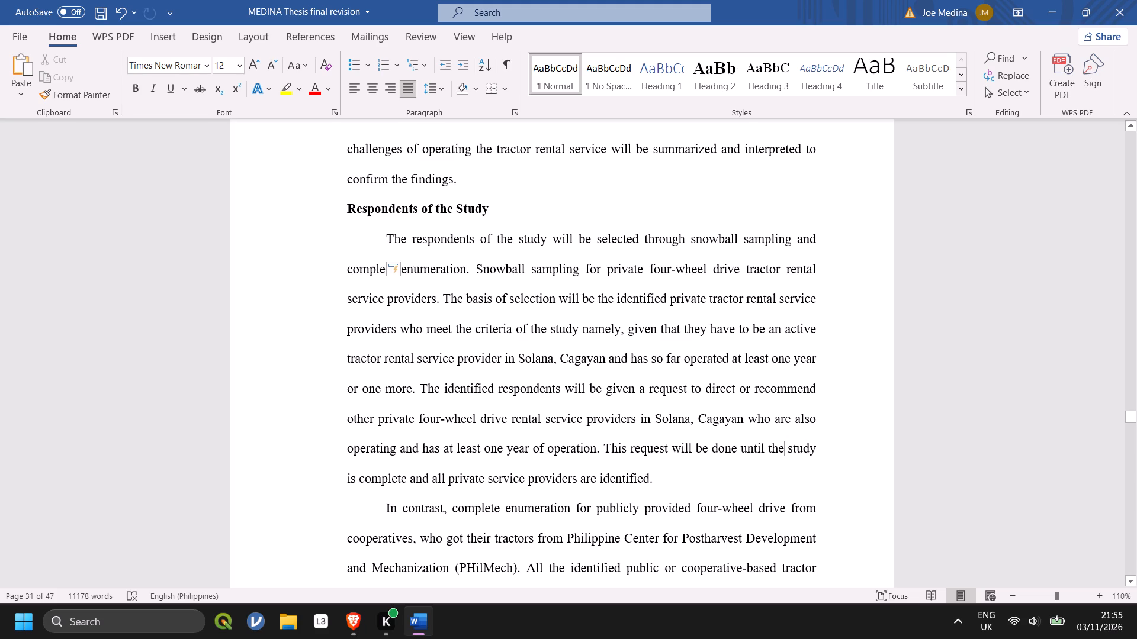
# In the first Respondents of the Study sentence, change the verb so it reads "The respondents of the study is selected".
pyautogui.moveTo(592, 241); pyautogui.dragTo(566, 234)
pyautogui.write('is')
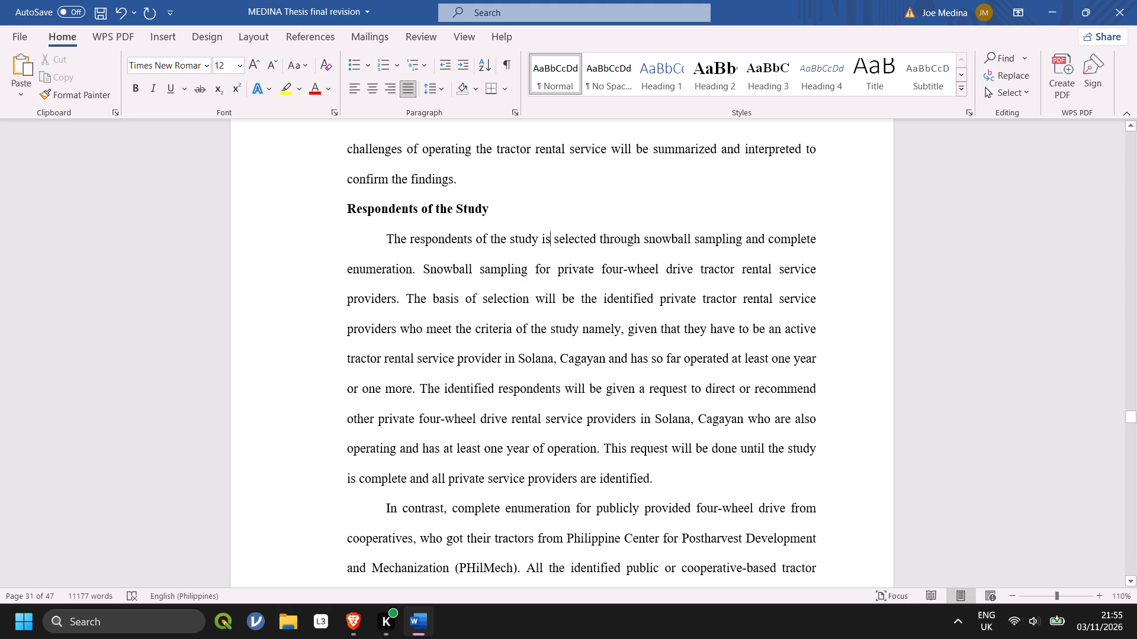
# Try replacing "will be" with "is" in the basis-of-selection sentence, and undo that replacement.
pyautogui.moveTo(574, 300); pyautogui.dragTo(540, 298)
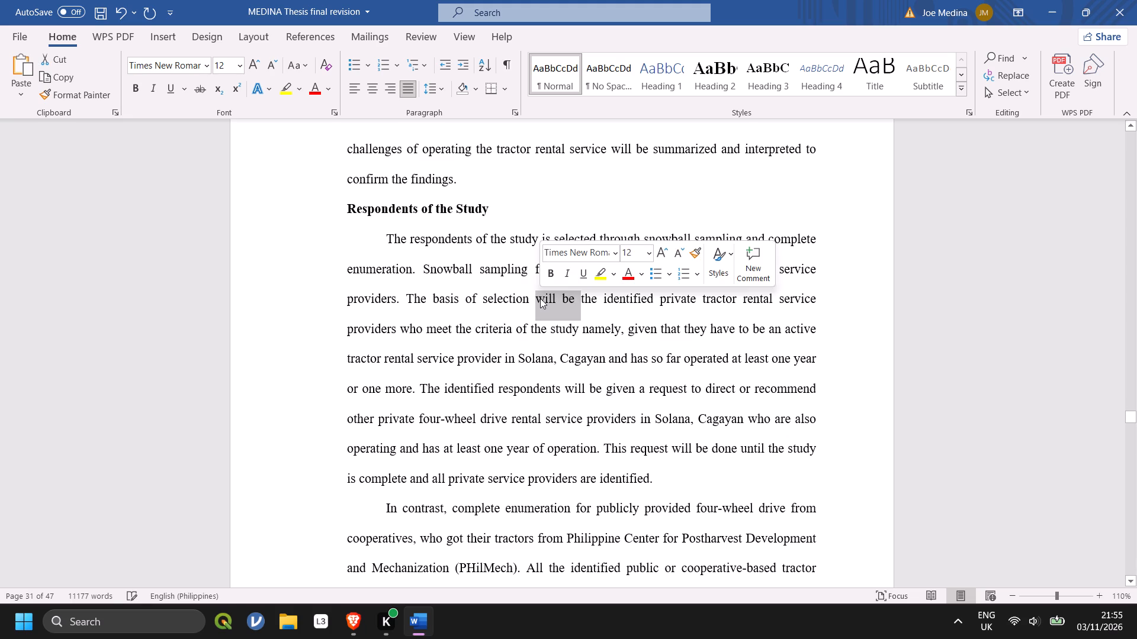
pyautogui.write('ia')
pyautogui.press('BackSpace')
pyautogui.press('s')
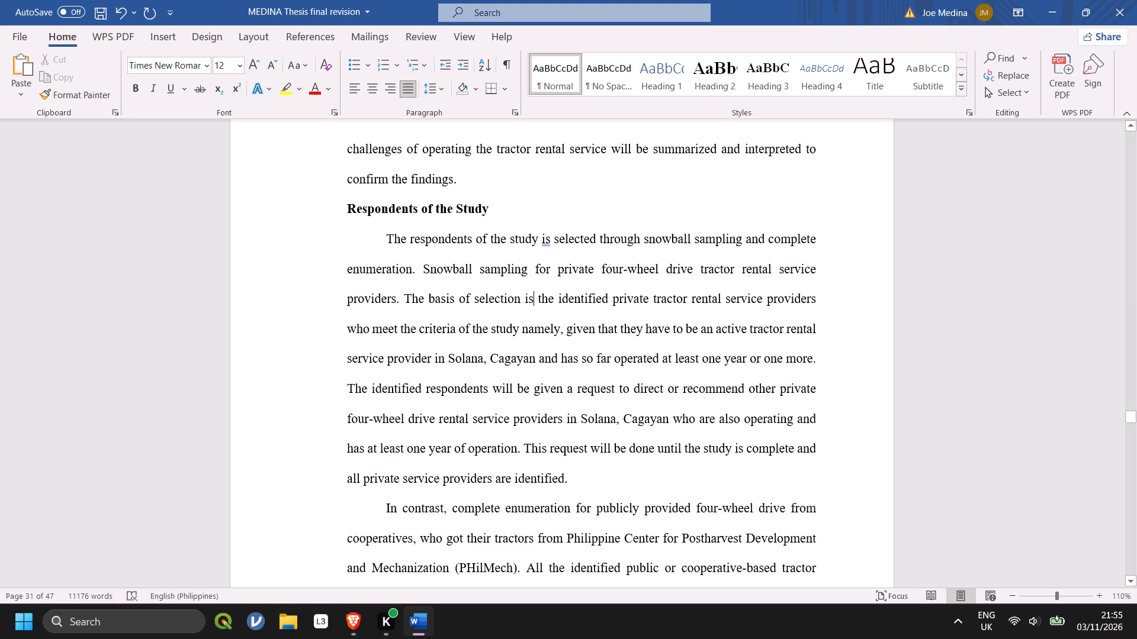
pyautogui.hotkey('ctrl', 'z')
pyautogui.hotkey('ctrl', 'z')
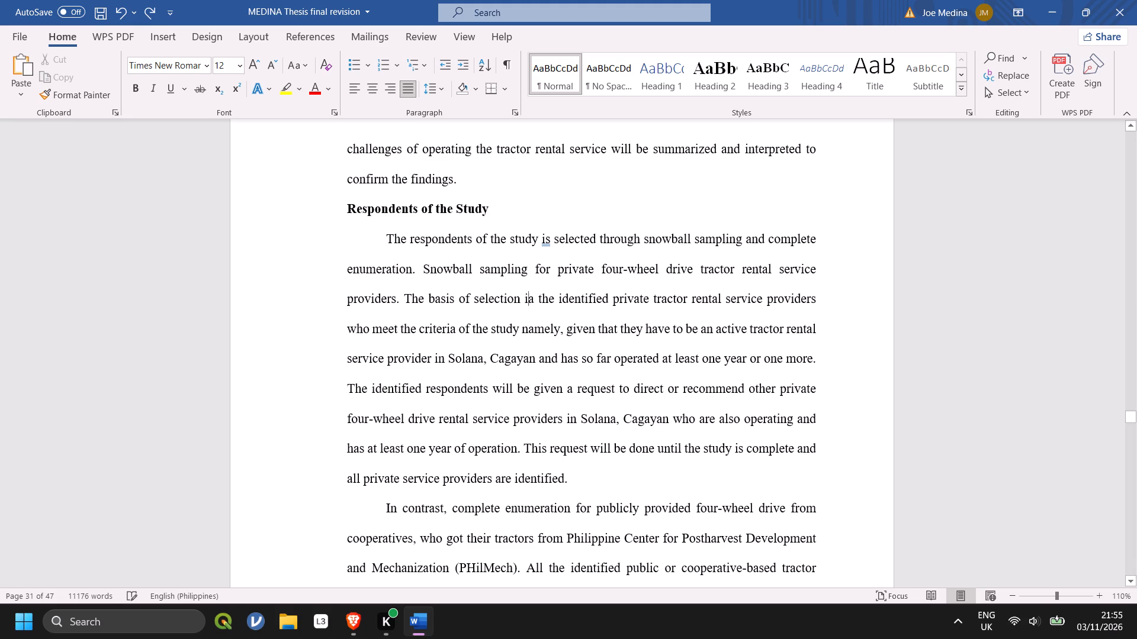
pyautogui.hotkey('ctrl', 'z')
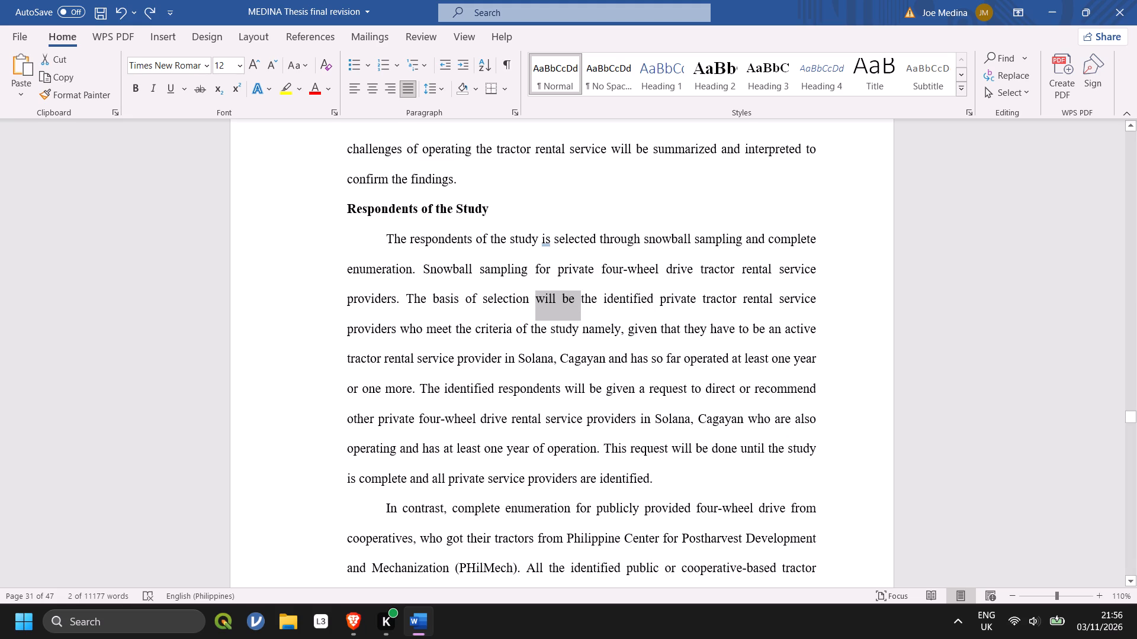
# Reword the basis-of-selection sentence to read "The basis of selection is identified by private tractor rental service providers".
pyautogui.click(592, 301)
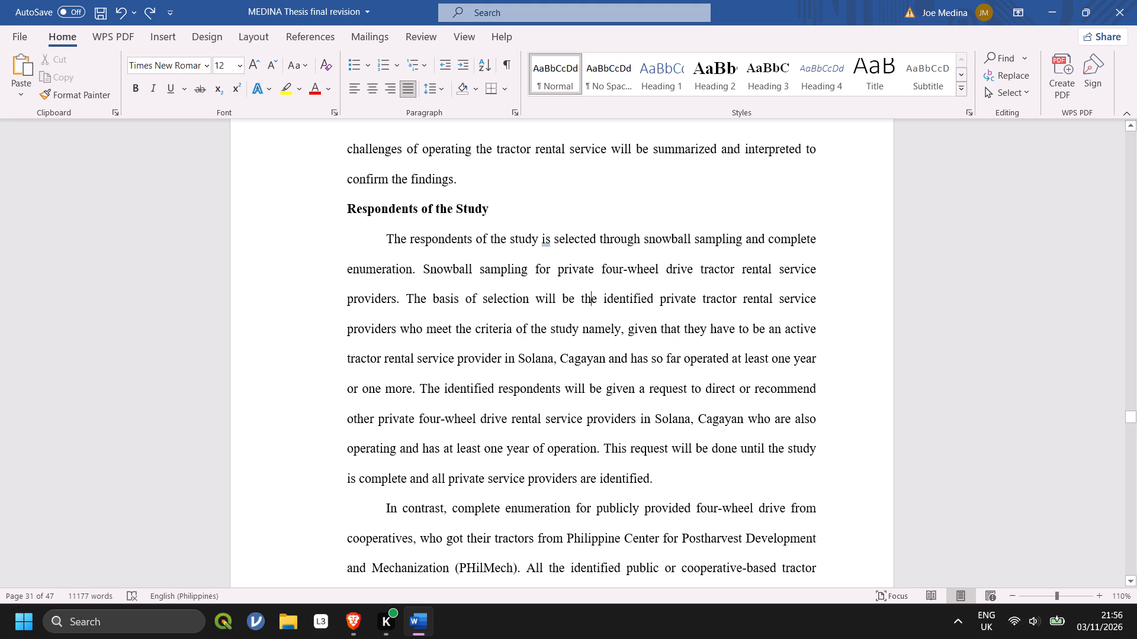
pyautogui.moveTo(596, 301); pyautogui.dragTo(547, 294)
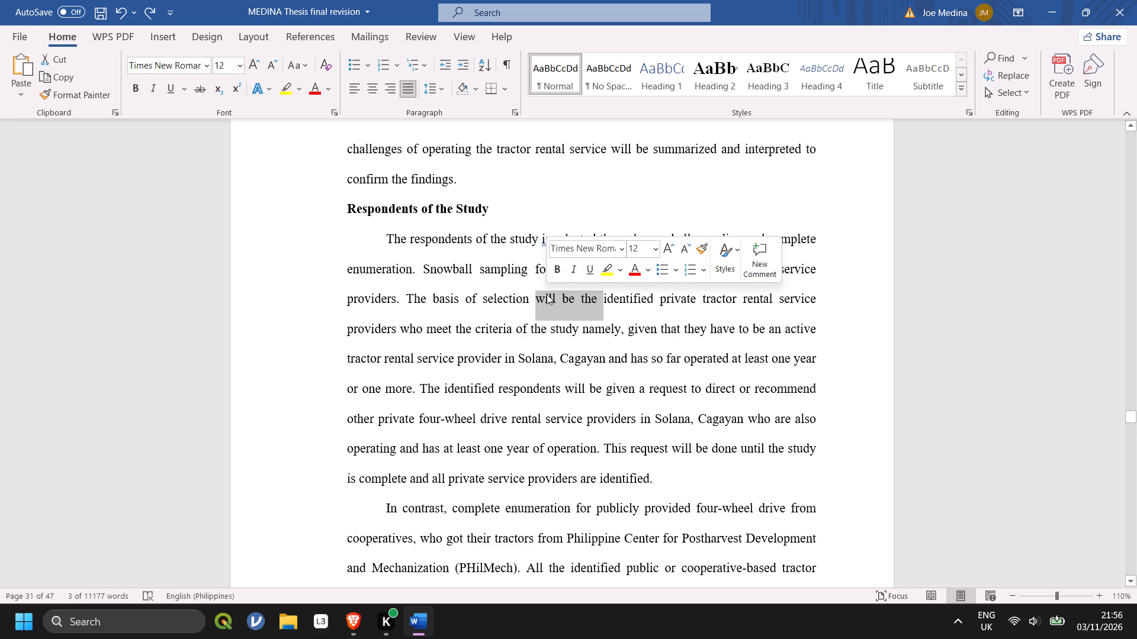
pyautogui.write('is')
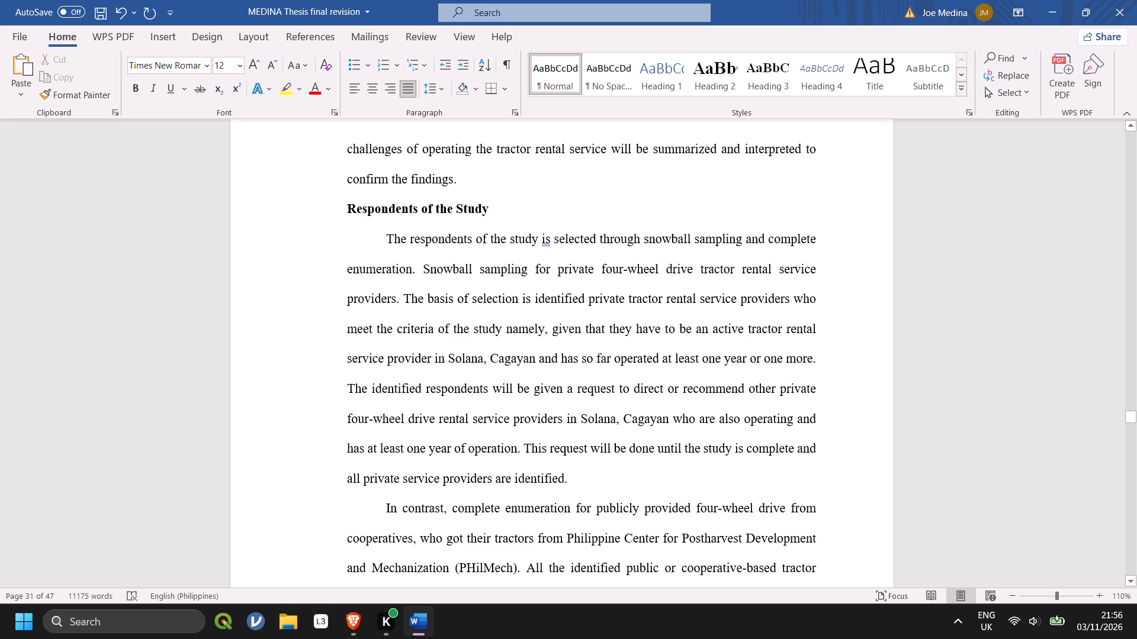
pyautogui.click(586, 294)
pyautogui.press('space')
pyautogui.write('by')
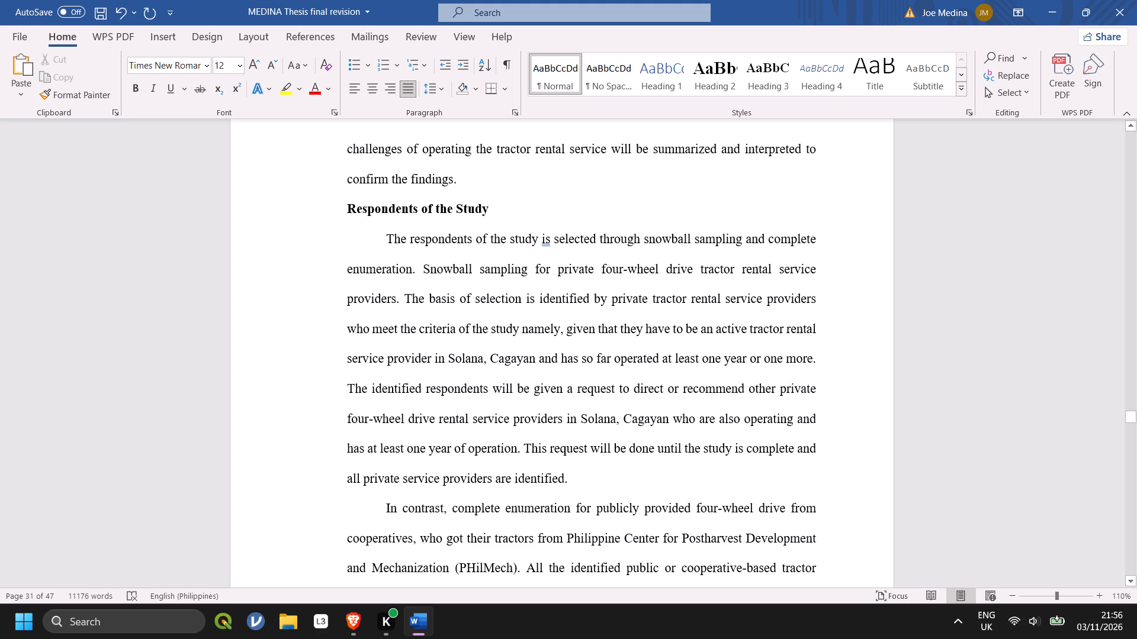
# In the selection criteria sentence, make the verb "met" and delete the redundant "one" before "more".
pyautogui.click(391, 329)
pyautogui.press('BackSpace')
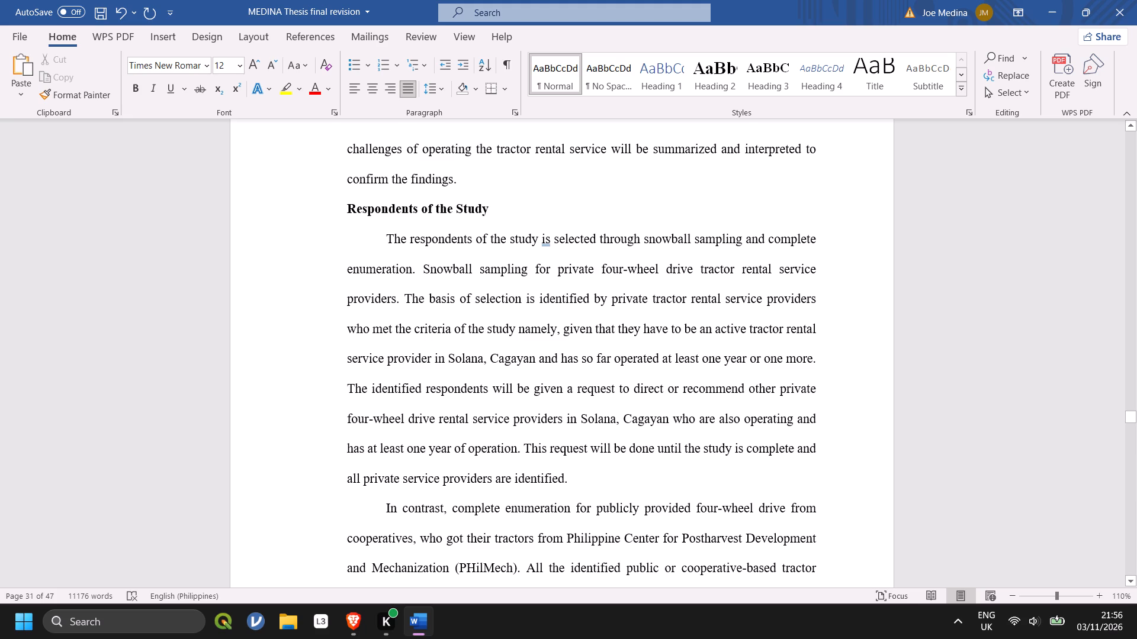
pyautogui.moveTo(782, 357); pyautogui.dragTo(765, 359)
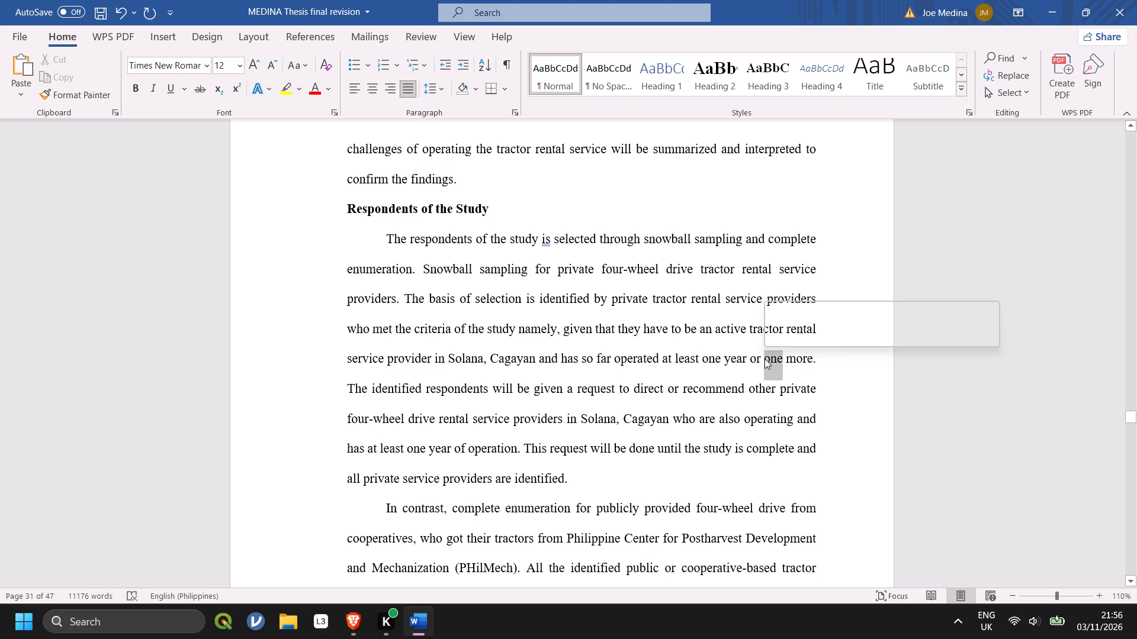
pyautogui.press('BackSpace')
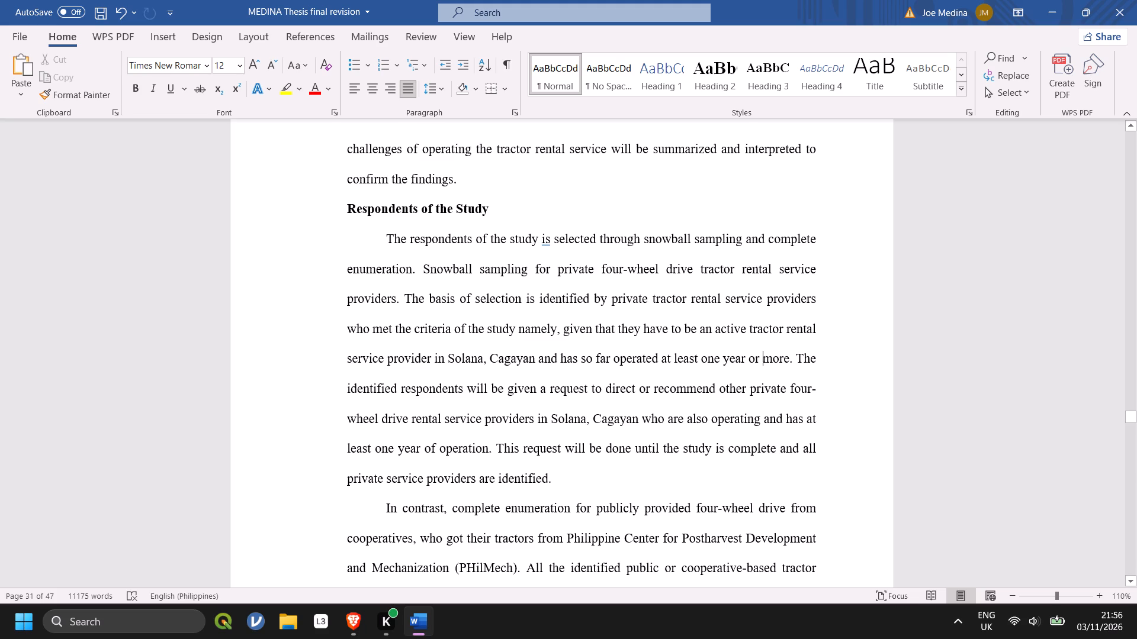
# Replace "will be" with "was" in the sentence about the identified respondents being given a request.
pyautogui.moveTo(503, 390); pyautogui.dragTo(477, 386)
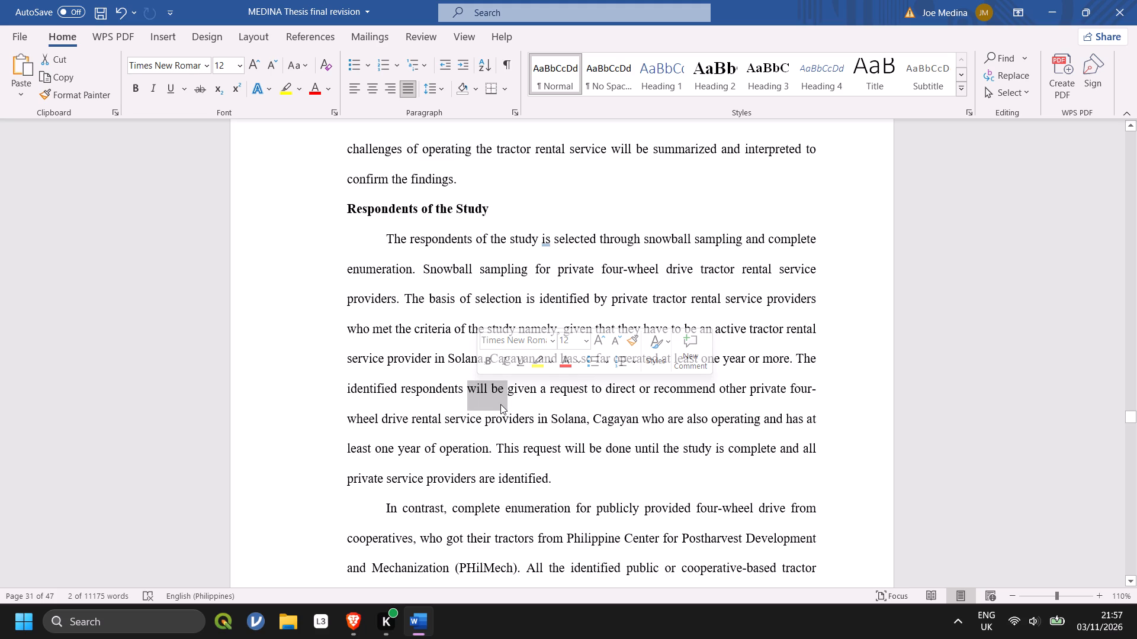
pyautogui.write('was')
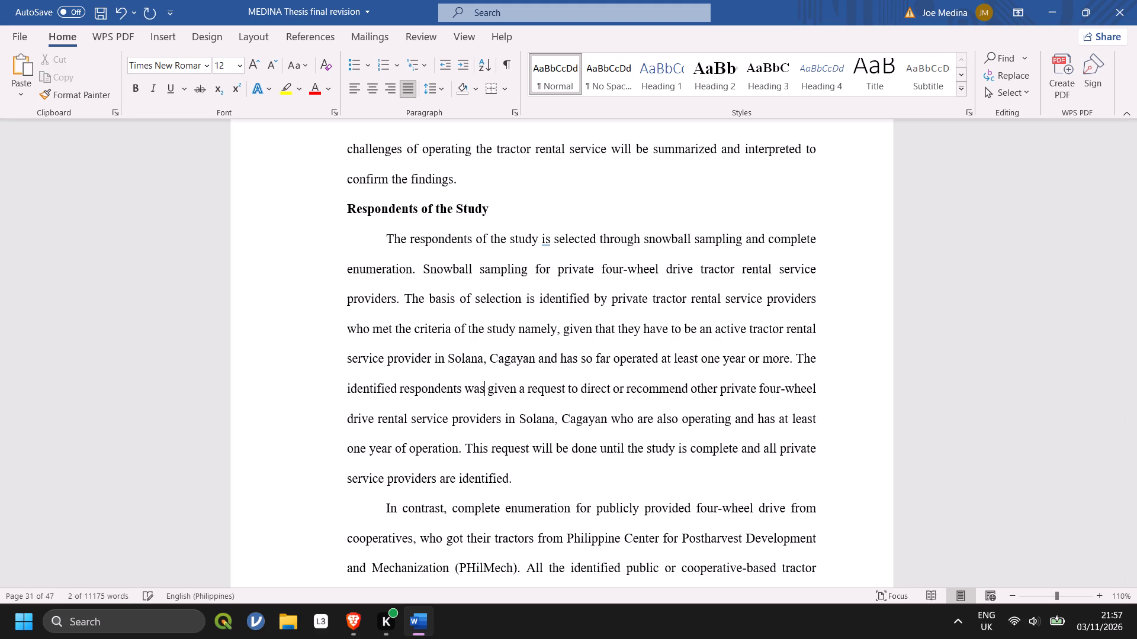
pyautogui.press('space')
pyautogui.press('BackSpace')
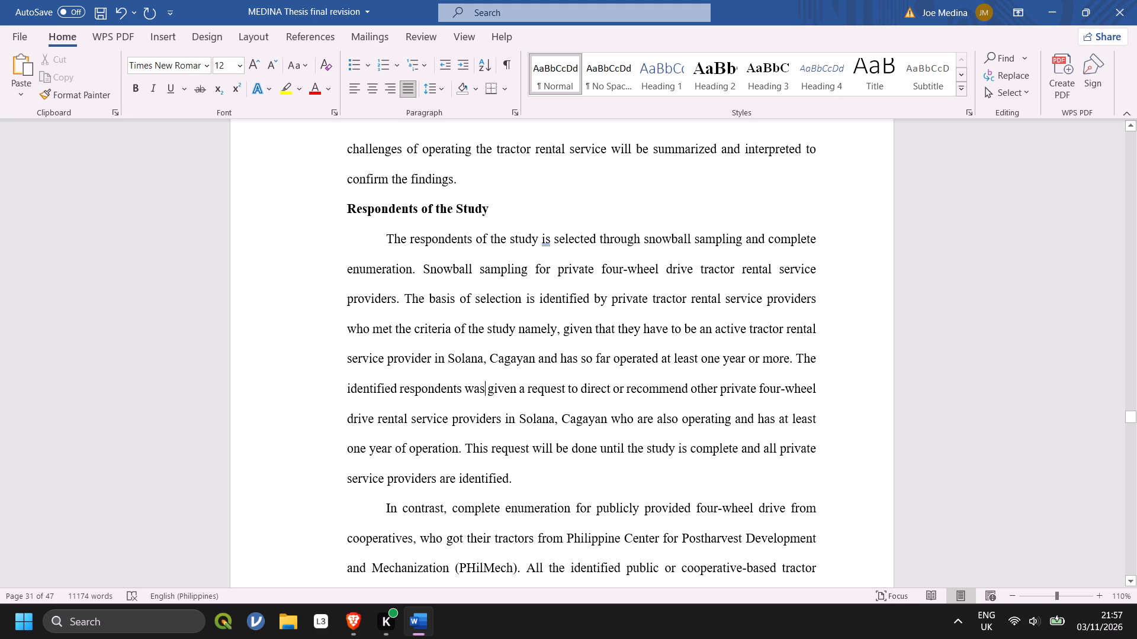
# Reword the opening of the paragraph's last sentence to "The request is done".
pyautogui.click(487, 450)
pyautogui.press('BackSpace')
pyautogui.press('BackSpace')
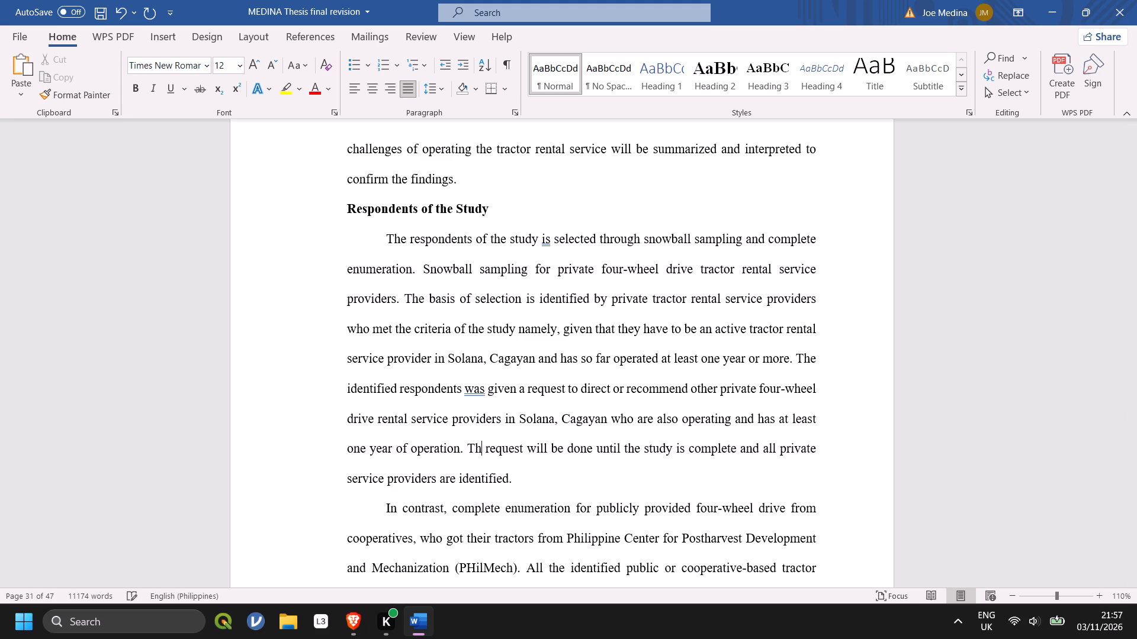
pyautogui.press('e')
pyautogui.hotkey('ctrl', 'Right')
pyautogui.hotkey('ctrl', 'Right')
pyautogui.hotkey('ctrl', 'Right')
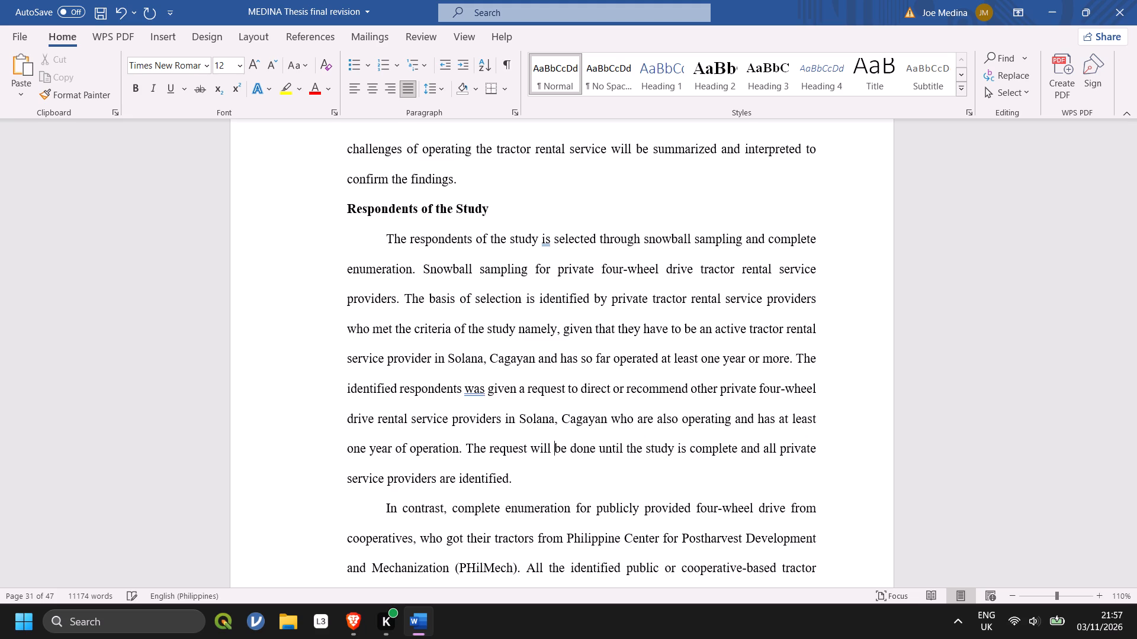
pyautogui.hotkey('ctrl', 'Right')
pyautogui.hotkey('ctrl', 'BackSpace')
pyautogui.hotkey('ctrl', 'BackSpace')
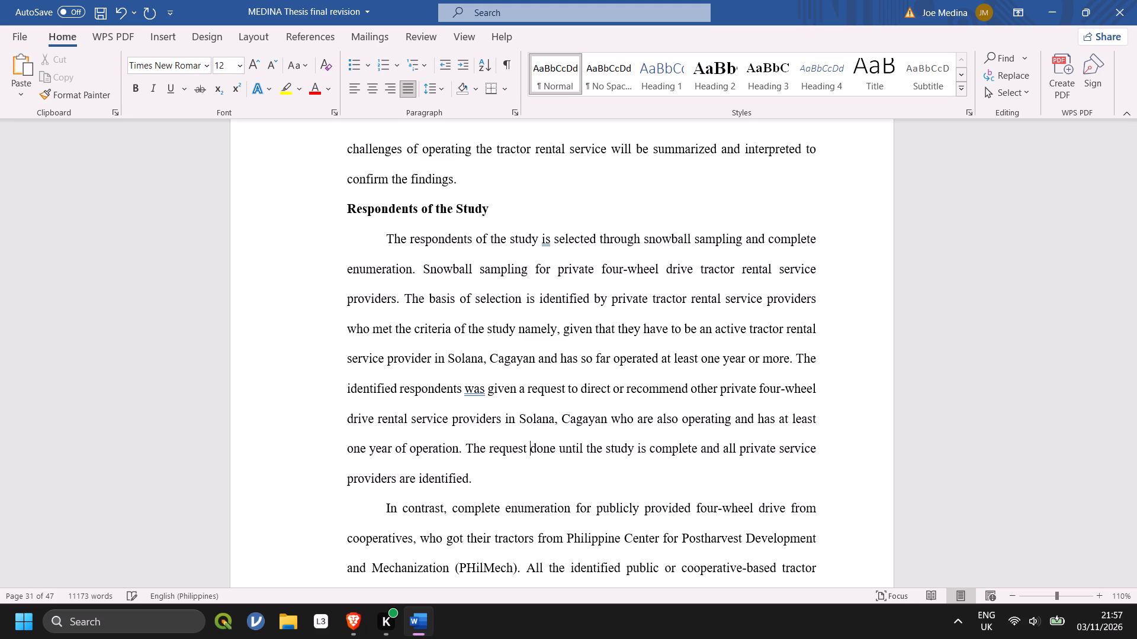
pyautogui.write('is')
pyautogui.press('space')
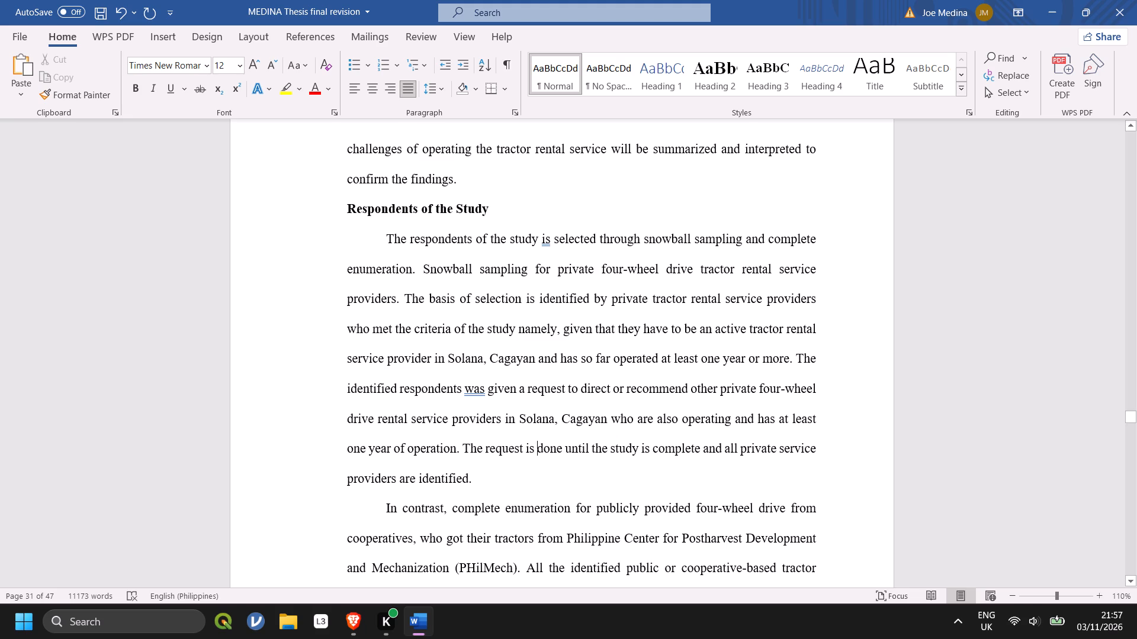
# Correct the flagged verb after "The identified respondents" to the suggested "were".
pyautogui.click(475, 389)
pyautogui.rightClick(475, 389)
pyautogui.click(436, 143)
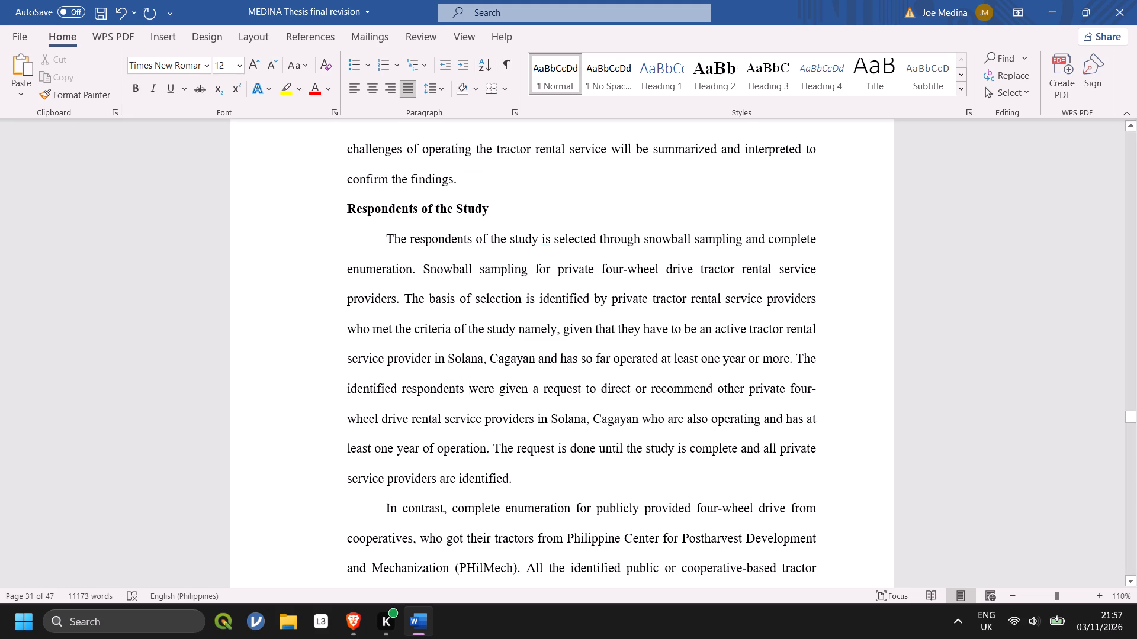
# Replace "study" with "survey" in the sentence about how long the request is done.
pyautogui.scroll(-2, 725, 446)
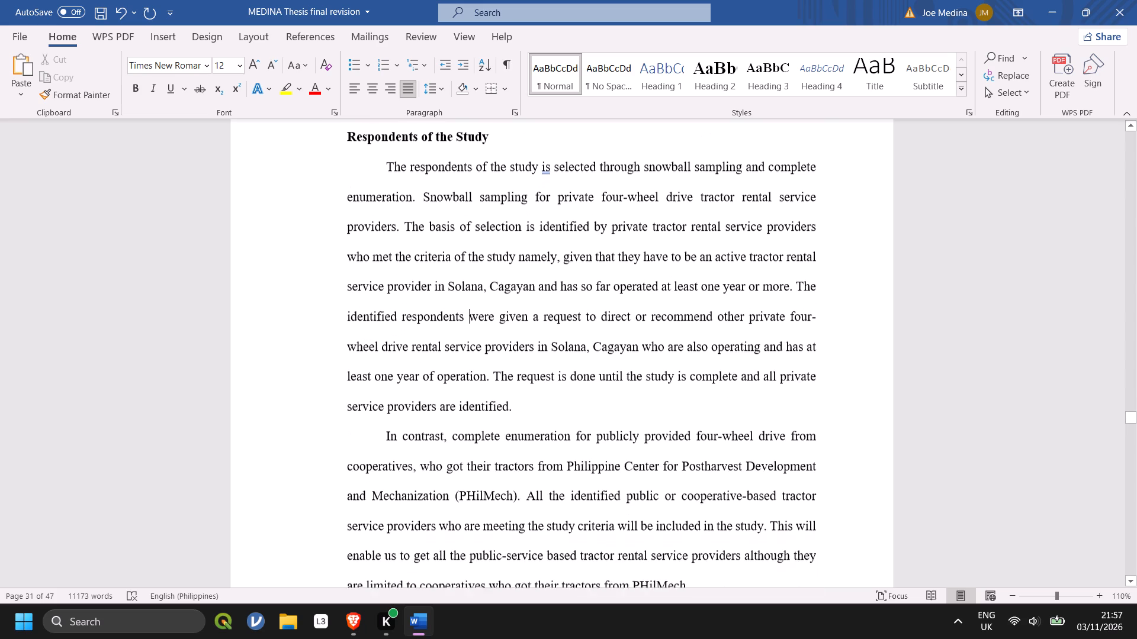
pyautogui.scroll(-3, 725, 446)
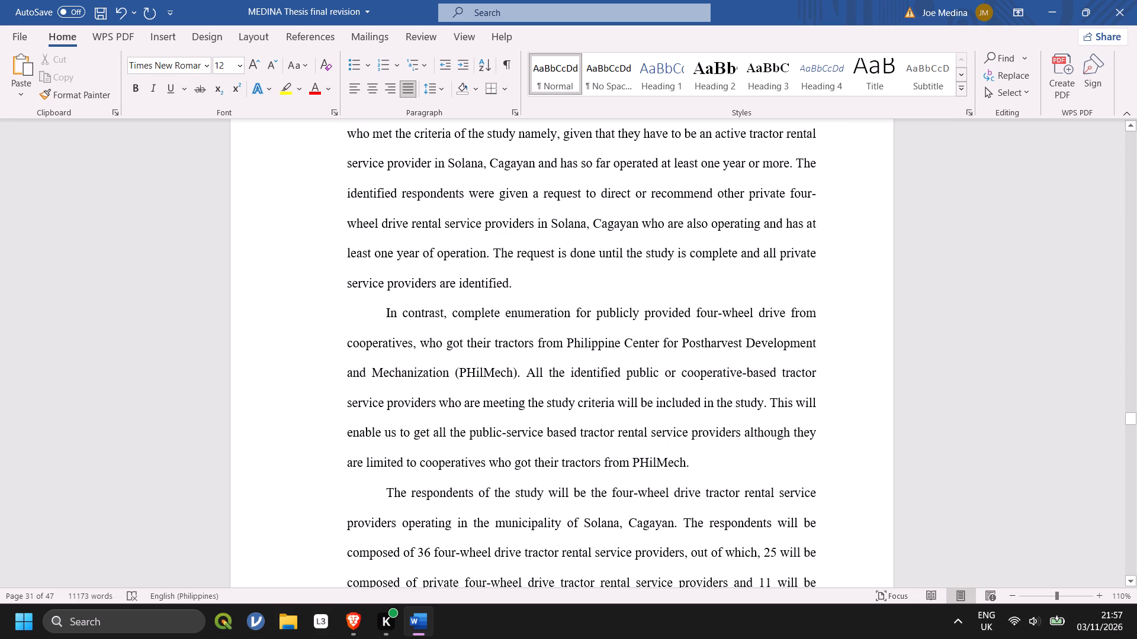
pyautogui.moveTo(647, 253); pyautogui.dragTo(677, 251)
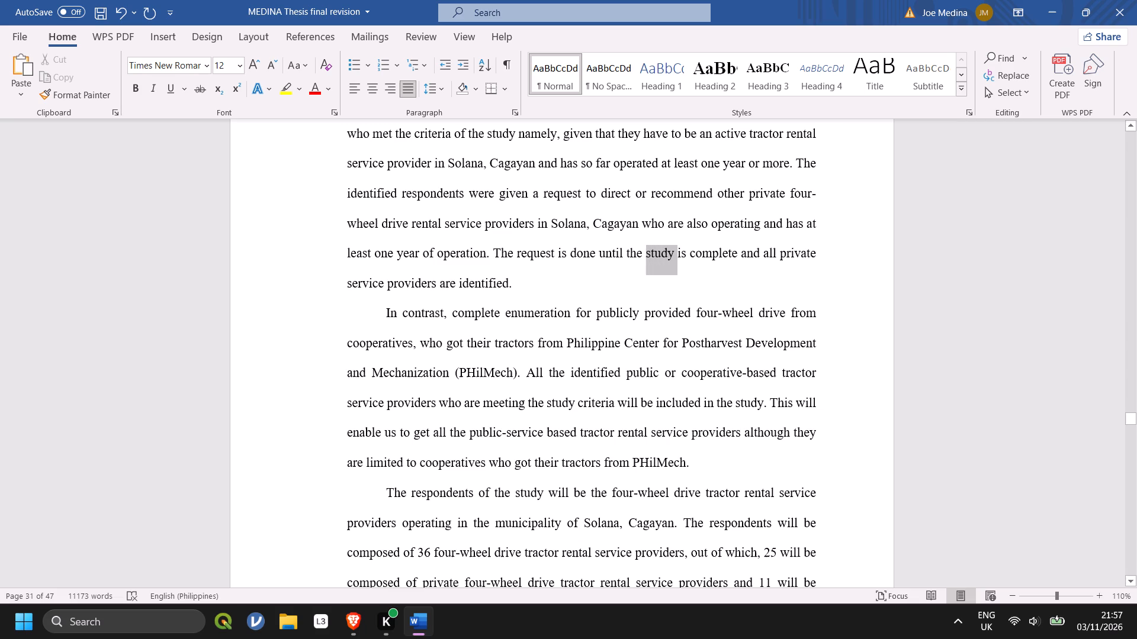
pyautogui.moveTo(677, 251); pyautogui.dragTo(674, 251)
pyautogui.write('survey')
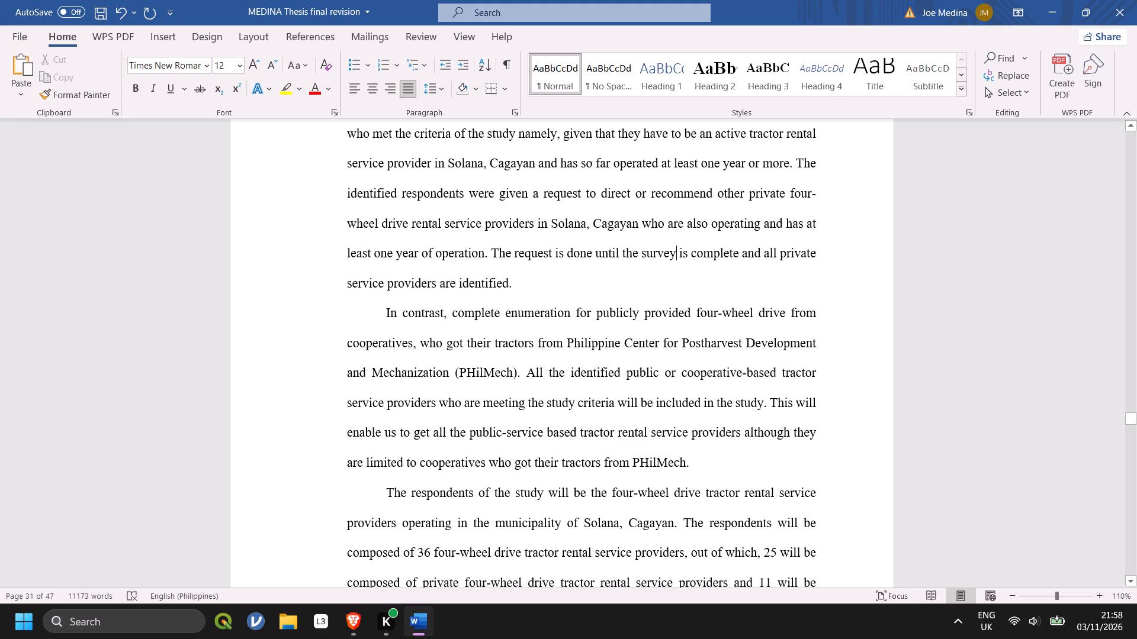
# Replace the sentence ending "all private service providers are identified." with "have achieved the 25 respondents".
pyautogui.moveTo(766, 253); pyautogui.dragTo(779, 281)
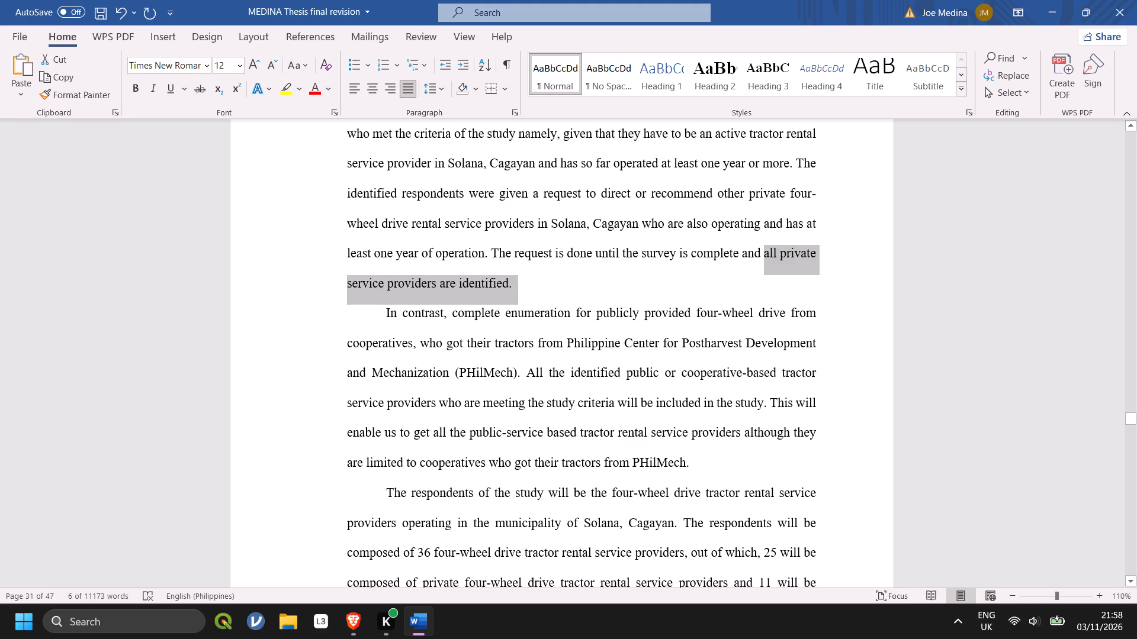
pyautogui.write('have')
pyautogui.press('space')
pyautogui.write('achie')
pyautogui.write('ved')
pyautogui.press('space')
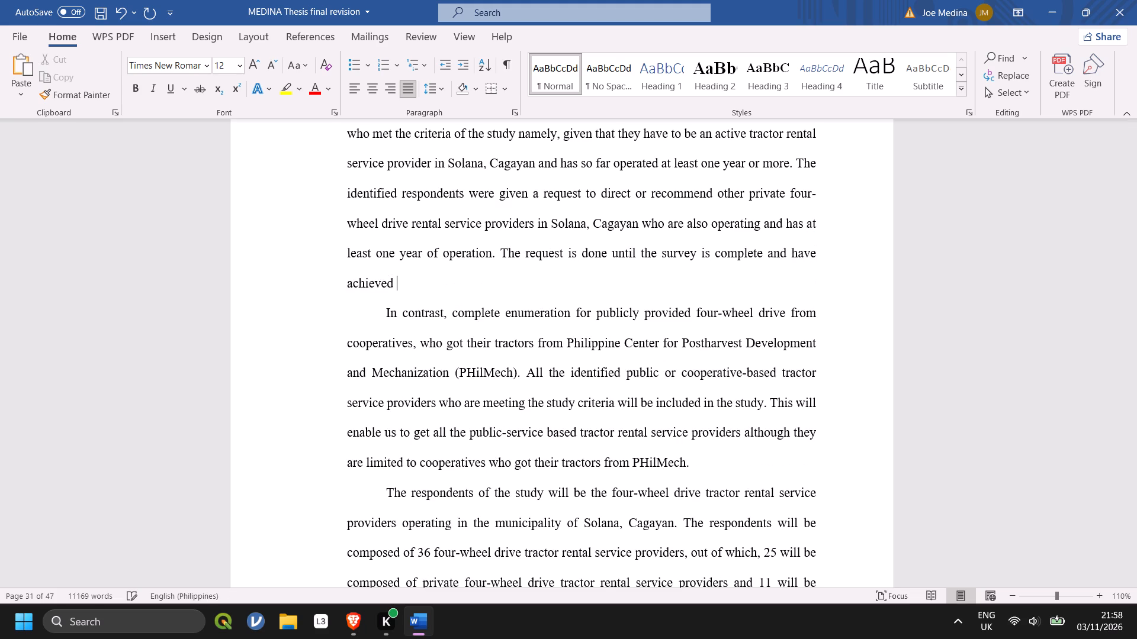
pyautogui.write('the 25 re')
pyautogui.write('spondents')
pyautogui.press('space')
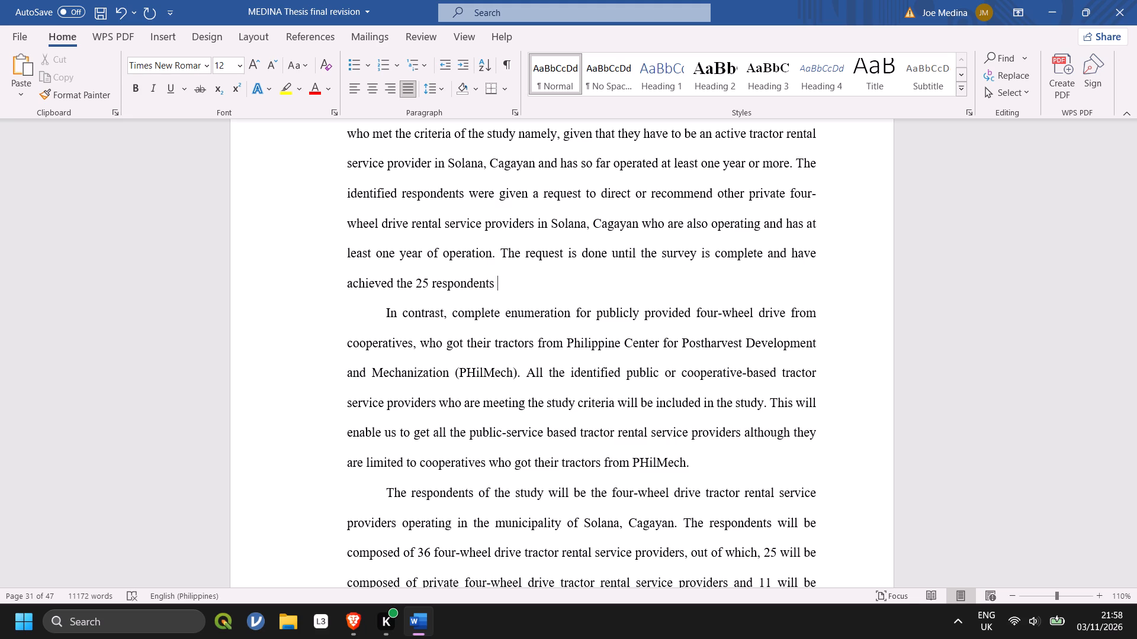
pyautogui.press('BackSpace')
# Insert "private service" between "25" and "respondents" at the end of the first paragraph.
pyautogui.hotkey('ctrl', 'Left')
pyautogui.hotkey('ctrl', 'Left')
pyautogui.hotkey('ctrl', 'Right')
pyautogui.write('privr')
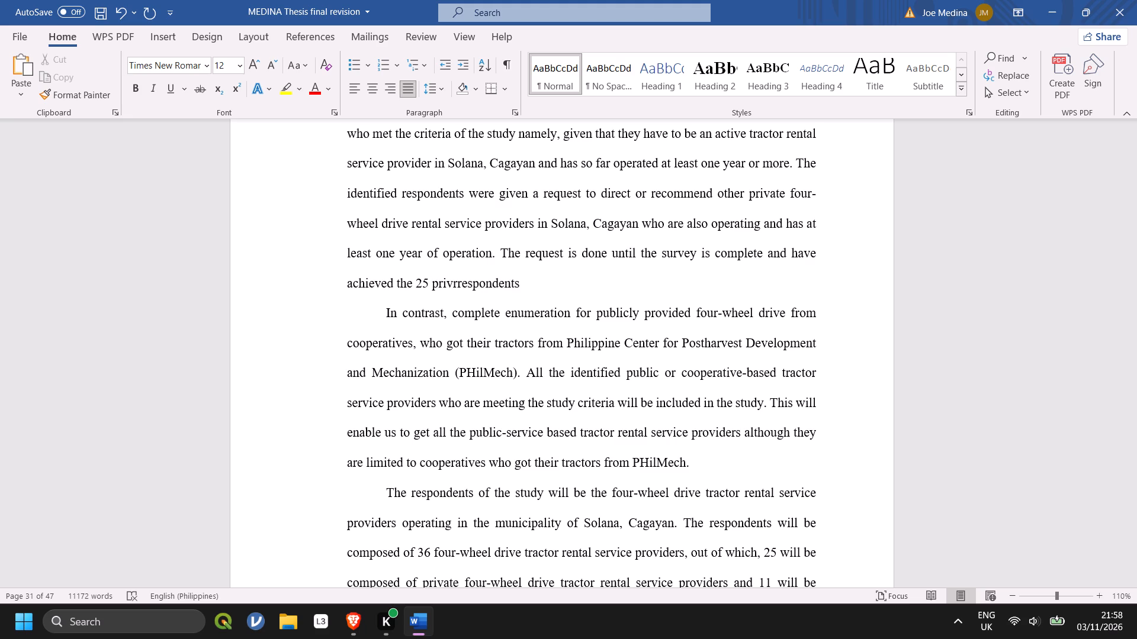
pyautogui.press('BackSpace')
pyautogui.write('ate')
pyautogui.press('space')
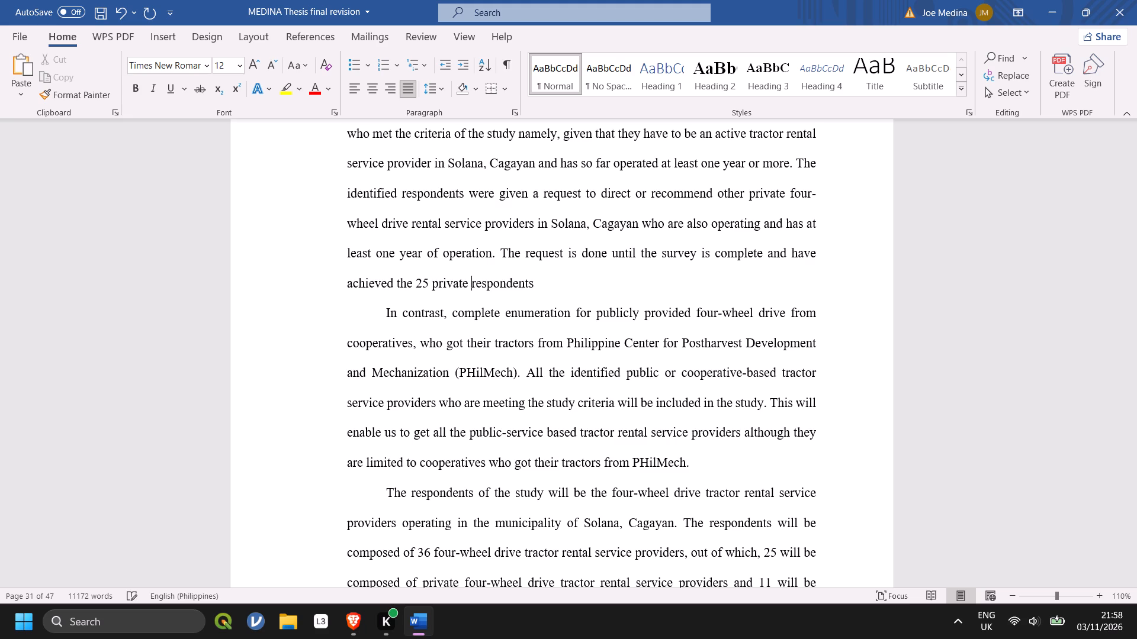
pyautogui.write('service')
pyautogui.press('space')
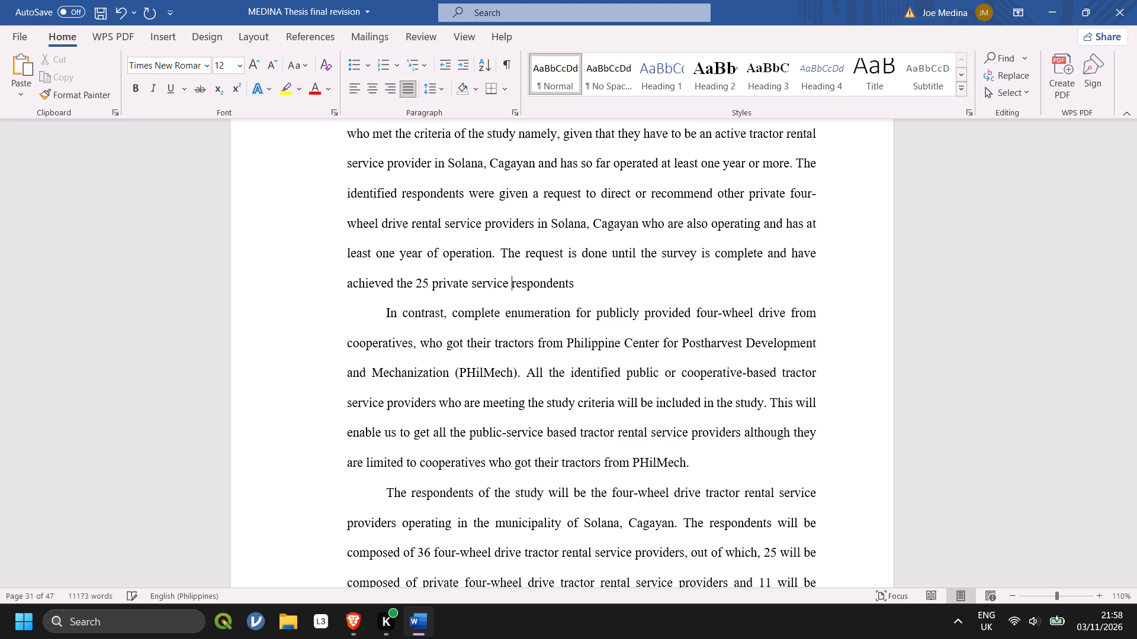
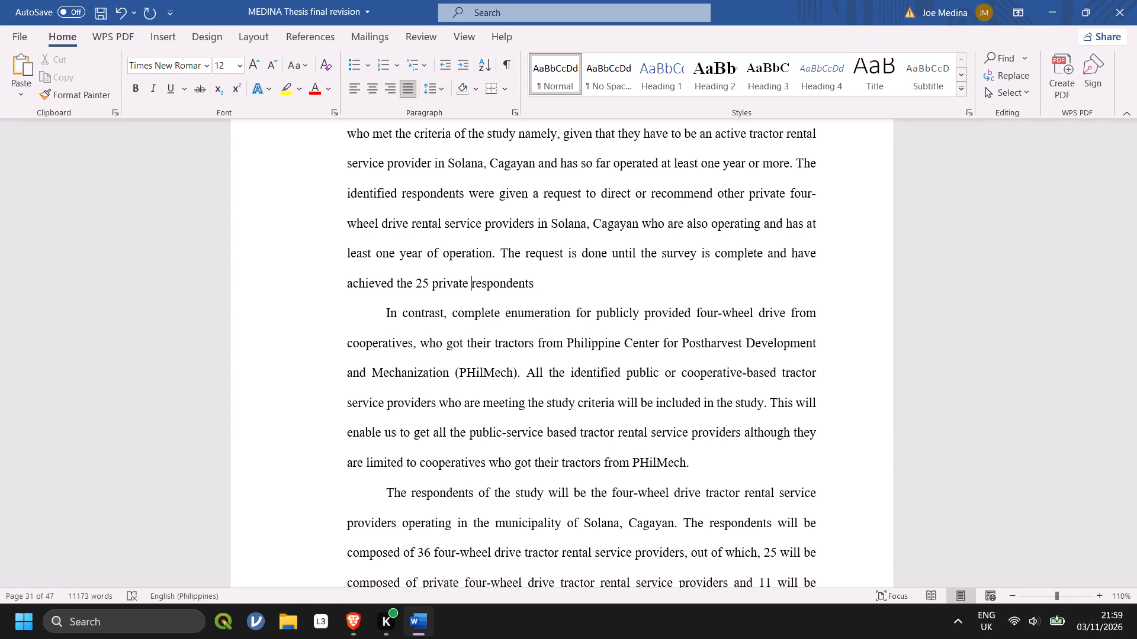
# Replace "respondents" at the end of the first Respondents of the Study paragraph with "Four-Wheel drive service providers.".
pyautogui.press('f')
pyautogui.press('BackSpace')
pyautogui.write('Four')
pyautogui.press('-')
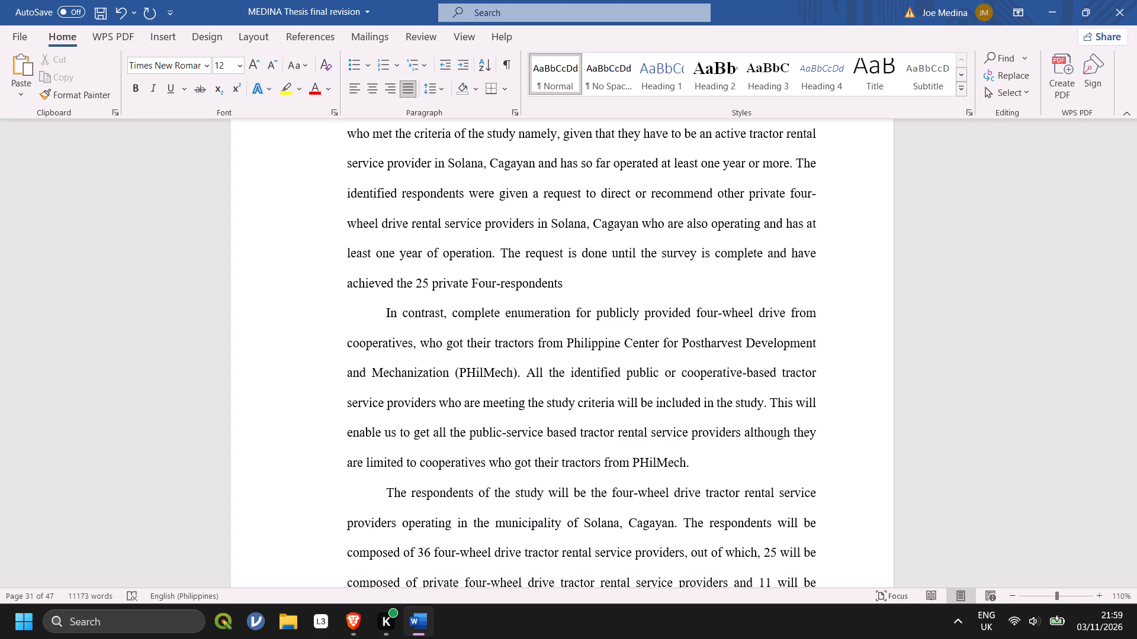
pyautogui.write('Wheel drive')
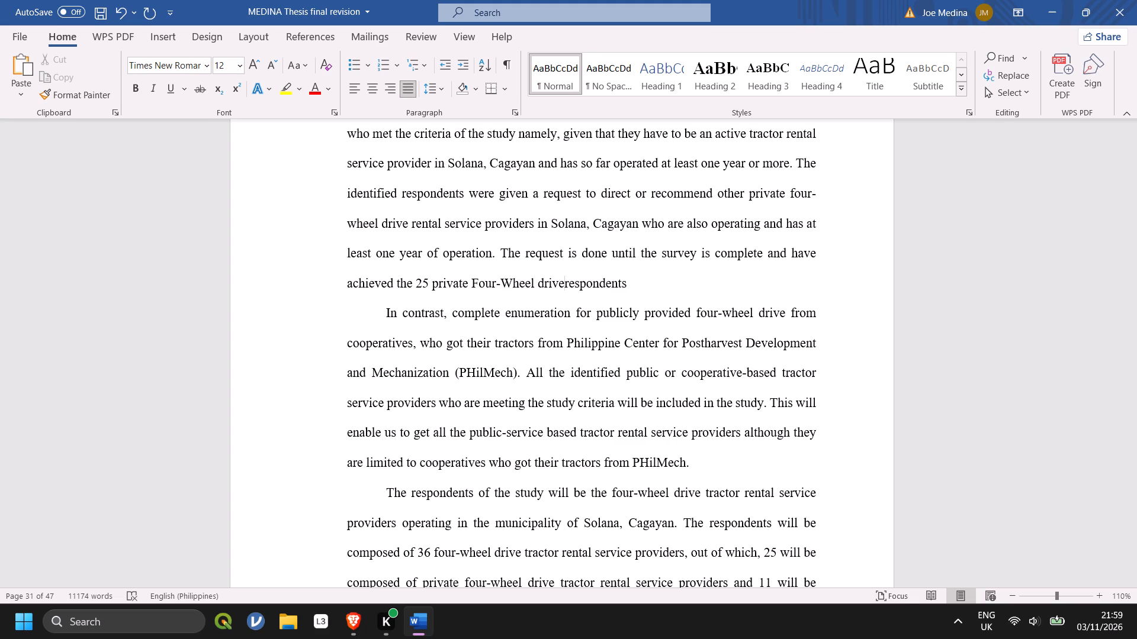
pyautogui.press('space')
pyautogui.write('service P')
pyautogui.press('BackSpace')
pyautogui.write('pr')
pyautogui.write('oviders')
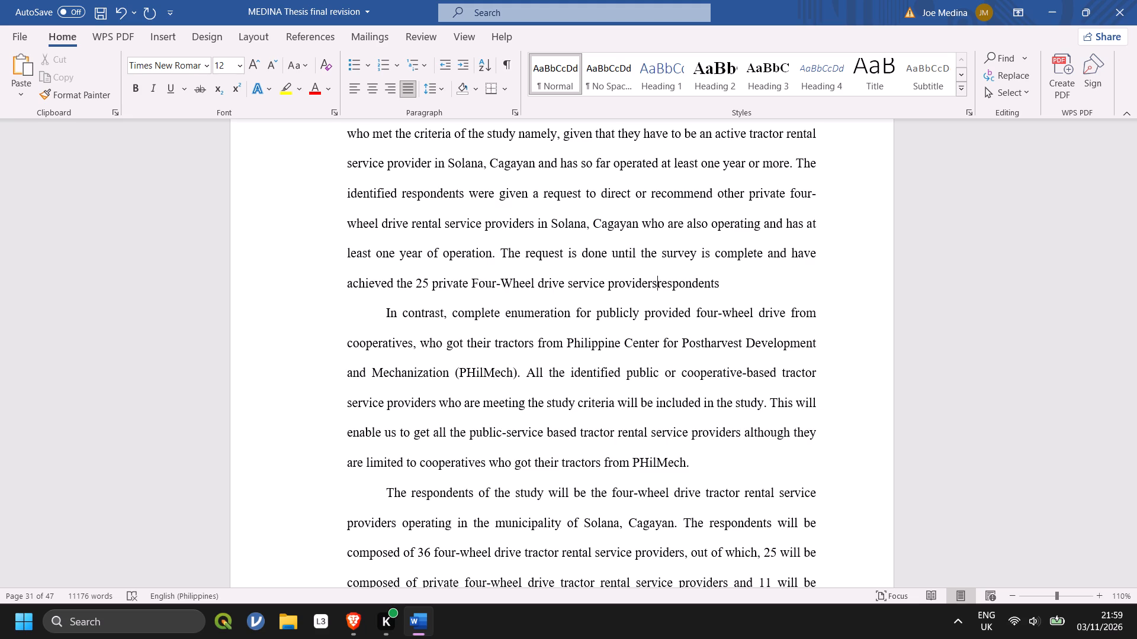
pyautogui.press('.')
pyautogui.hotkey('ctrl', 'Right')
pyautogui.hotkey('ctrl', 'BackSpace')
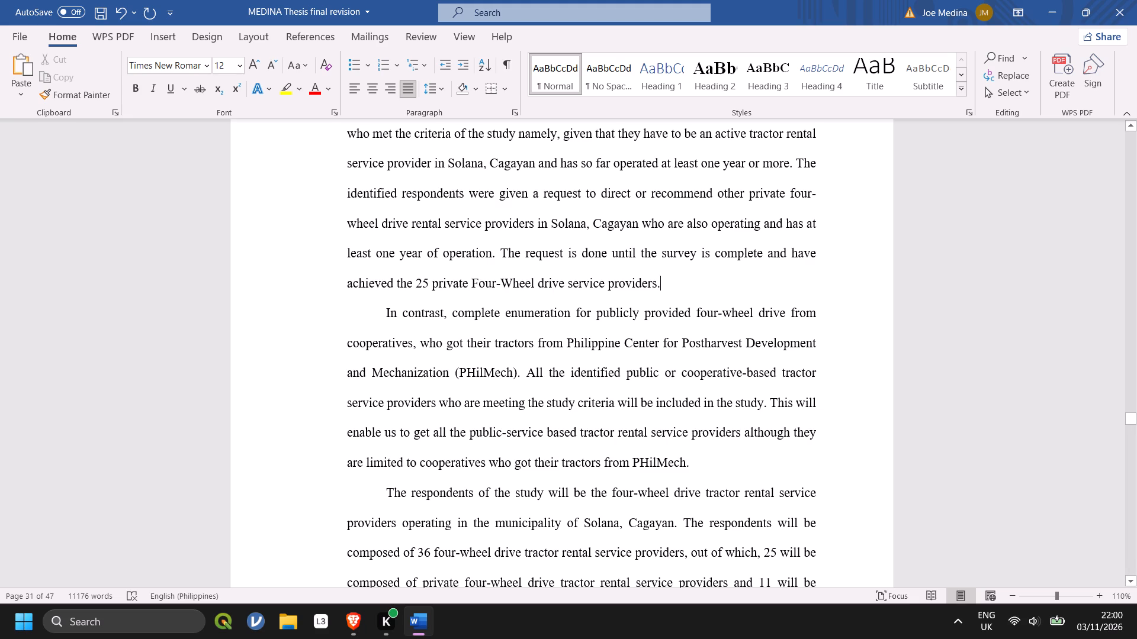
# Replace "Philippine mechanization" in the study-period paragraph with "Philippine Center for Postharvest Development and Mechanization (PHilMech)", copied from the Respondents section without its full stop.
pyautogui.scroll(-1, 583, 392)
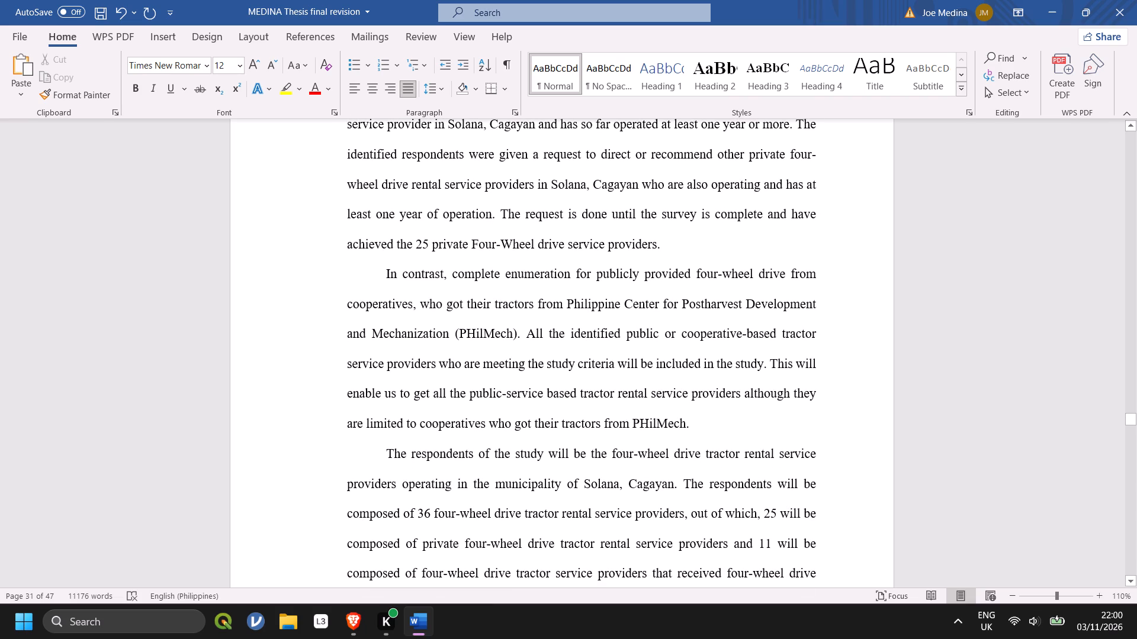
pyautogui.scroll(20, 681, 317)
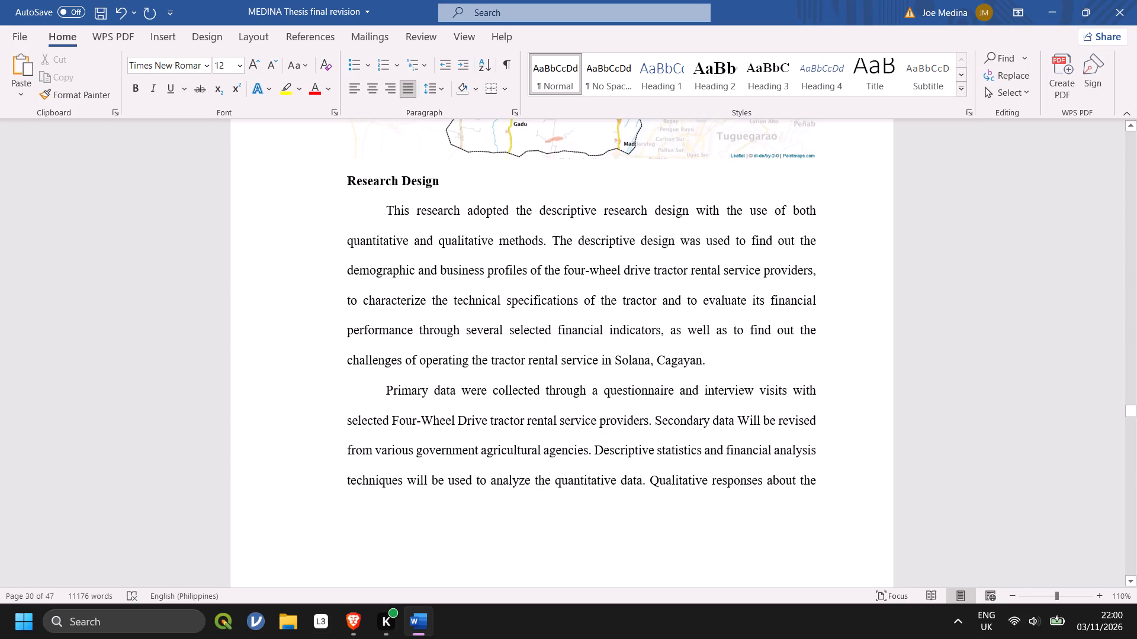
pyautogui.scroll(3, 726, 382)
pyautogui.scroll(-11, 726, 382)
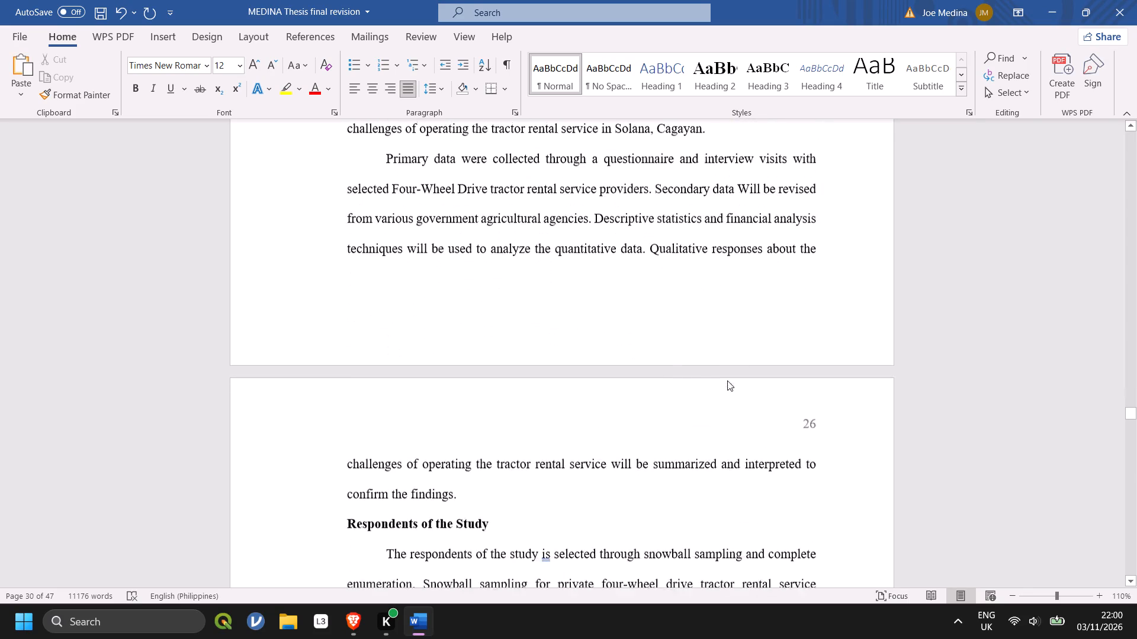
pyautogui.scroll(-9, 727, 380)
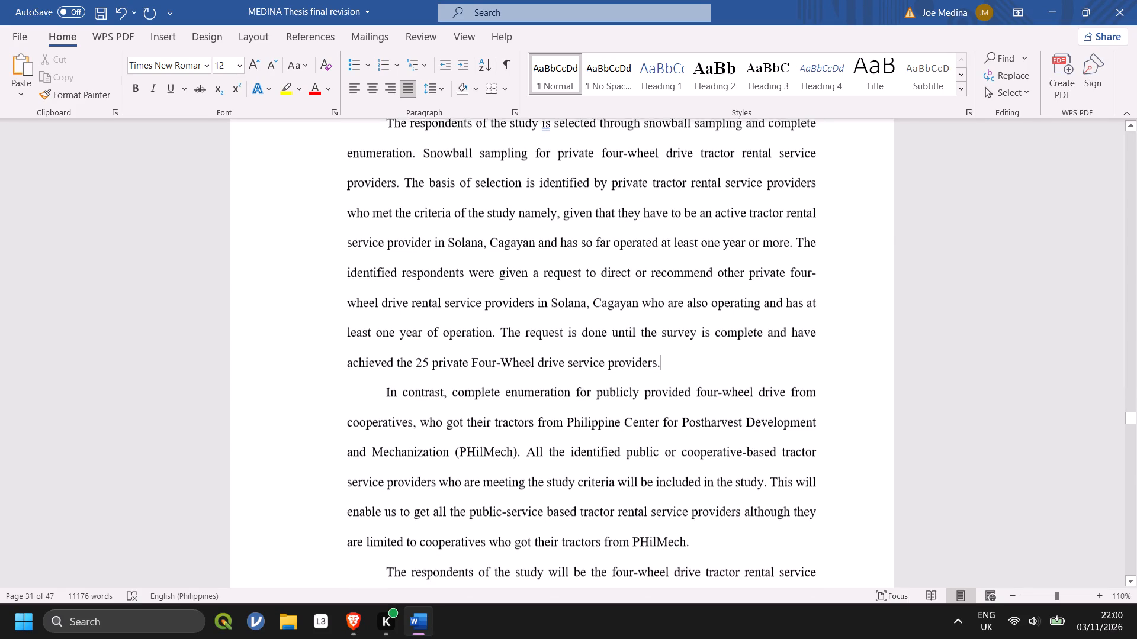
pyautogui.scroll(-1, 720, 382)
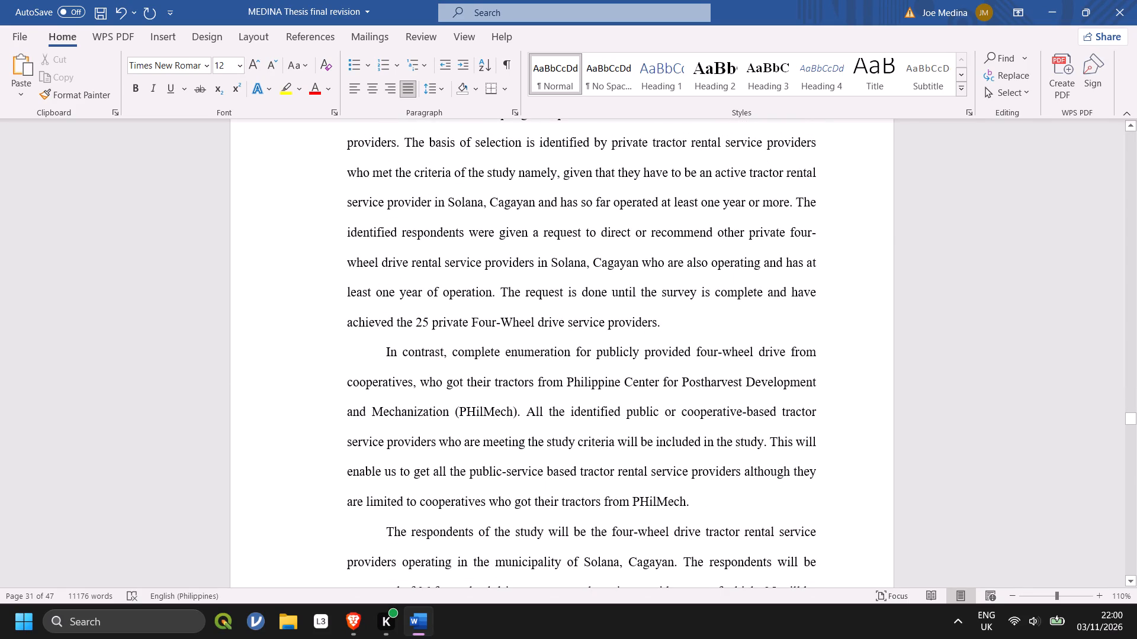
pyautogui.moveTo(570, 380); pyautogui.dragTo(516, 409)
pyautogui.hotkey('ctrl', 'c')
pyautogui.scroll(8, 531, 411)
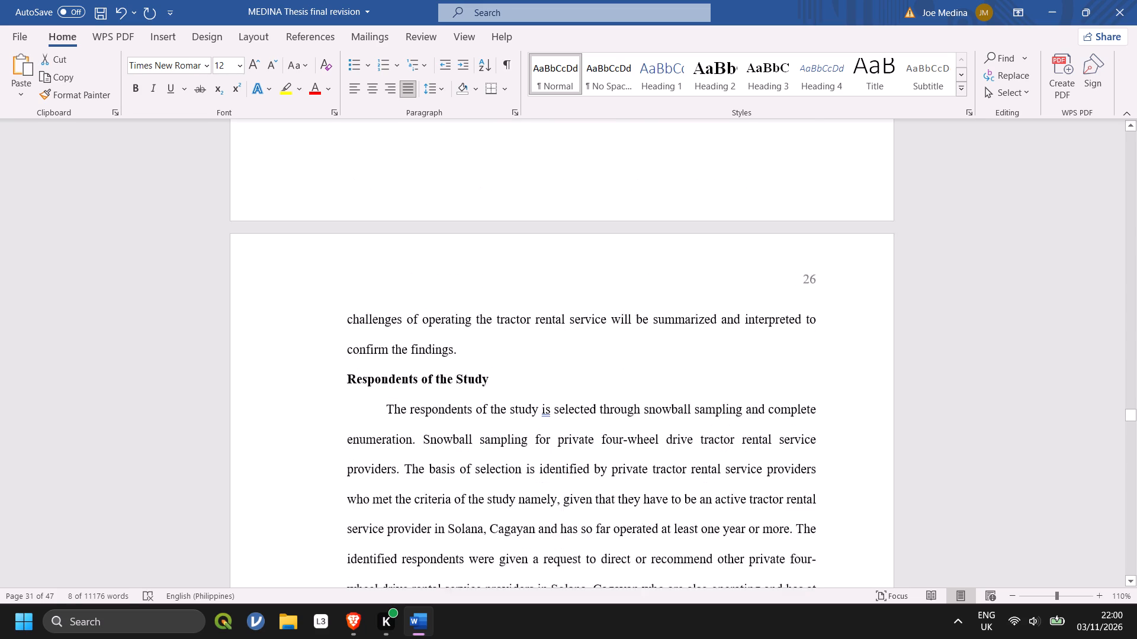
pyautogui.scroll(20, 532, 411)
pyautogui.scroll(10, 532, 411)
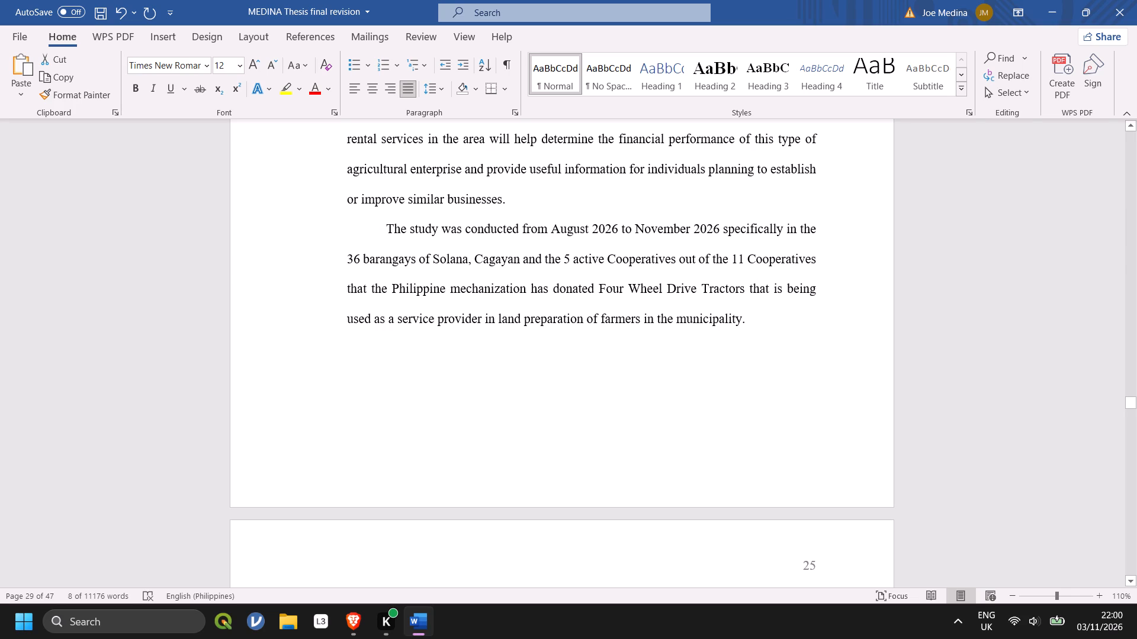
pyautogui.moveTo(392, 289); pyautogui.dragTo(523, 291)
pyautogui.hotkey('ctrl', 'v')
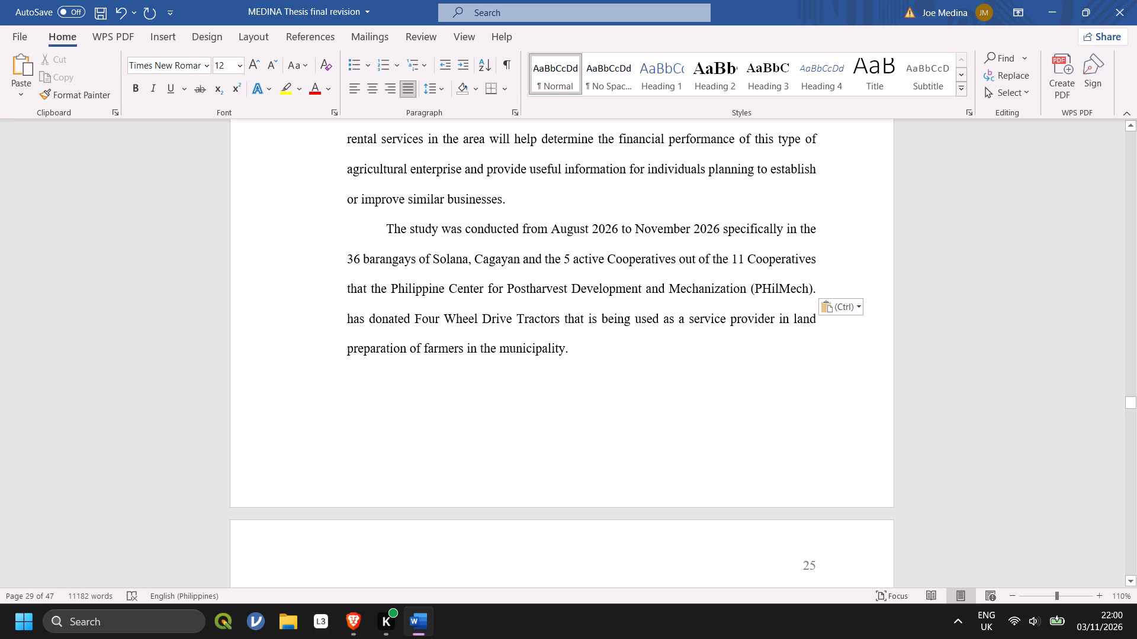
pyautogui.press('BackSpace')
pyautogui.press('BackSpace')
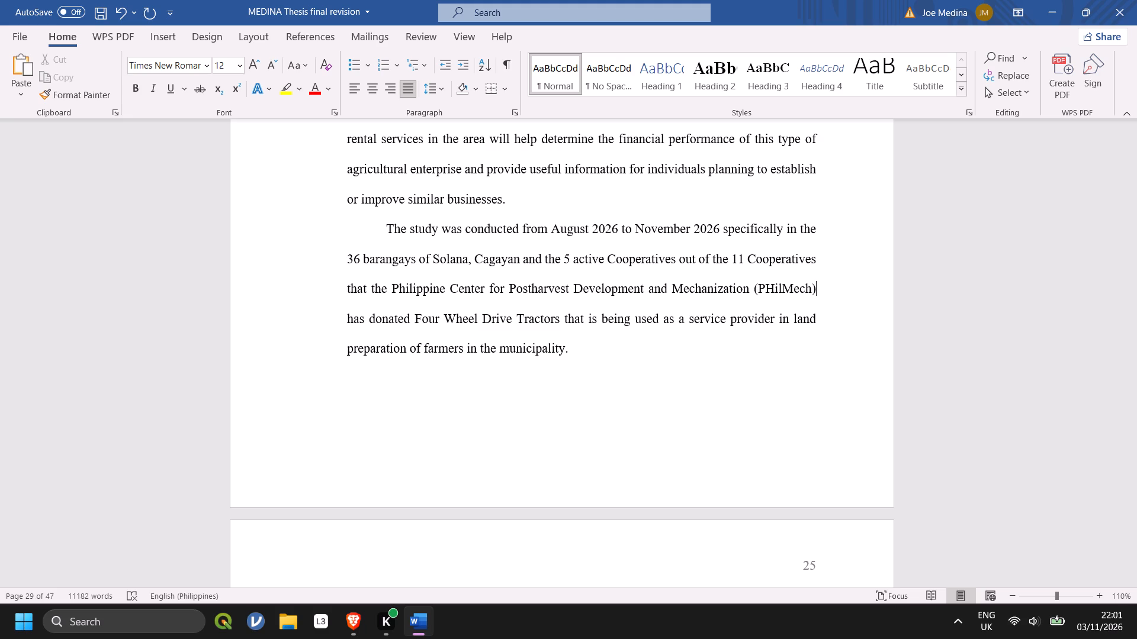
# In the third Respondents of the Study paragraph, change "will be" to "is" after "out of which, 25" and after "The respondents".
pyautogui.scroll(-3, 430, 383)
pyautogui.scroll(-20, 430, 384)
pyautogui.scroll(-1, 430, 384)
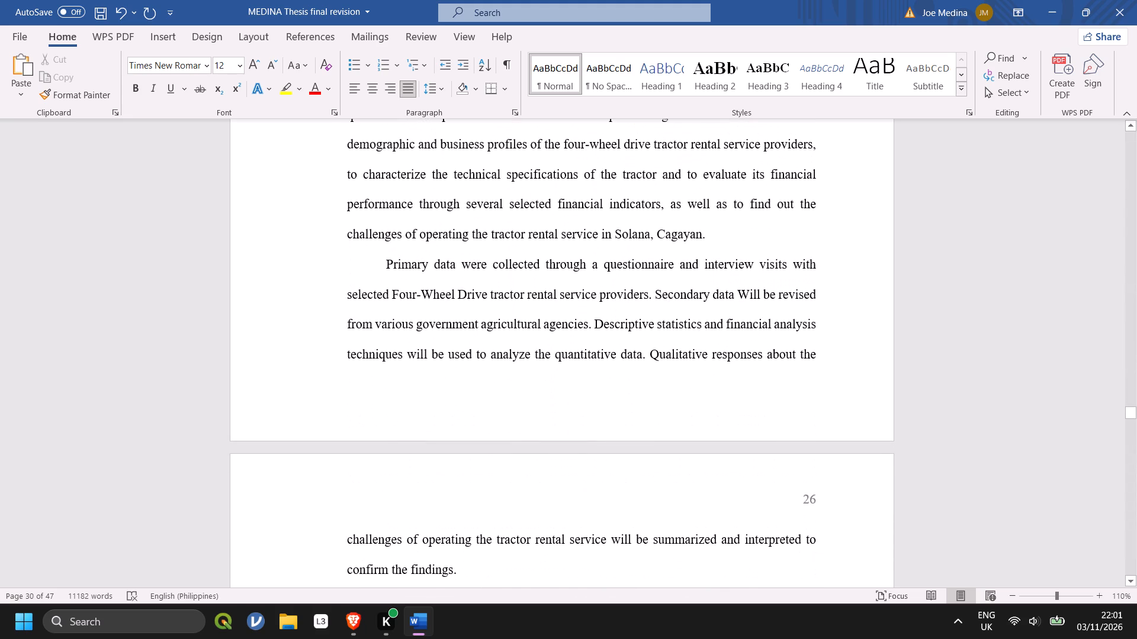
pyautogui.scroll(-13, 430, 377)
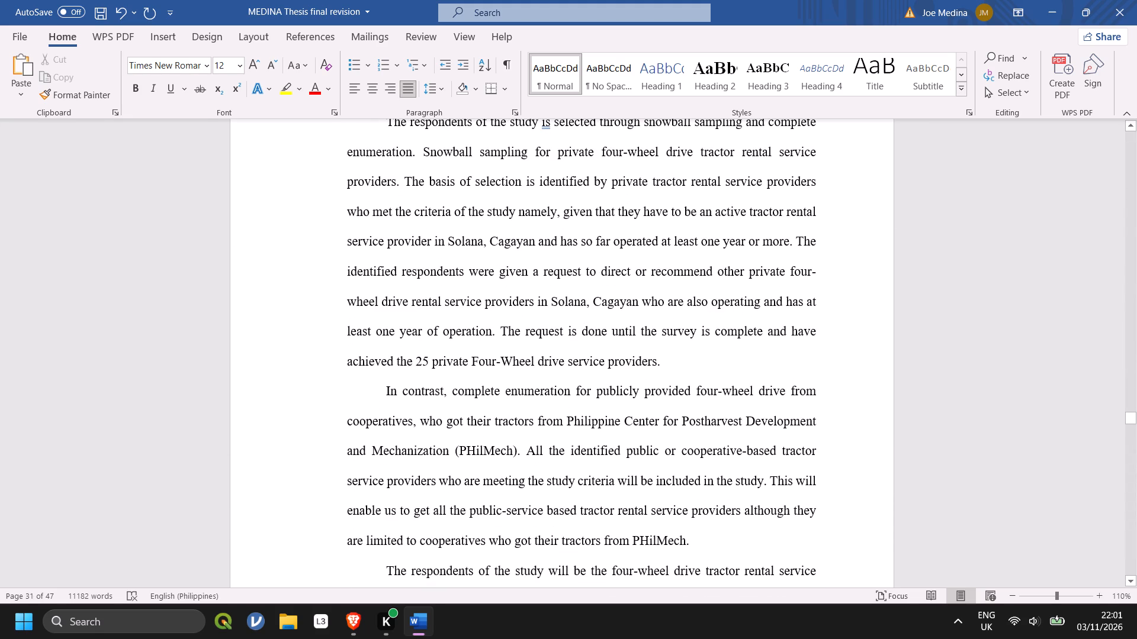
pyautogui.click(593, 450)
pyautogui.scroll(-2, 573, 455)
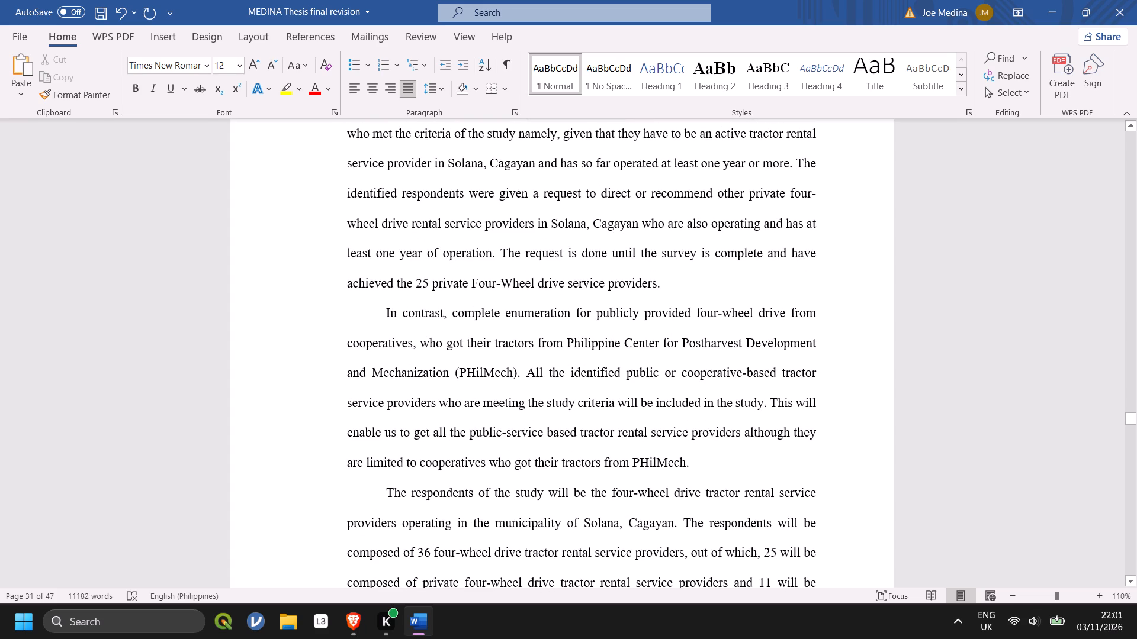
pyautogui.scroll(-2, 607, 401)
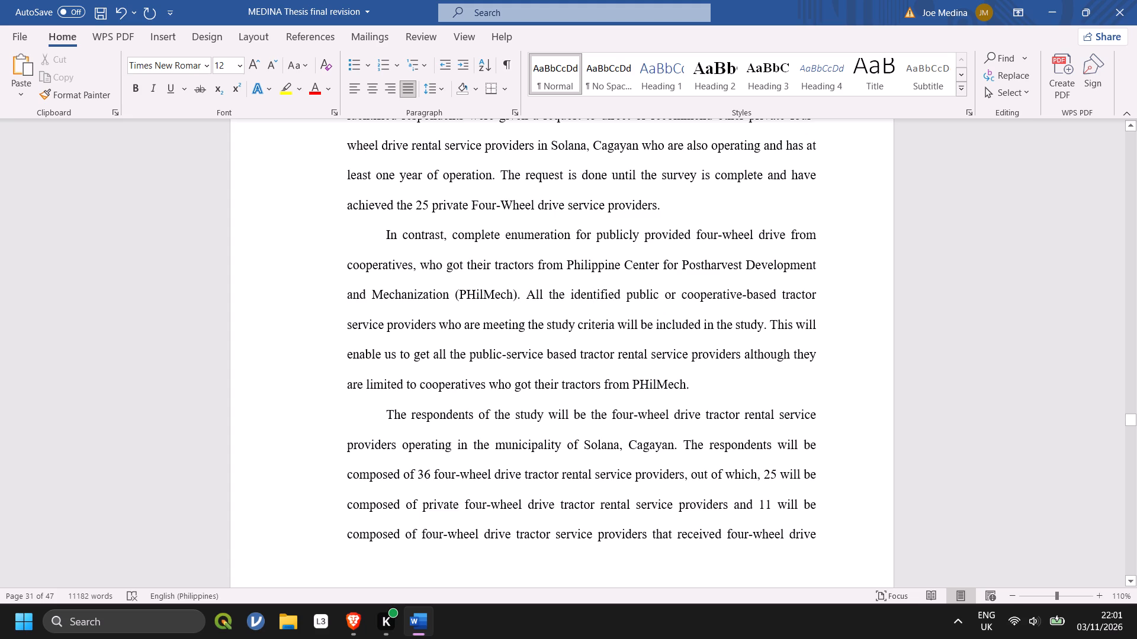
pyautogui.scroll(-2, 534, 399)
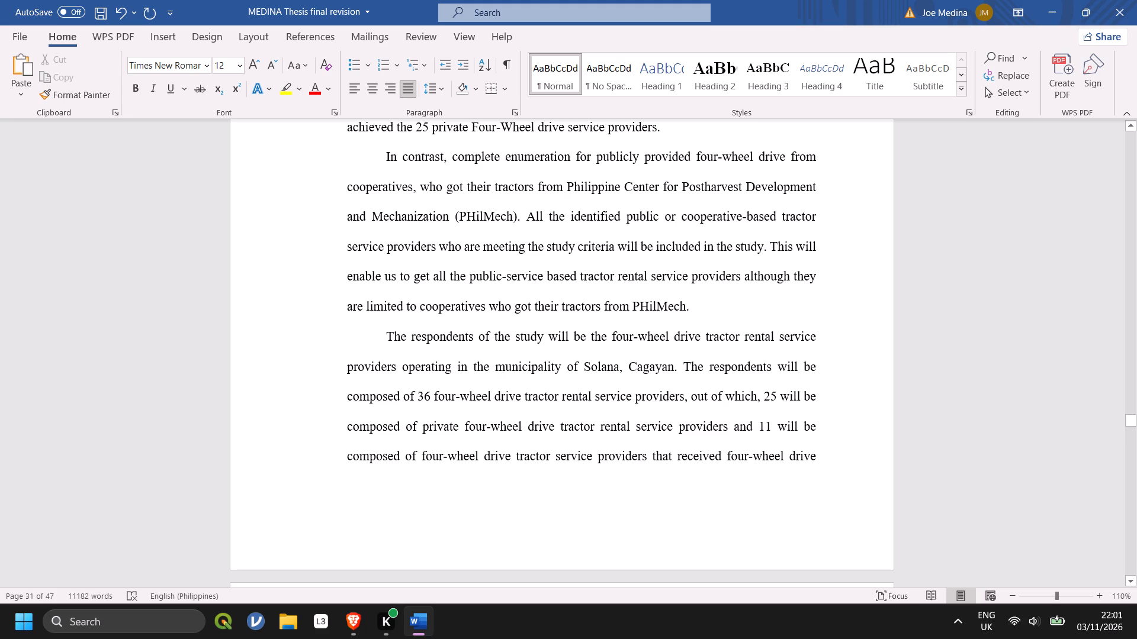
pyautogui.moveTo(815, 395); pyautogui.dragTo(791, 393)
pyautogui.moveTo(791, 393); pyautogui.dragTo(784, 393)
pyautogui.write('is')
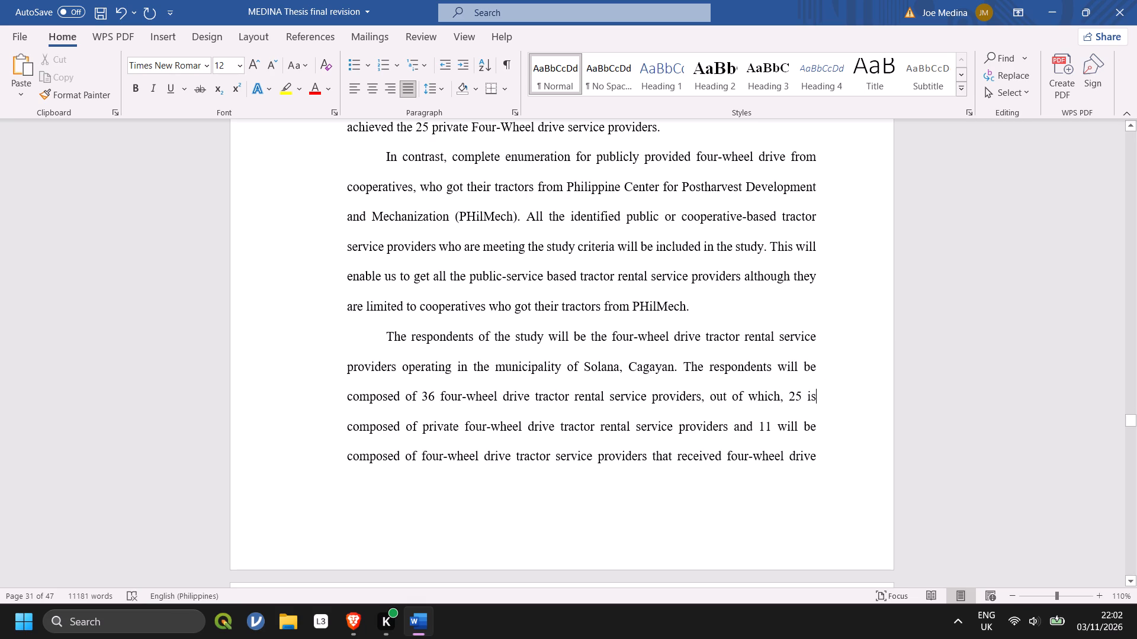
pyautogui.moveTo(818, 368); pyautogui.dragTo(783, 365)
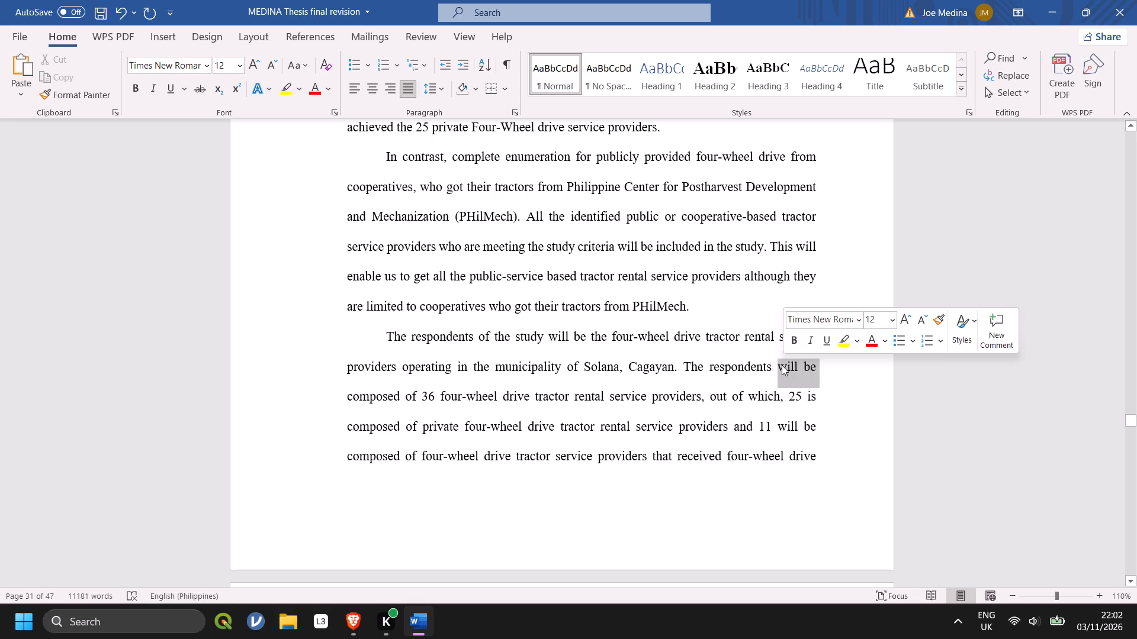
pyautogui.write('is')
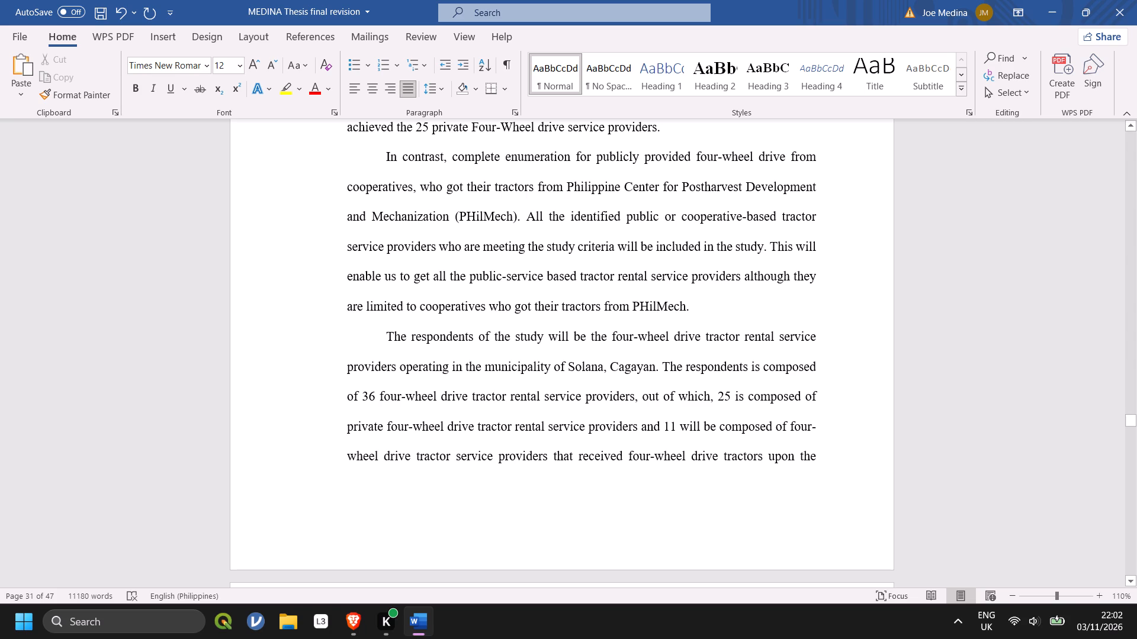
# Read through the rest of the Respondents of the Study section, covering the cooperative list and sampling paragraphs, for wording still in future tense.
pyautogui.scroll(-3, 671, 431)
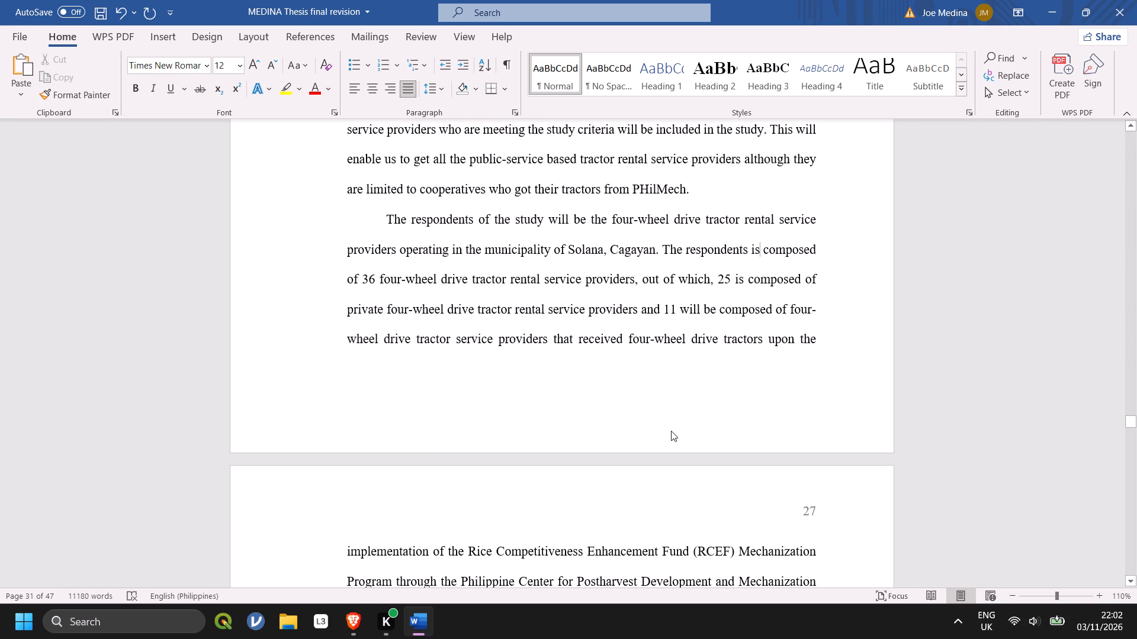
pyautogui.scroll(-4, 671, 431)
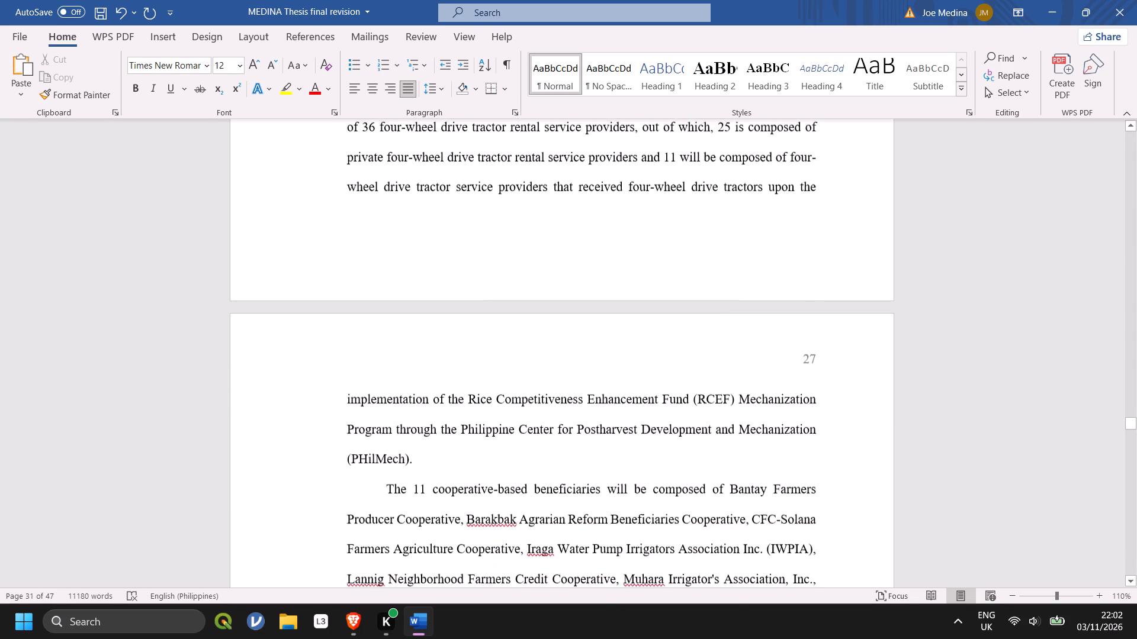
pyautogui.scroll(-7, 671, 431)
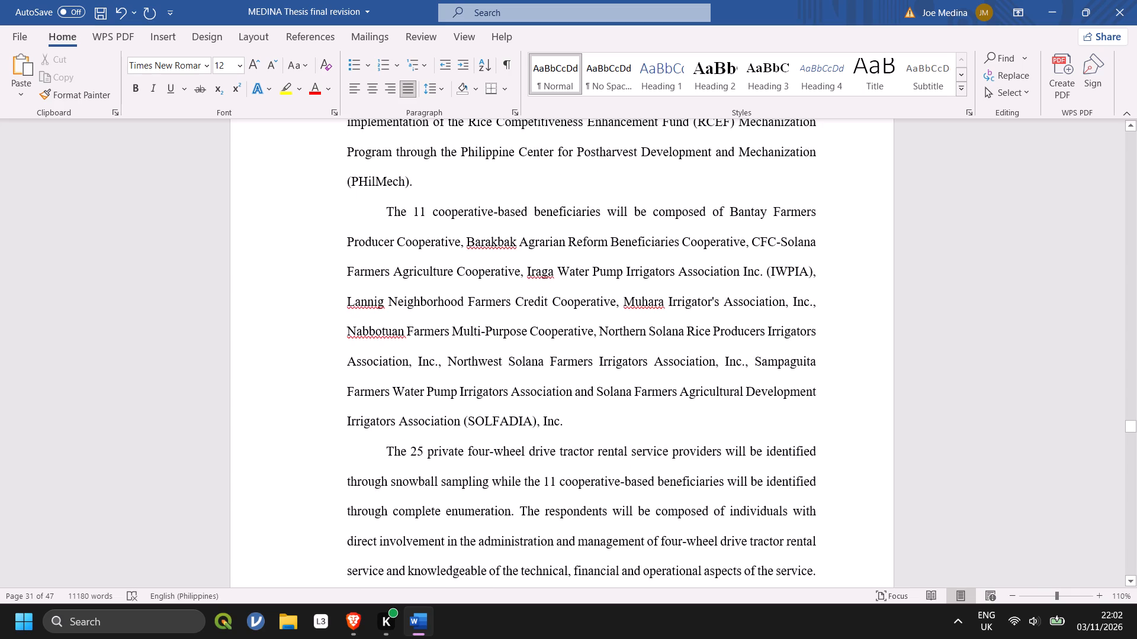
pyautogui.scroll(-1, 671, 431)
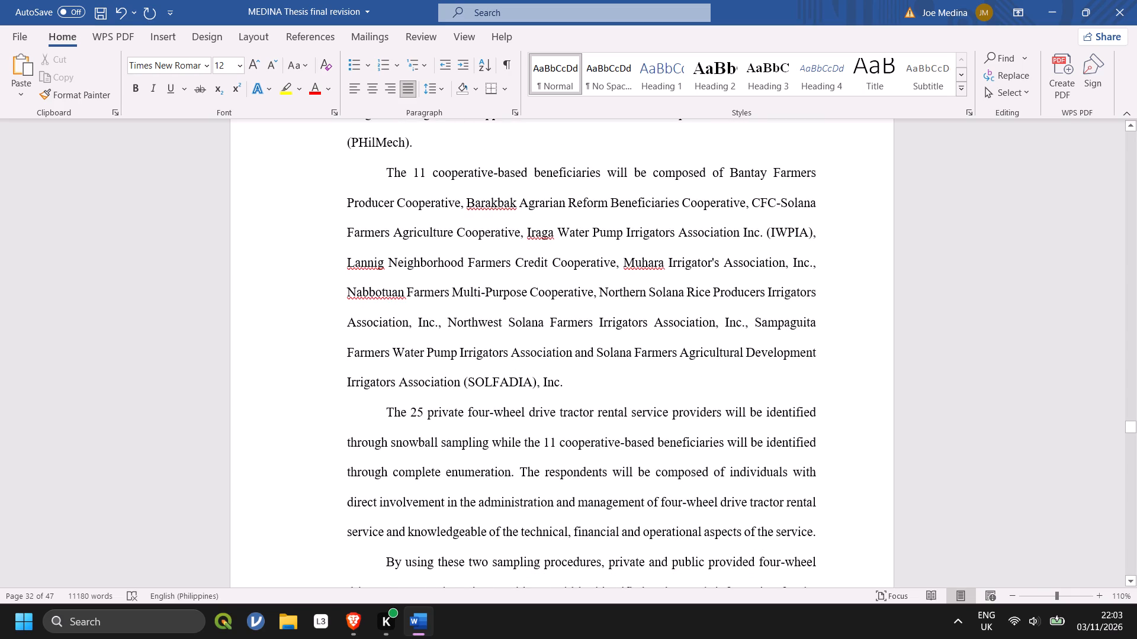
pyautogui.scroll(-1, 584, 395)
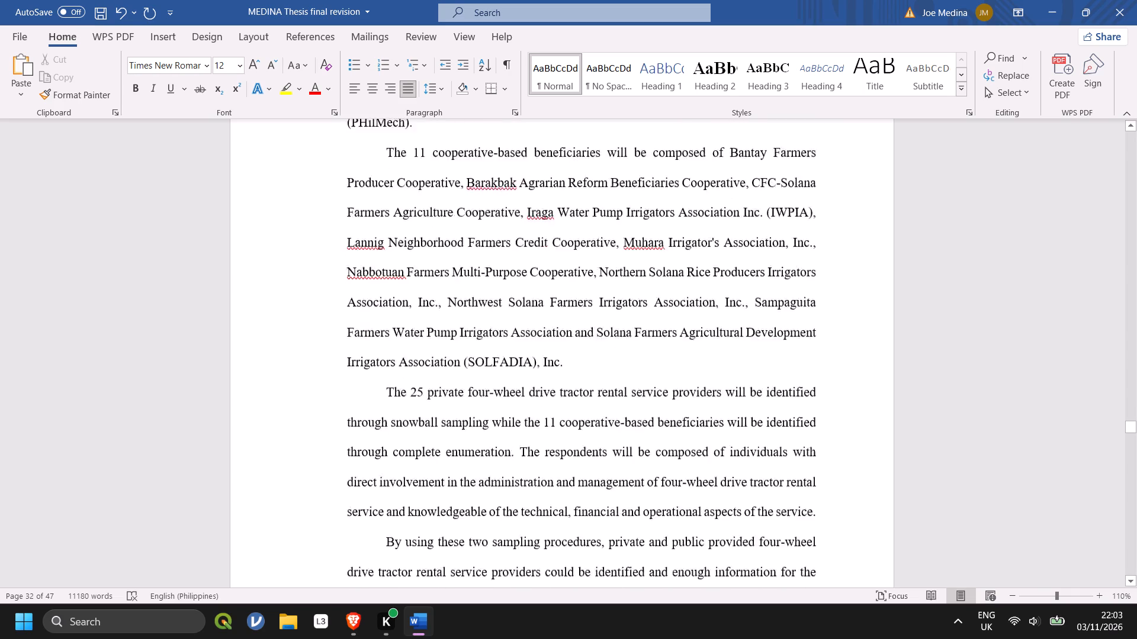
pyautogui.scroll(-3, 584, 395)
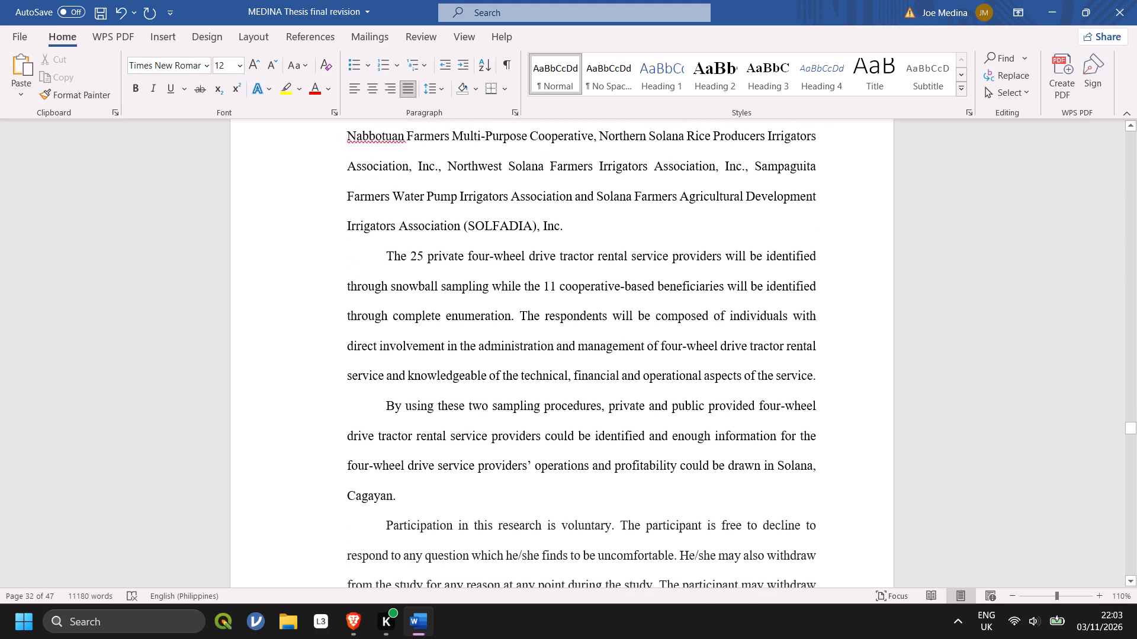
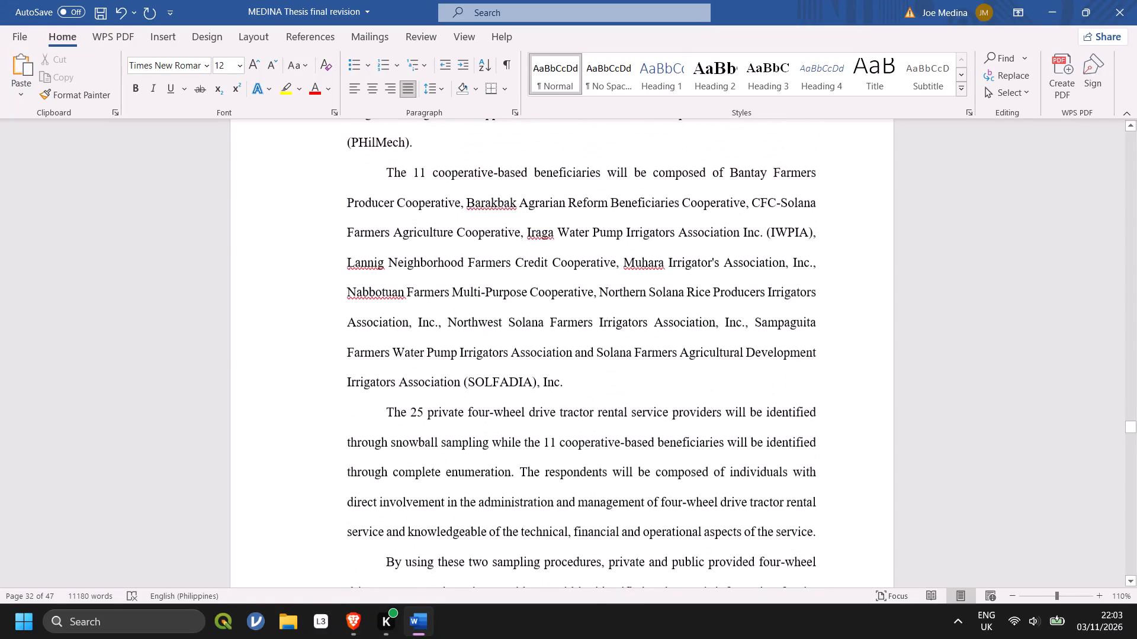
# Correct "is" to "are" in the opening sentence of the first Respondents of the Study paragraph using the suggested grammar fix.
pyautogui.scroll(2, 618, 217)
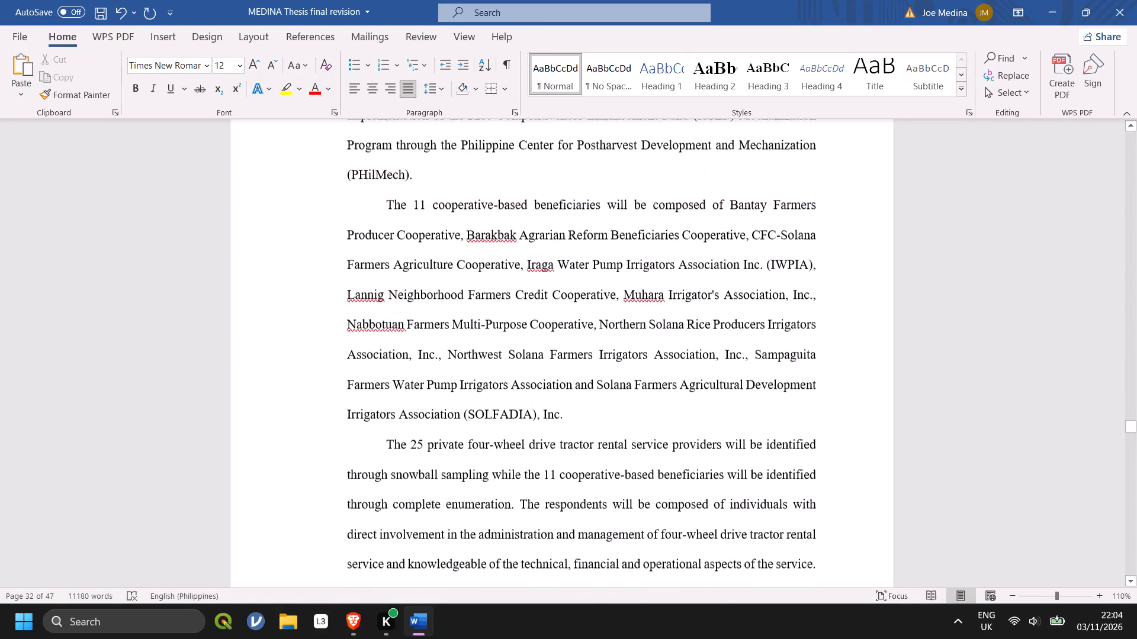
pyautogui.scroll(3, 612, 215)
pyautogui.scroll(18, 552, 209)
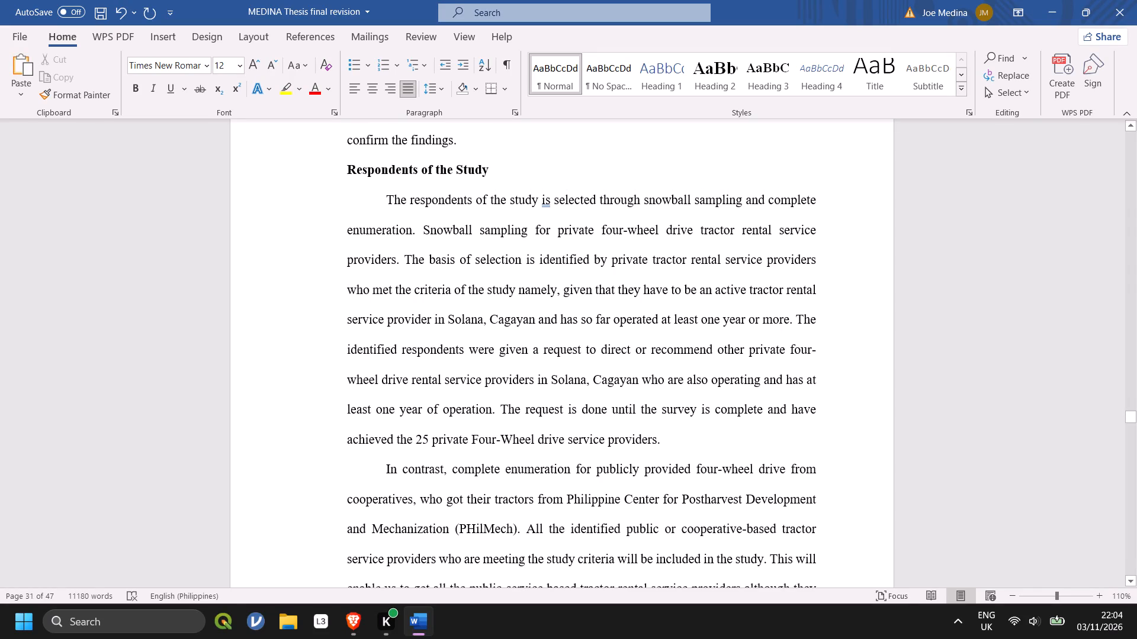
pyautogui.click(543, 204)
pyautogui.rightClick(543, 204)
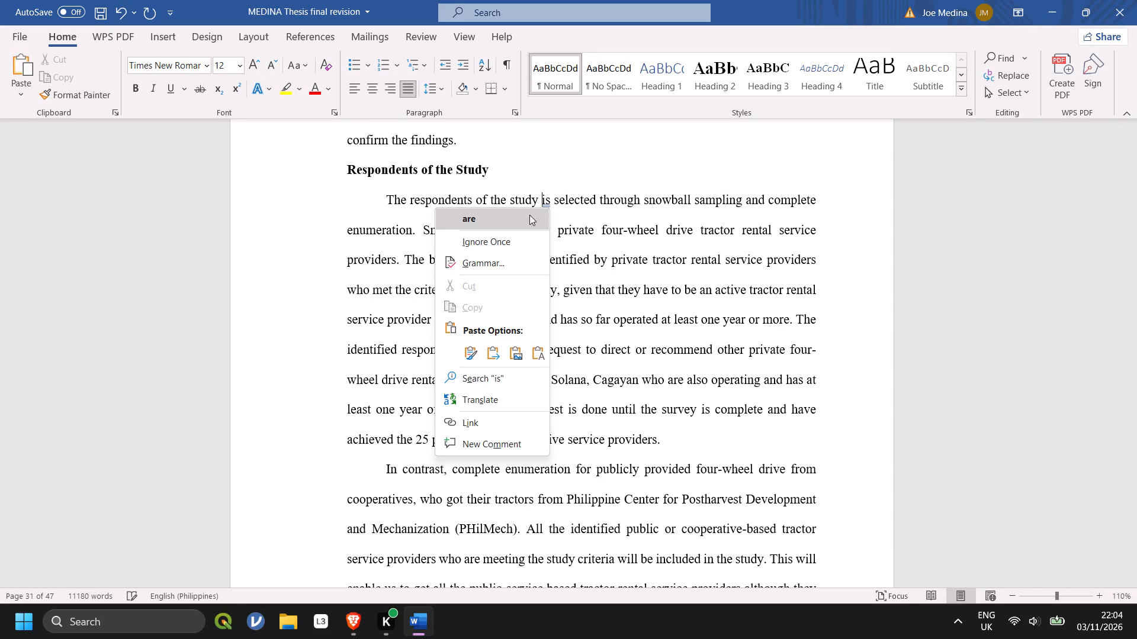
pyautogui.click(529, 215)
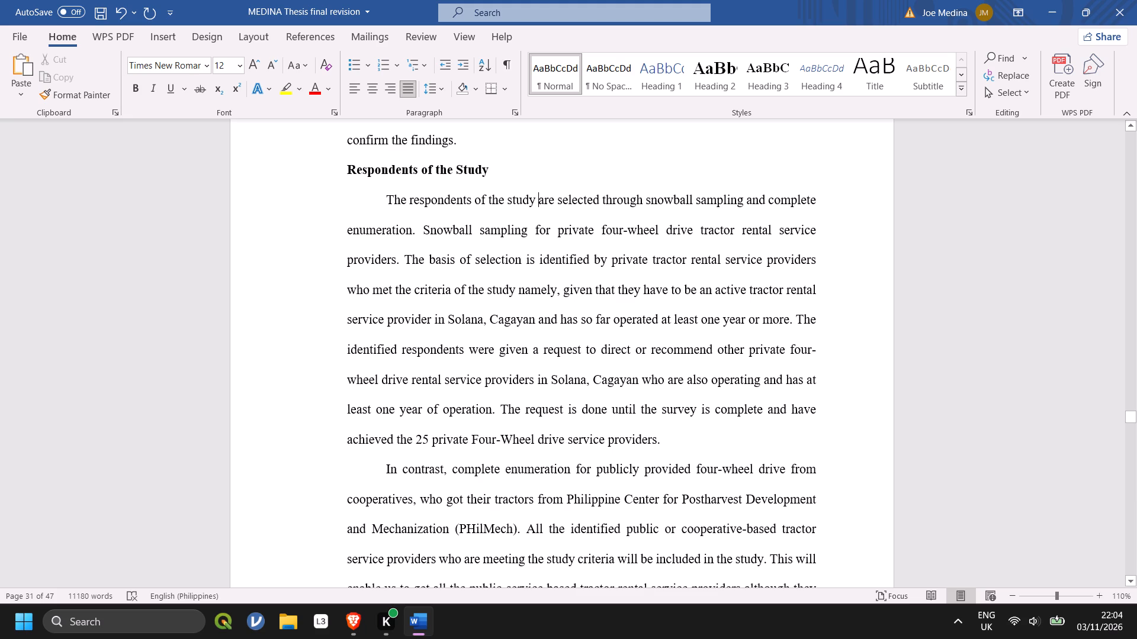
pyautogui.scroll(-11, 624, 296)
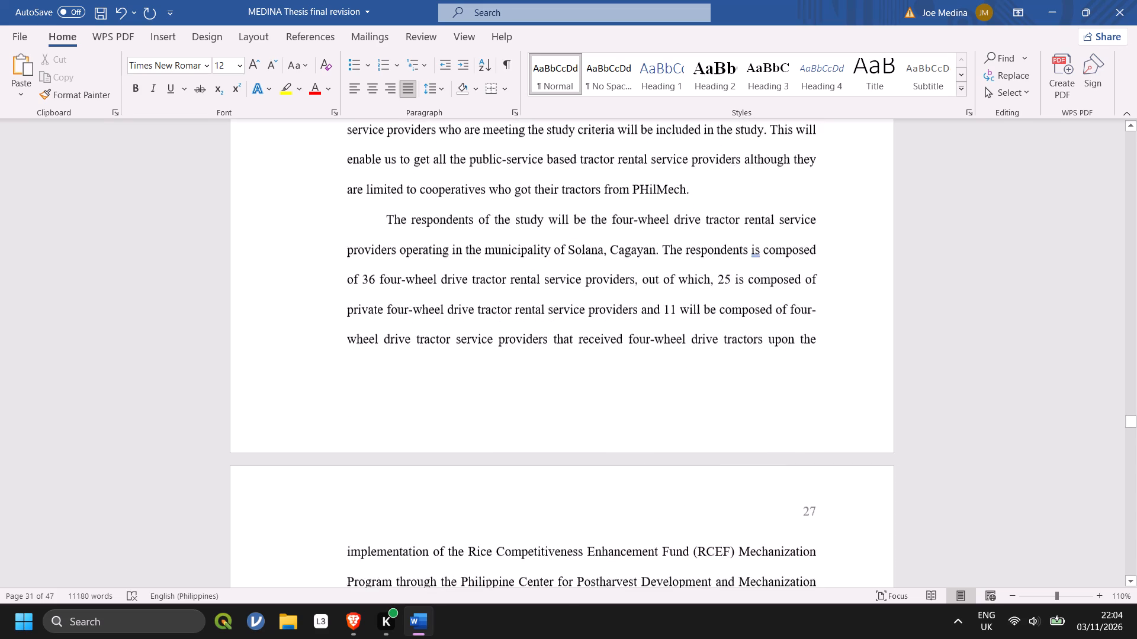
pyautogui.scroll(-17, 624, 296)
pyautogui.scroll(-11, 624, 296)
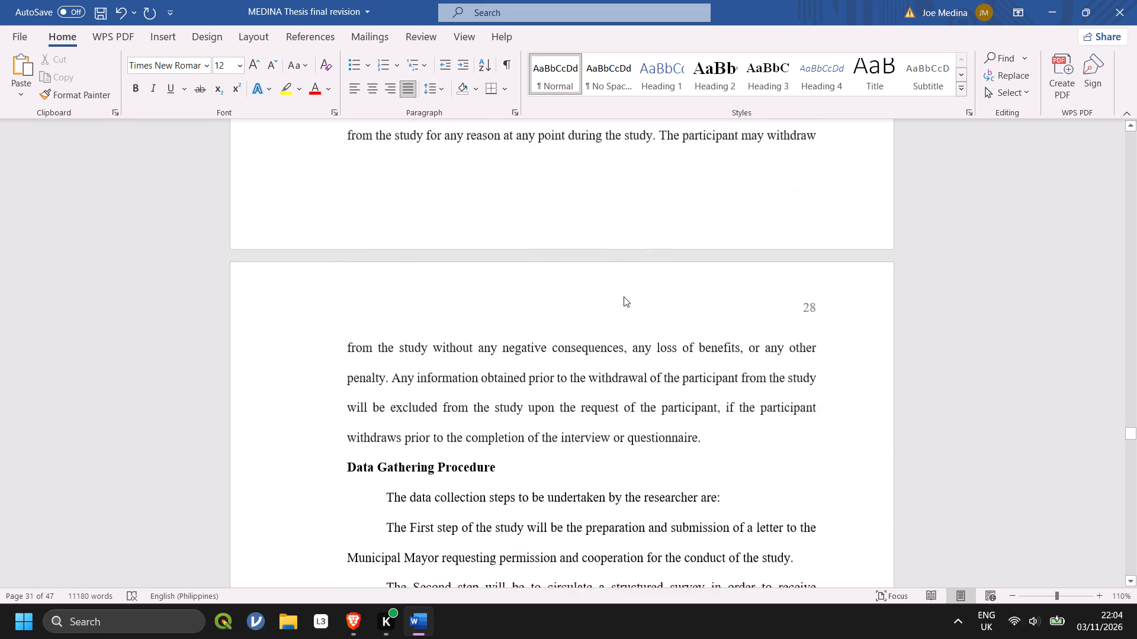
pyautogui.moveTo(728, 429); pyautogui.dragTo(661, 0)
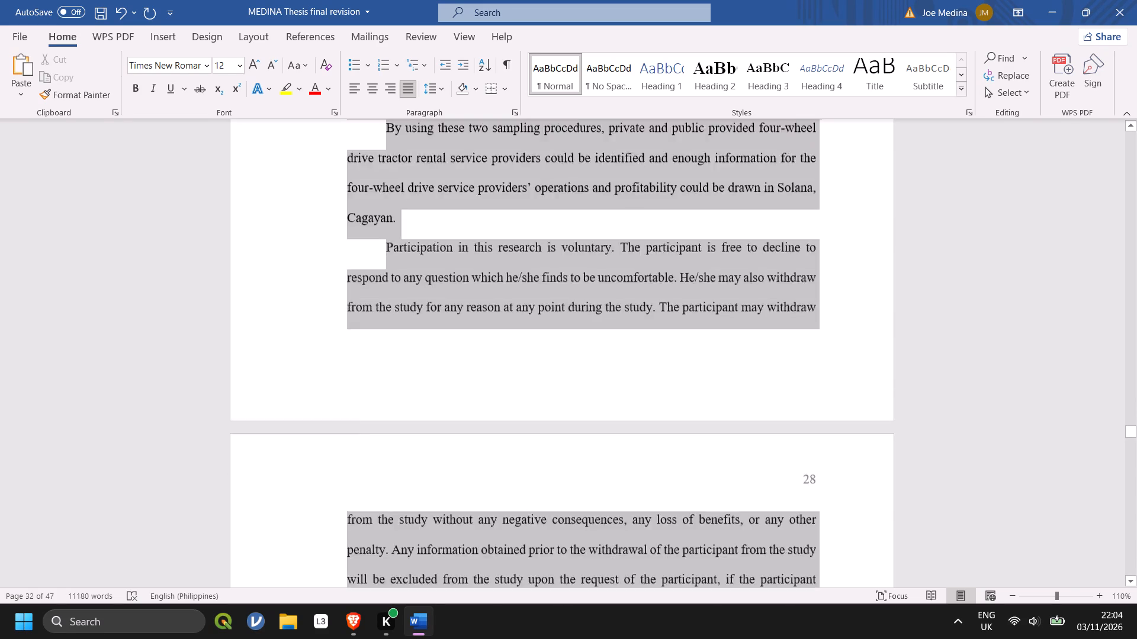
pyautogui.moveTo(661, 0); pyautogui.dragTo(488, 582)
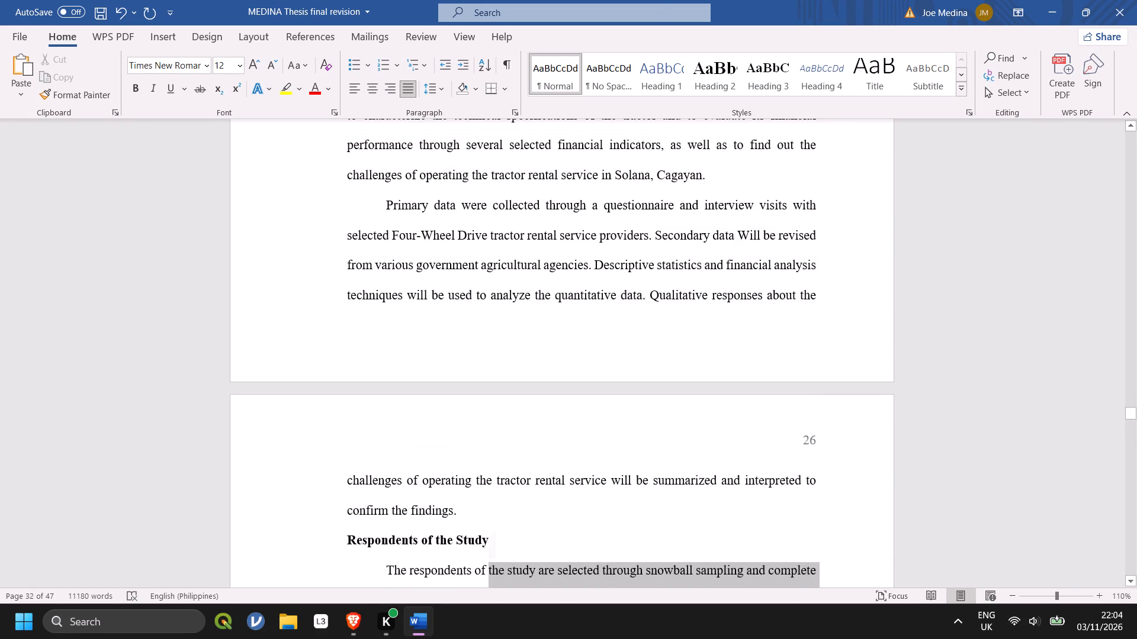
pyautogui.moveTo(488, 582); pyautogui.dragTo(375, 567)
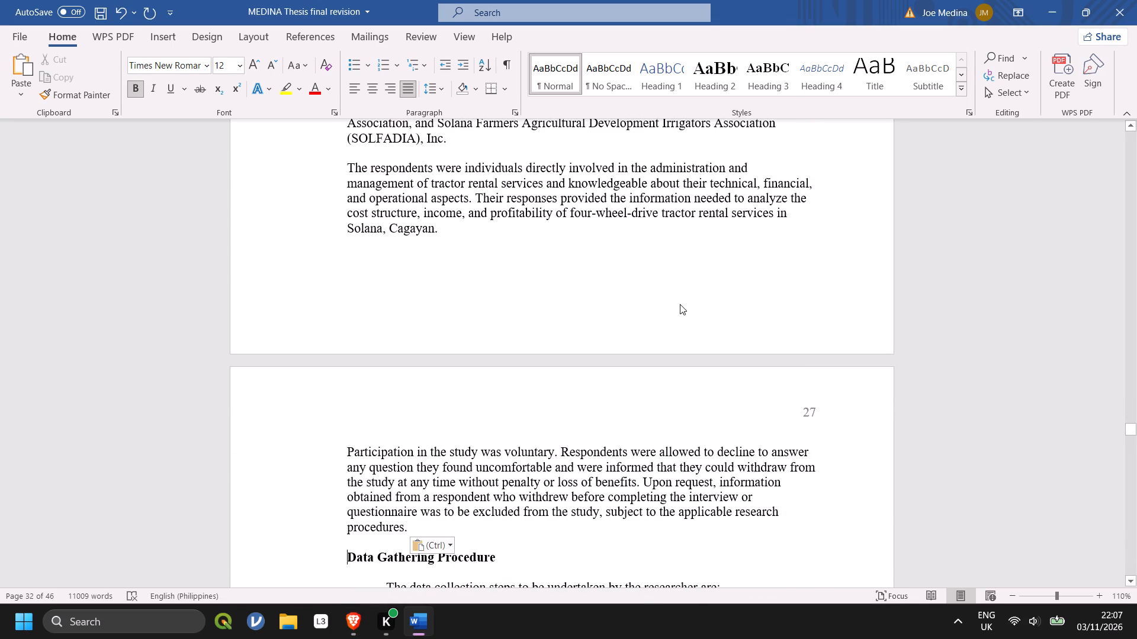
# Justify the pasted body paragraphs under the Respondents of the Study heading.
pyautogui.moveTo(407, 527); pyautogui.dragTo(461, 127)
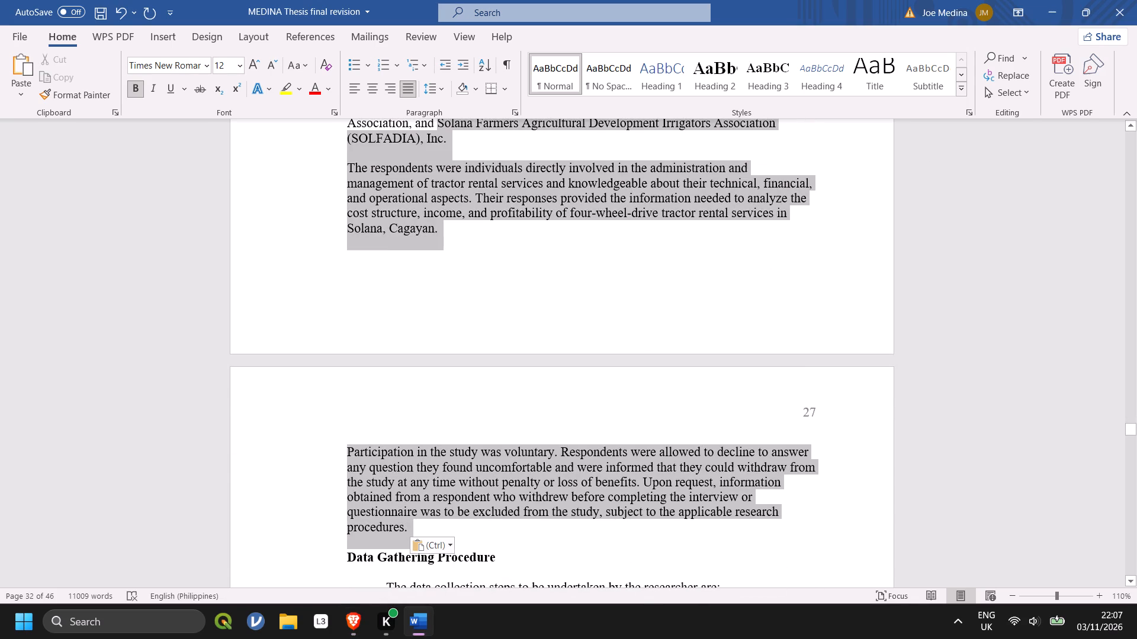
pyautogui.moveTo(461, 127); pyautogui.dragTo(413, 137)
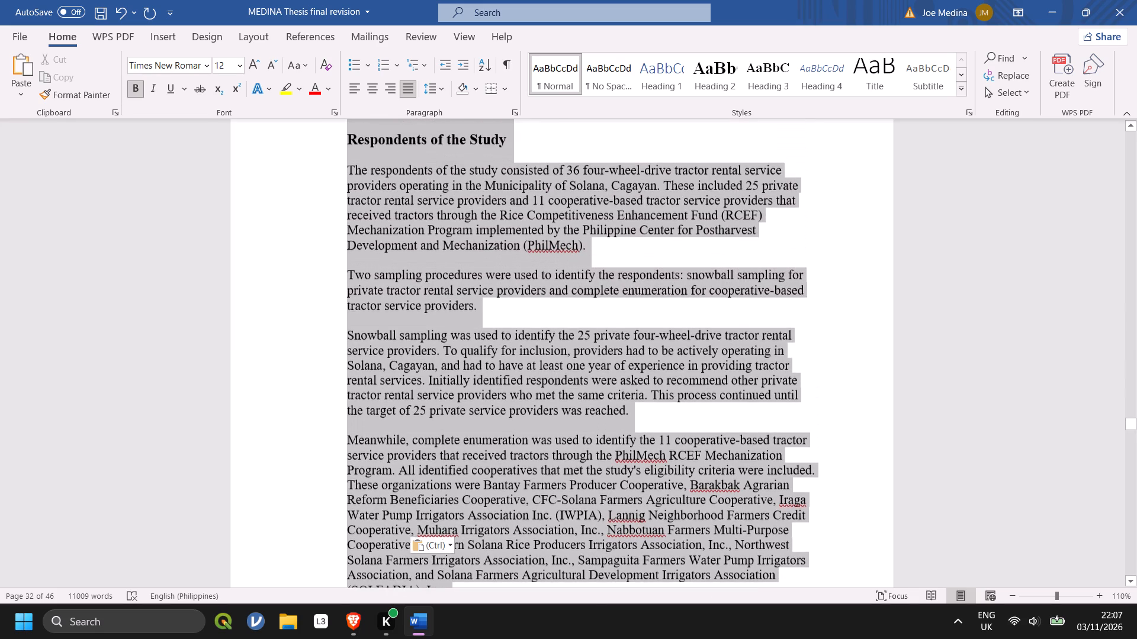
pyautogui.moveTo(413, 137); pyautogui.dragTo(350, 180)
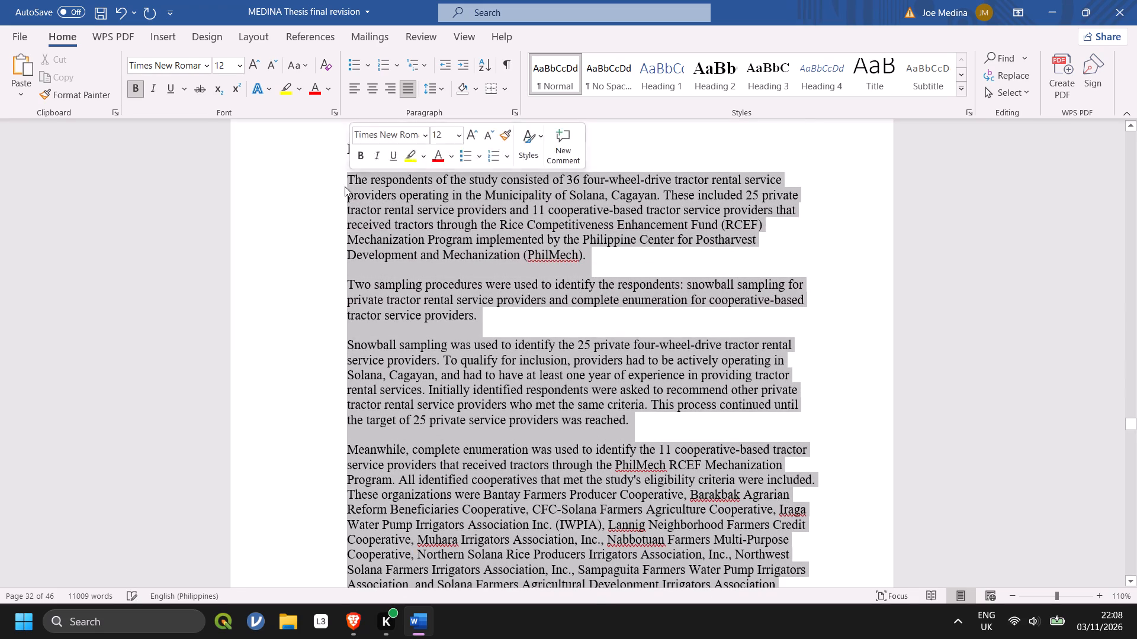
pyautogui.click(404, 83)
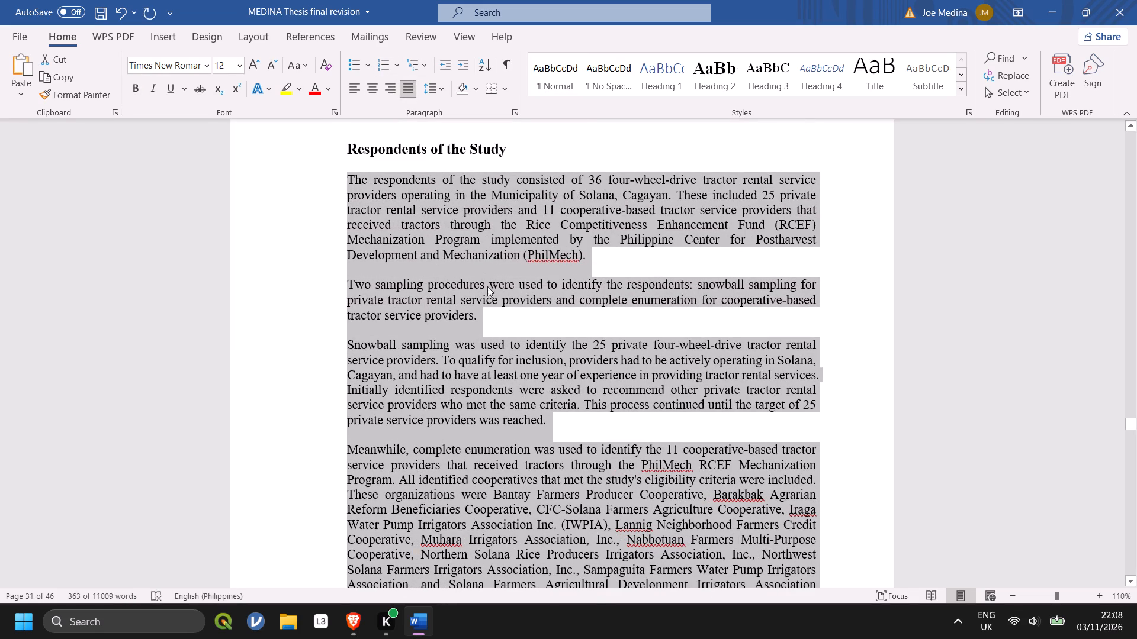
# Set the pasted paragraphs to double line spacing with no added space between paragraphs of the same style.
pyautogui.scroll(-2, 497, 327)
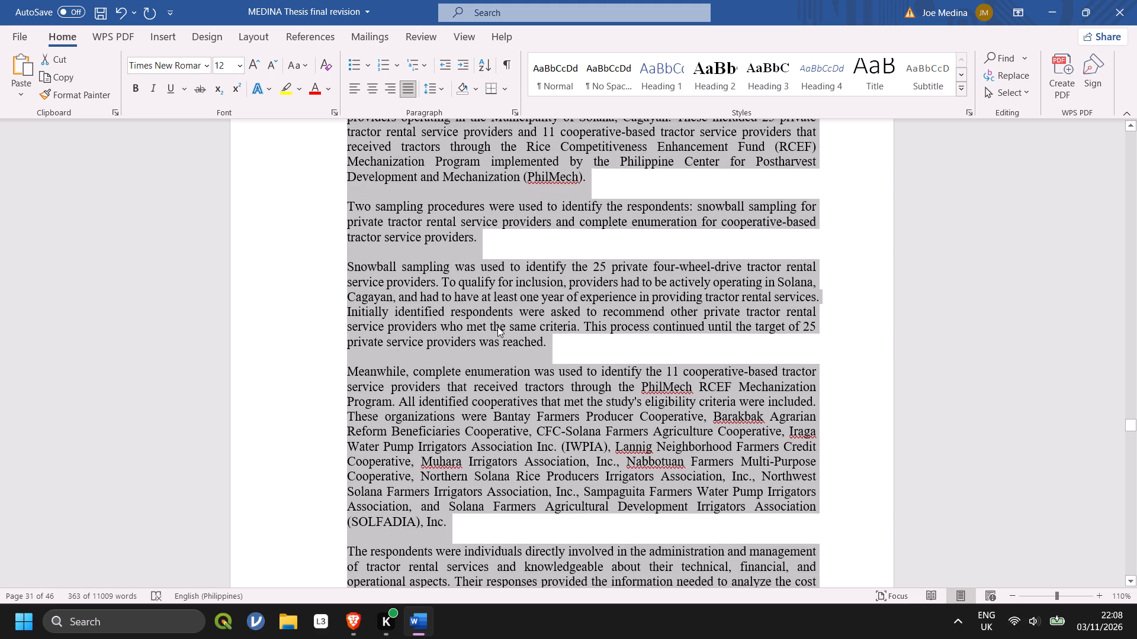
pyautogui.scroll(3, 497, 327)
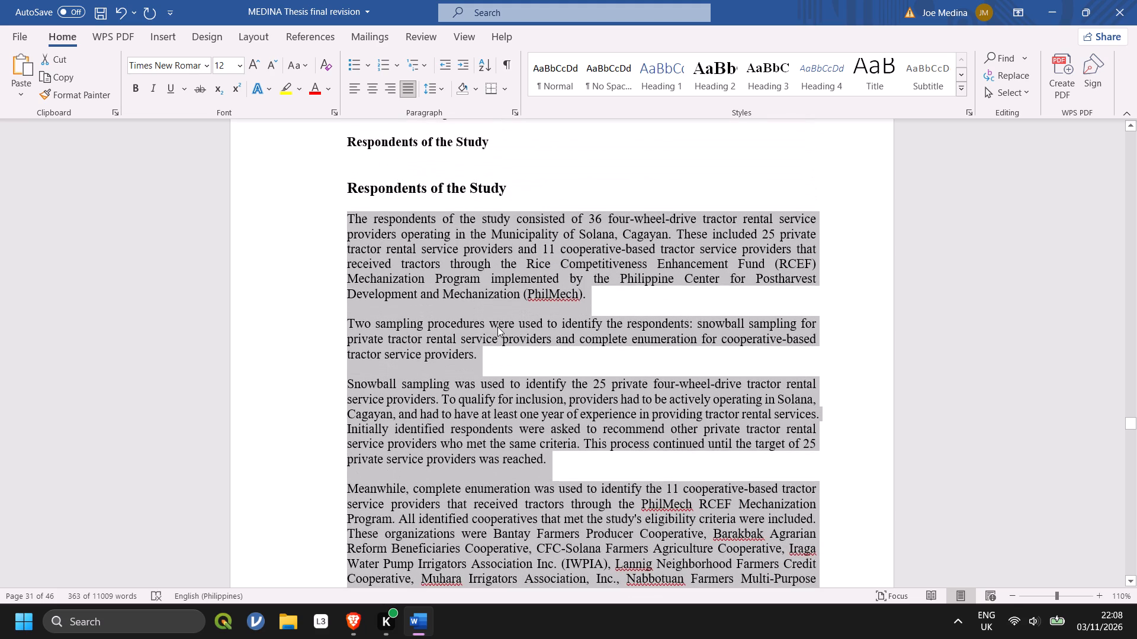
pyautogui.click(513, 115)
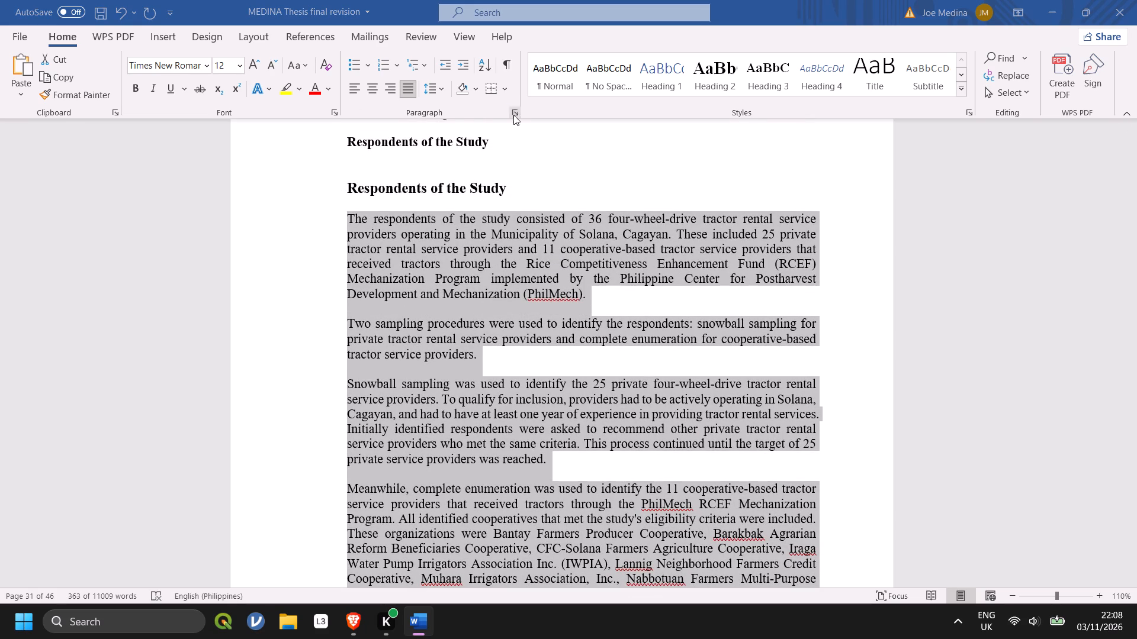
pyautogui.click(606, 330)
pyautogui.click(623, 363)
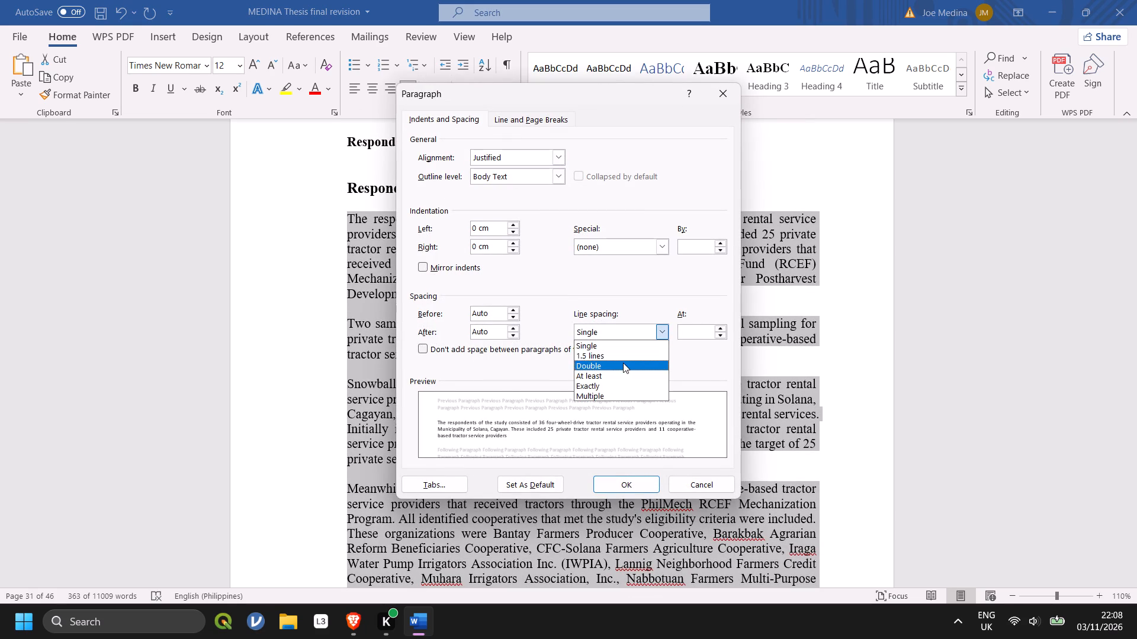
pyautogui.click(486, 350)
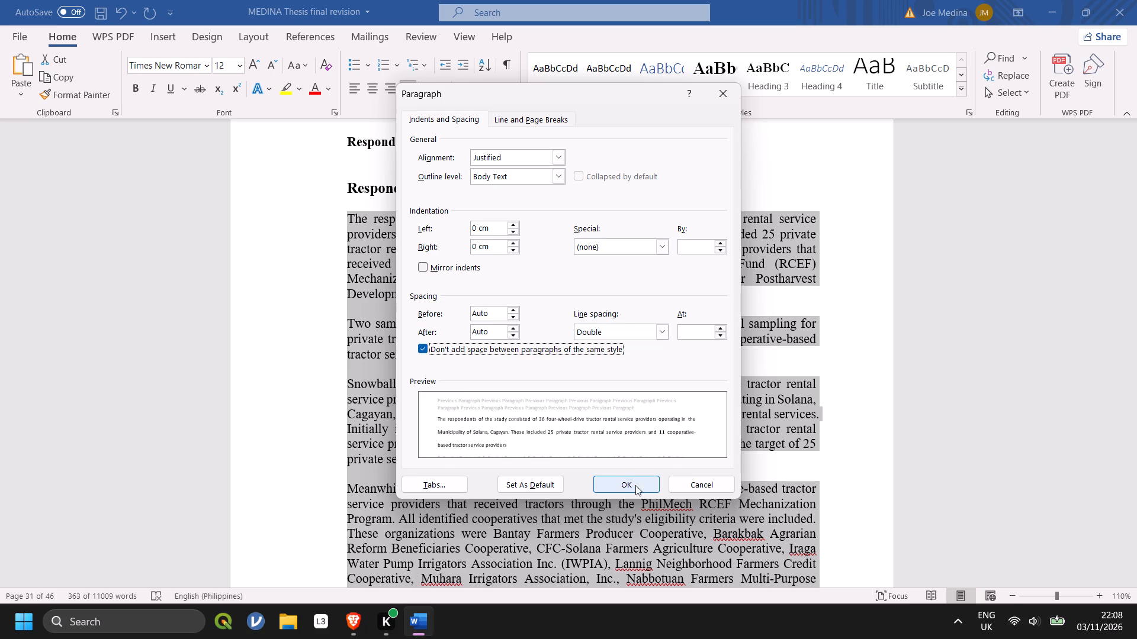
pyautogui.click(636, 488)
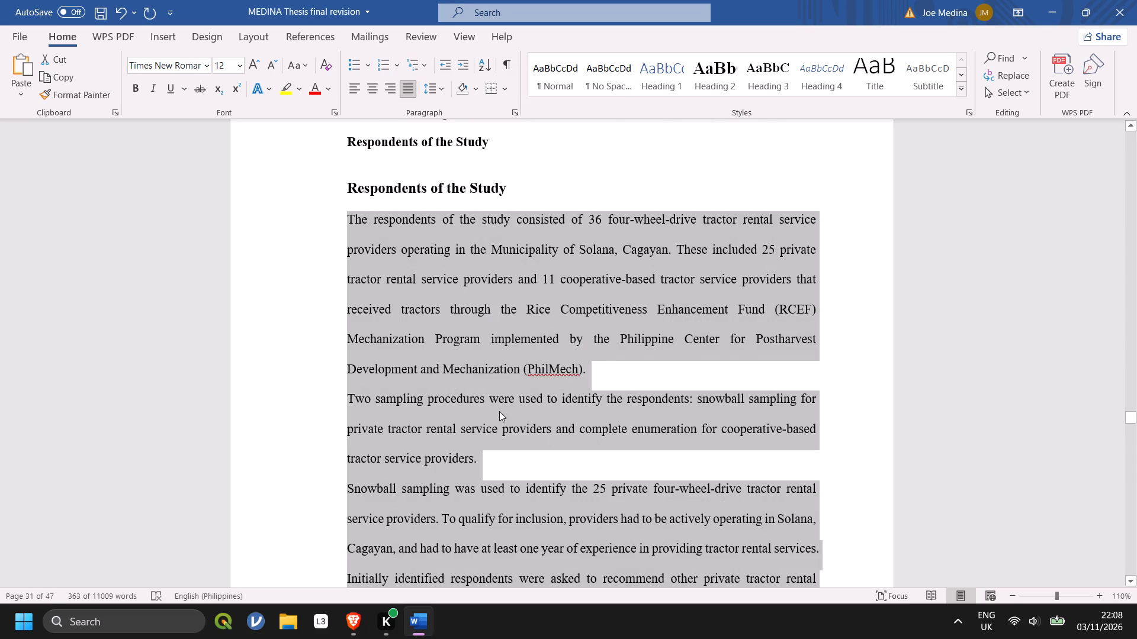
# Indent the first lines of the first four pasted paragraphs, from "The respondents of the study consisted" through "Meanwhile, complete enumeration".
pyautogui.click(343, 211)
pyautogui.click(346, 220)
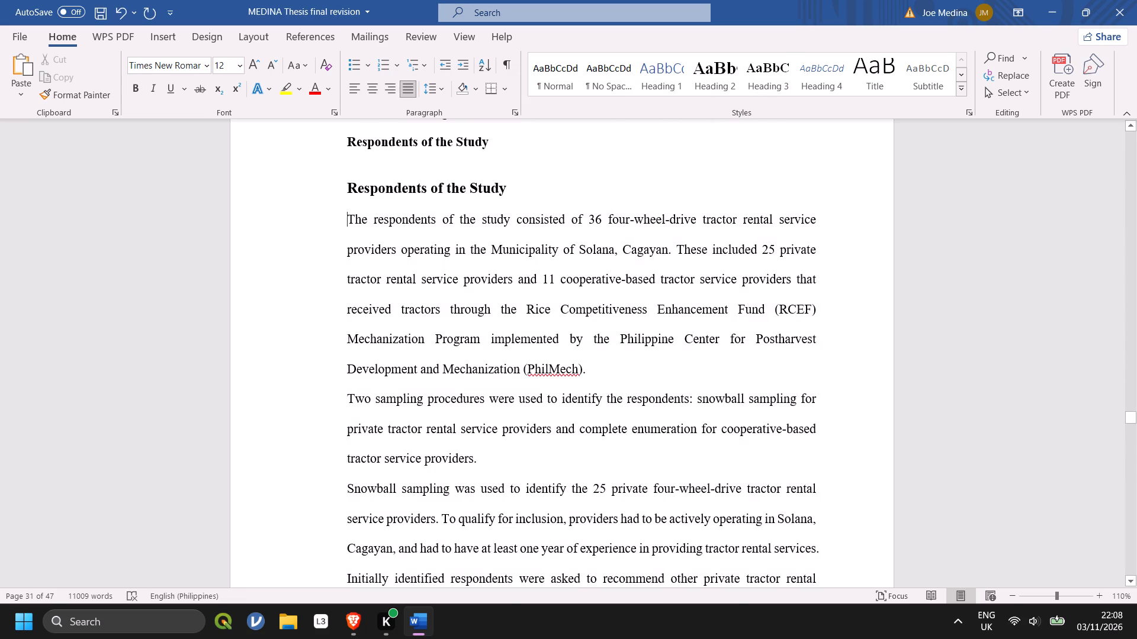
pyautogui.press('Tab')
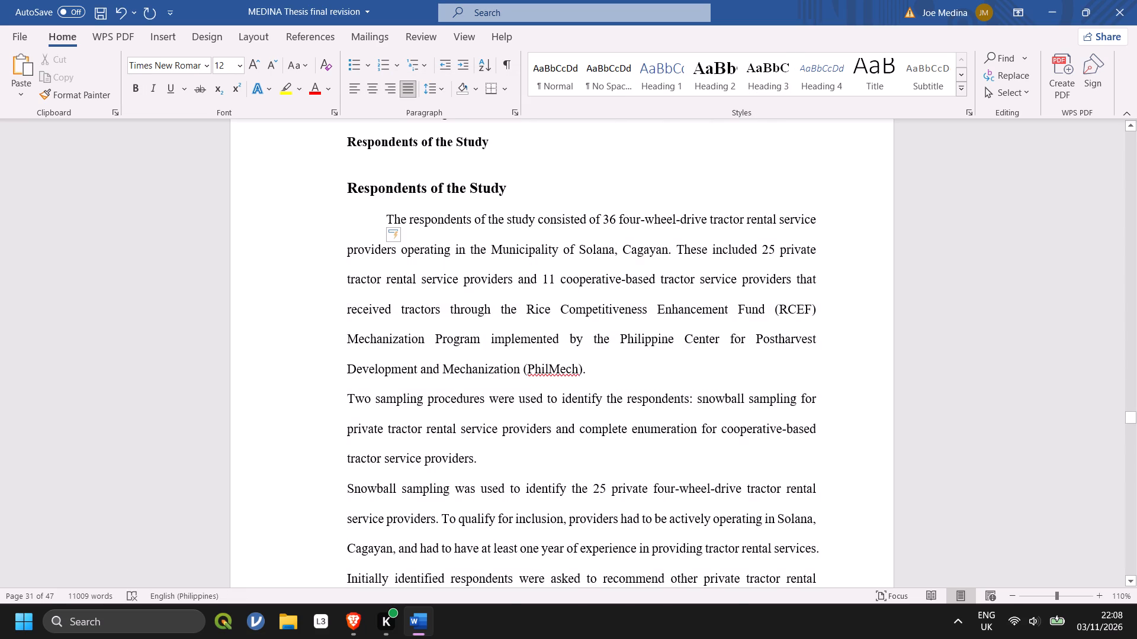
pyautogui.click(343, 401)
pyautogui.press('Tab')
pyautogui.scroll(-2, 343, 401)
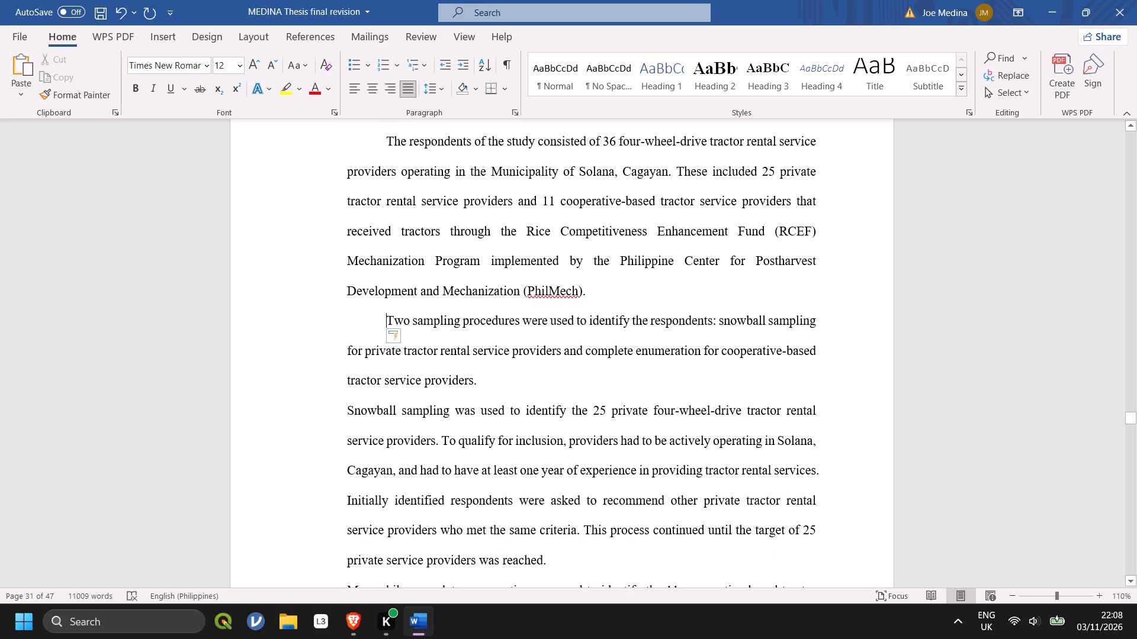
pyautogui.click(345, 406)
pyautogui.press('Tab')
pyautogui.scroll(-4, 345, 406)
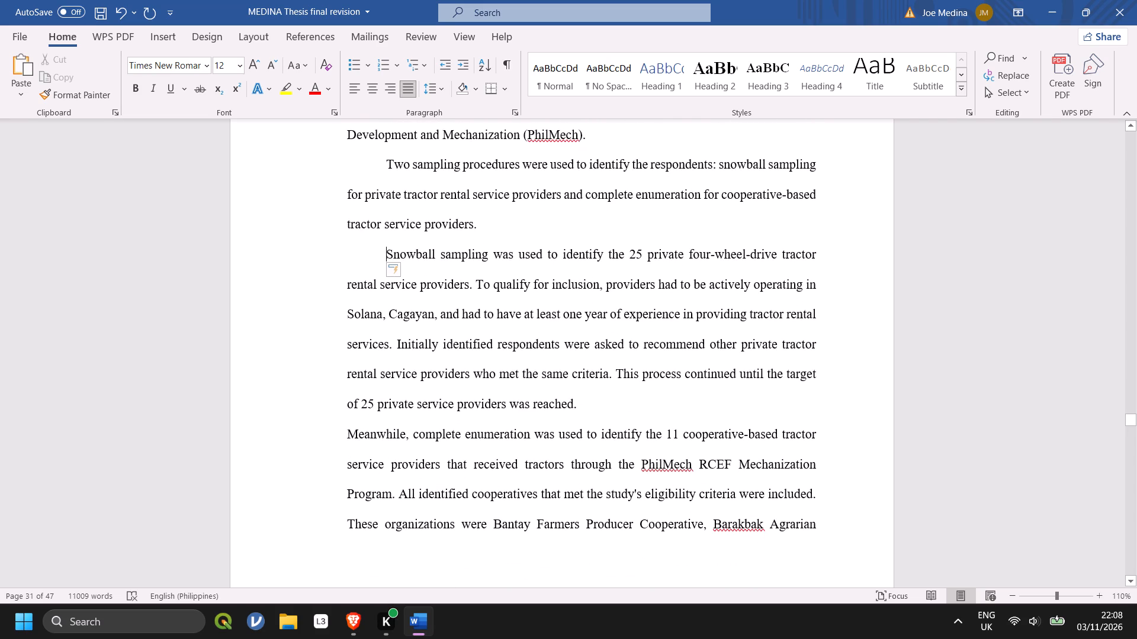
pyautogui.click(346, 439)
pyautogui.press('Tab')
# Indent the first lines of the last two pasted paragraphs, beginning "The respondents were individuals" and "Participation in the study was voluntary".
pyautogui.scroll(-8, 346, 439)
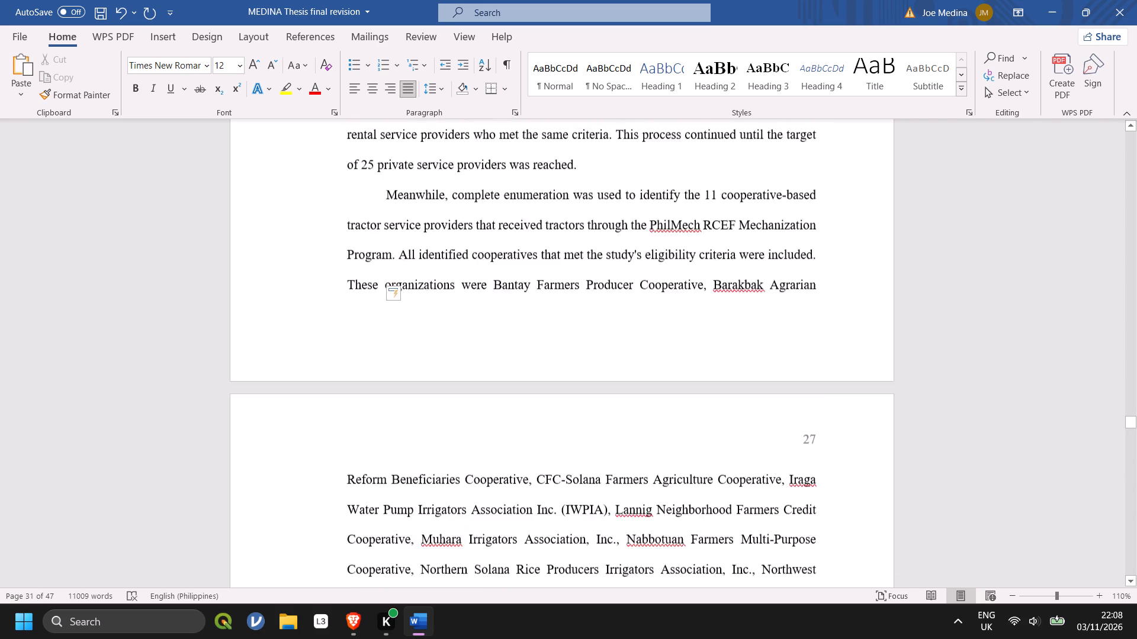
pyautogui.scroll(-2, 344, 424)
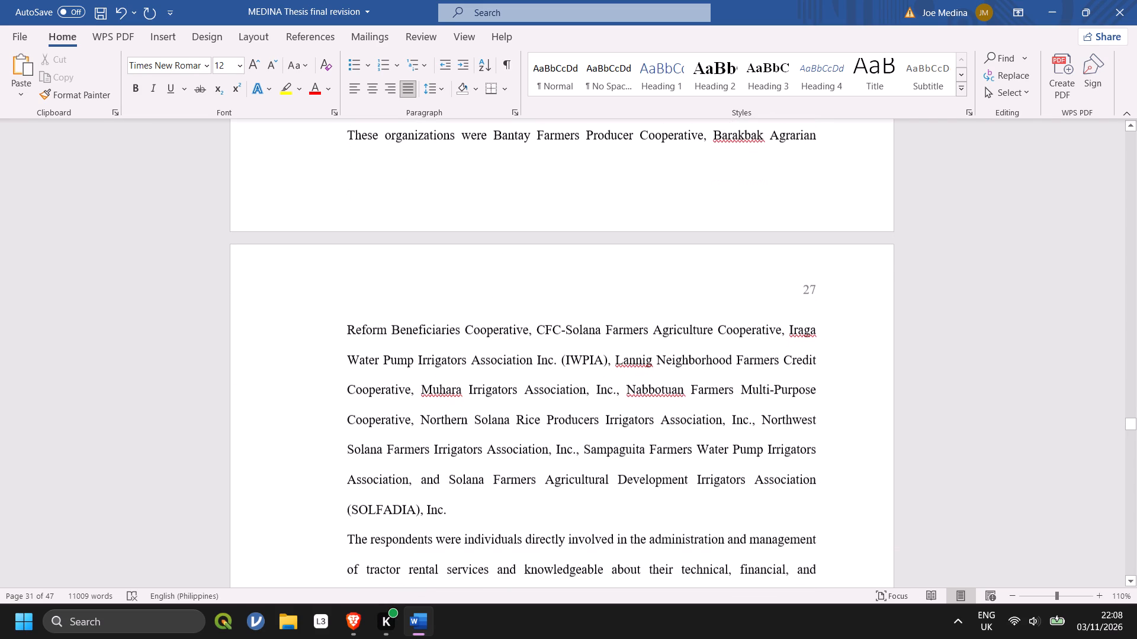
pyautogui.scroll(-2, 344, 424)
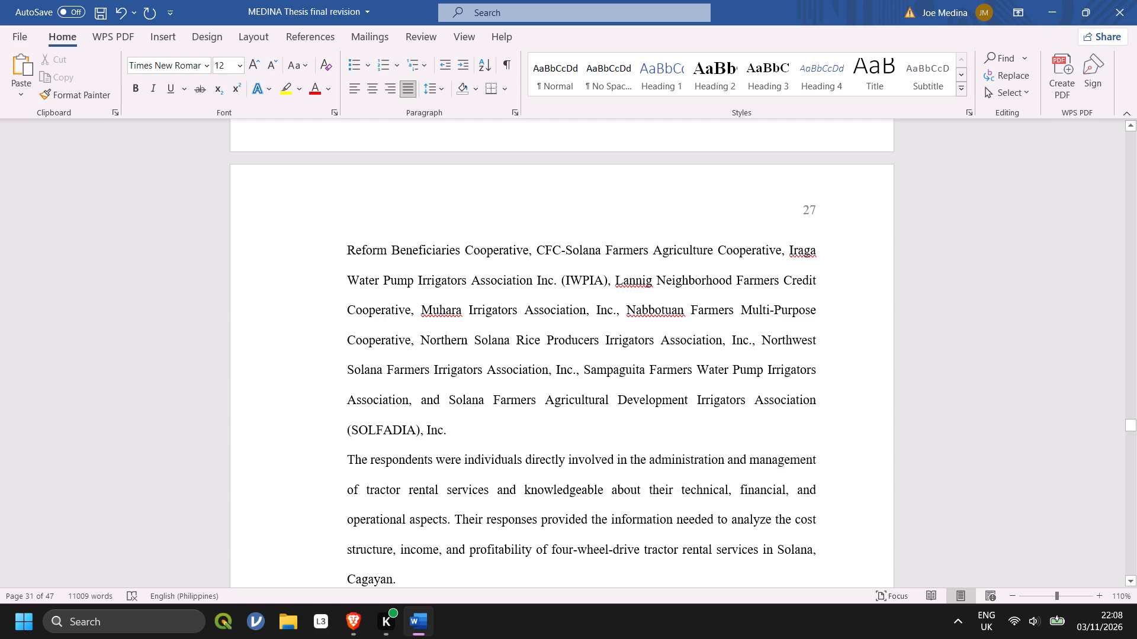
pyautogui.click(342, 460)
pyautogui.press('Tab')
pyautogui.scroll(-4, 342, 460)
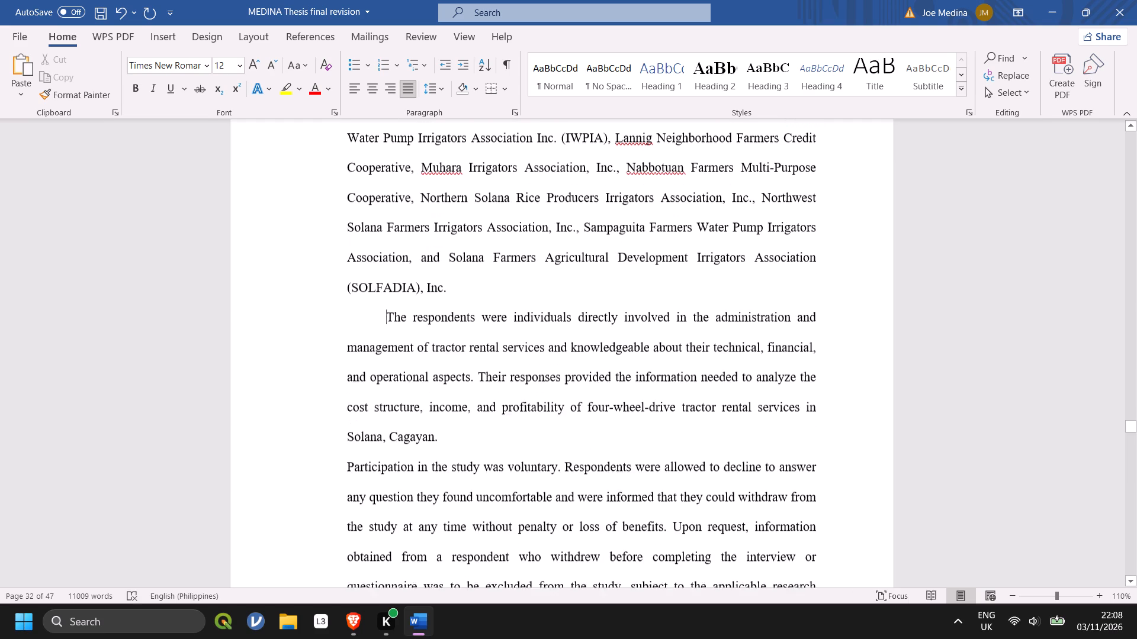
pyautogui.click(342, 452)
pyautogui.press('Tab')
# Review the Data Gathering Procedure section, from its introductory line through the data collection steps and the confidentiality paragraph.
pyautogui.scroll(-5, 342, 452)
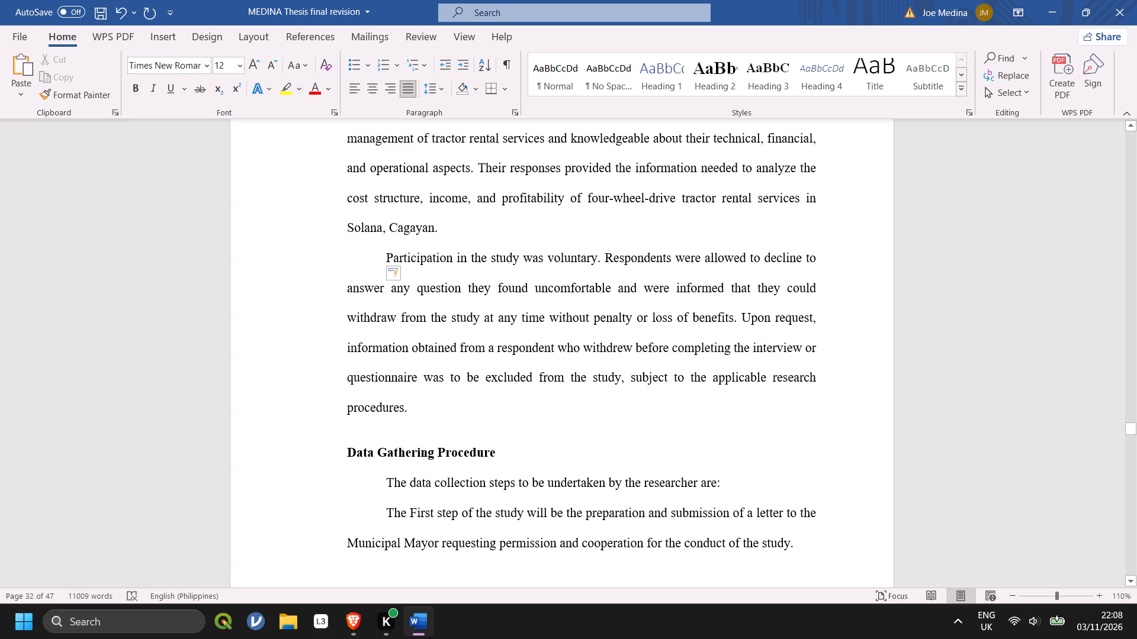
pyautogui.scroll(-4, 542, 404)
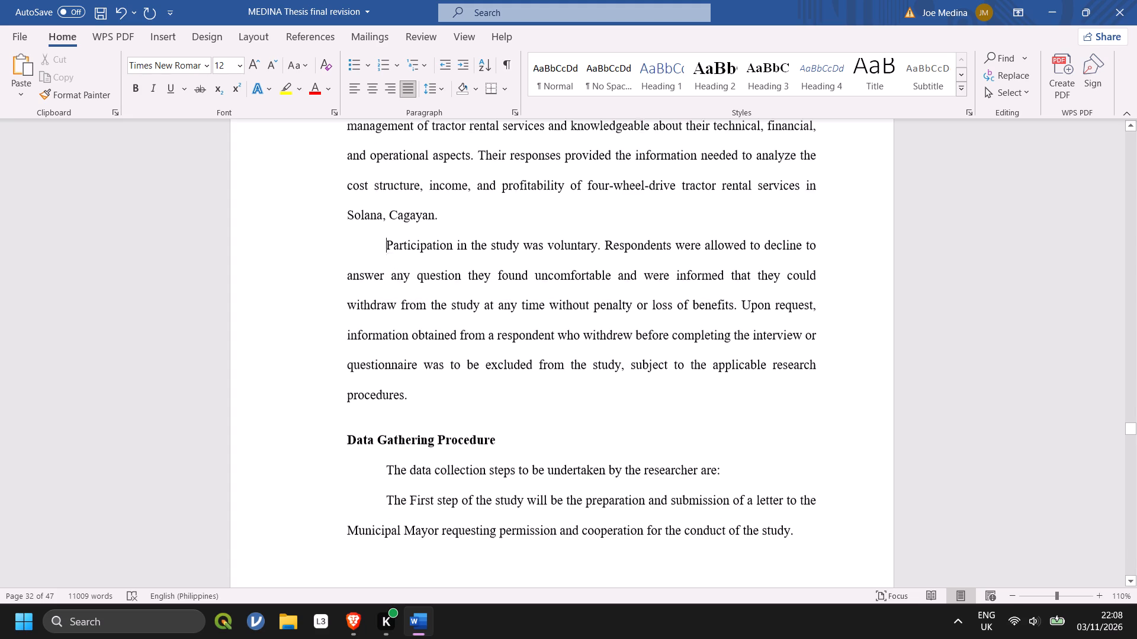
pyautogui.scroll(-7, 542, 404)
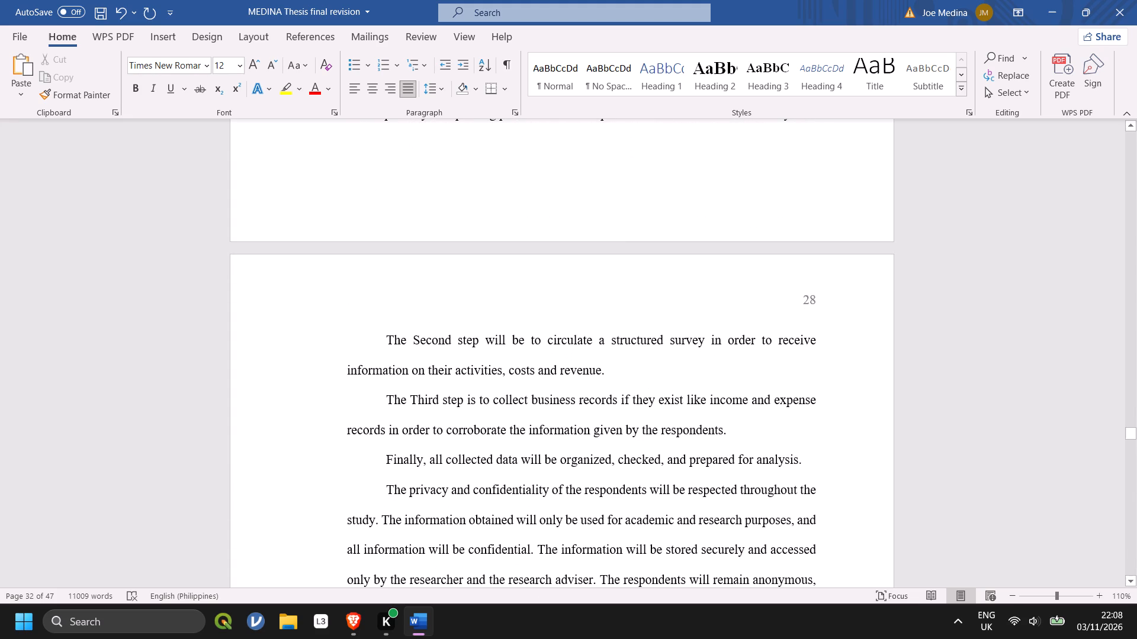
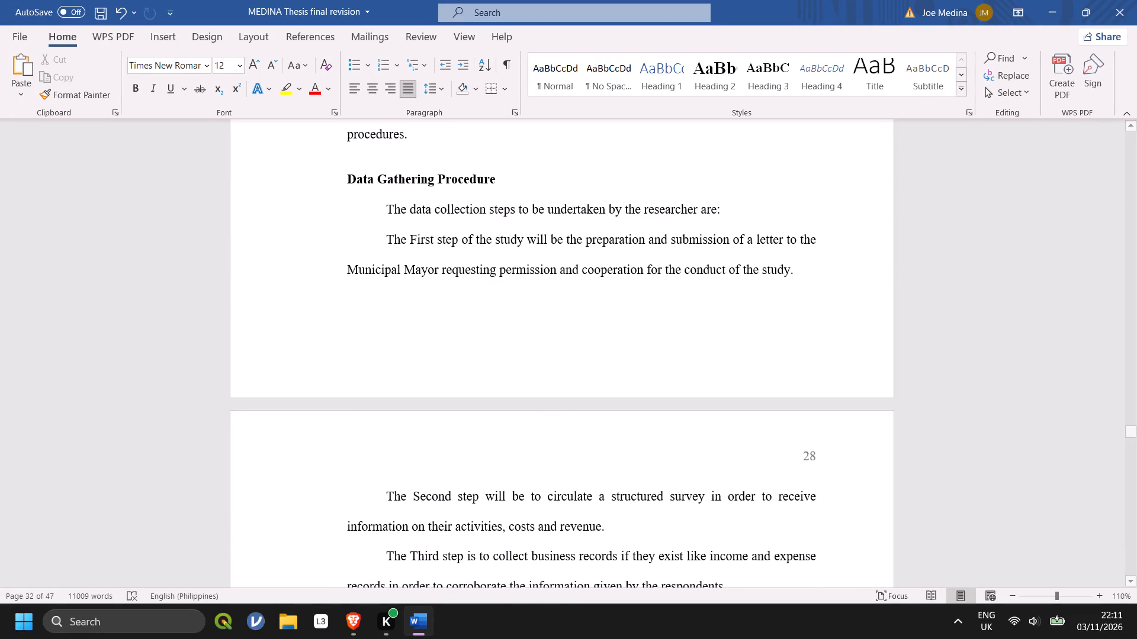
# Review the Data Gathering Procedure section, including its consent and participation-time paragraphs, through the opening of Ethical Considerations.
pyautogui.scroll(-15, 565, 403)
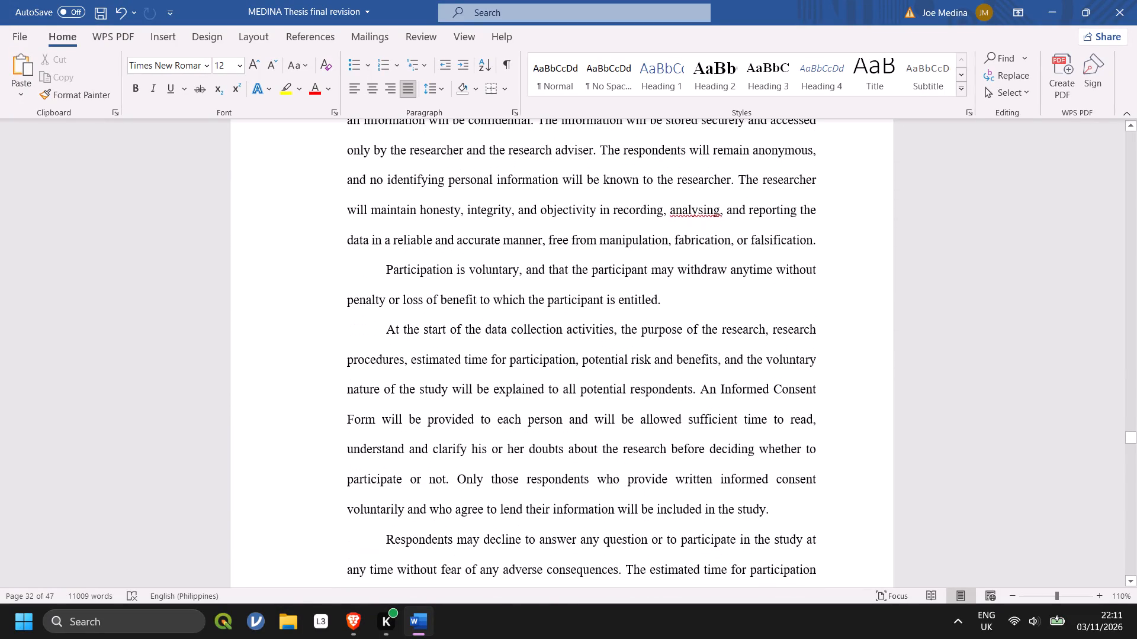
pyautogui.scroll(-10, 565, 400)
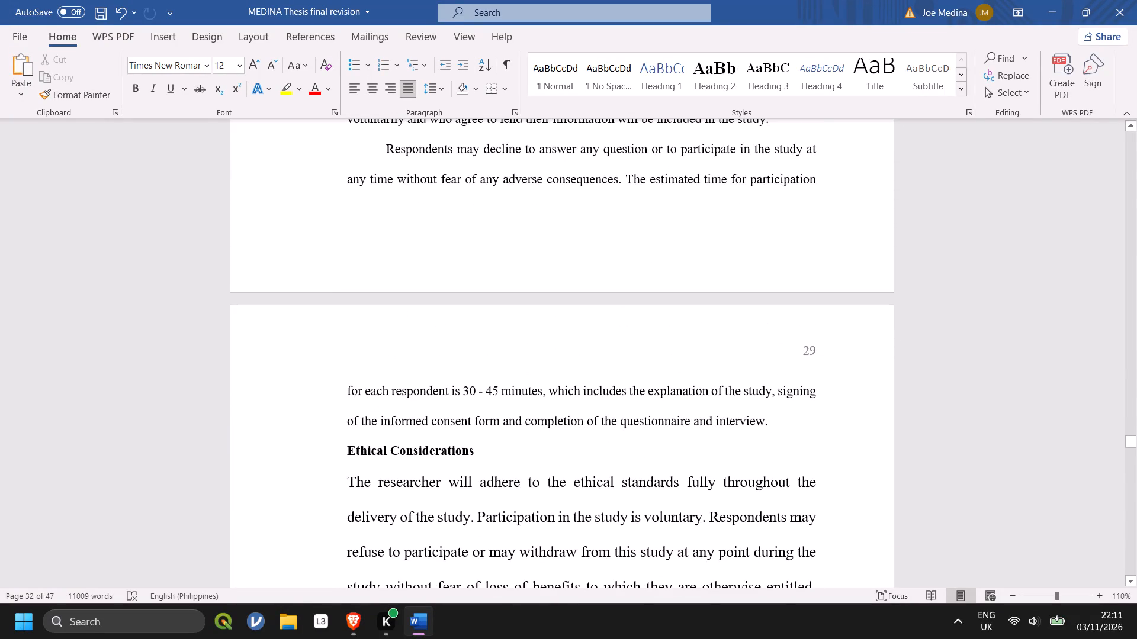
pyautogui.scroll(20, 565, 400)
pyautogui.scroll(5, 565, 400)
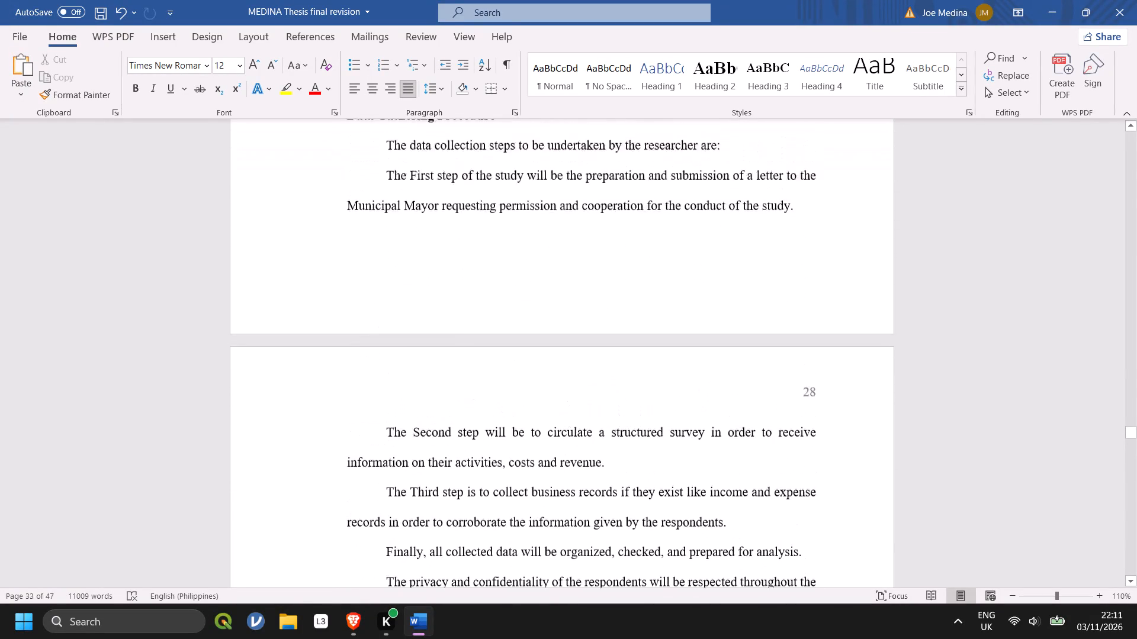
pyautogui.scroll(7, 565, 400)
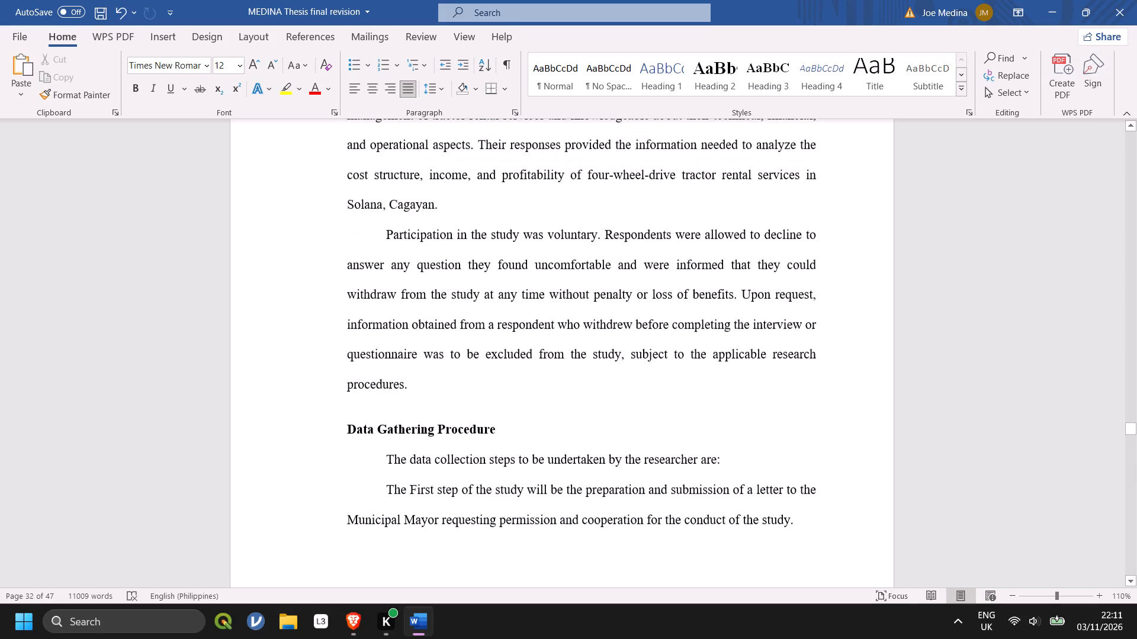
pyautogui.scroll(-20, 565, 400)
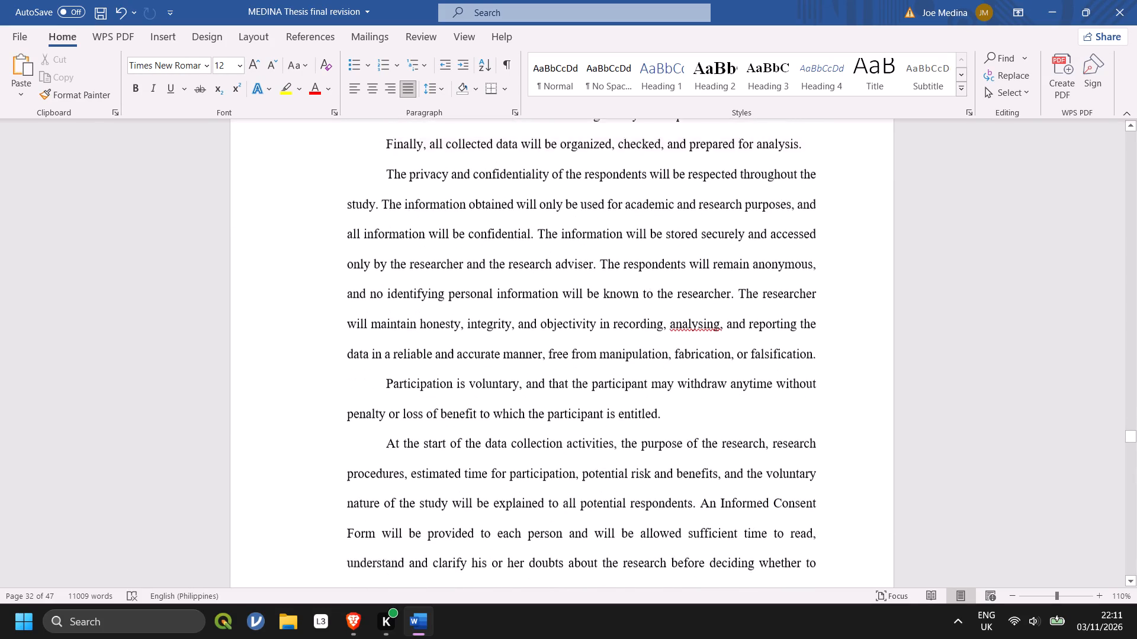
pyautogui.scroll(-2, 565, 400)
pyautogui.scroll(4, 565, 400)
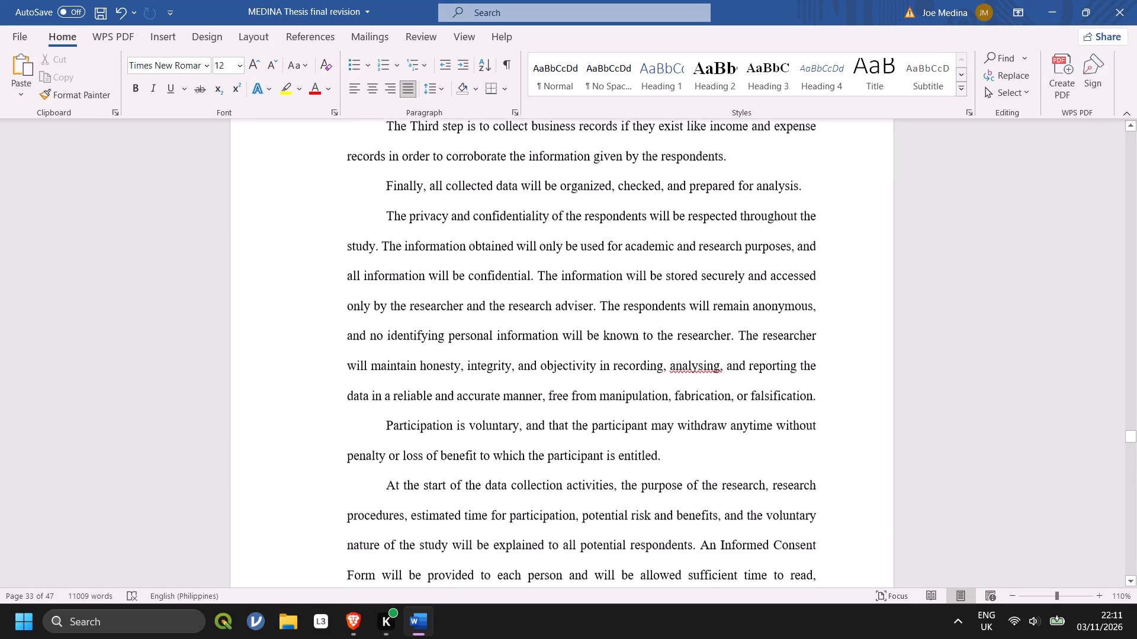
pyautogui.scroll(17, 565, 400)
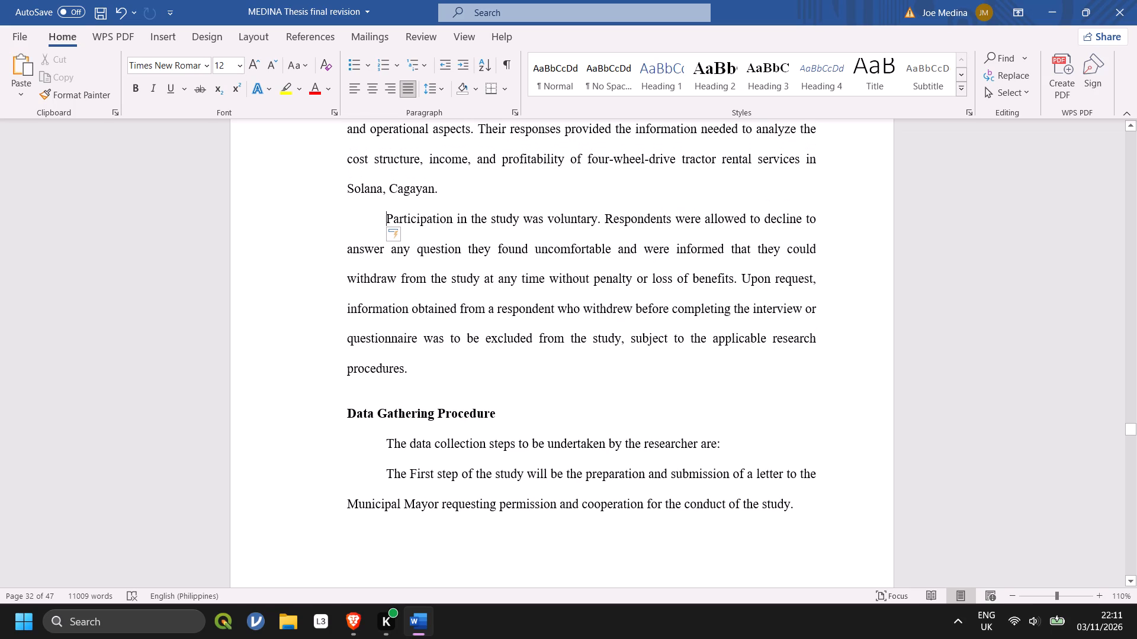
pyautogui.scroll(-15, 565, 400)
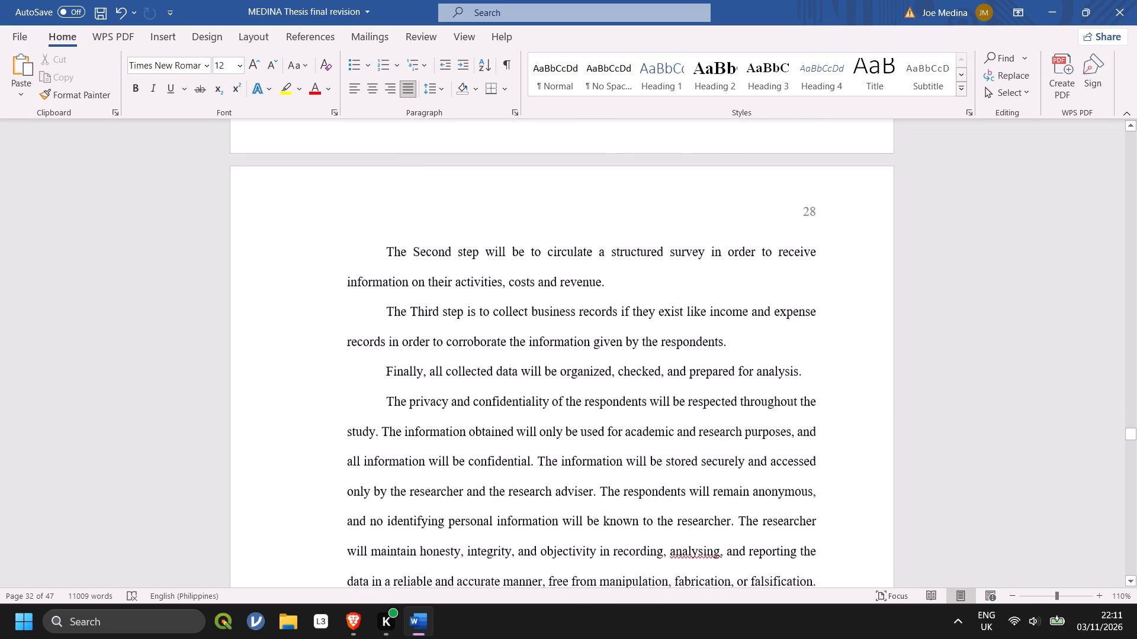
pyautogui.scroll(-15, 565, 400)
pyautogui.scroll(-6, 565, 400)
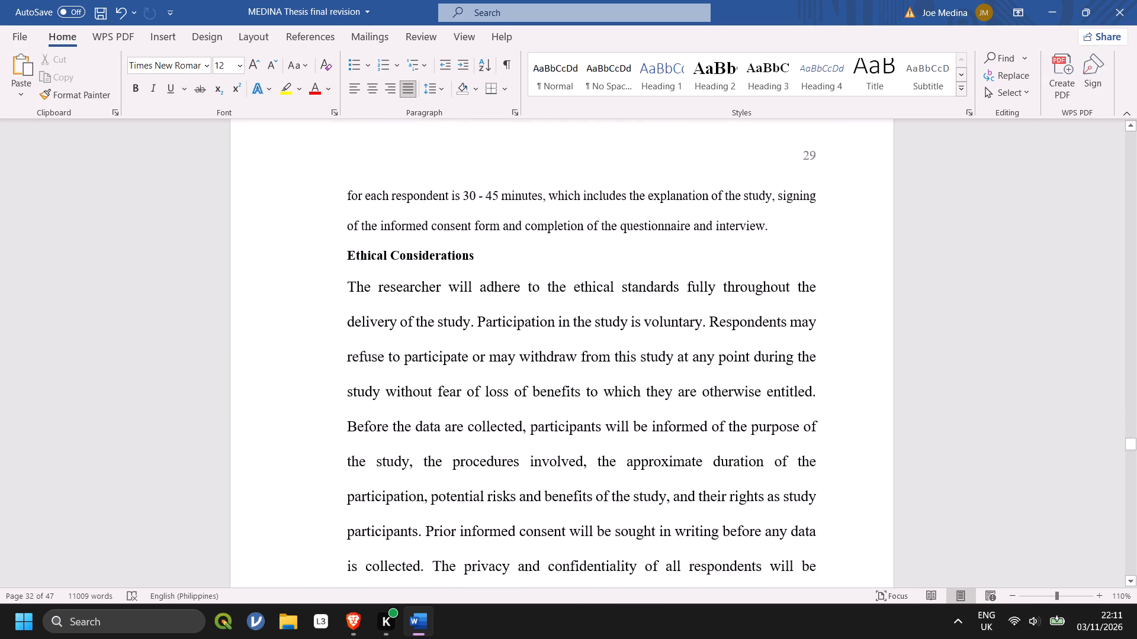
# Remove added space between same-style paragraphs for the last Data Gathering Procedure paragraph, beginning "Respondents may decline".
pyautogui.scroll(4, 565, 400)
pyautogui.click(599, 372)
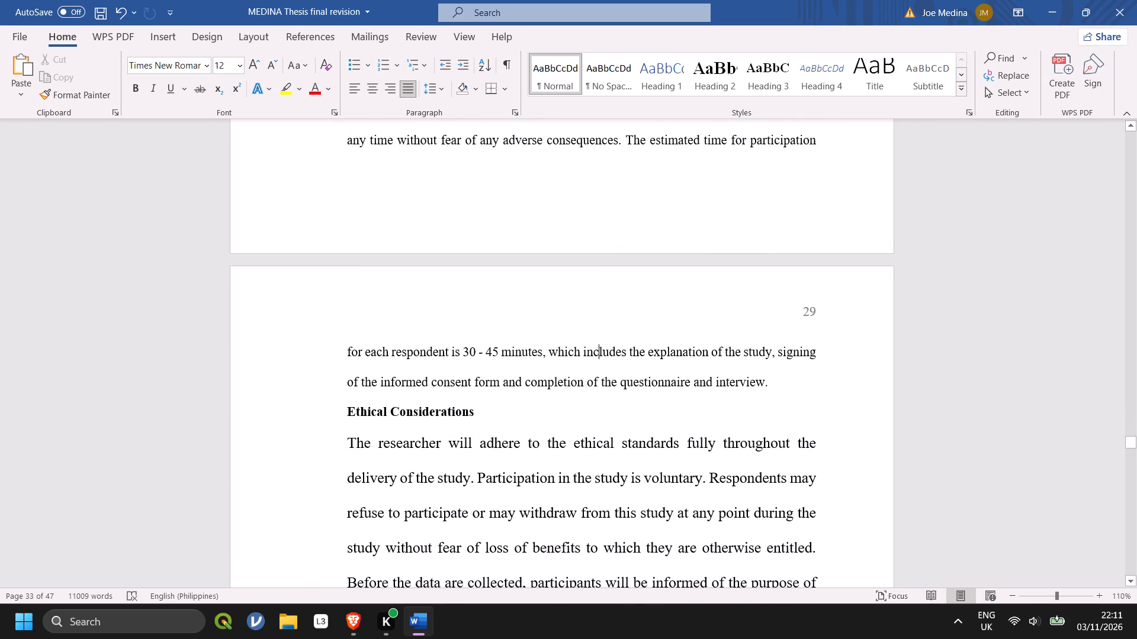
pyautogui.click(513, 114)
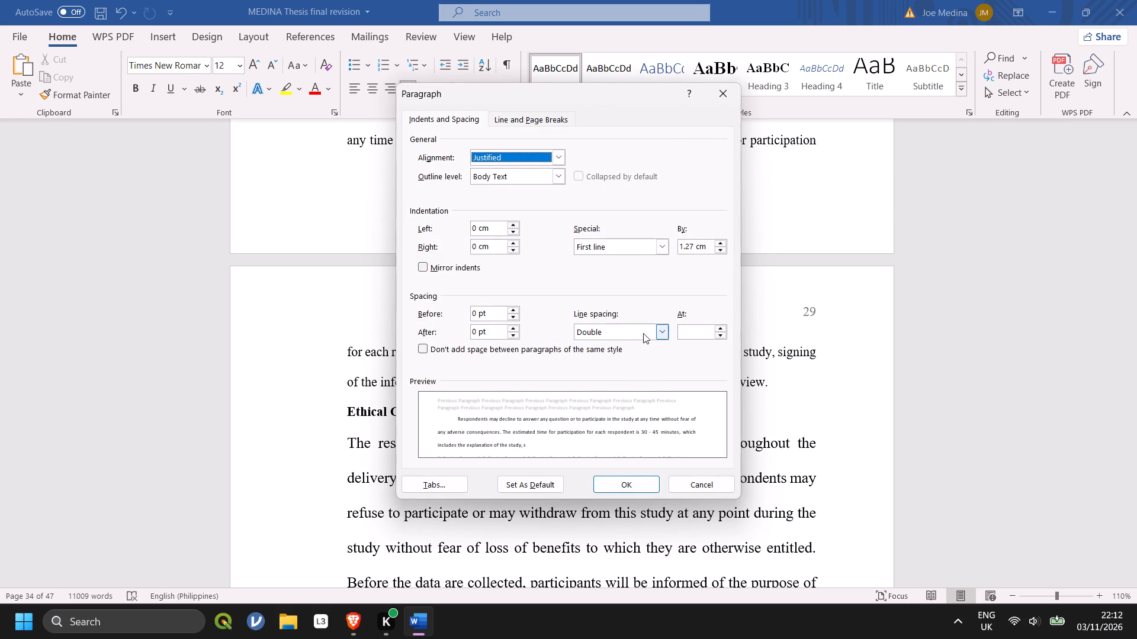
pyautogui.click(442, 348)
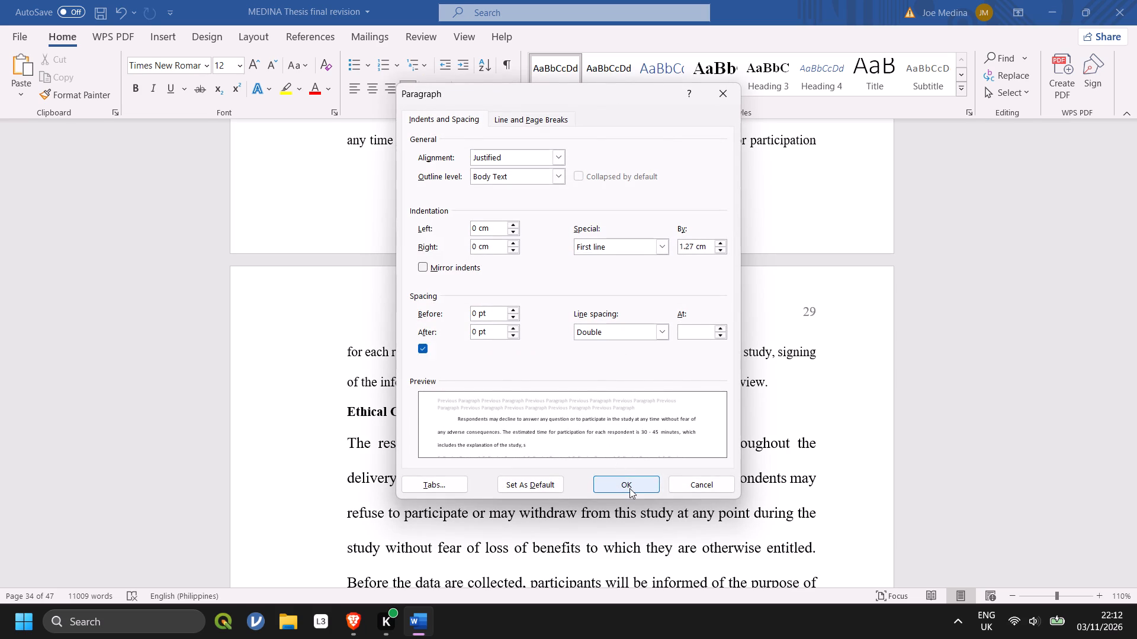
pyautogui.click(629, 488)
pyautogui.click(649, 383)
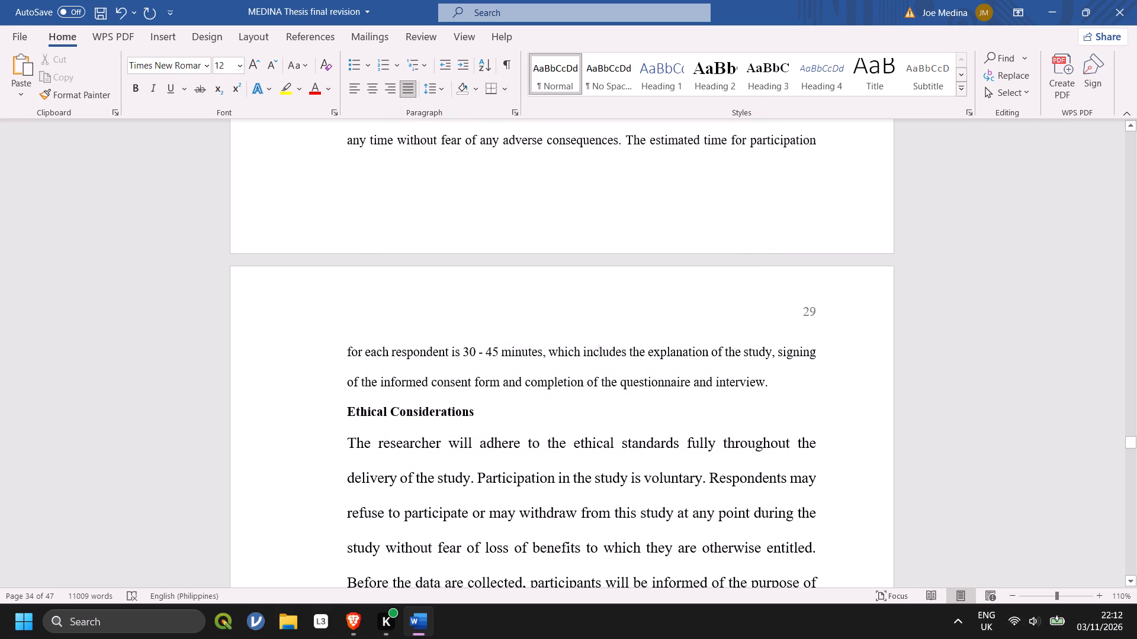
pyautogui.click(608, 450)
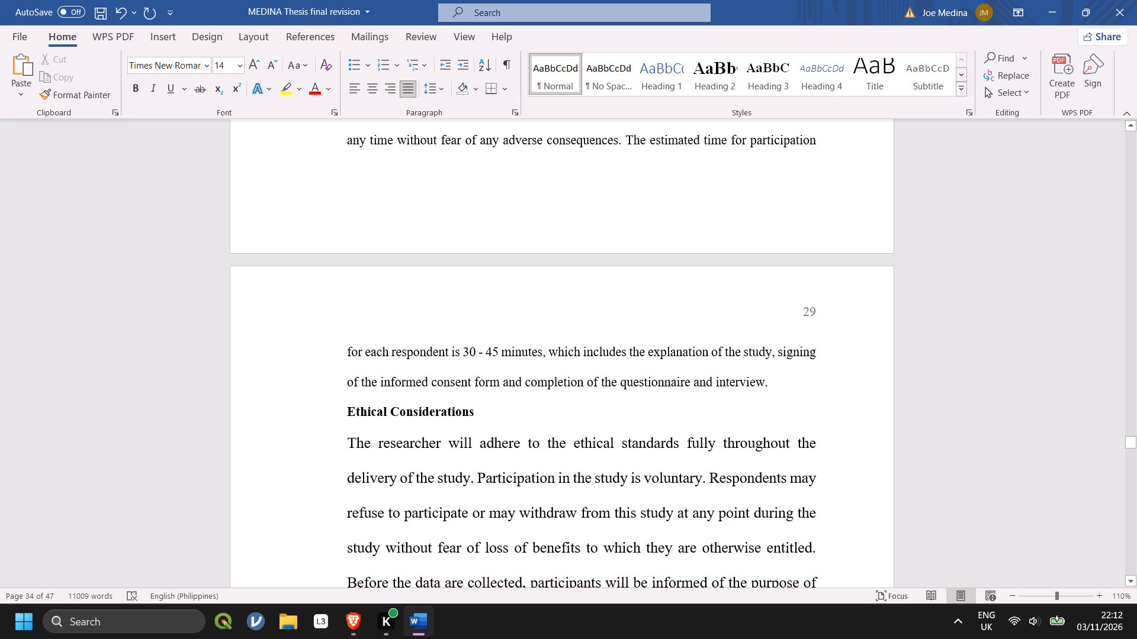
pyautogui.click(614, 369)
pyautogui.click(600, 447)
# Recheck the Data Gathering Procedure section and the preceding respondent paragraphs, going back to the description of the two sampling procedures.
pyautogui.scroll(3, 600, 447)
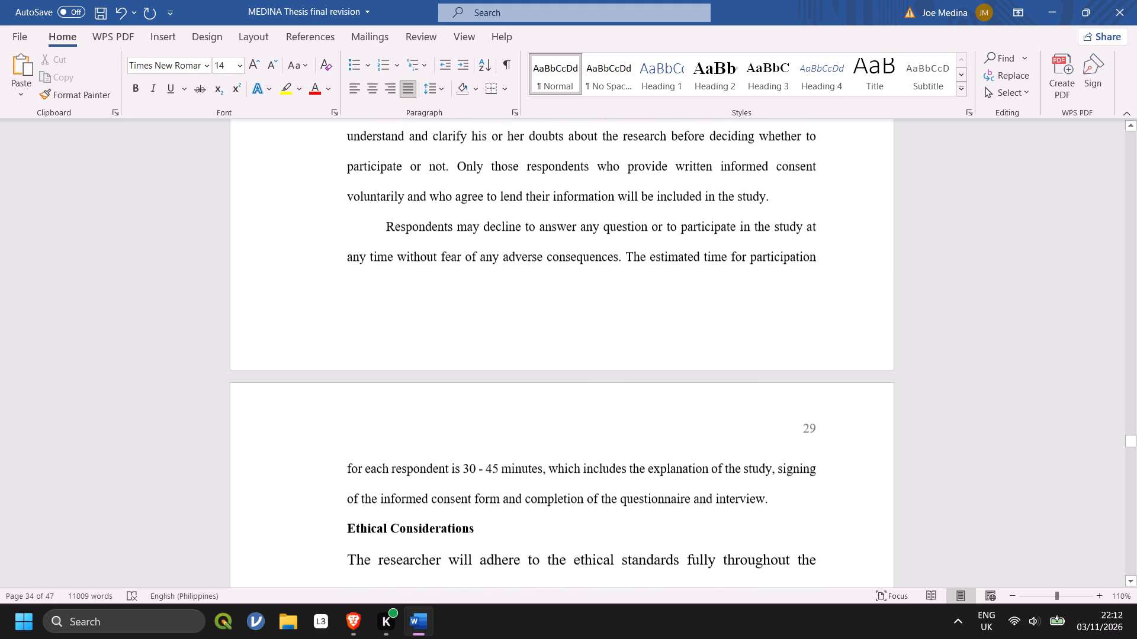
pyautogui.click(577, 265)
pyautogui.scroll(7, 598, 381)
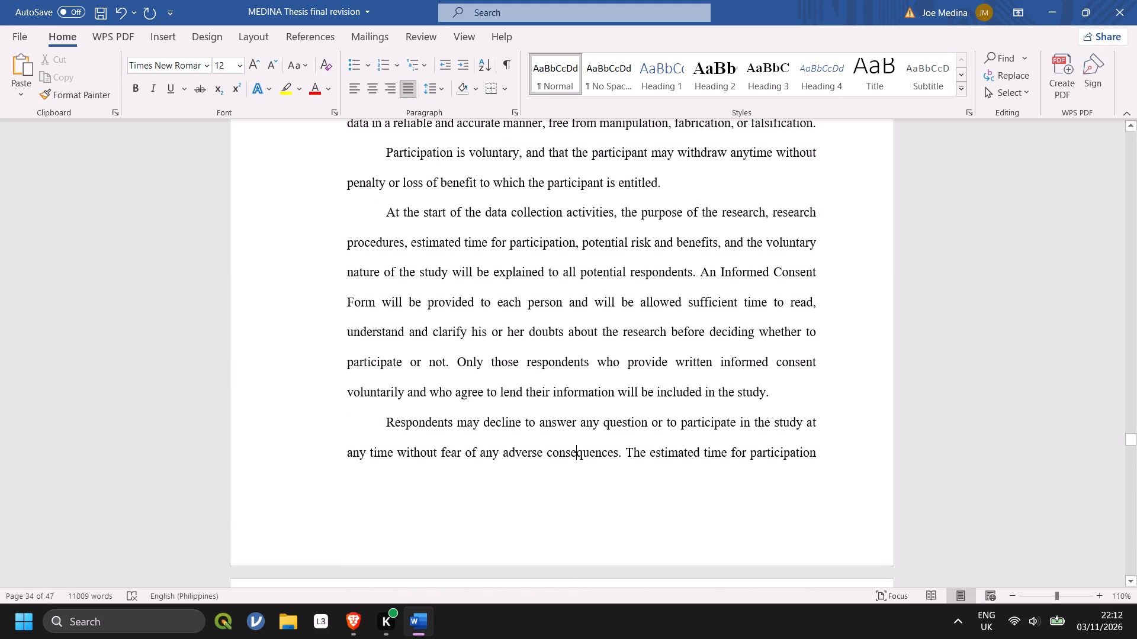
pyautogui.scroll(7, 617, 386)
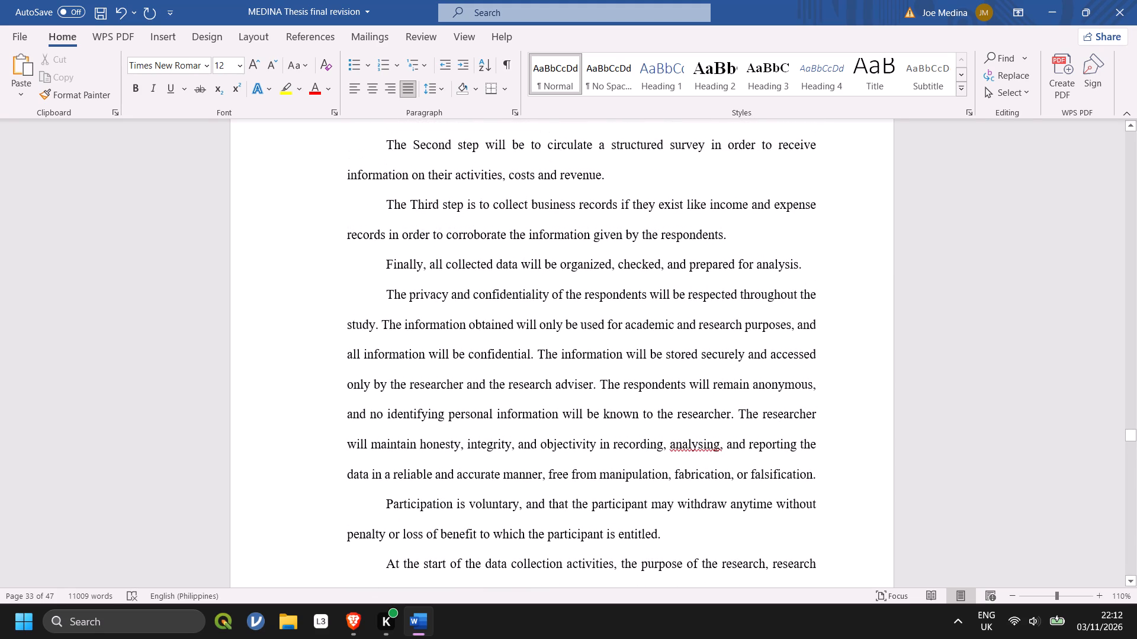
pyautogui.scroll(7, 626, 388)
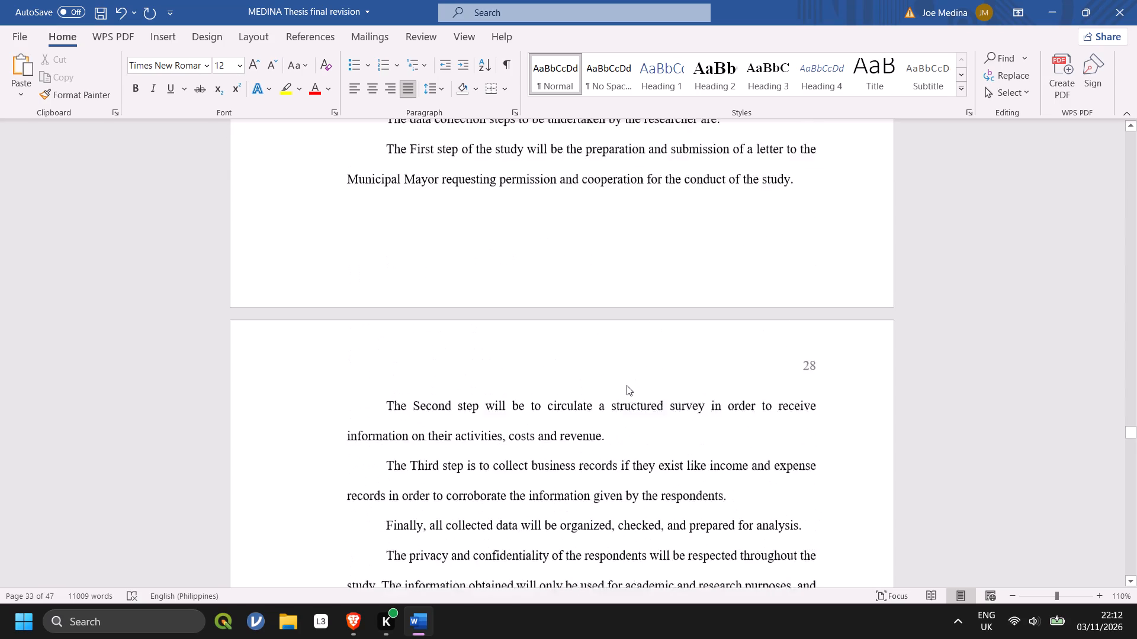
pyautogui.scroll(3, 627, 385)
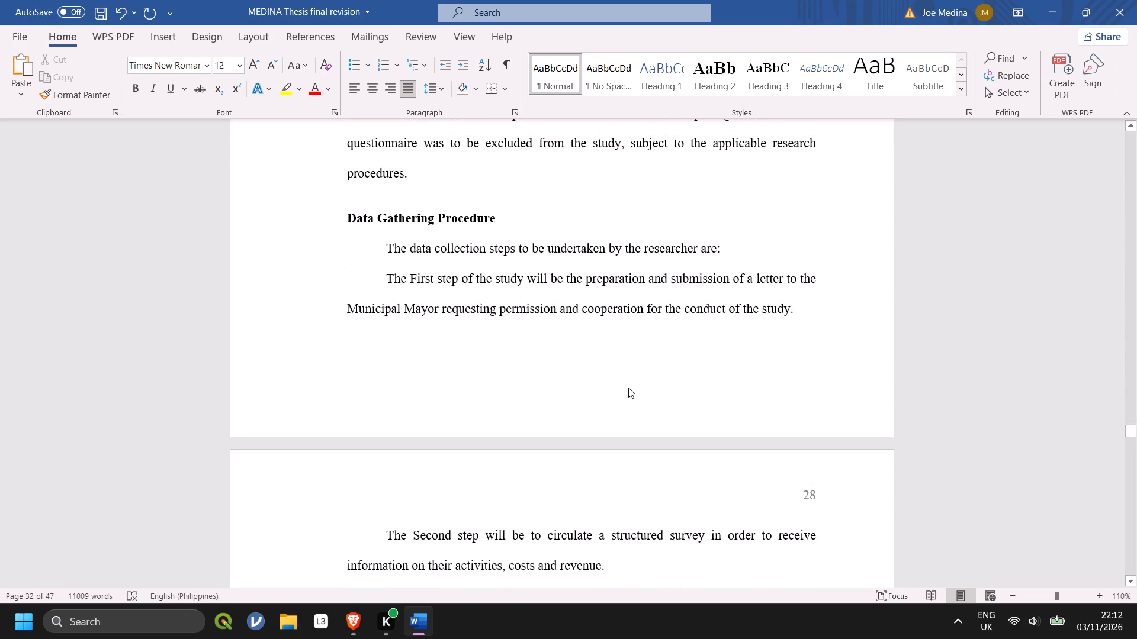
pyautogui.scroll(-6, 625, 385)
pyautogui.scroll(5, 624, 383)
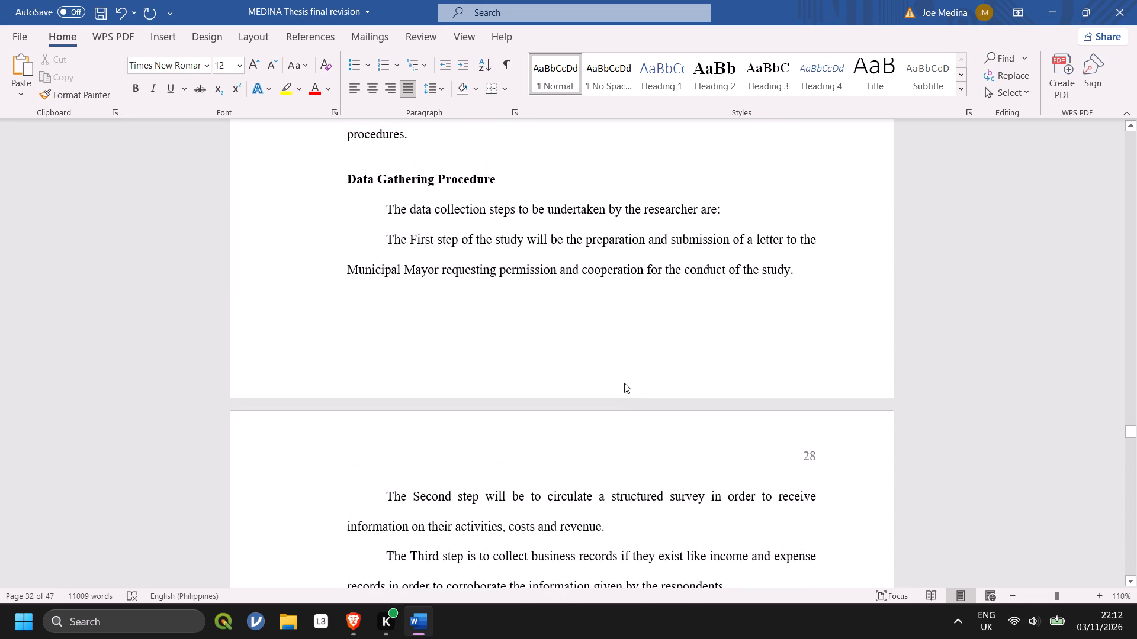
pyautogui.scroll(8, 623, 374)
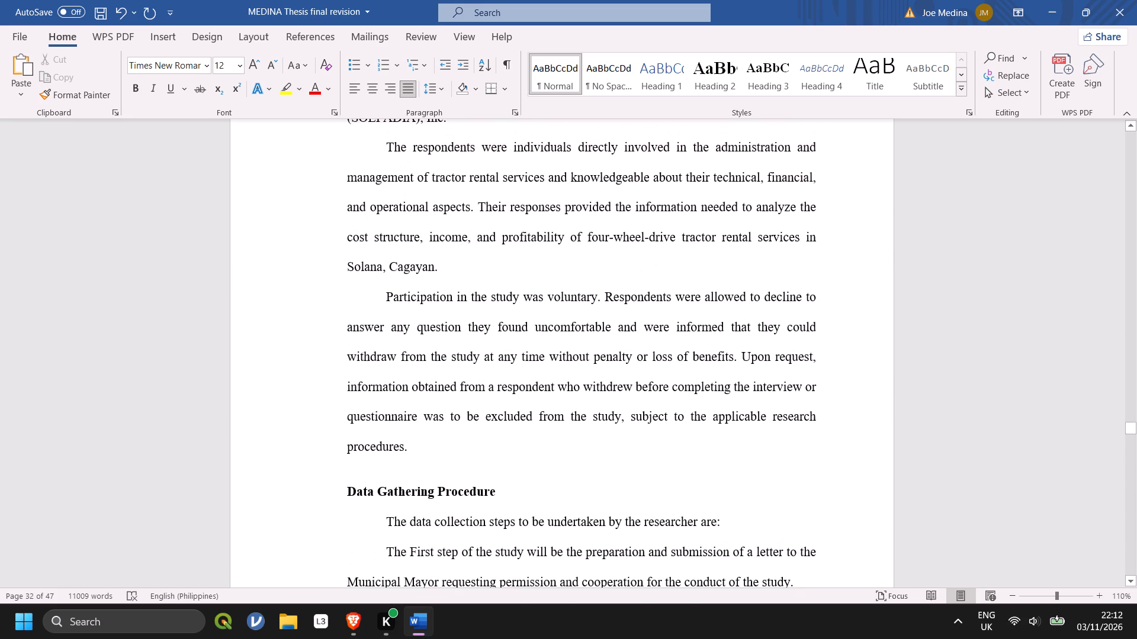
pyautogui.scroll(4, 622, 373)
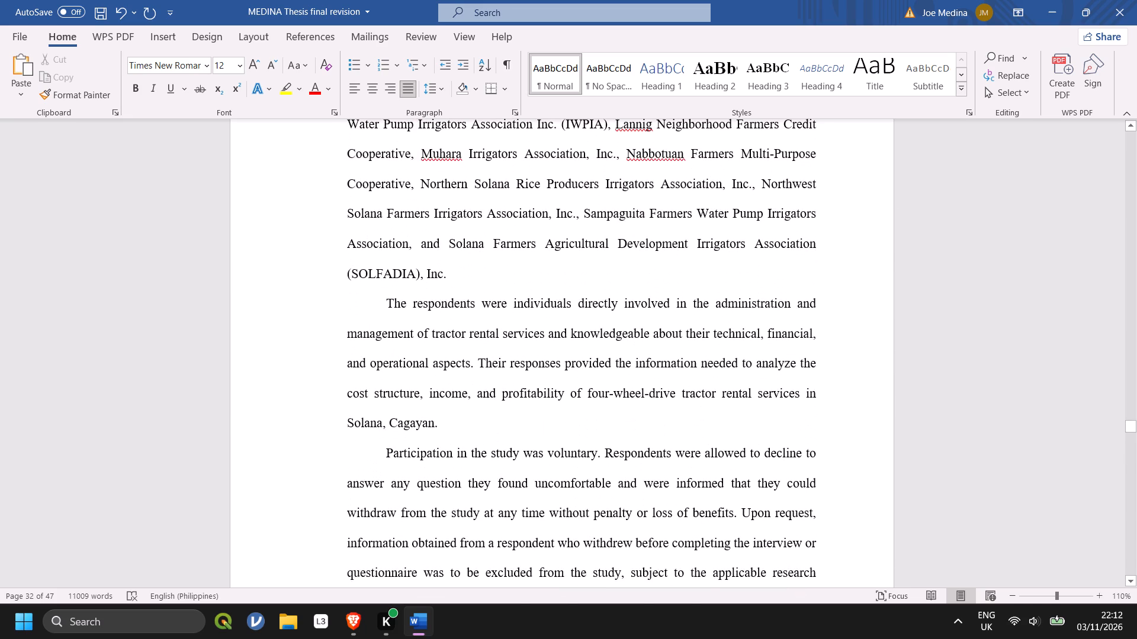
pyautogui.scroll(2, 612, 360)
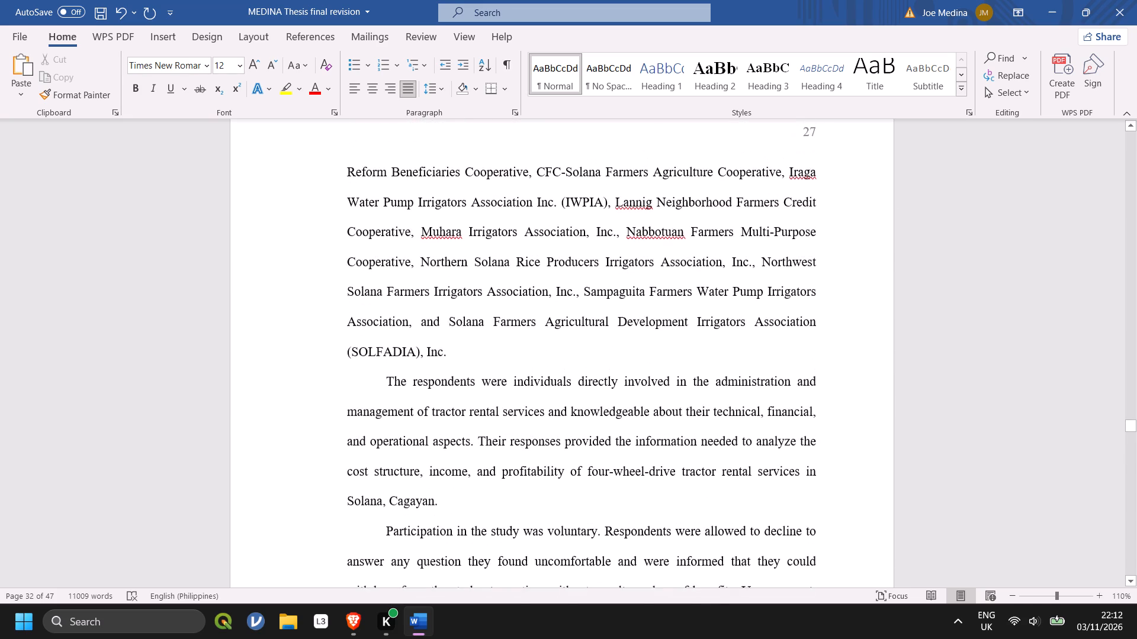
pyautogui.scroll(16, 612, 360)
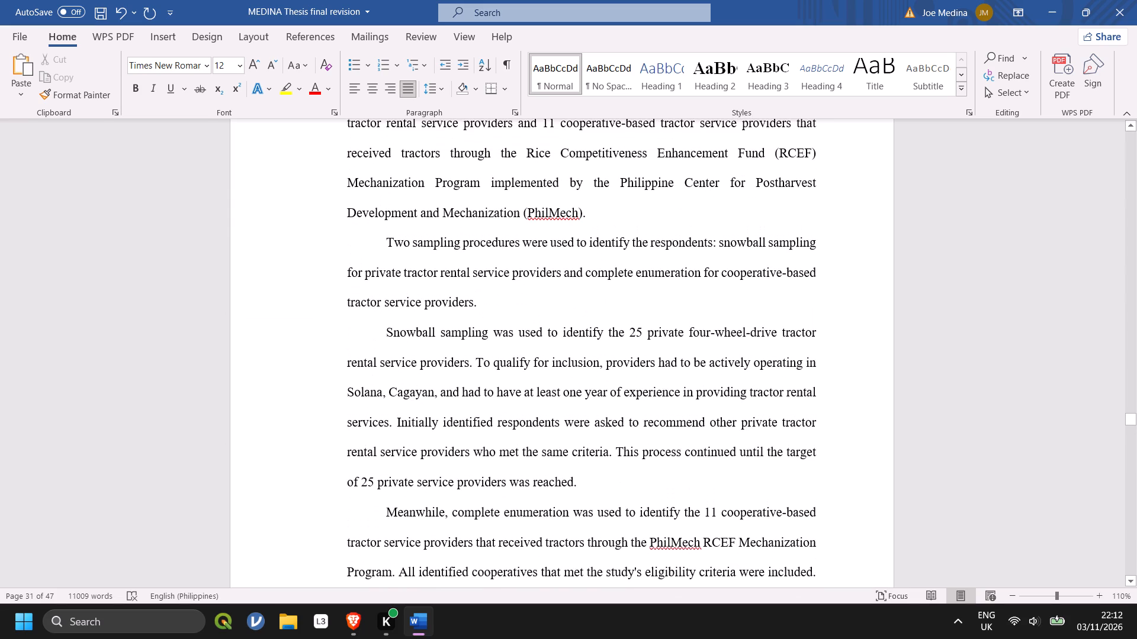
pyautogui.hotkey('ctrl', 'alt', 'space')
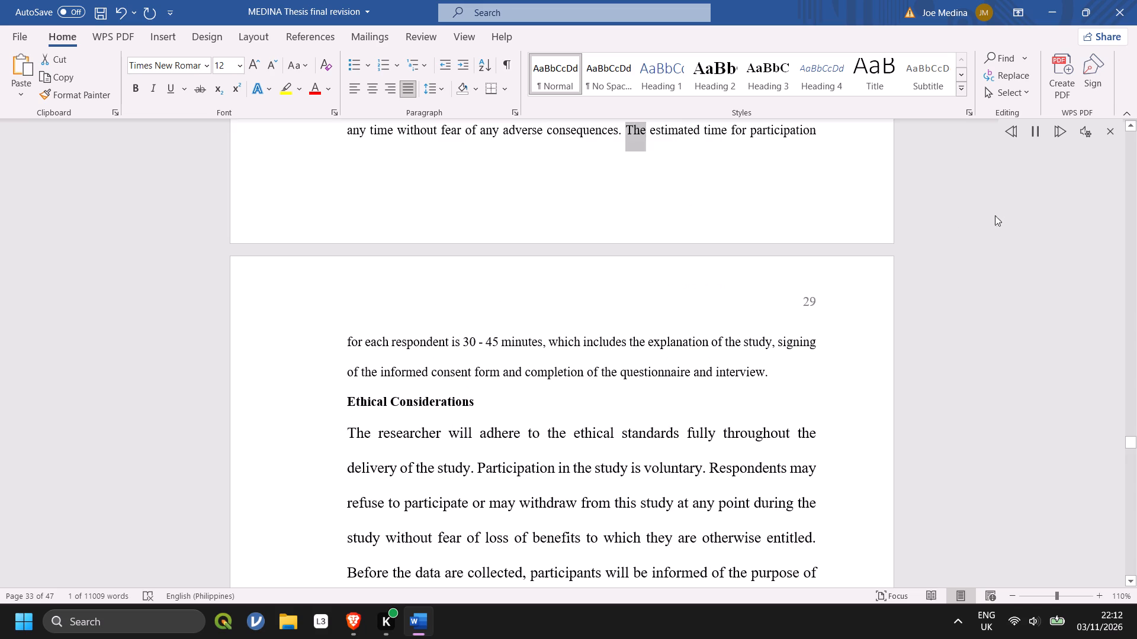
pyautogui.click(1112, 131)
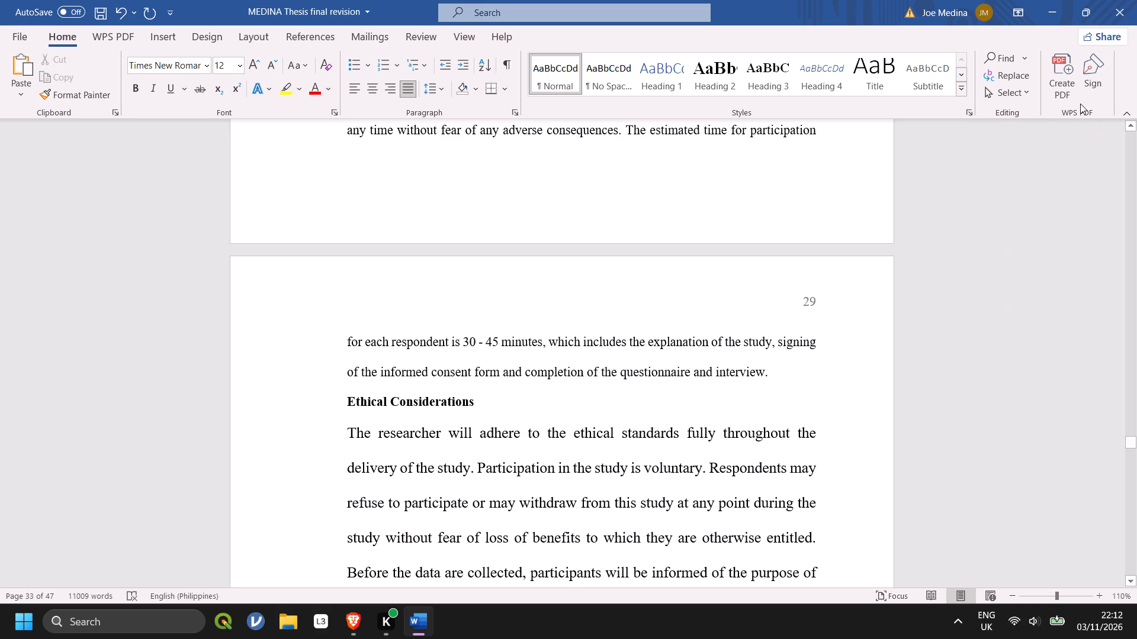
# Correct the spelling of "analysing" to "analyzing" in the Data Gathering Procedure's privacy and confidentiality paragraph.
pyautogui.scroll(5, 1080, 104)
pyautogui.click(795, 346)
pyautogui.scroll(4, 795, 346)
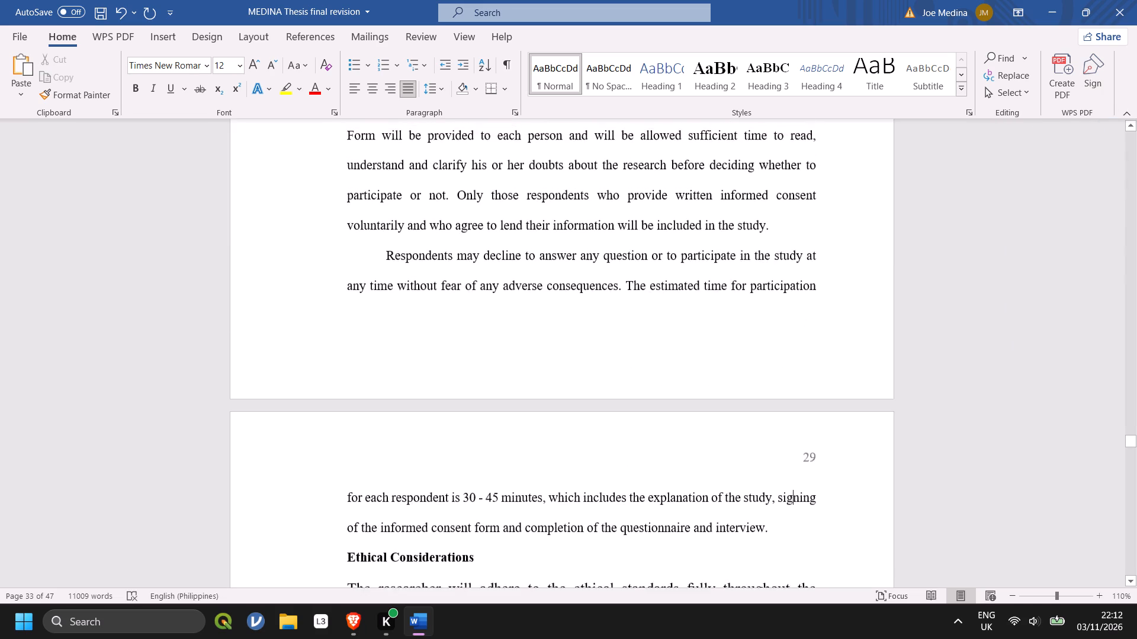
pyautogui.scroll(8, 795, 338)
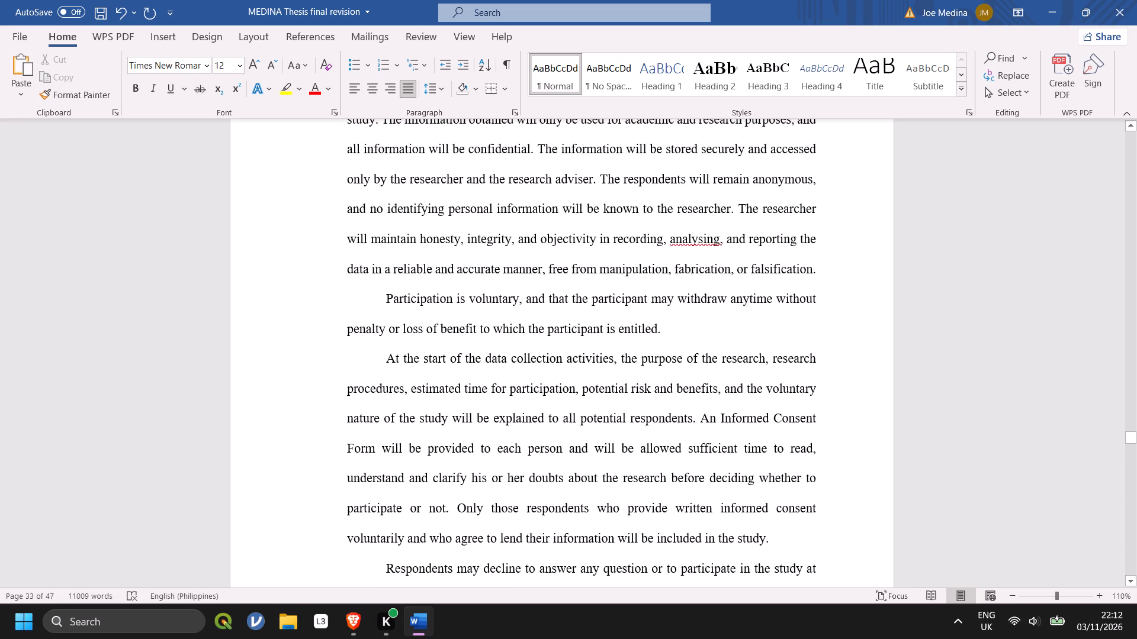
pyautogui.click(698, 236)
pyautogui.rightClick(698, 236)
pyautogui.click(698, 248)
# Insert an empty paragraph after the voluntary participation paragraph, just before the Data Gathering Procedure heading.
pyautogui.scroll(3, 698, 248)
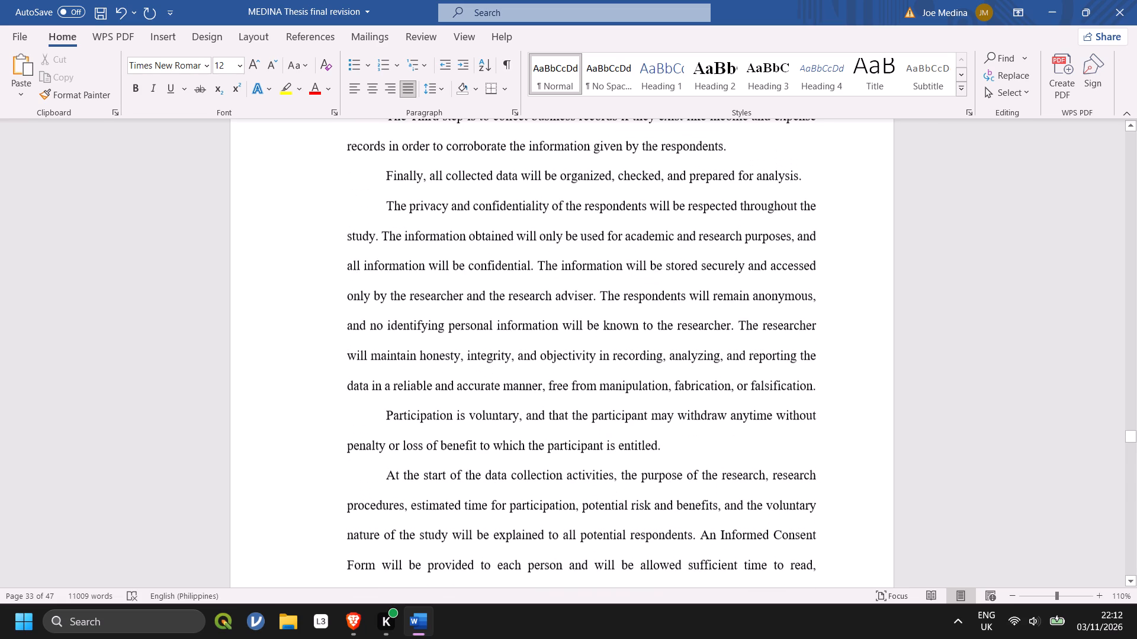
pyautogui.scroll(15, 698, 248)
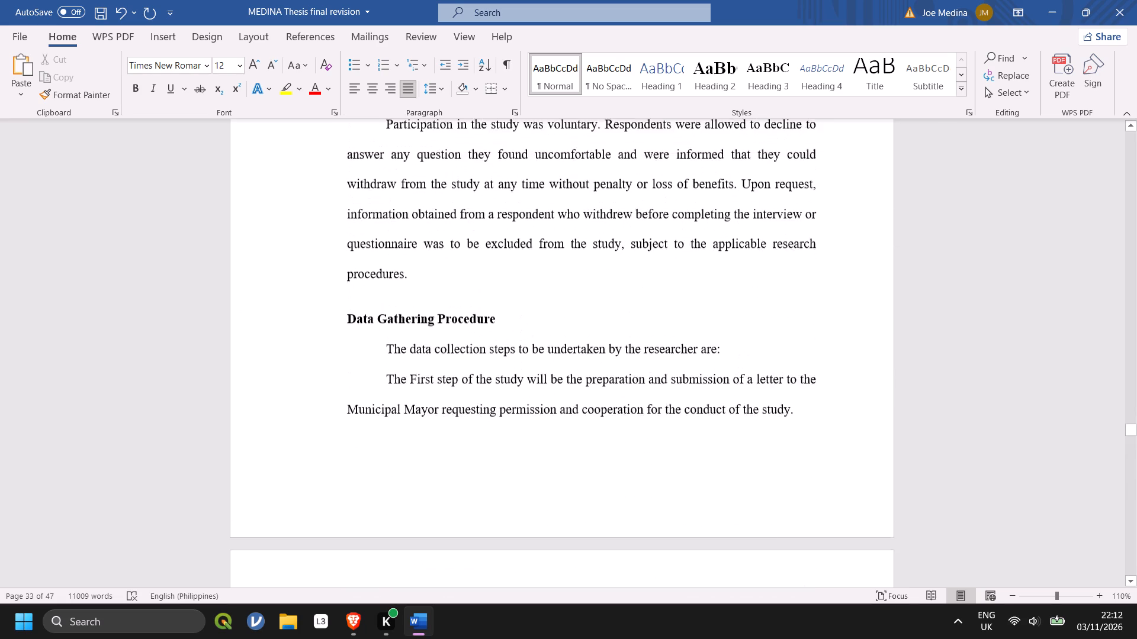
pyautogui.scroll(3, 698, 248)
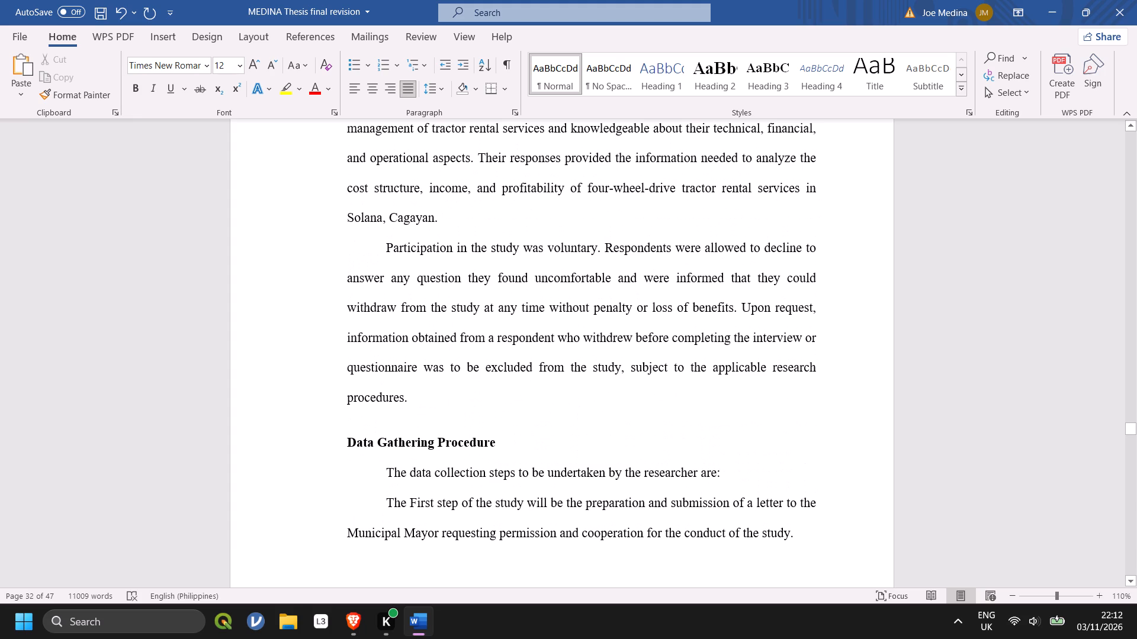
pyautogui.scroll(3, 698, 248)
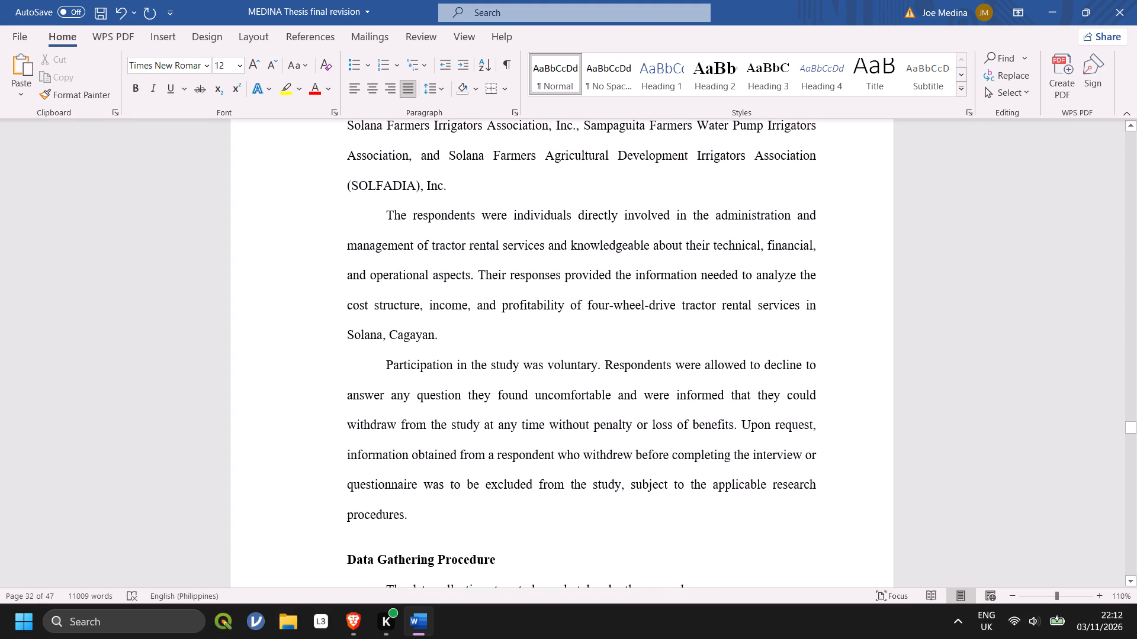
pyautogui.click(662, 524)
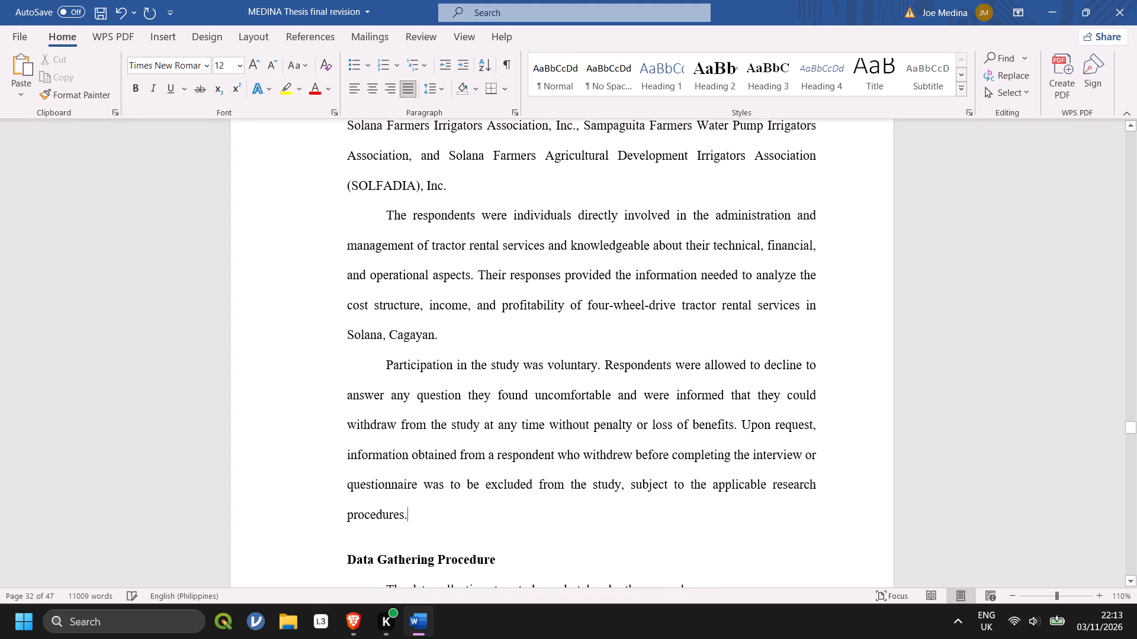
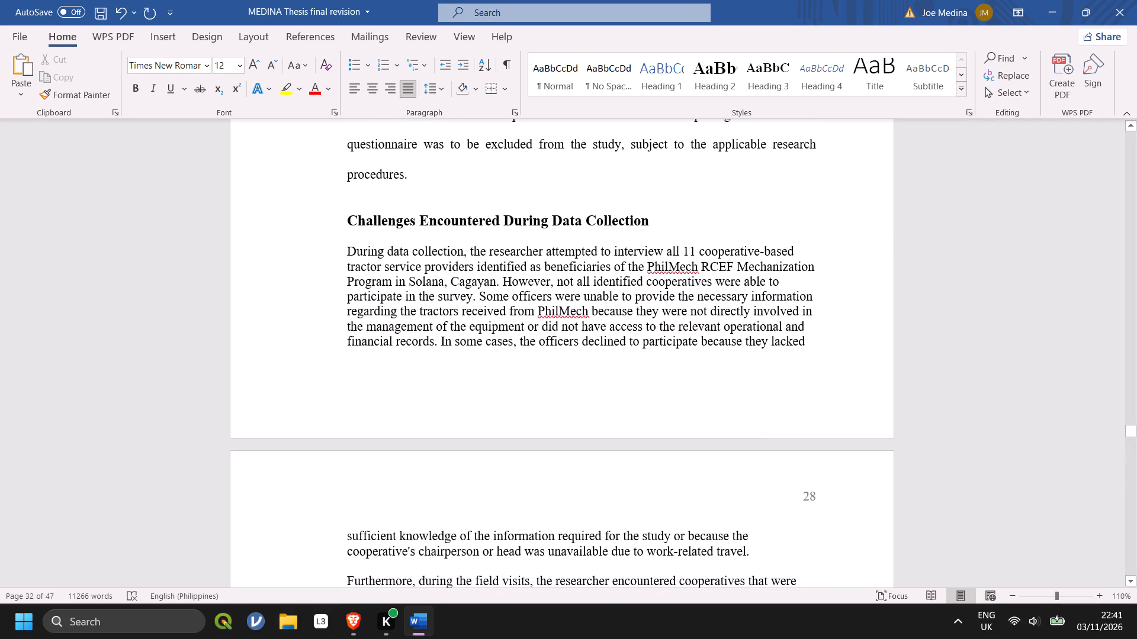
pyautogui.click(300, 224)
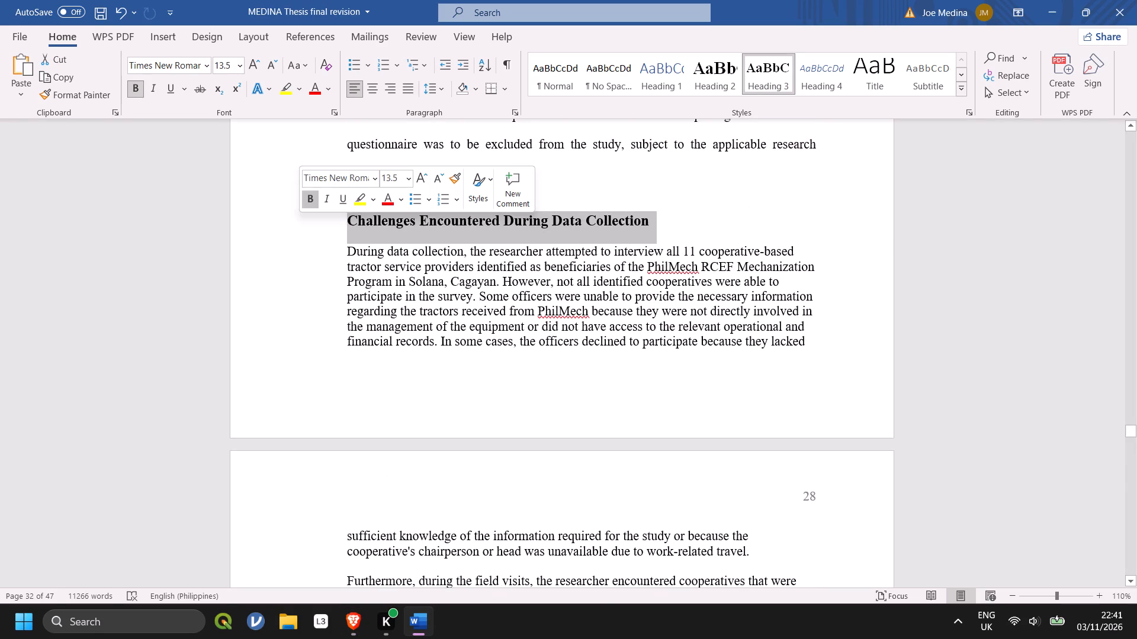
pyautogui.press('BackSpace')
# Clear the formatting of the three pasted paragraphs and set their font to Times New Roman, size 12.
pyautogui.moveTo(285, 199); pyautogui.dragTo(251, 509)
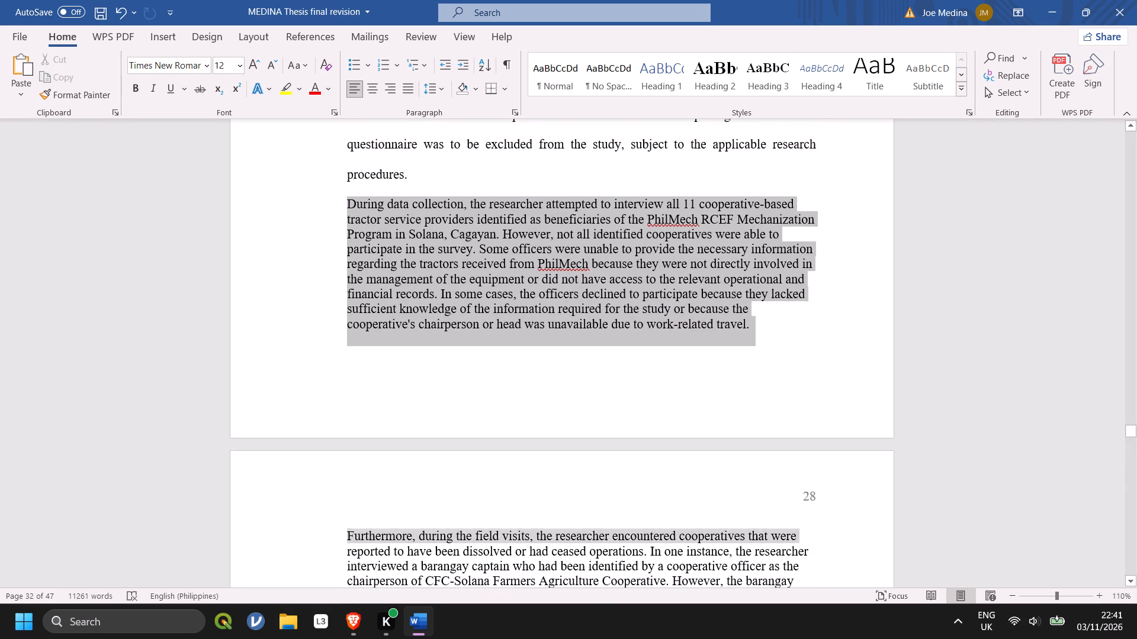
pyautogui.moveTo(251, 509); pyautogui.dragTo(289, 504)
pyautogui.click(335, 60)
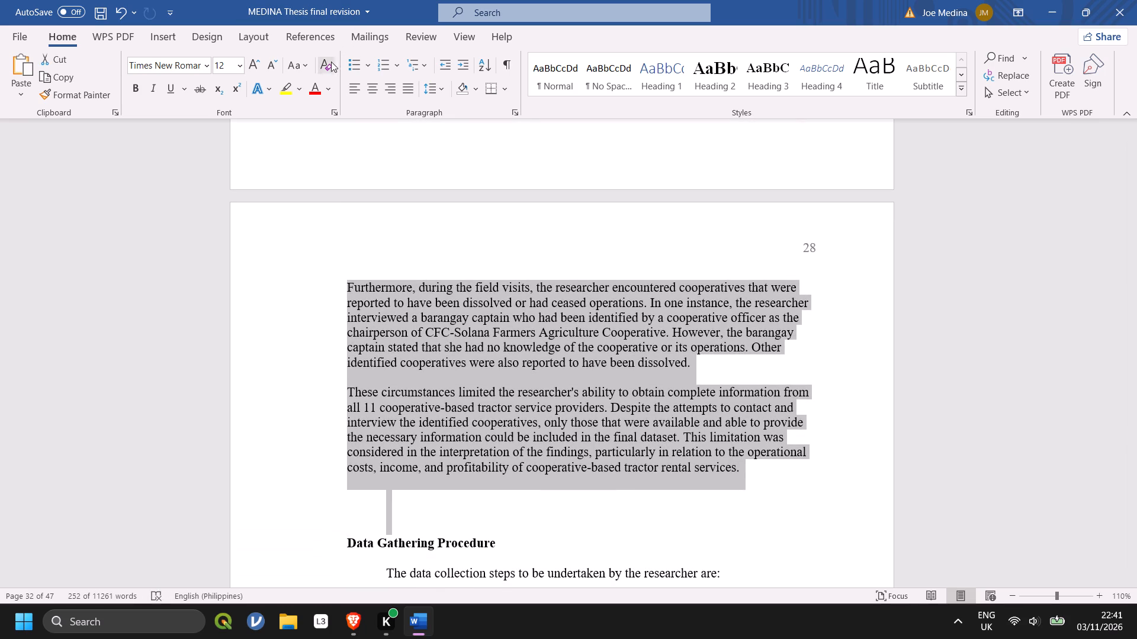
pyautogui.click(326, 64)
pyautogui.click(233, 67)
pyautogui.click(236, 68)
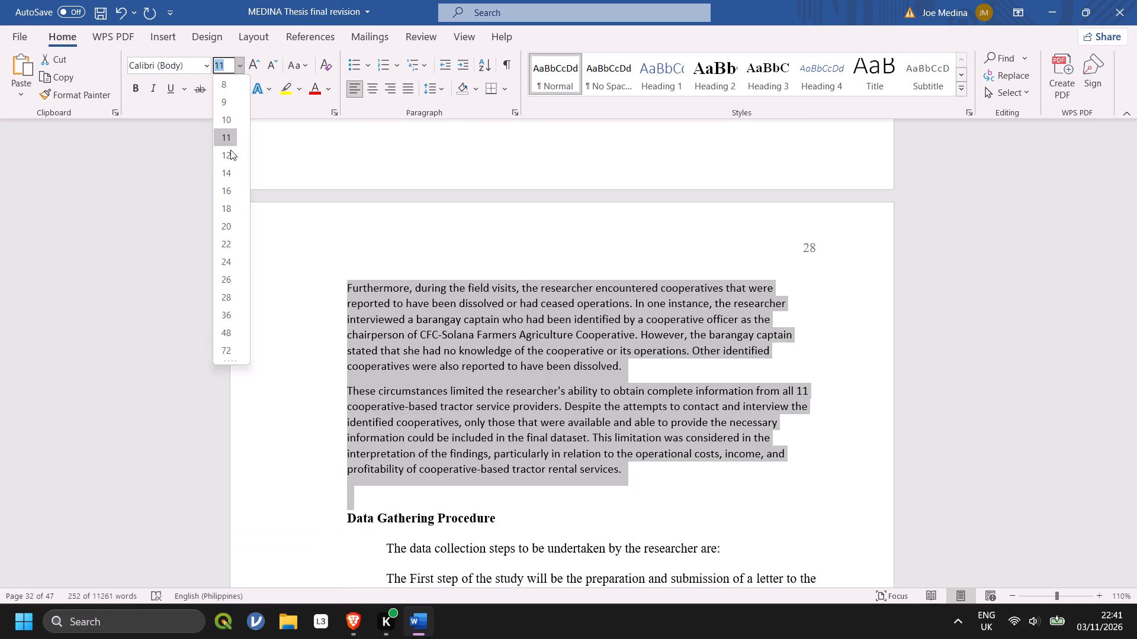
pyautogui.click(229, 154)
pyautogui.click(208, 67)
pyautogui.click(203, 175)
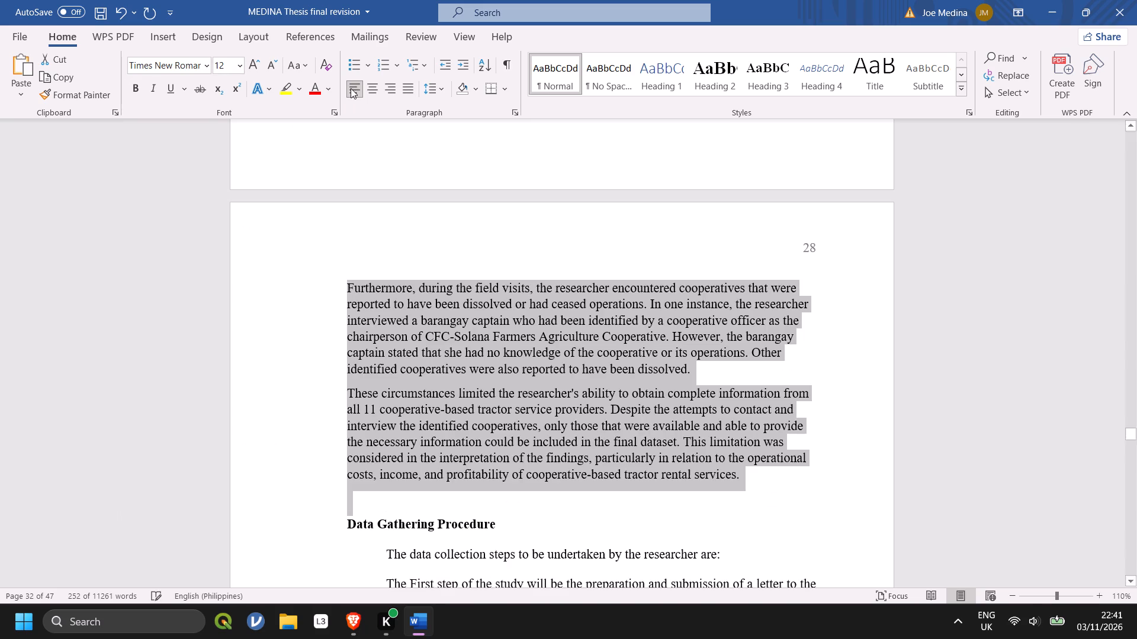
# Give the pasted paragraphs double line spacing and a 1.27 cm first-line indent.
pyautogui.click(514, 114)
pyautogui.click(610, 247)
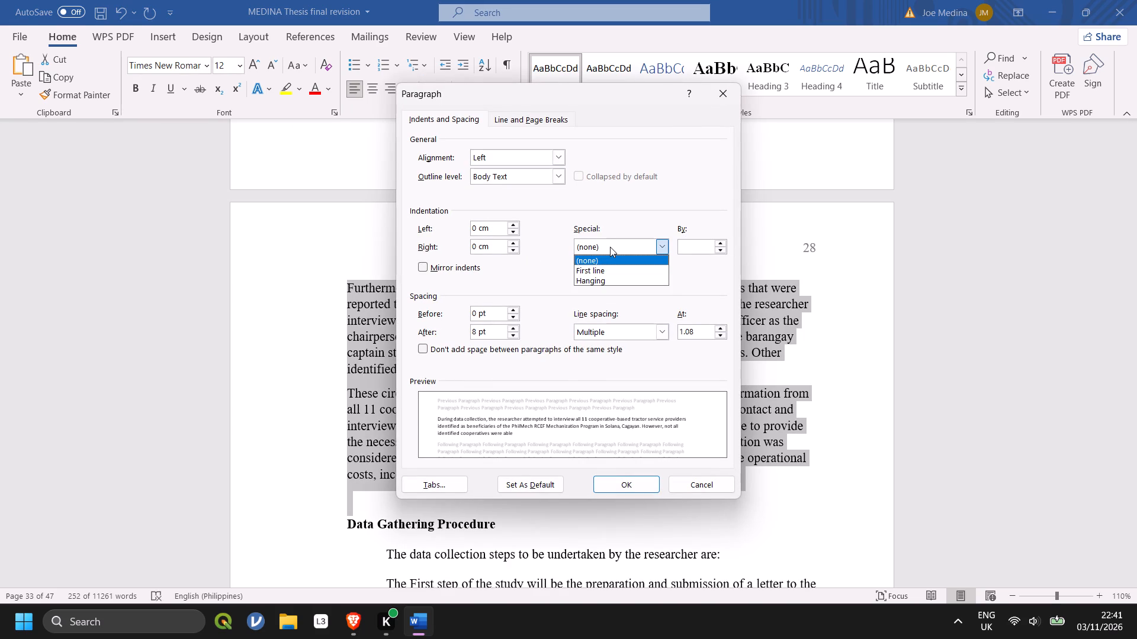
pyautogui.click(624, 331)
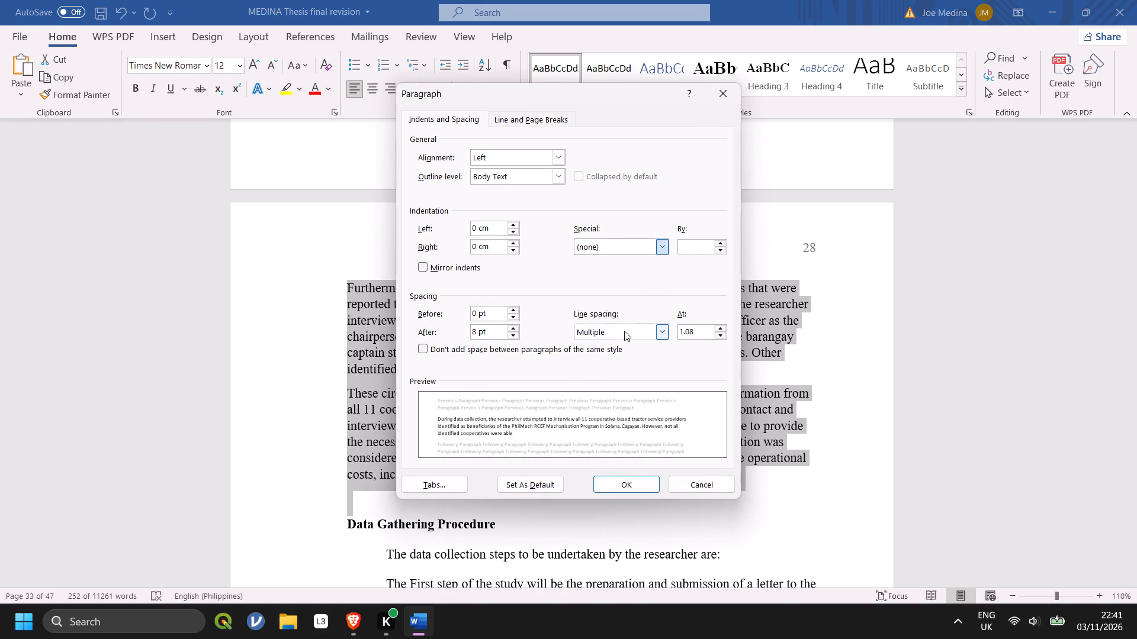
pyautogui.click(619, 335)
pyautogui.click(616, 361)
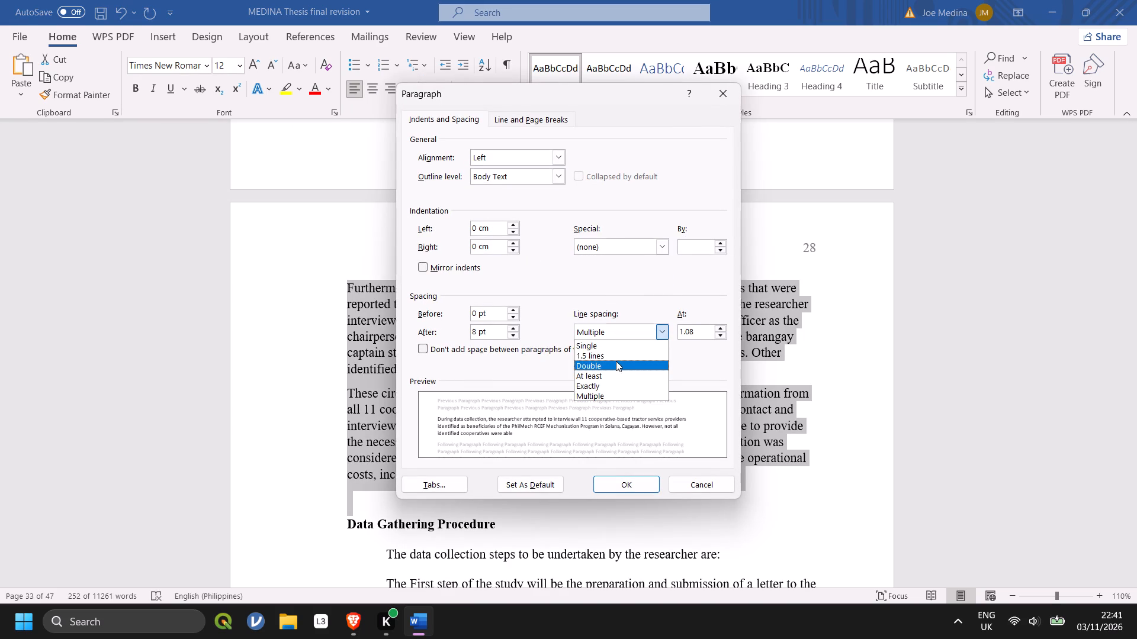
pyautogui.click(663, 250)
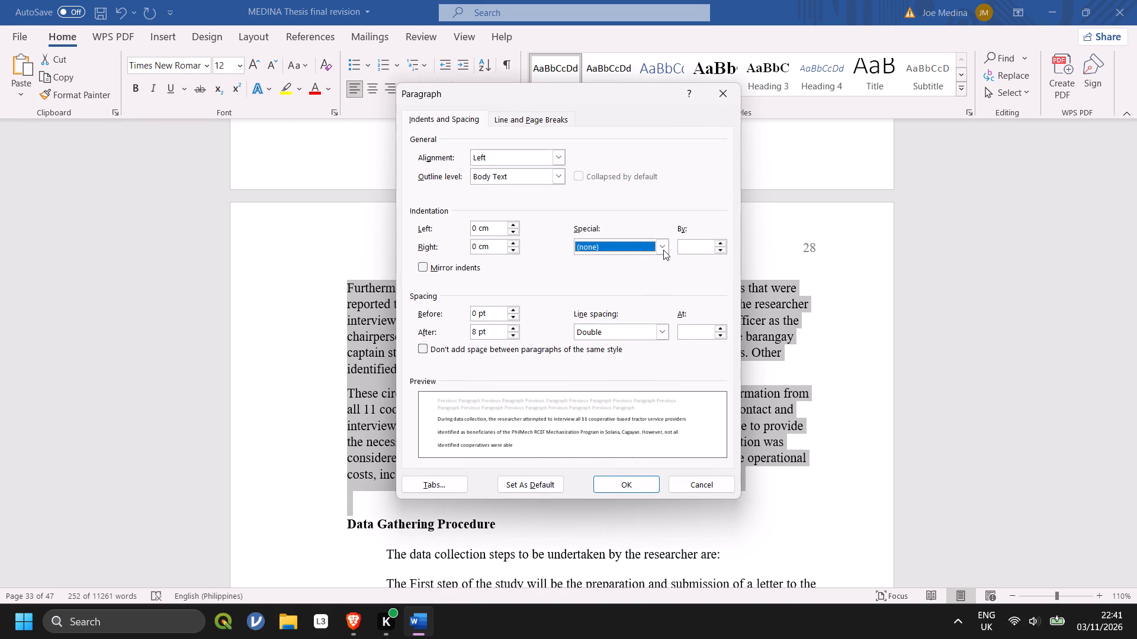
pyautogui.click(656, 267)
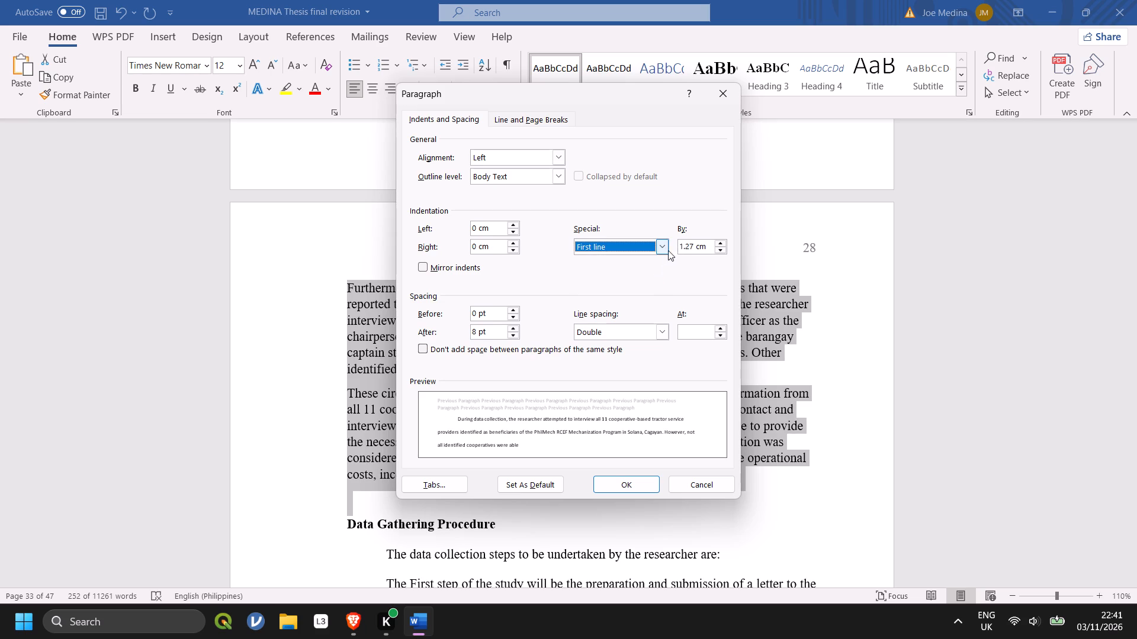
pyautogui.click(664, 251)
pyautogui.click(545, 253)
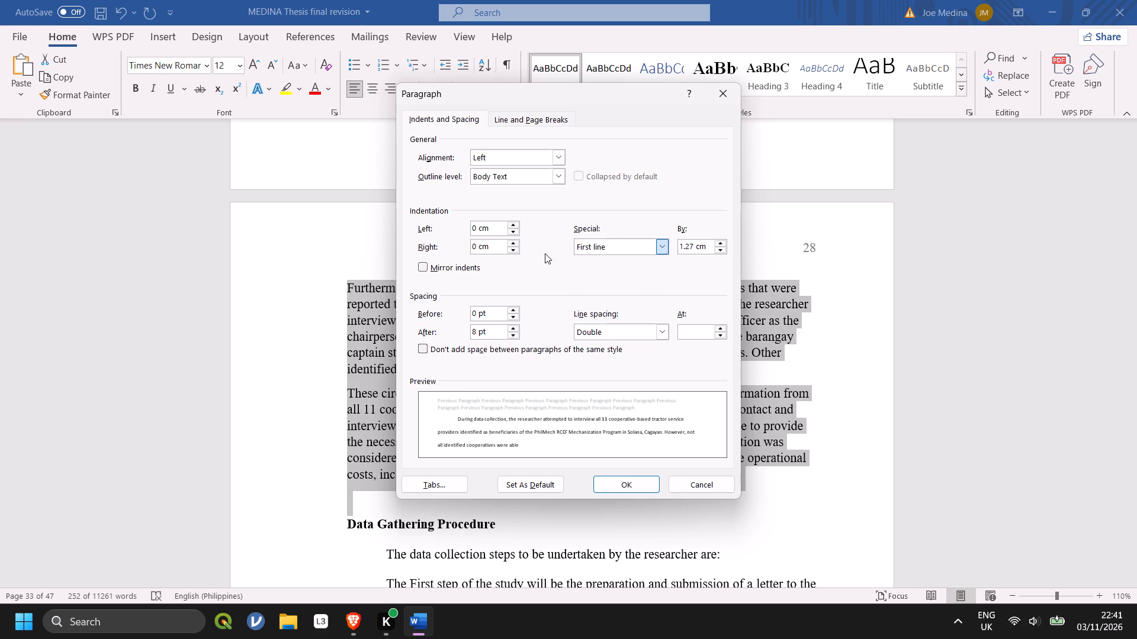
pyautogui.click(641, 477)
pyautogui.scroll(7, 641, 477)
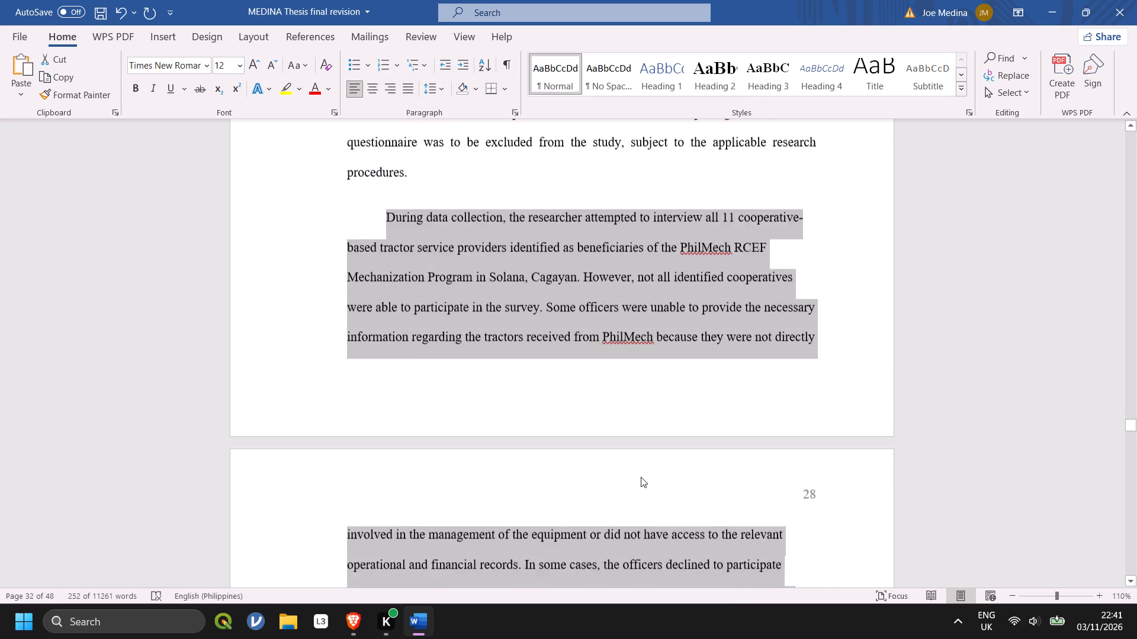
pyautogui.scroll(5, 641, 477)
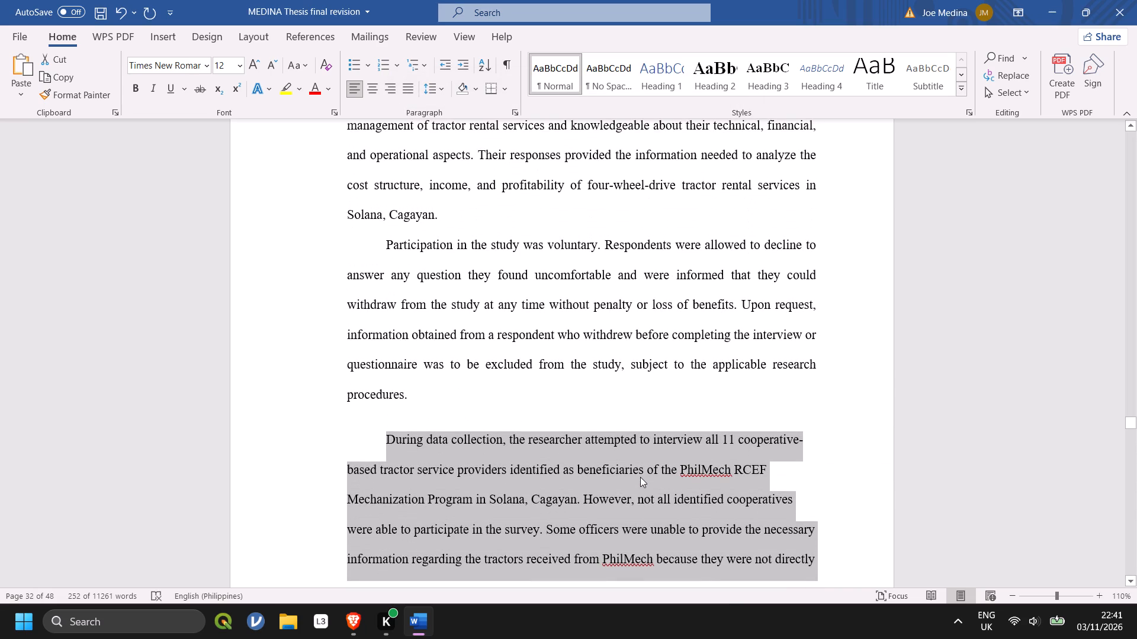
pyautogui.scroll(-4, 651, 464)
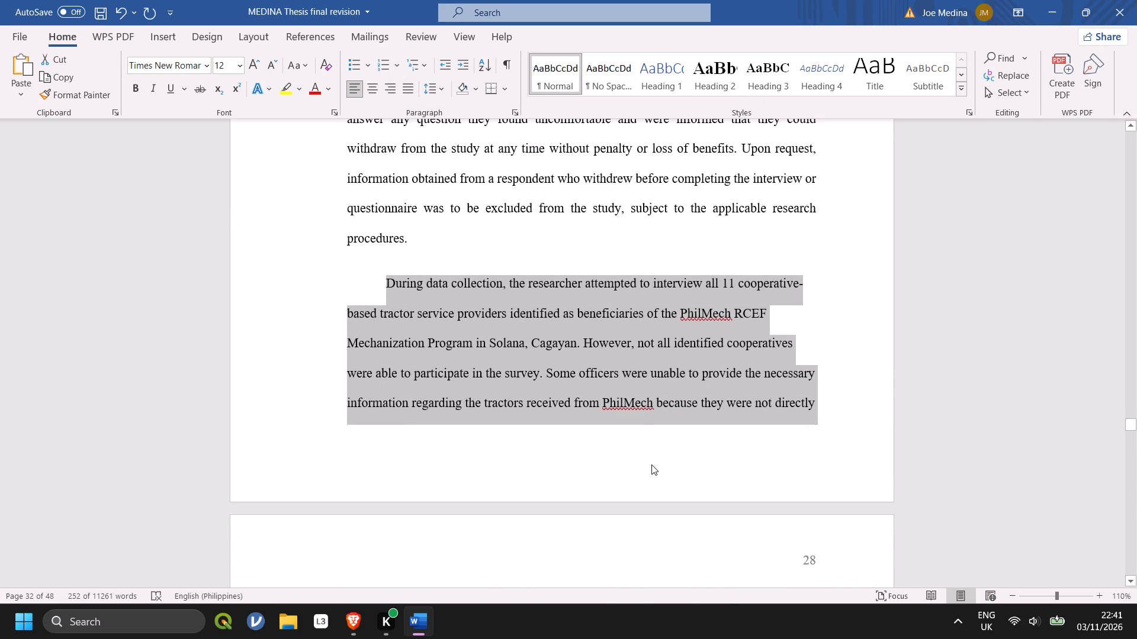
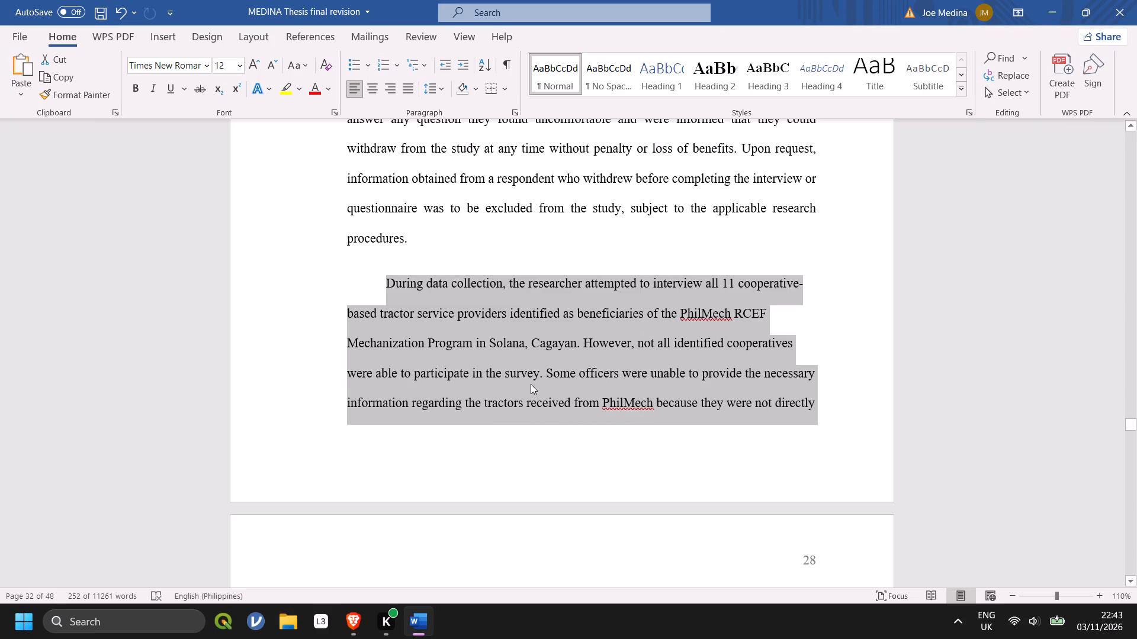
# Justify the three pasted paragraphs about the cooperatives that could not participate in the survey.
pyautogui.scroll(-2, 689, 338)
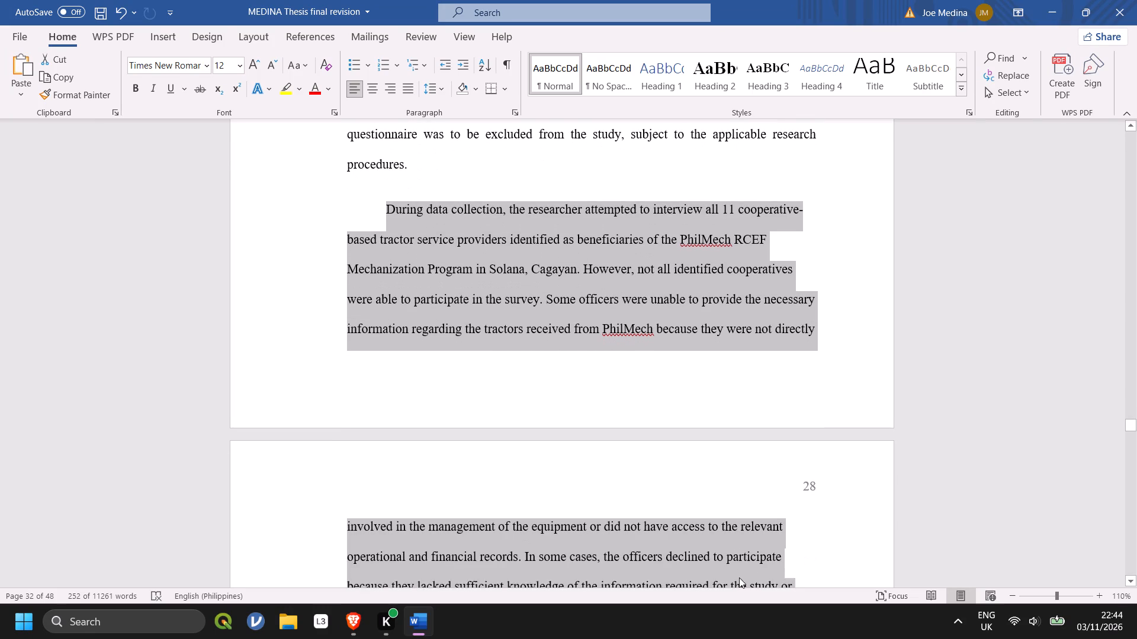
pyautogui.scroll(-1, 705, 485)
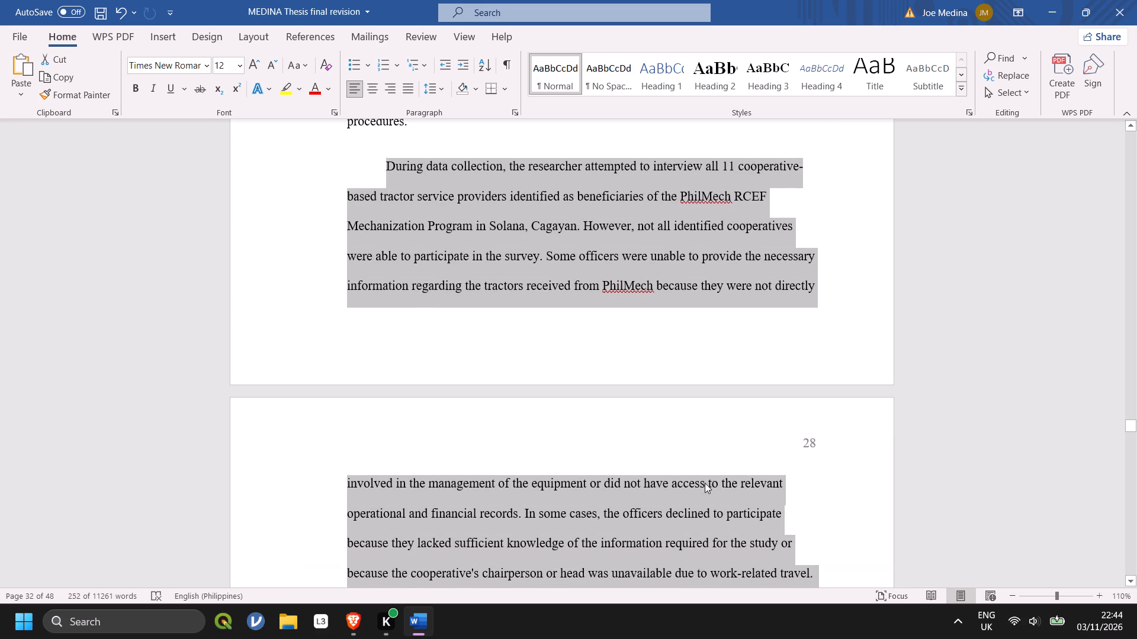
pyautogui.scroll(-2, 705, 483)
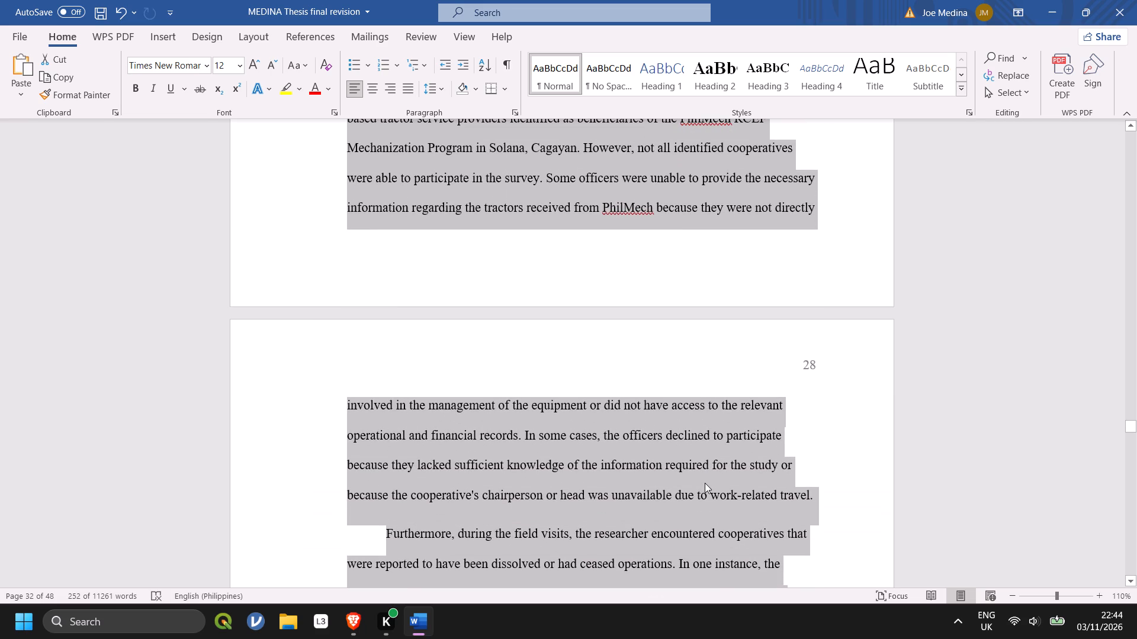
pyautogui.scroll(-1, 705, 483)
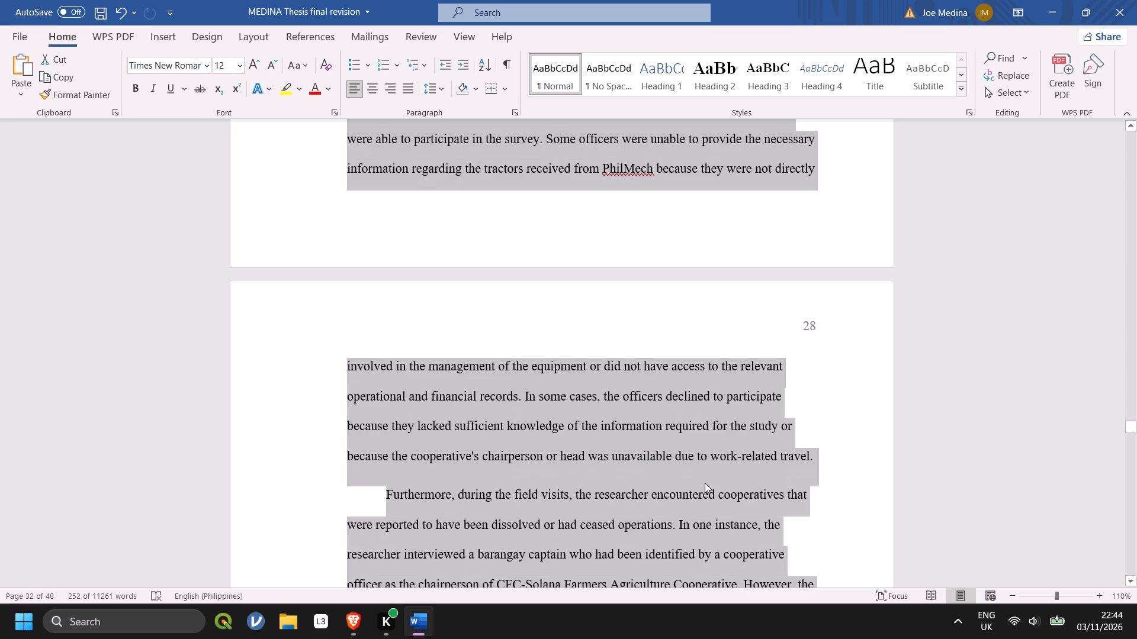
pyautogui.scroll(-1, 705, 483)
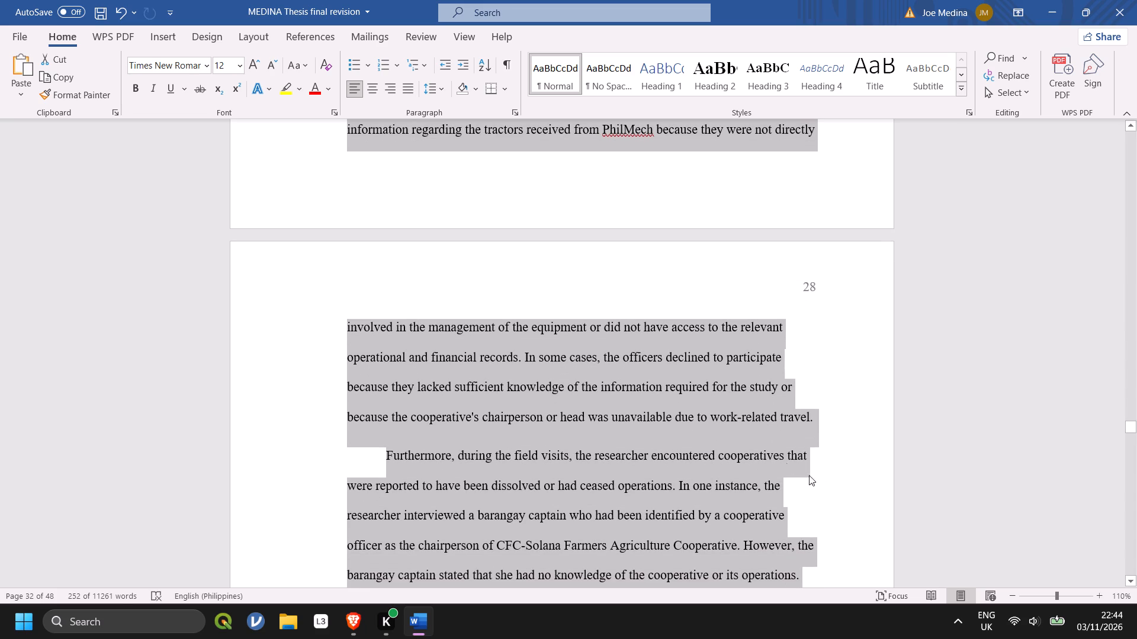
pyautogui.click(410, 88)
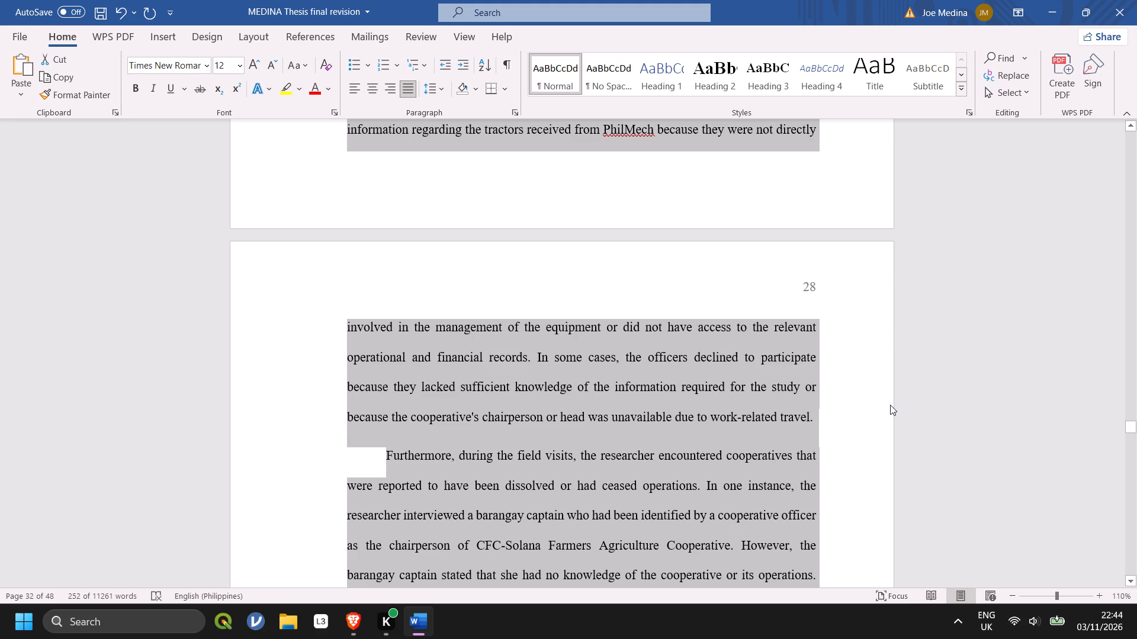
# Review the justified paragraphs from the start of page 28 down to the Data Gathering Procedure heading.
pyautogui.scroll(-1, 890, 405)
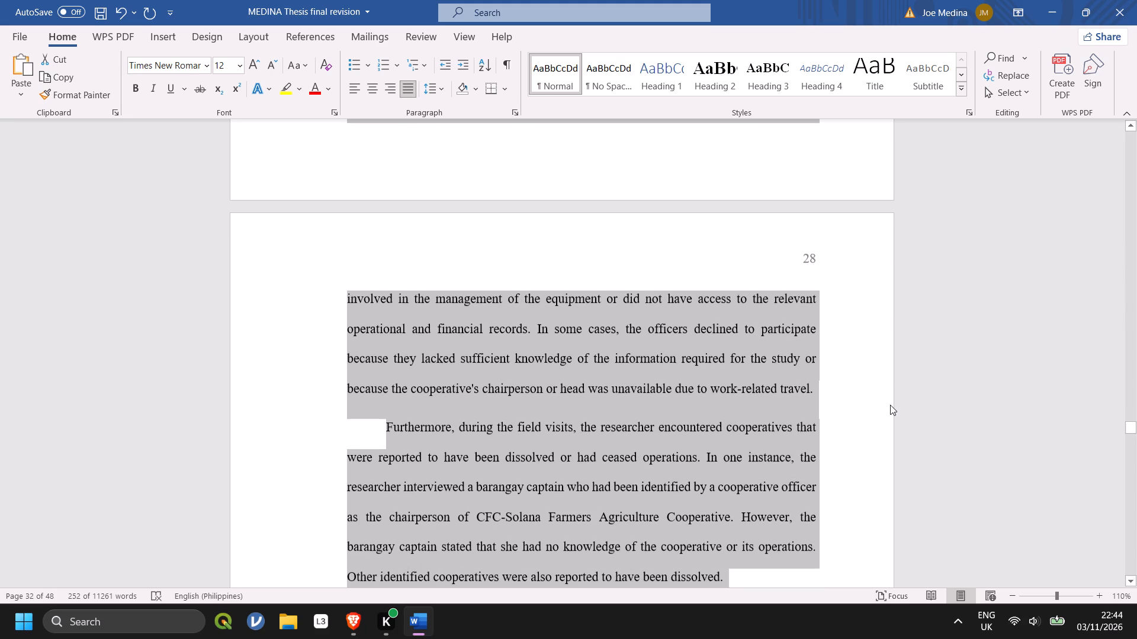
pyautogui.scroll(-1, 890, 405)
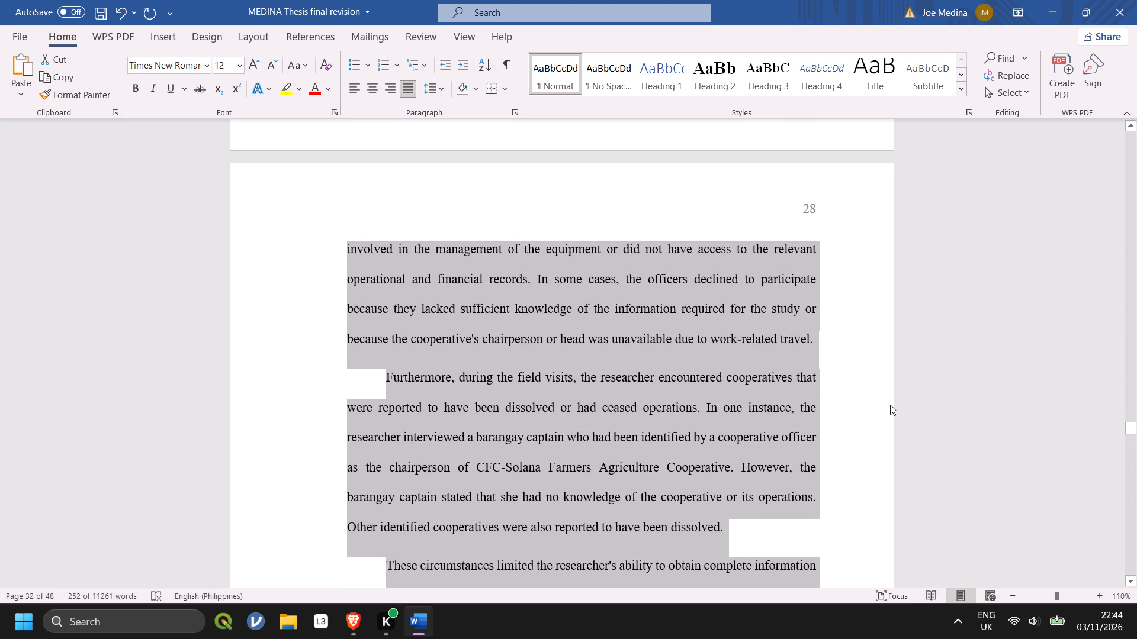
pyautogui.scroll(-1, 890, 405)
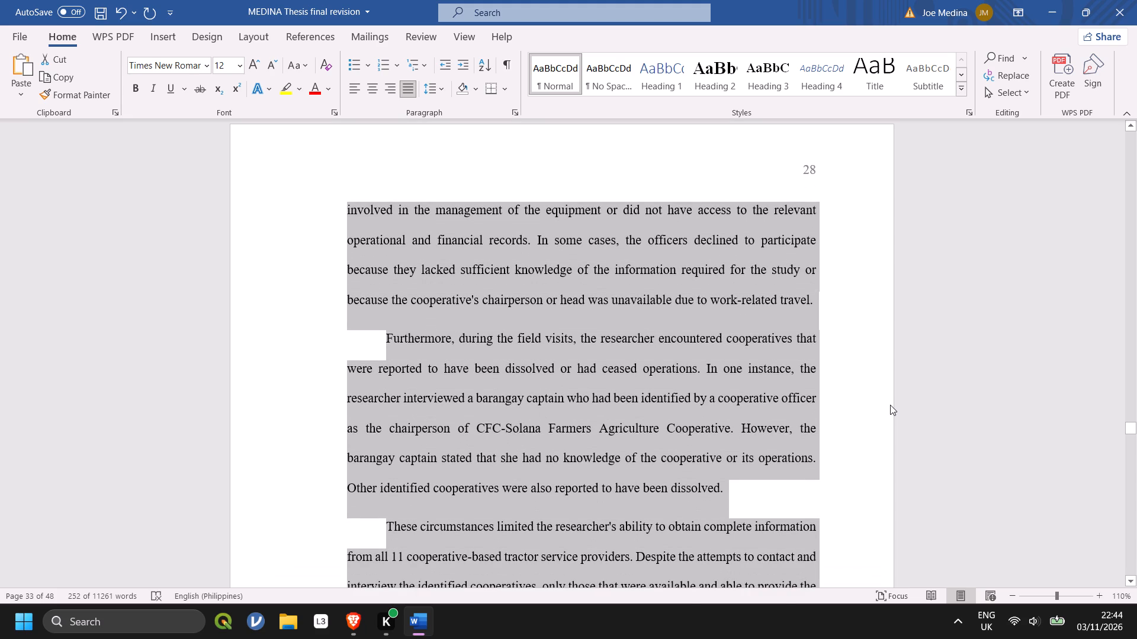
pyautogui.scroll(-2, 890, 405)
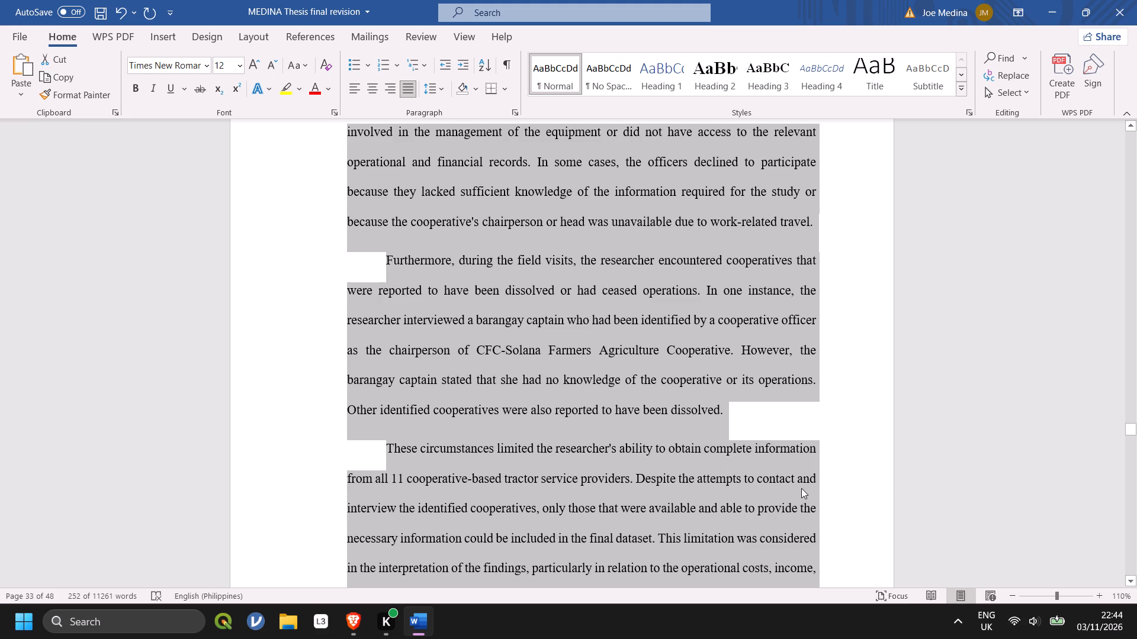
pyautogui.scroll(-1, 853, 483)
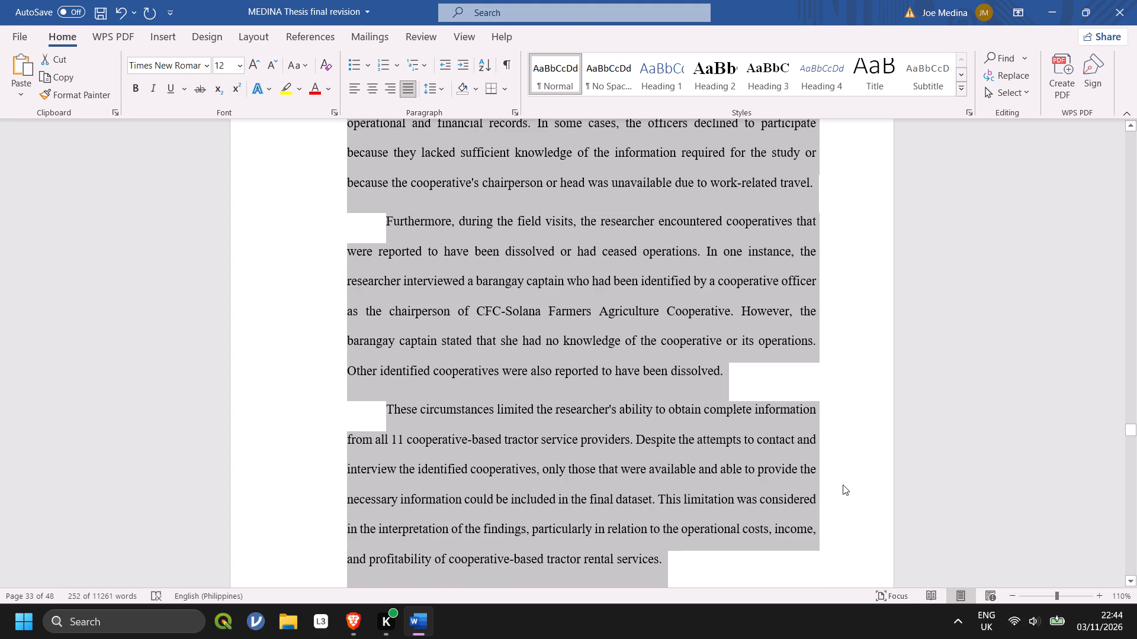
pyautogui.scroll(-1, 843, 485)
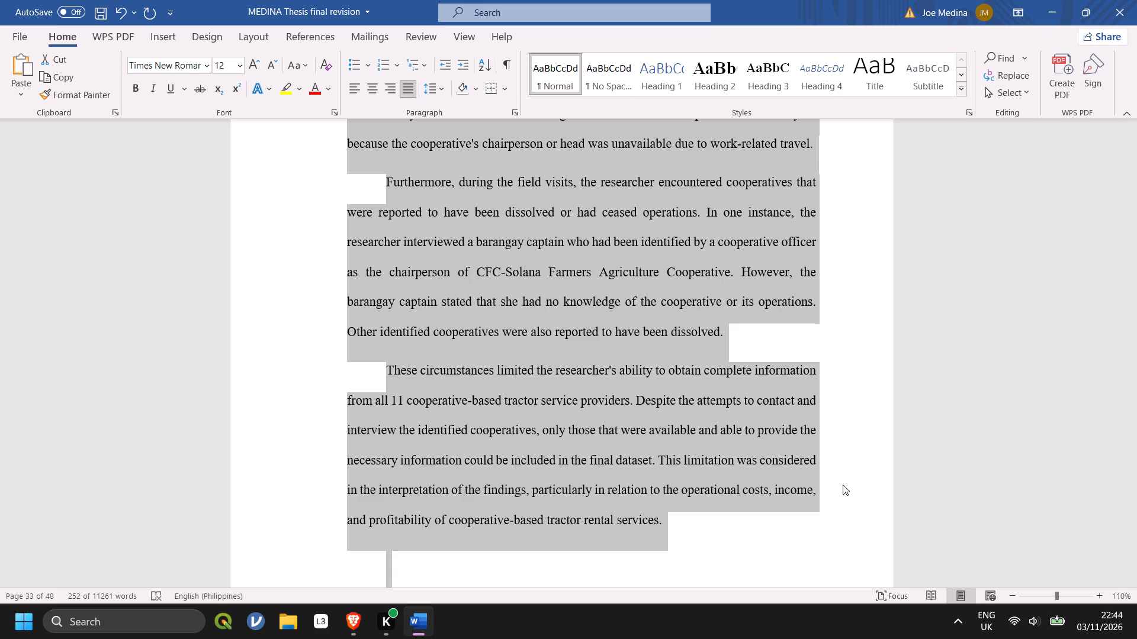
pyautogui.scroll(-3, 843, 485)
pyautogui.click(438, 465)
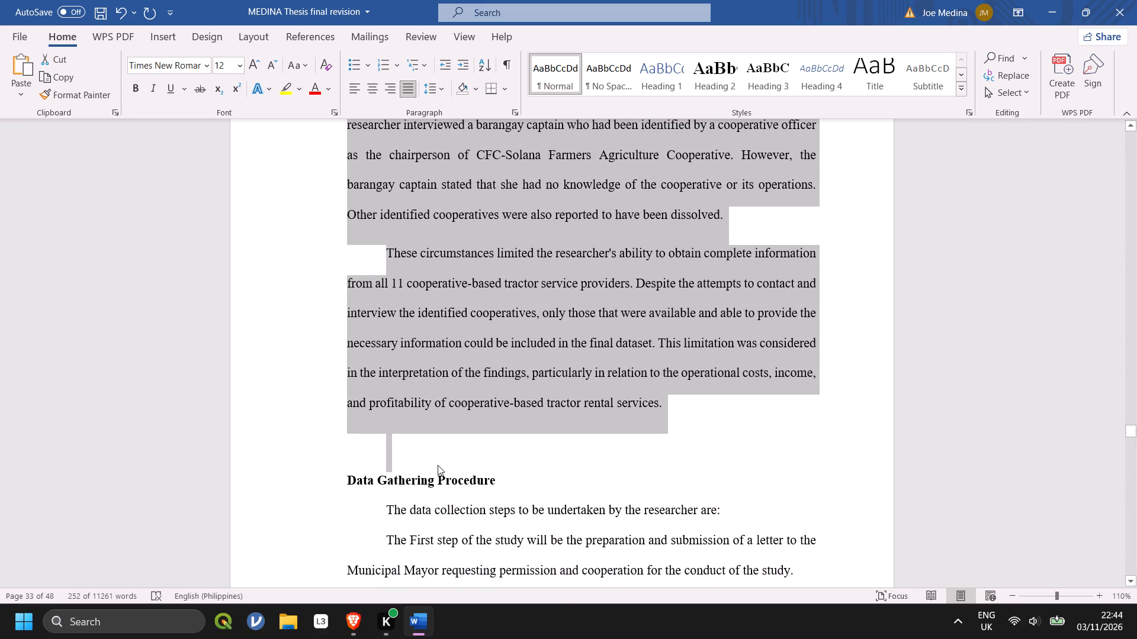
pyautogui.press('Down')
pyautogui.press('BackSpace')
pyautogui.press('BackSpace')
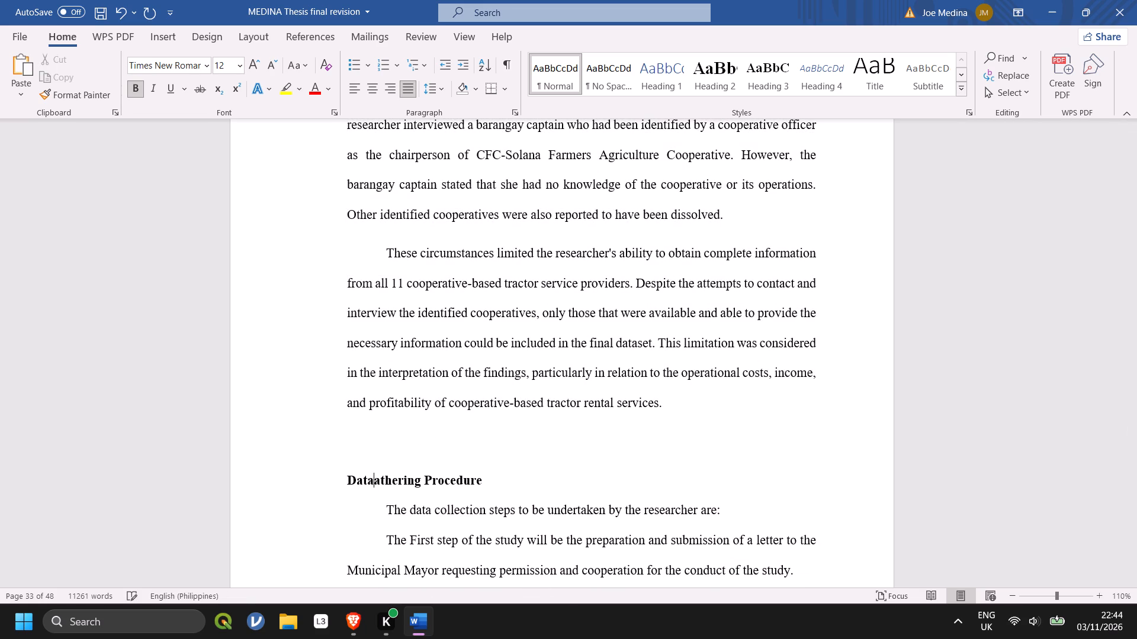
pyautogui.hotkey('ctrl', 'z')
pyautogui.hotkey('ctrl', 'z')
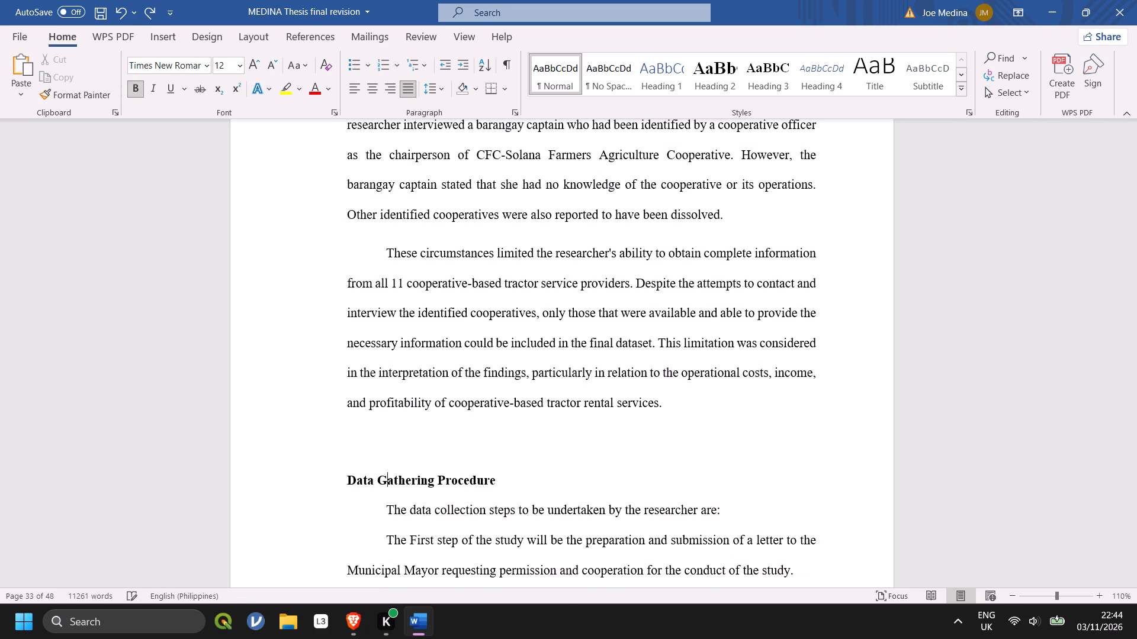
# Delete the empty paragraph between the last pasted paragraph and the Data Gathering Procedure heading.
pyautogui.press('Up')
pyautogui.press('BackSpace')
pyautogui.press('BackSpace')
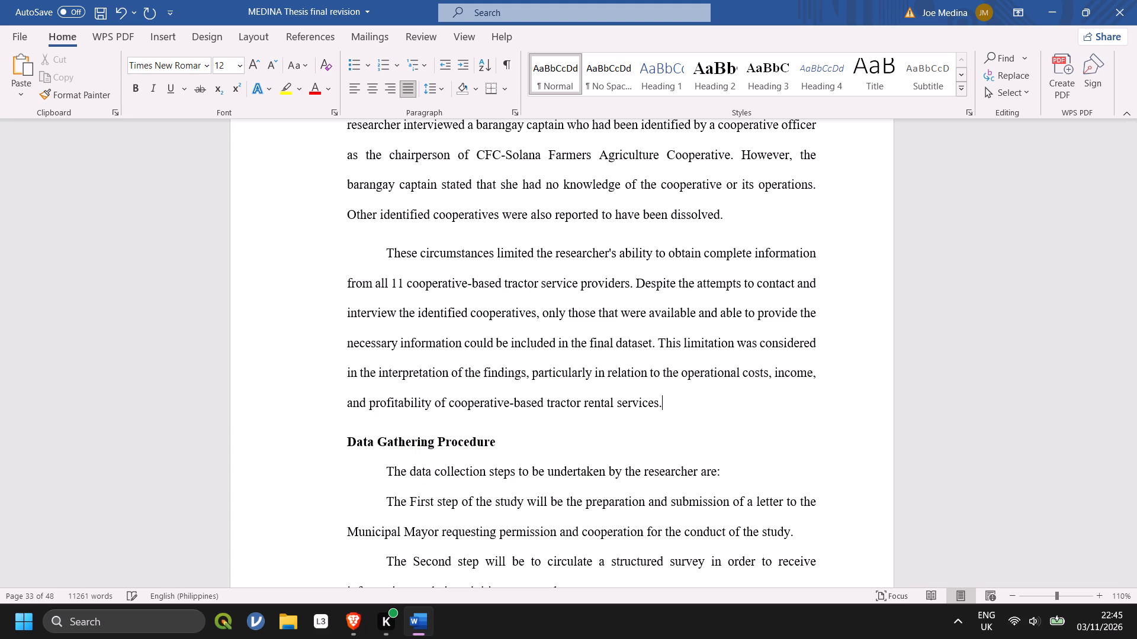
# Delete the duplicate, larger "Respondents of the Study" heading directly above the section's first paragraph on page 26.
pyautogui.scroll(5, 442, 463)
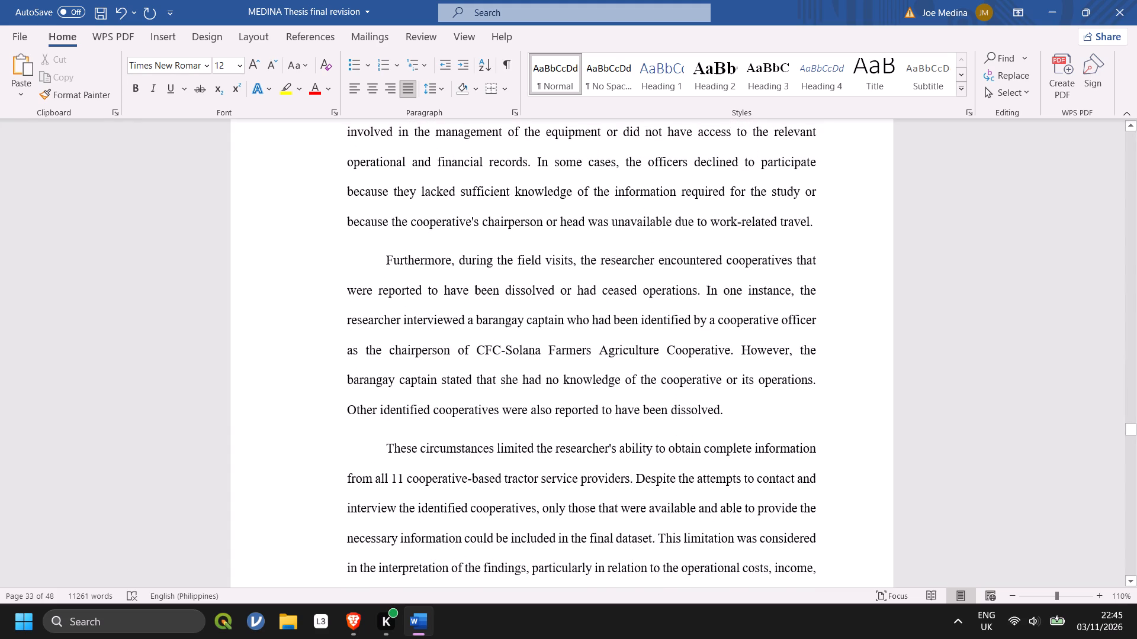
pyautogui.scroll(4, 440, 461)
pyautogui.scroll(20, 440, 461)
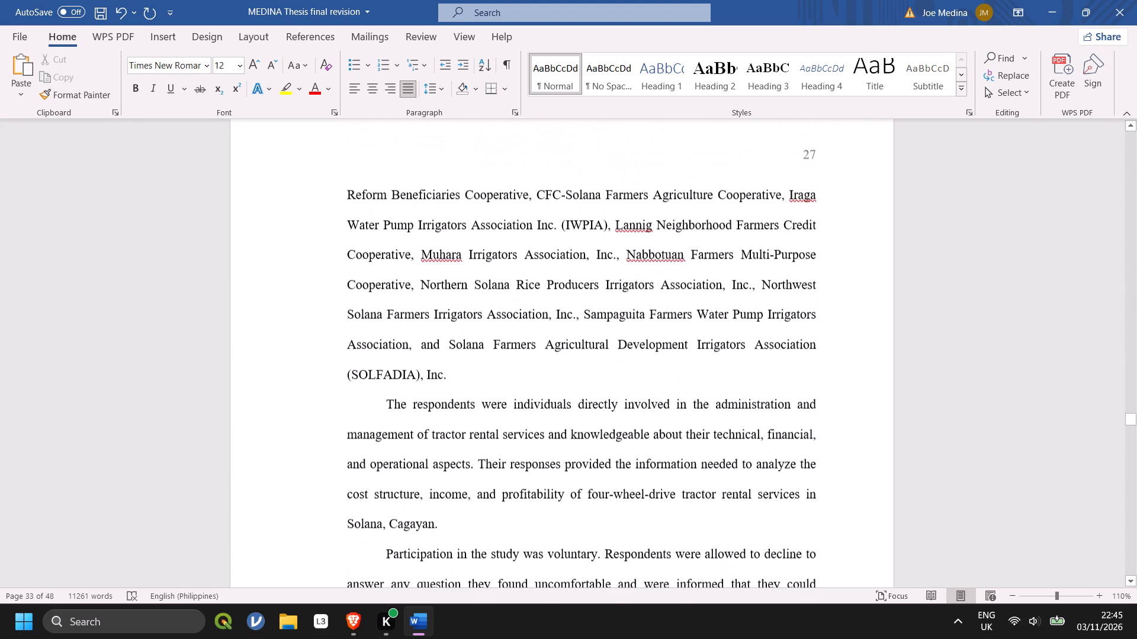
pyautogui.hotkey('alt', 'Tab')
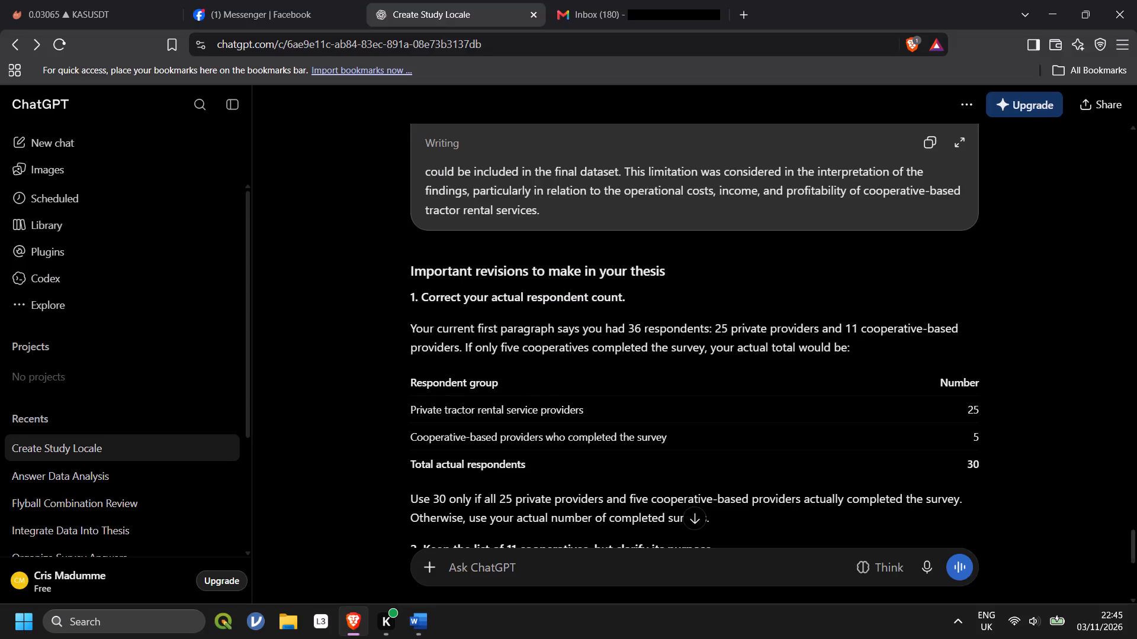
pyautogui.hotkey('alt', 'Tab')
pyautogui.scroll(17, 439, 461)
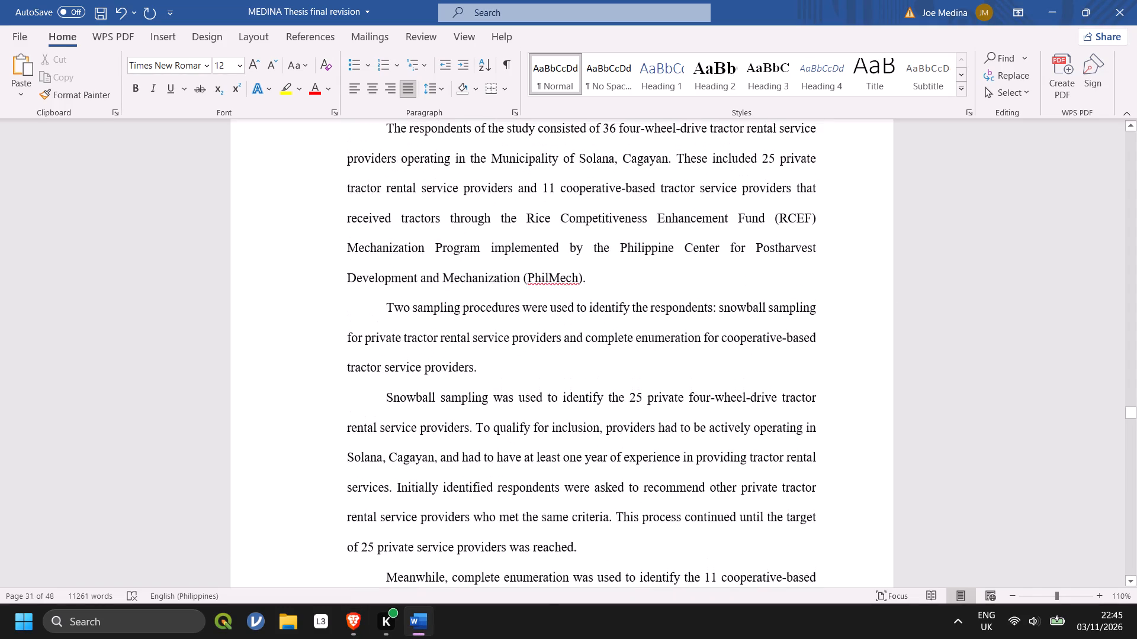
pyautogui.keyDown('ctrl'); pyautogui.scroll(-1, 439, 461); pyautogui.keyUp('ctrl')
pyautogui.scroll(10, 439, 461)
pyautogui.scroll(-5, 439, 461)
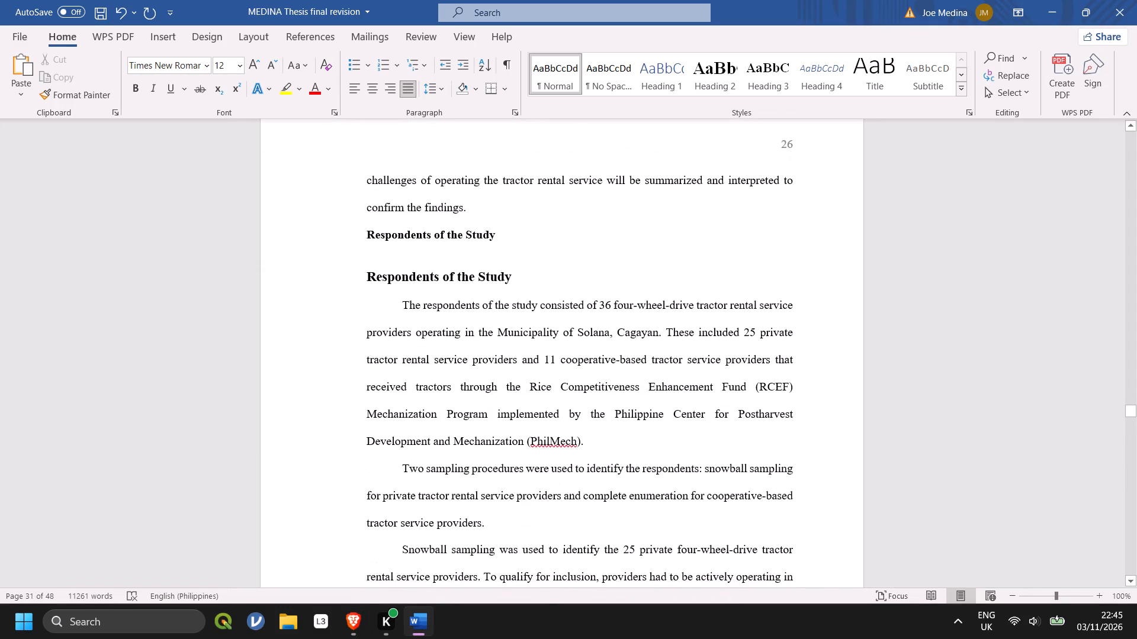
pyautogui.click(315, 283)
pyautogui.press('BackSpace')
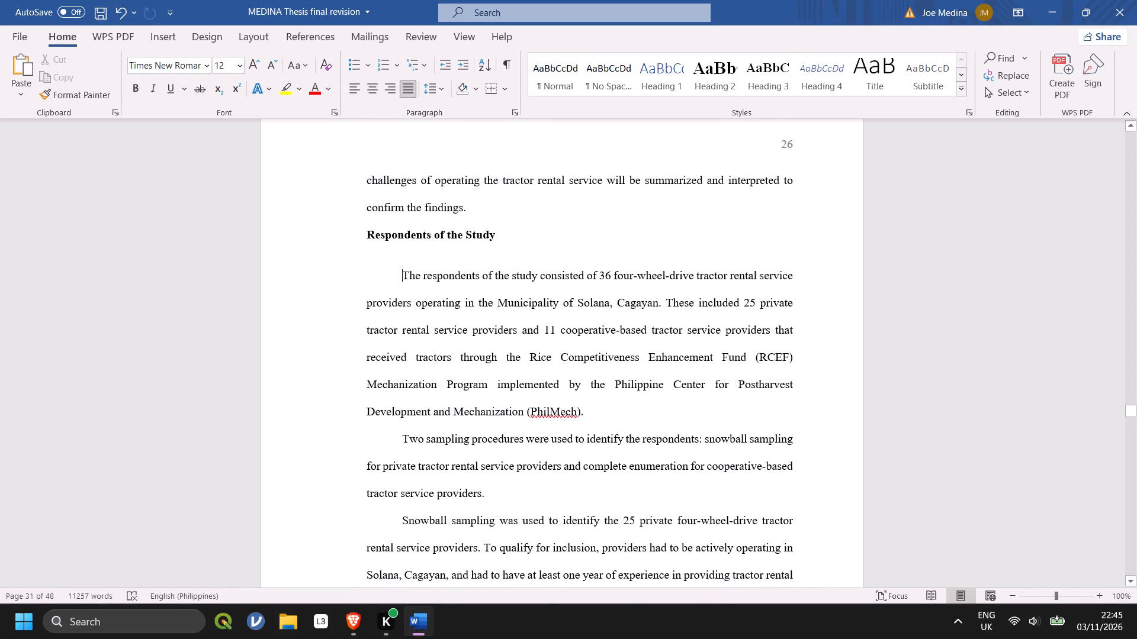
pyautogui.click(329, 240)
pyautogui.click(482, 280)
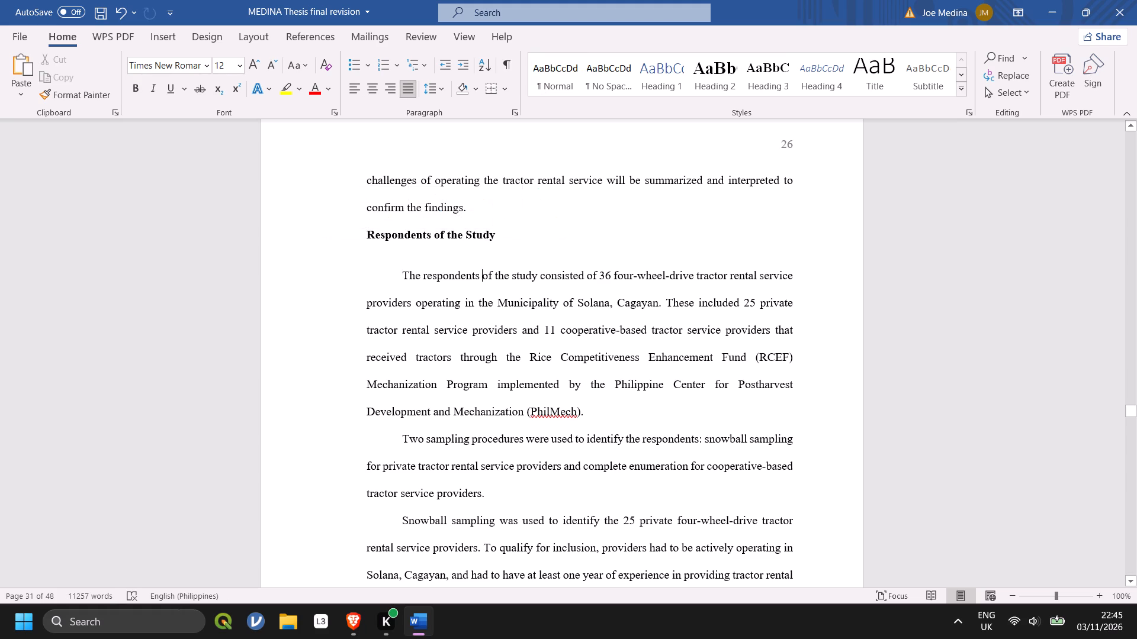
pyautogui.click(407, 267)
pyautogui.click(410, 262)
pyautogui.moveTo(359, 238); pyautogui.dragTo(520, 611)
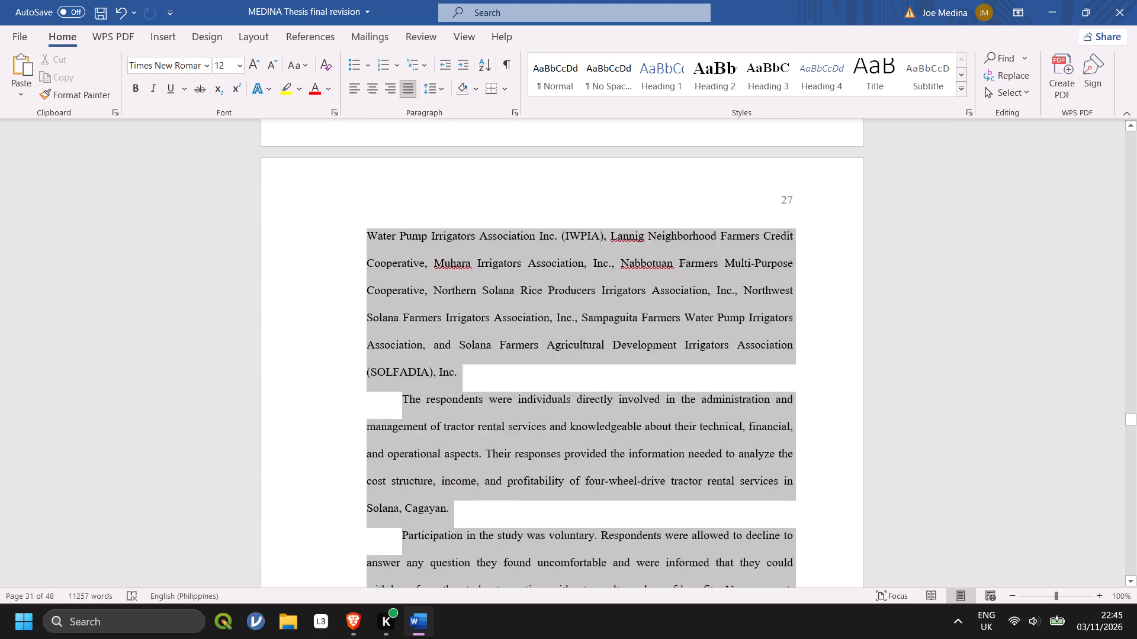
pyautogui.moveTo(520, 611); pyautogui.dragTo(693, 350)
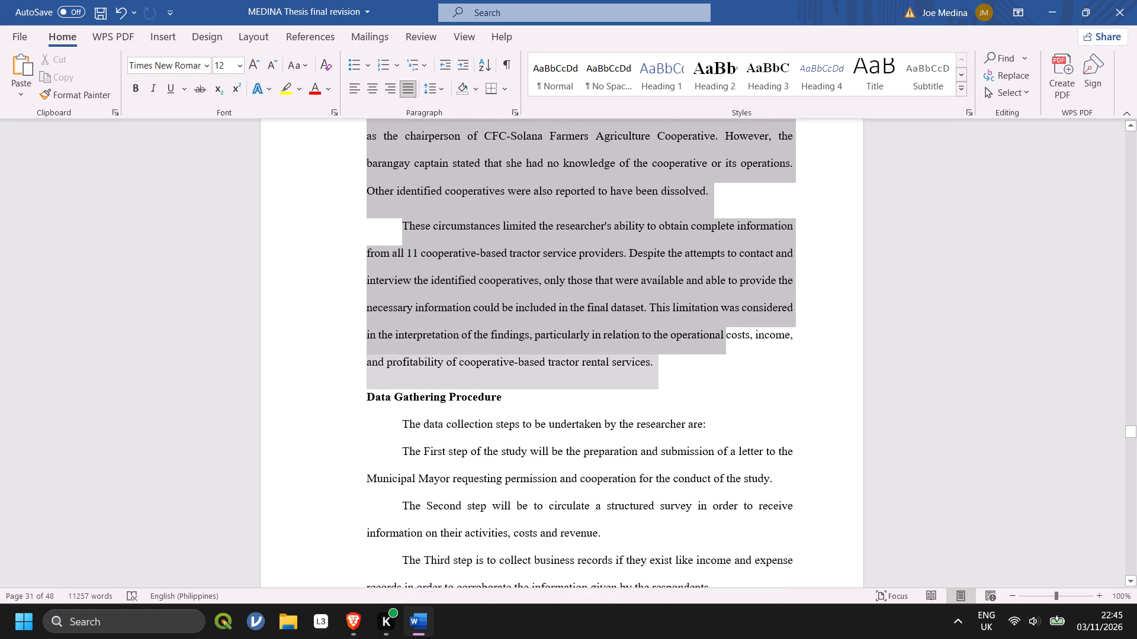
pyautogui.moveTo(693, 350); pyautogui.dragTo(699, 367)
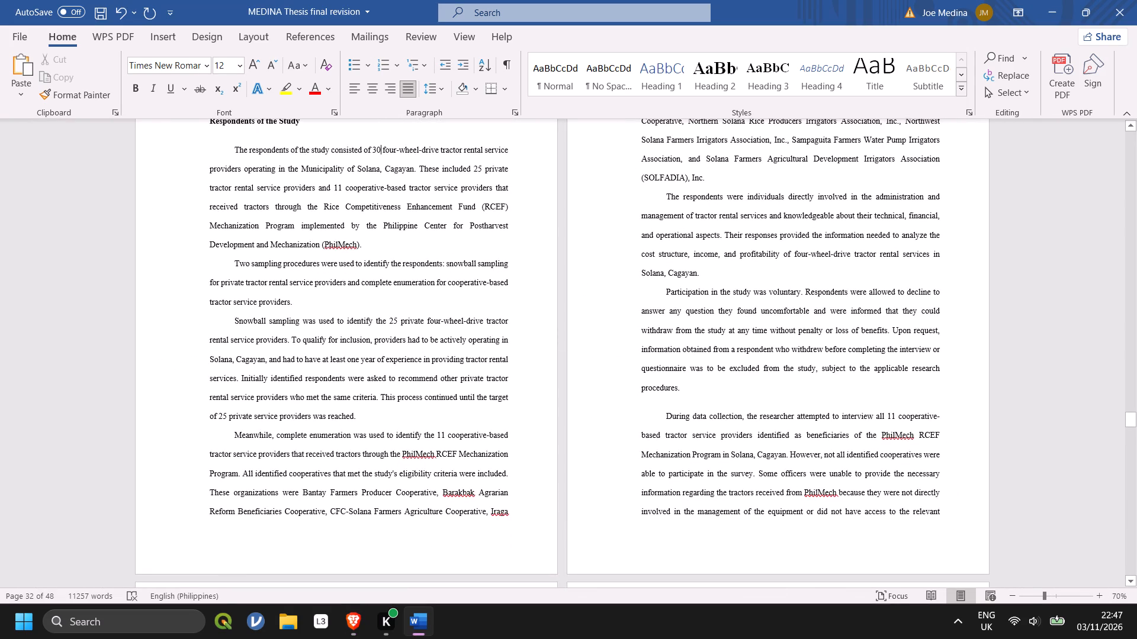
pyautogui.keyDown('ctrl'); pyautogui.scroll(-1, 494, 364); pyautogui.keyUp('ctrl')
pyautogui.scroll(2, 494, 364)
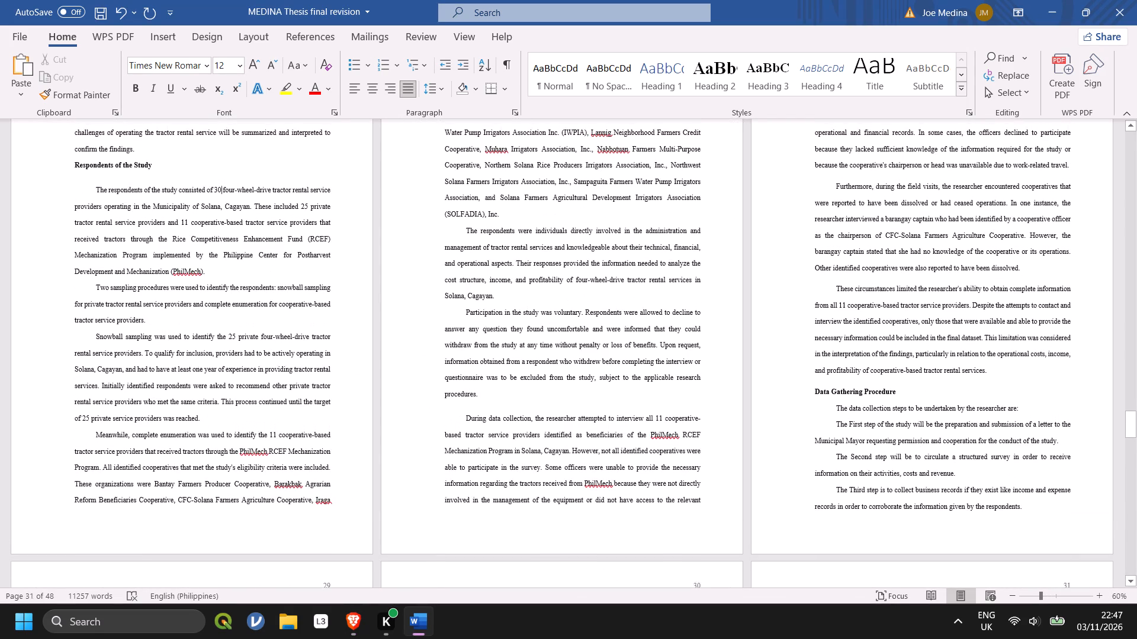
pyautogui.scroll(3, 494, 364)
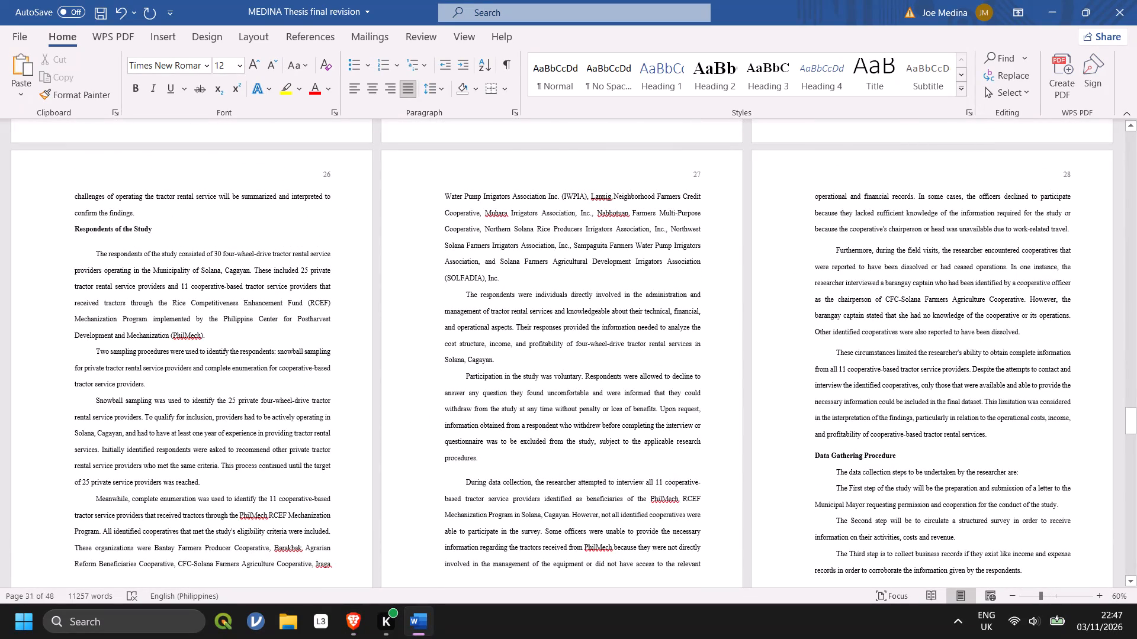
pyautogui.moveTo(994, 435); pyautogui.dragTo(99, 255)
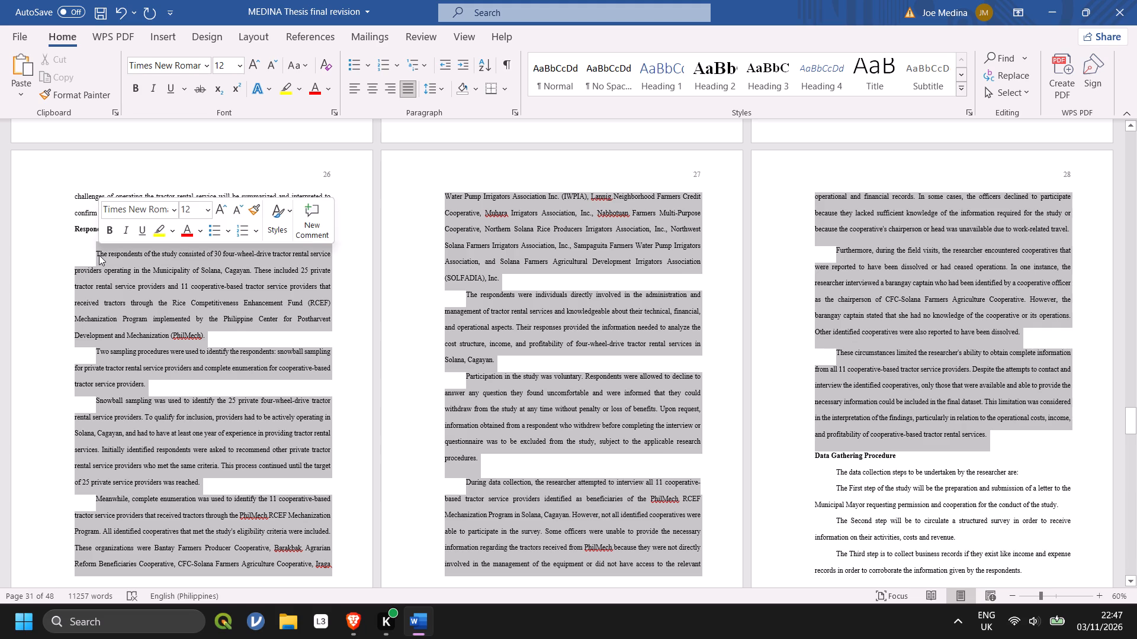
pyautogui.hotkey('ctrl', 'v')
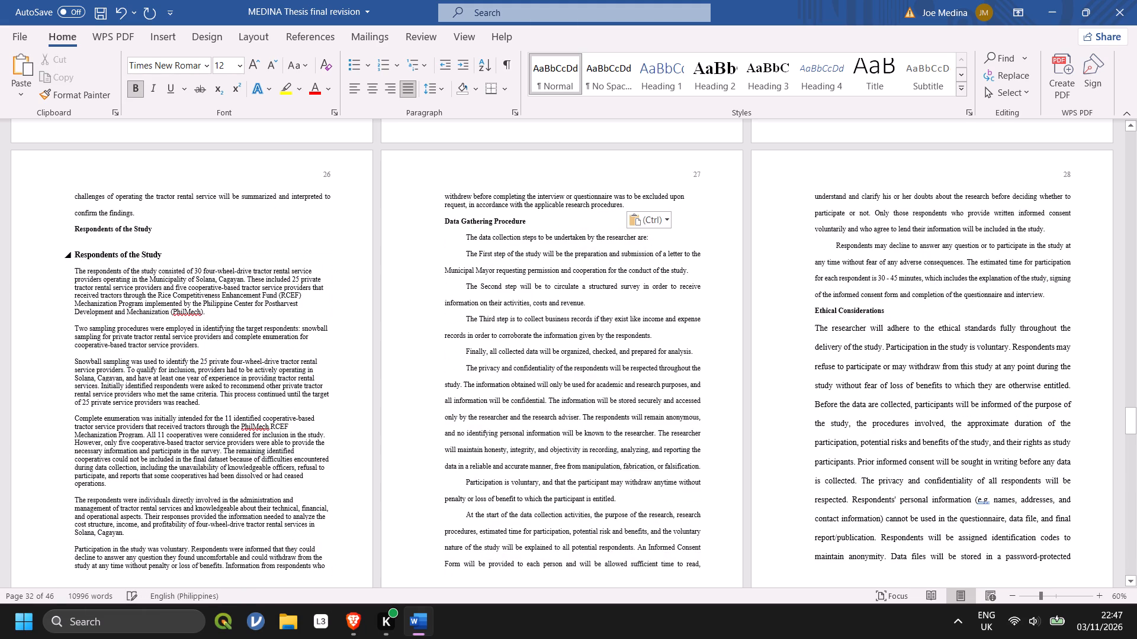
# Clear the formatting of all the pasted Respondents of the Study text and set it to Times New Roman, size 12.
pyautogui.click(53, 253)
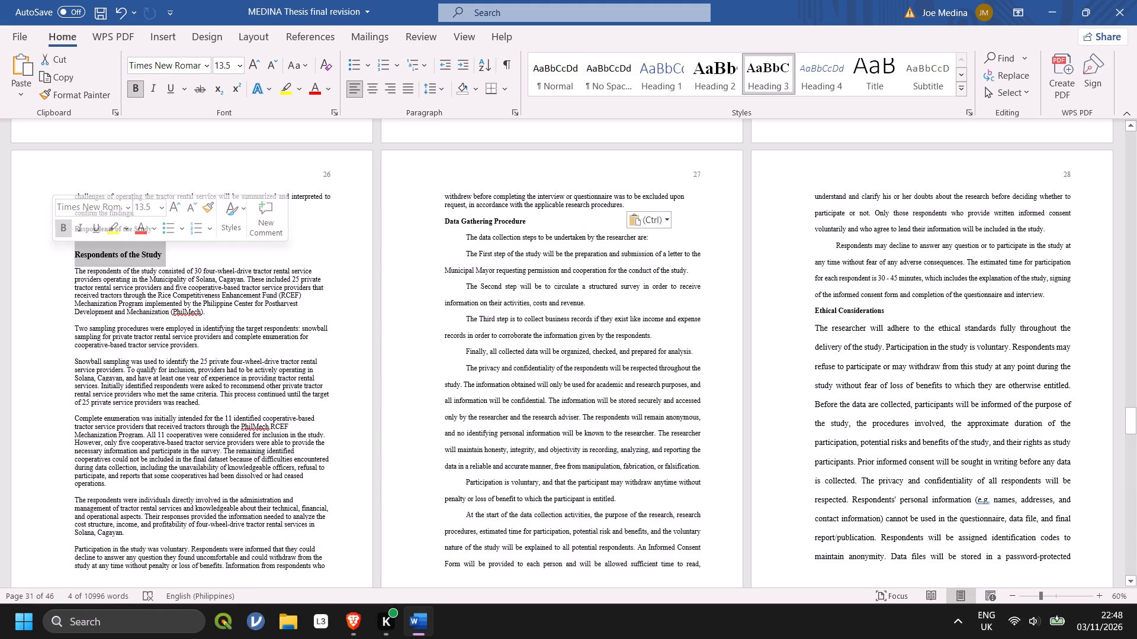
pyautogui.click(199, 276)
pyautogui.moveTo(627, 205); pyautogui.dragTo(53, 235)
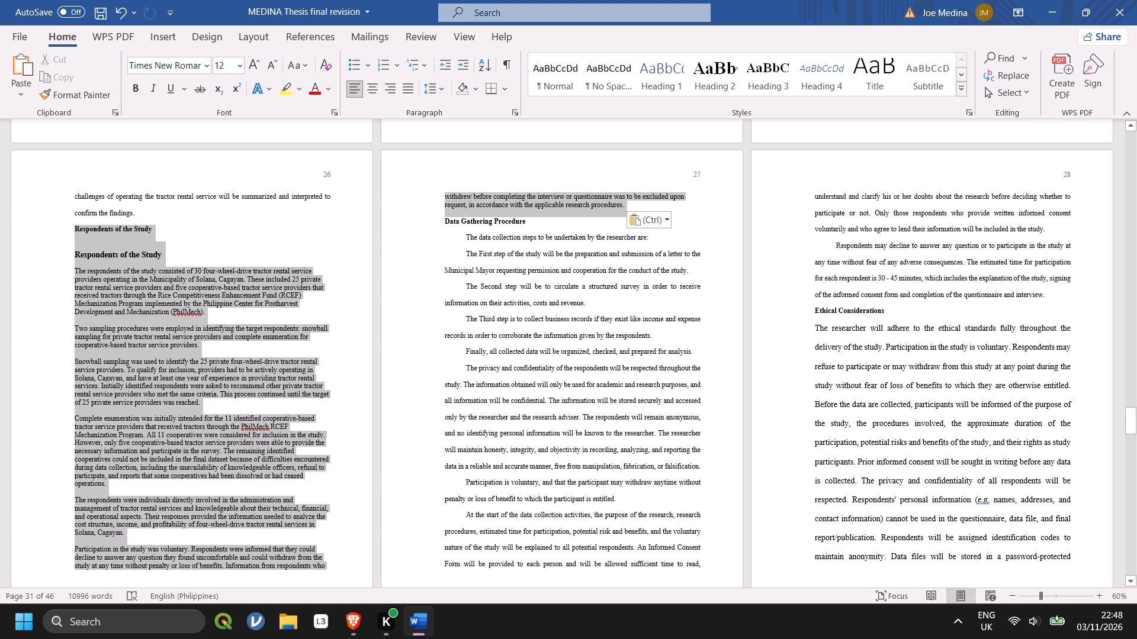
pyautogui.moveTo(53, 235); pyautogui.dragTo(54, 248)
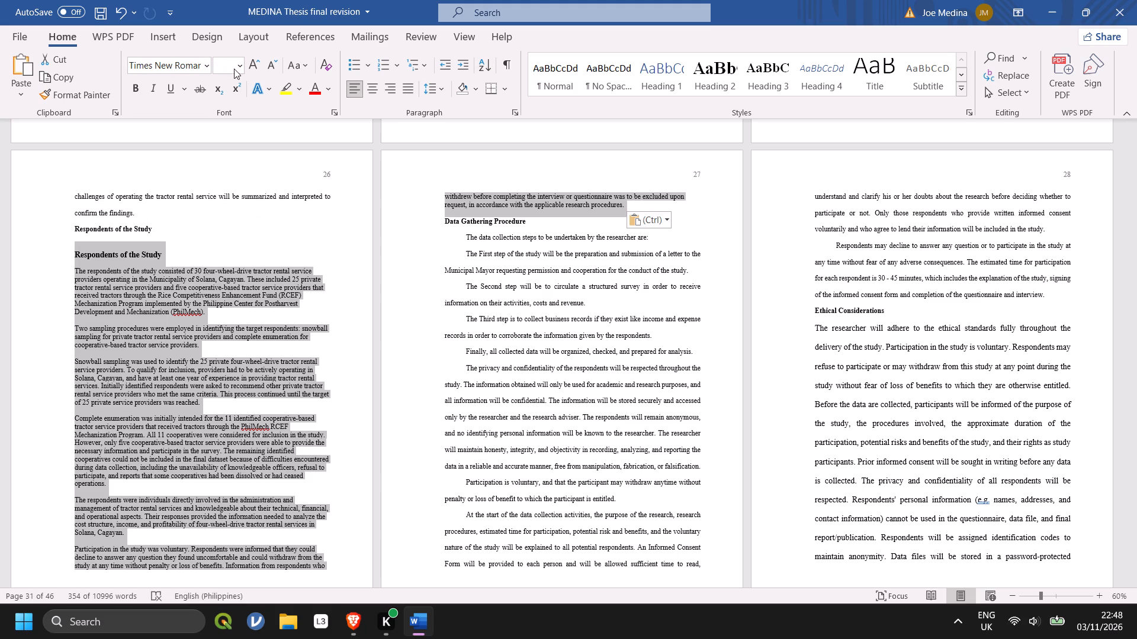
pyautogui.click(330, 68)
pyautogui.click(237, 68)
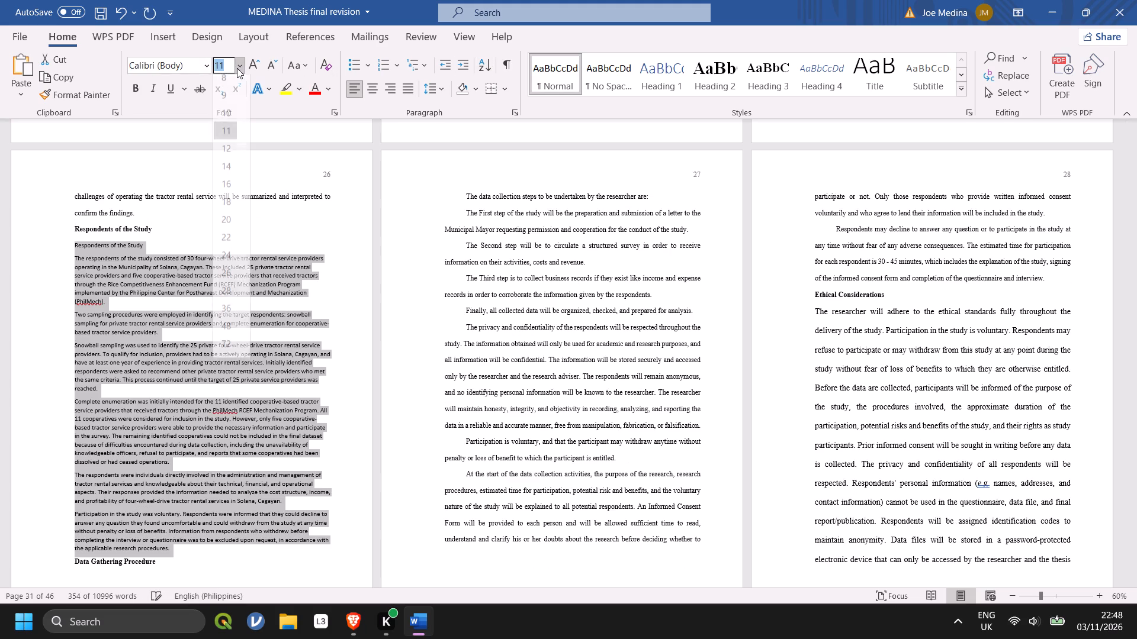
pyautogui.click(219, 155)
pyautogui.click(205, 69)
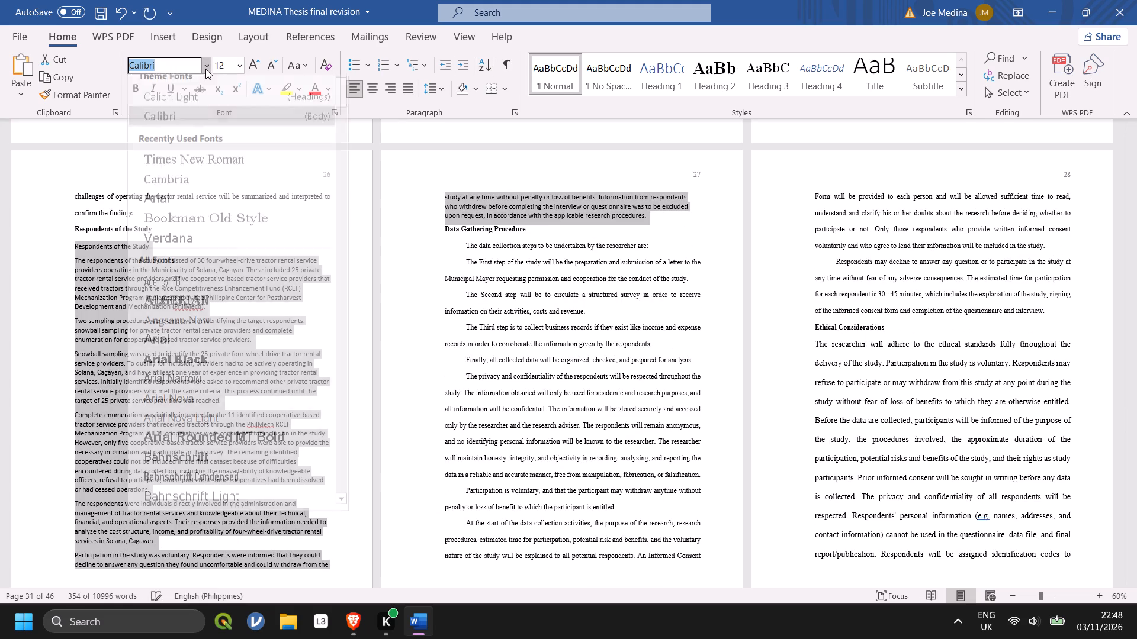
pyautogui.click(210, 165)
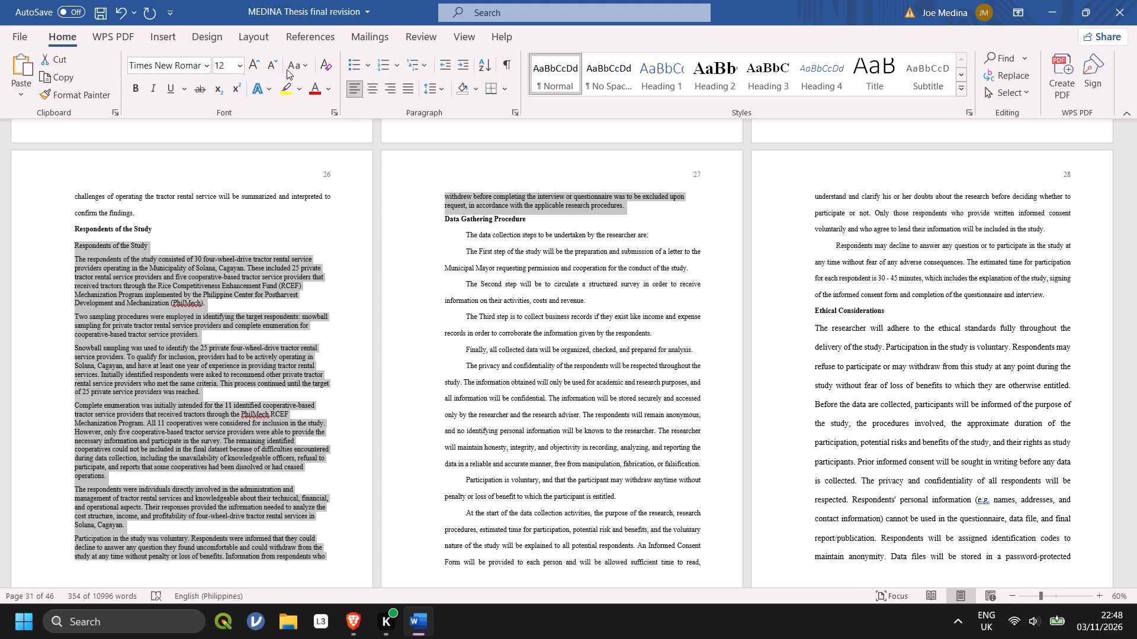
# Justify the pasted text and give it a first-line indent, double line spacing and no space between paragraphs of the same style.
pyautogui.click(404, 89)
pyautogui.click(516, 111)
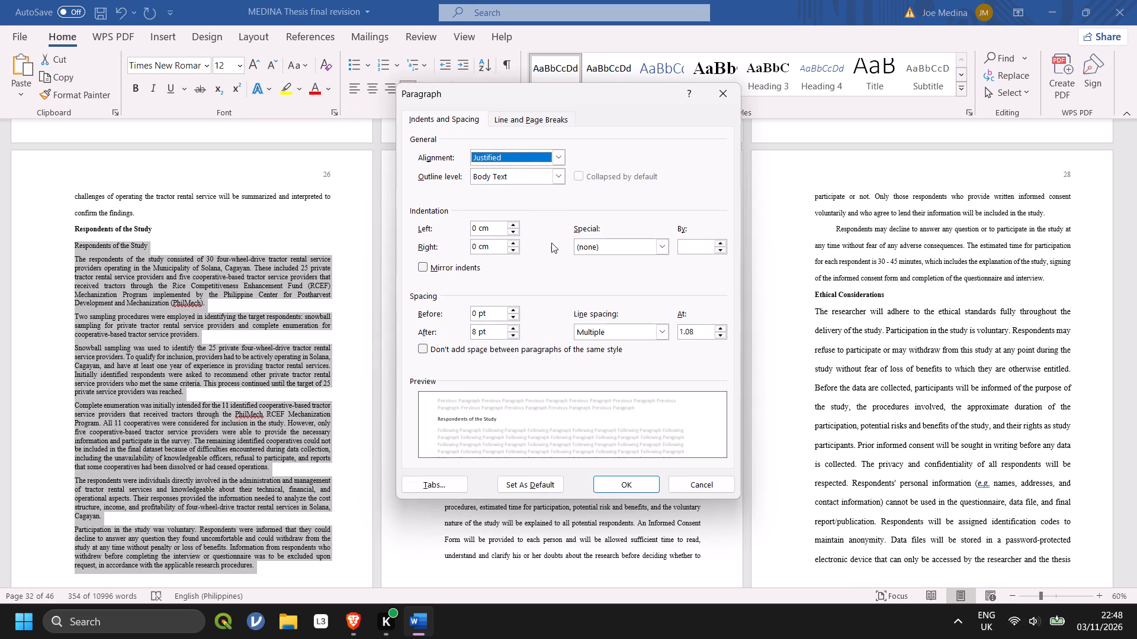
pyautogui.click(632, 246)
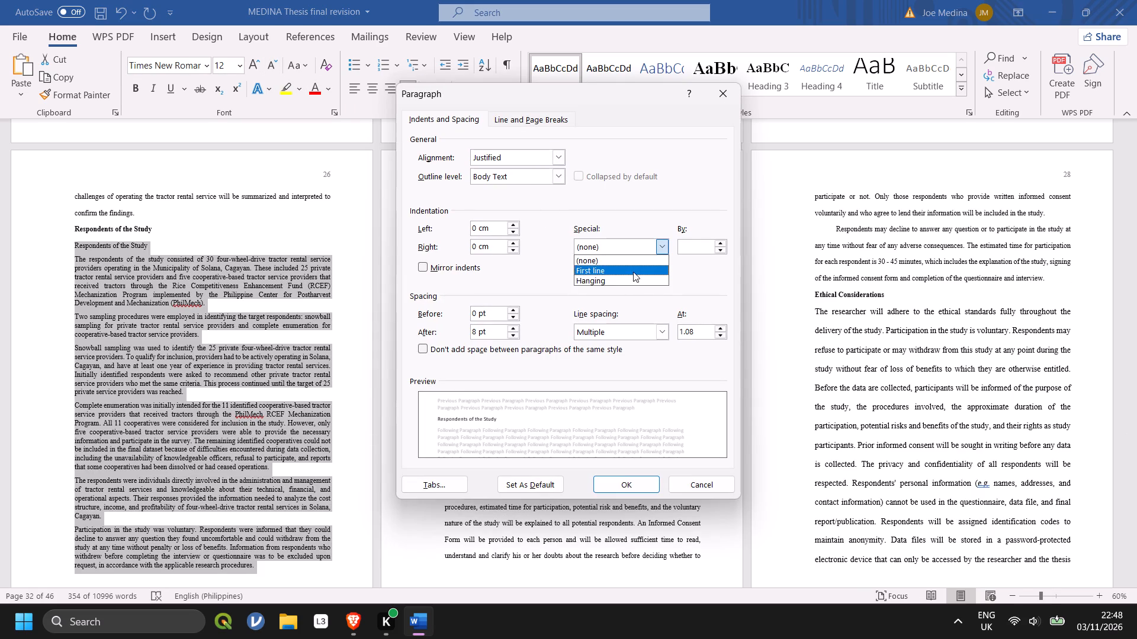
pyautogui.click(633, 272)
pyautogui.click(634, 324)
pyautogui.click(629, 360)
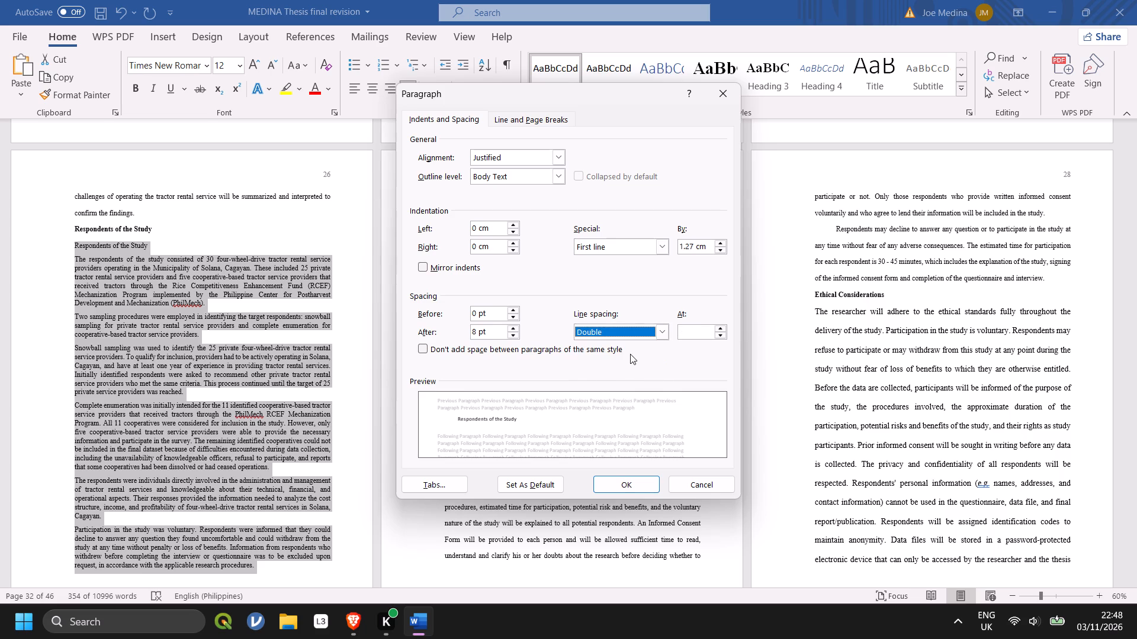
pyautogui.click(420, 348)
pyautogui.click(617, 482)
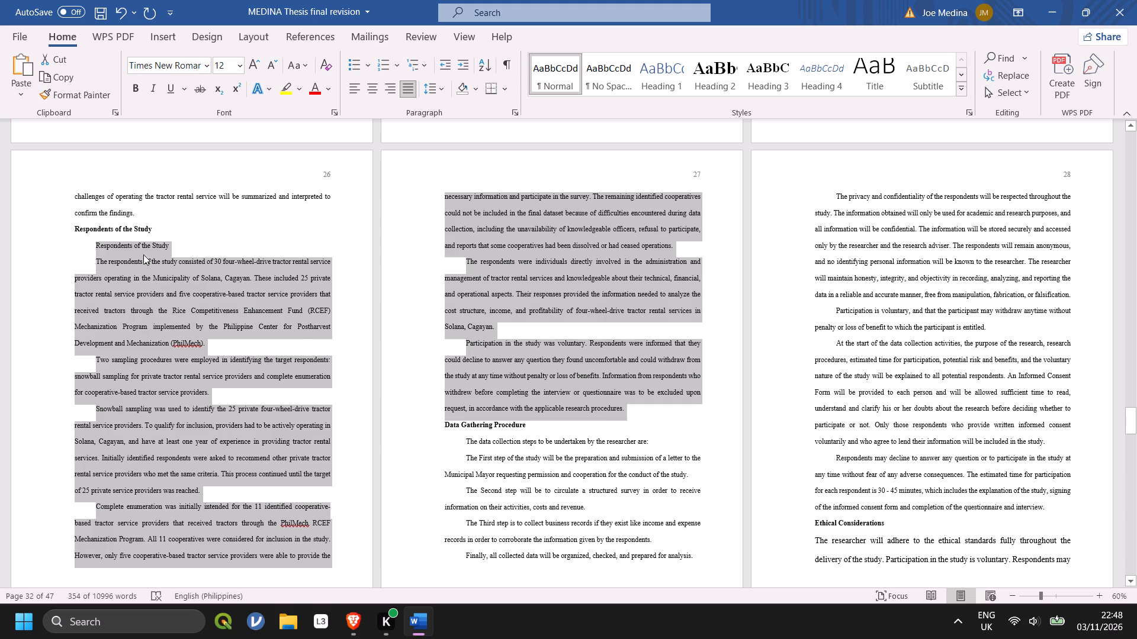
# Delete the duplicate, unbolded "Respondents of the Study" line beneath the section's original heading.
pyautogui.click(72, 243)
pyautogui.click(56, 245)
pyautogui.press('BackSpace')
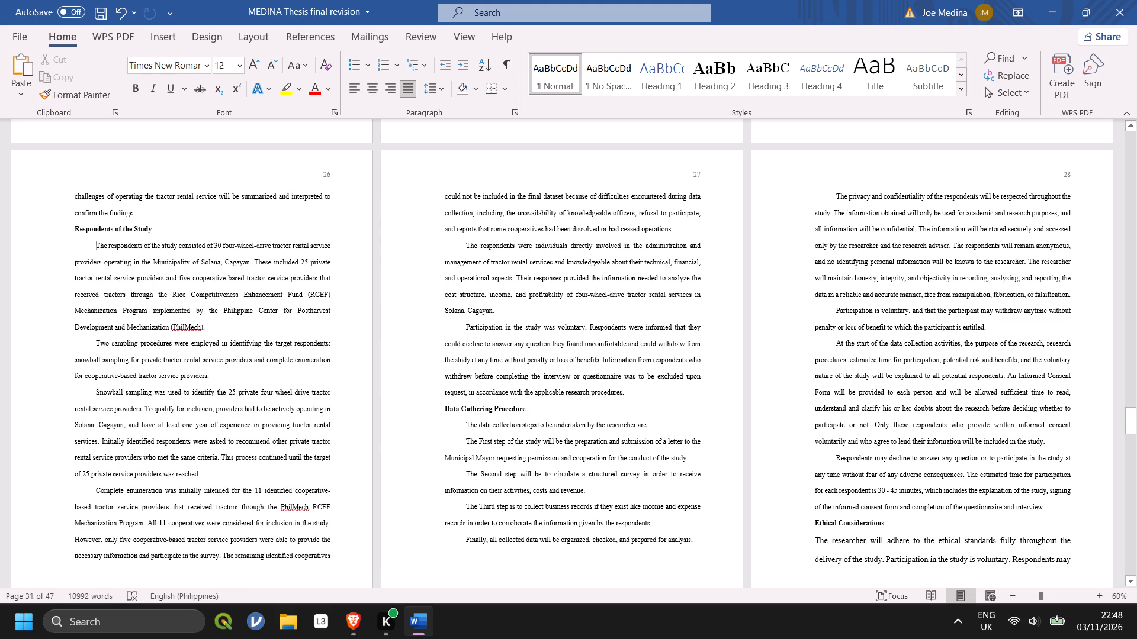
# Read through the reformatted Respondents of the Study section on pages 26 and 27.
pyautogui.keyDown('ctrl'); pyautogui.scroll(2, 186, 302); pyautogui.keyUp('ctrl')
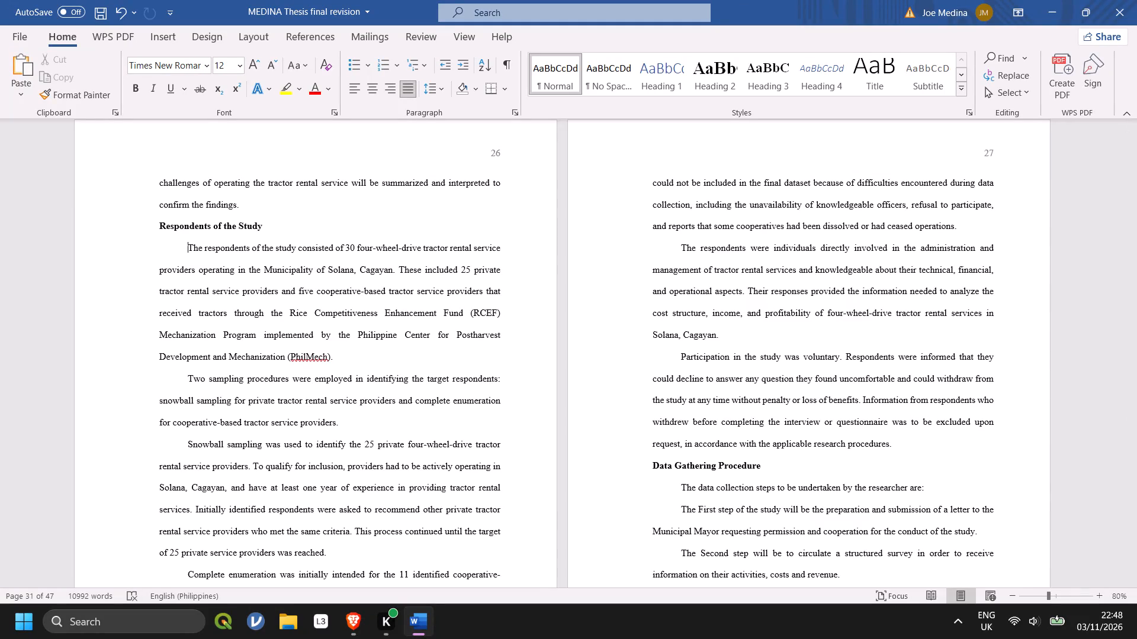
pyautogui.scroll(-2, 545, 289)
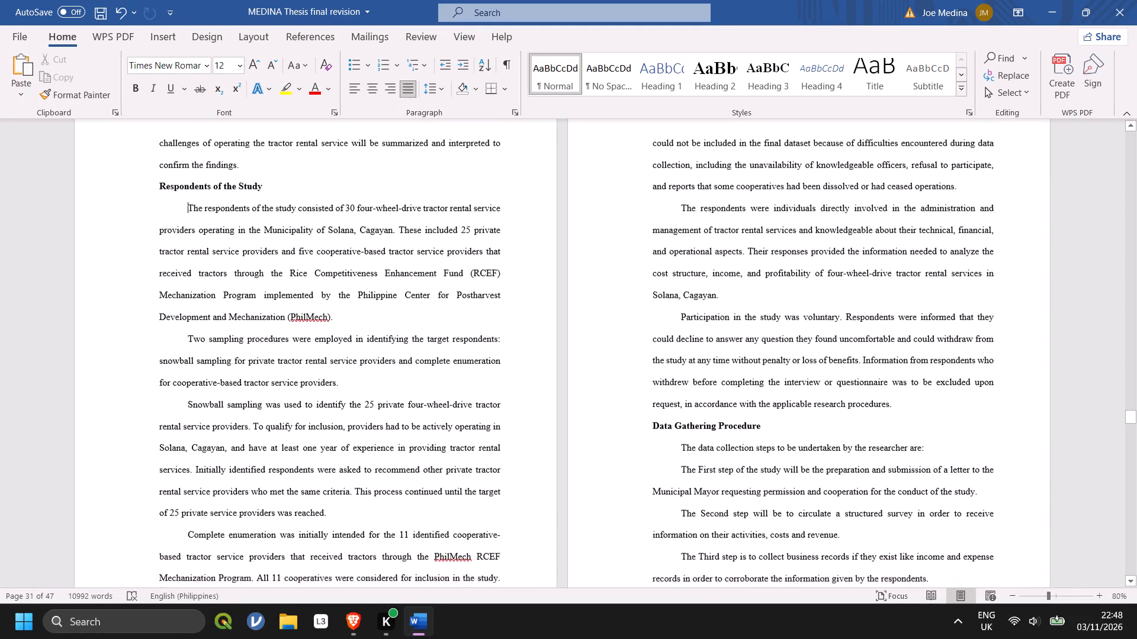
pyautogui.scroll(-3, 545, 289)
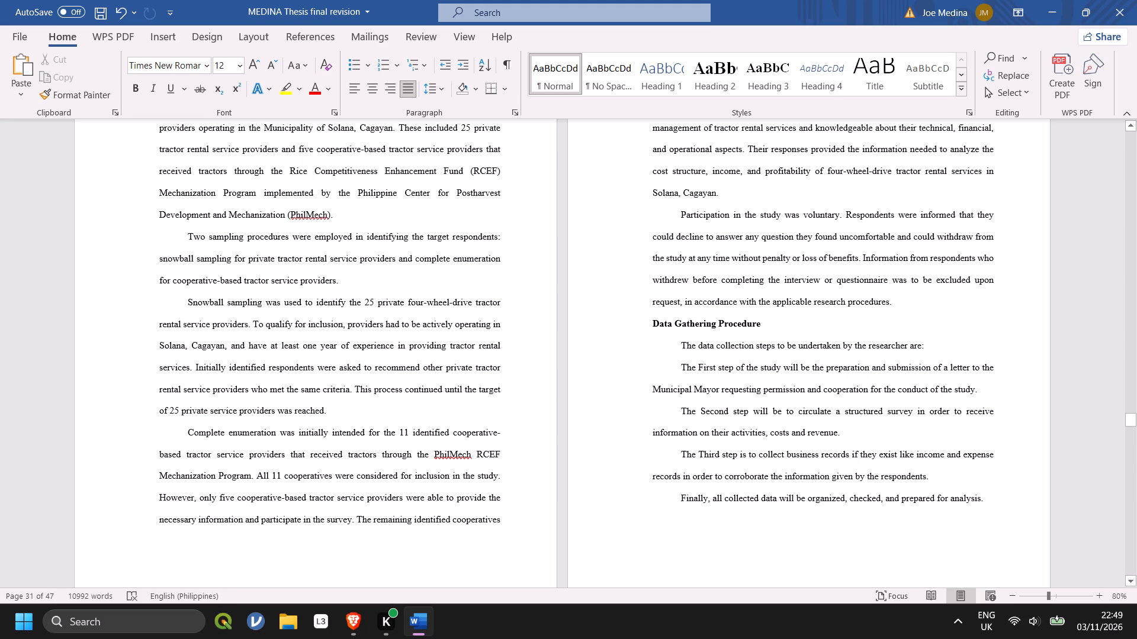
pyautogui.click(407, 347)
pyautogui.click(756, 362)
pyautogui.click(534, 362)
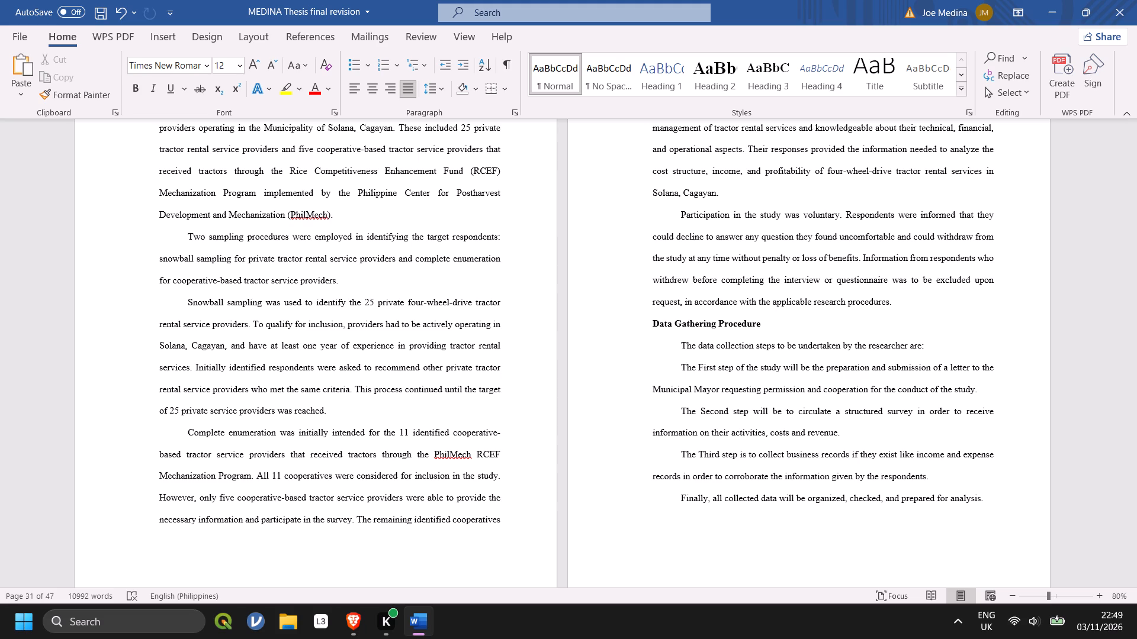
# Switch to Control Center 3.0, set the computer's operating mode to Quiet and close the window.
pyautogui.click(949, 619)
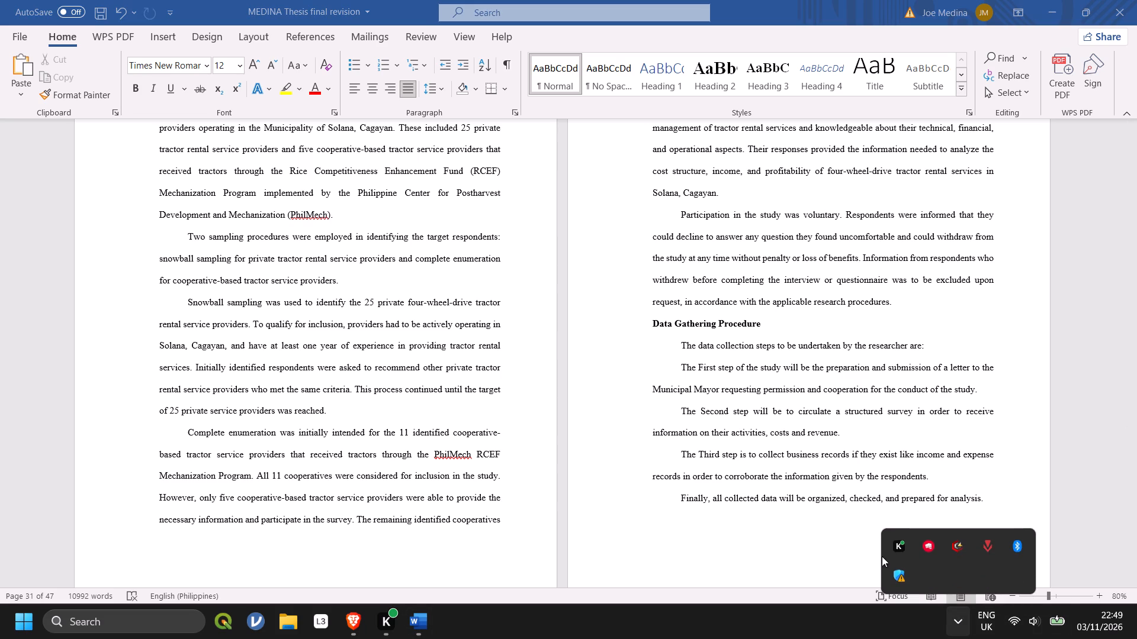
pyautogui.click(959, 544)
pyautogui.click(473, 292)
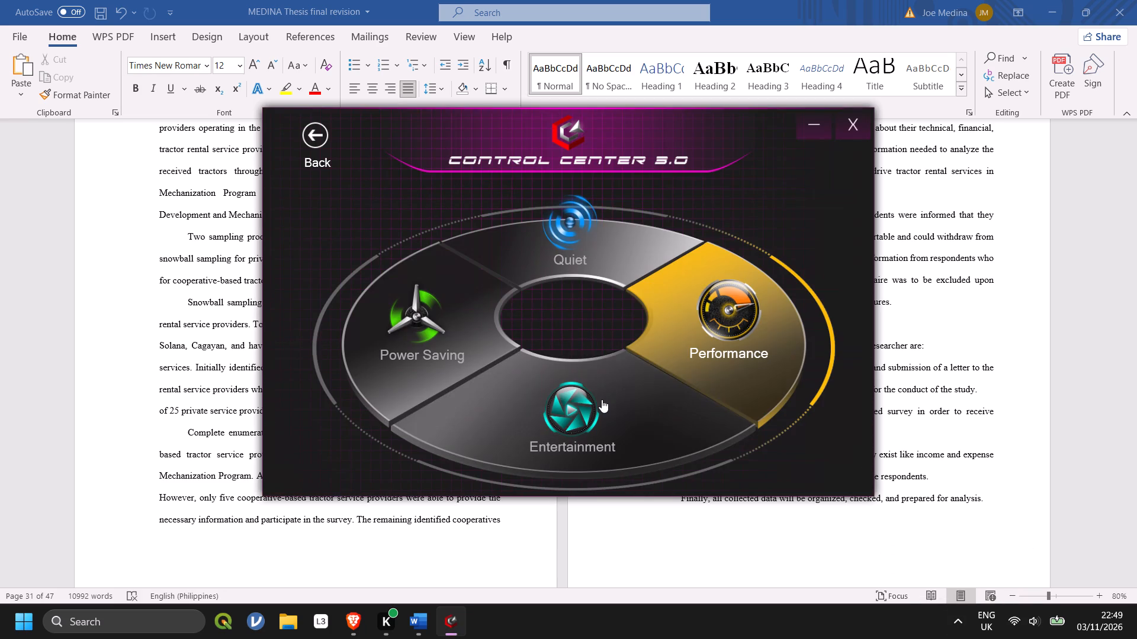
pyautogui.click(621, 247)
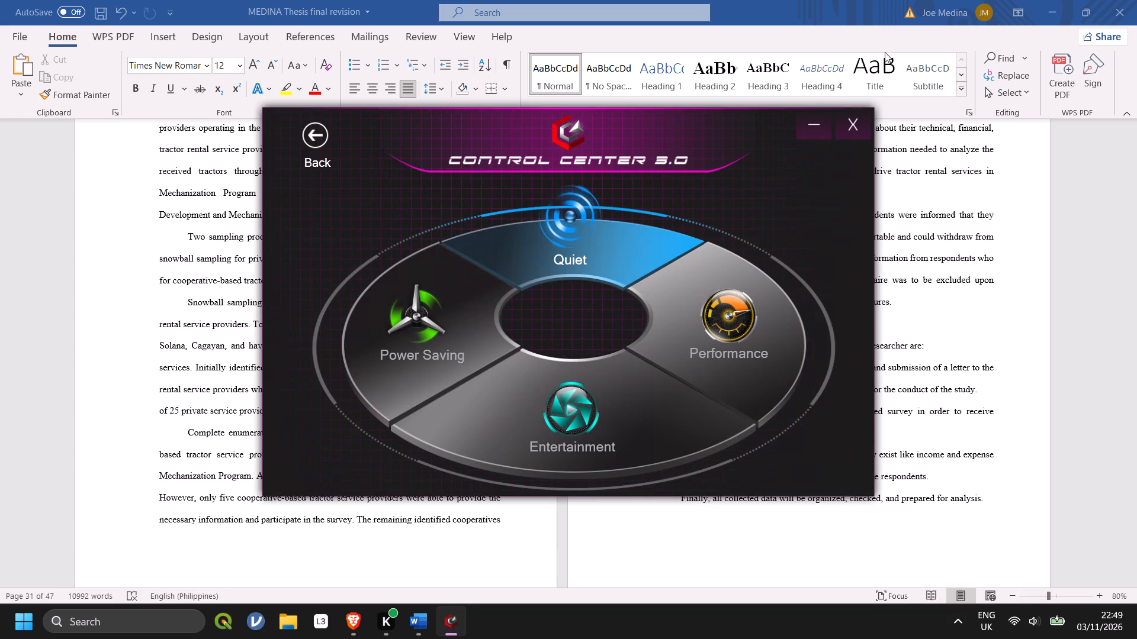
pyautogui.click(859, 113)
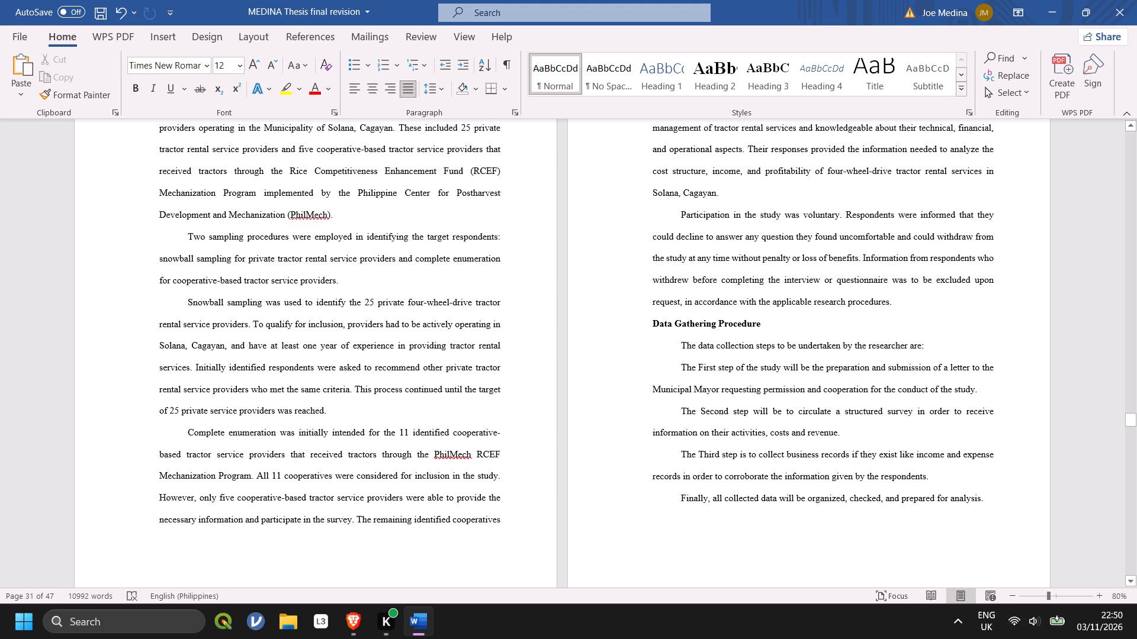
# Reread the Respondents of the Study section and examine the Data Gathering Procedure steps that follow it on page 27.
pyautogui.scroll(-2, 675, 414)
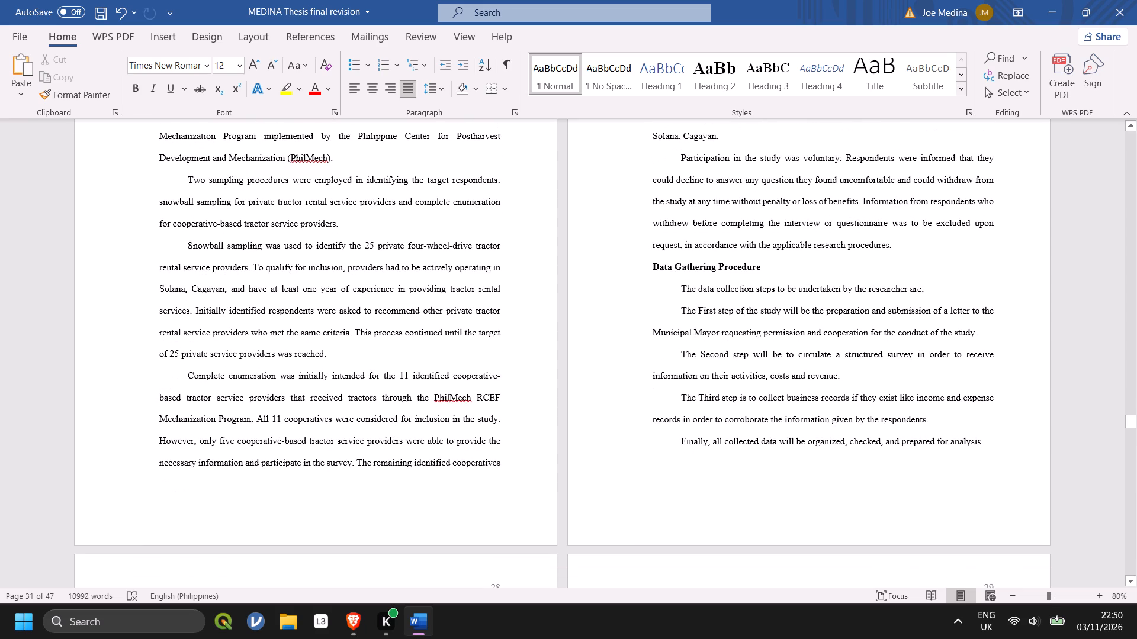
pyautogui.scroll(7, 675, 414)
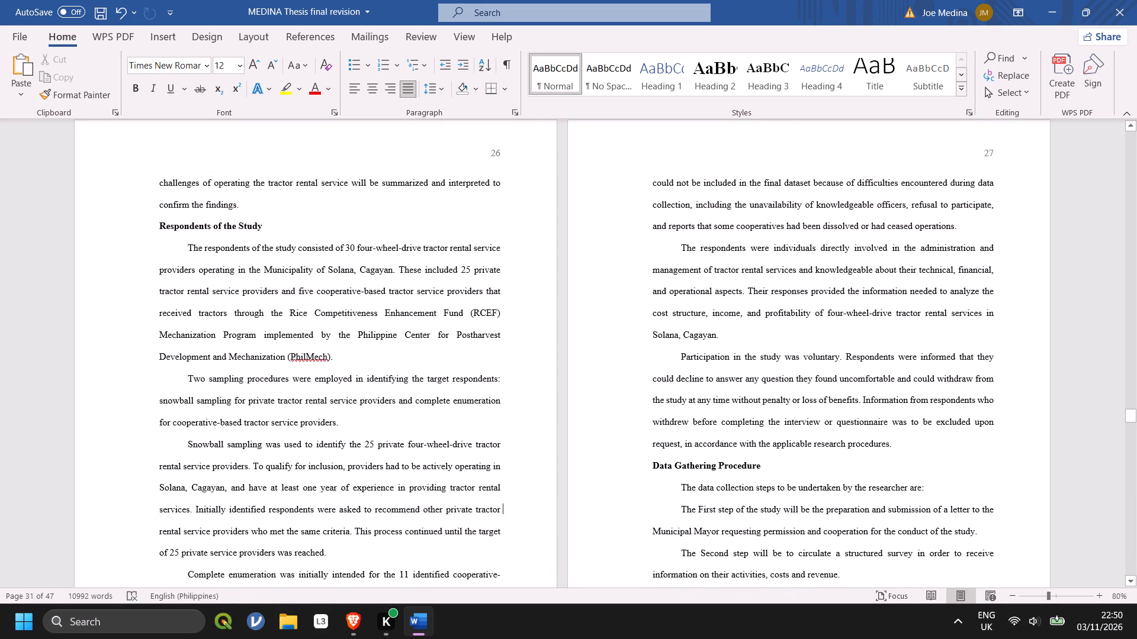
pyautogui.scroll(-3, 798, 410)
pyautogui.click(703, 362)
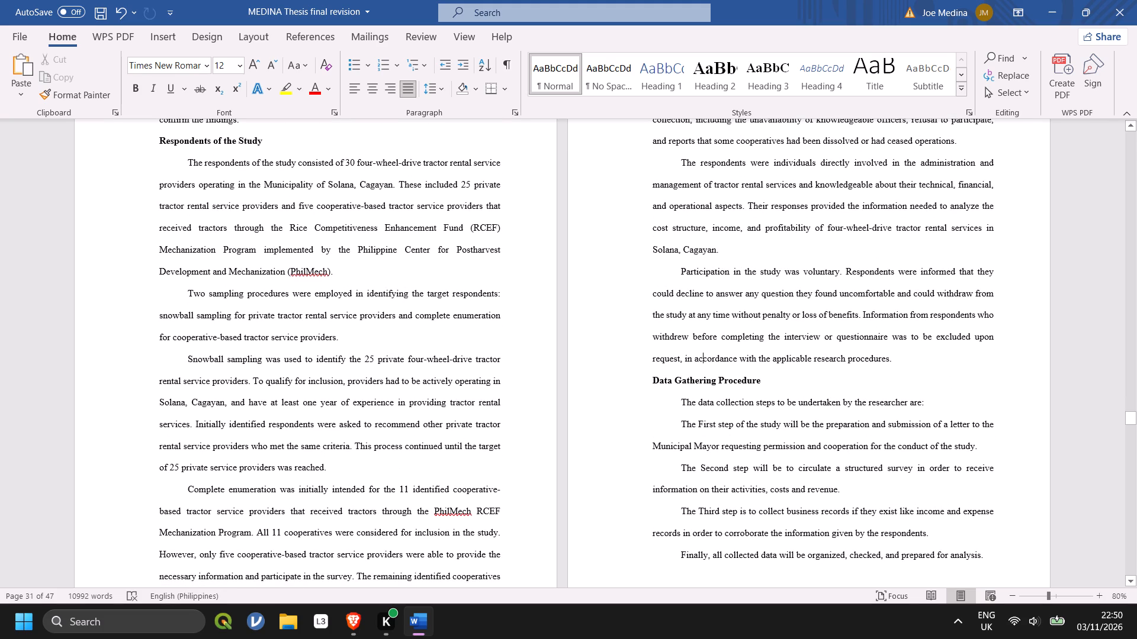
pyautogui.moveTo(667, 404); pyautogui.dragTo(724, 400)
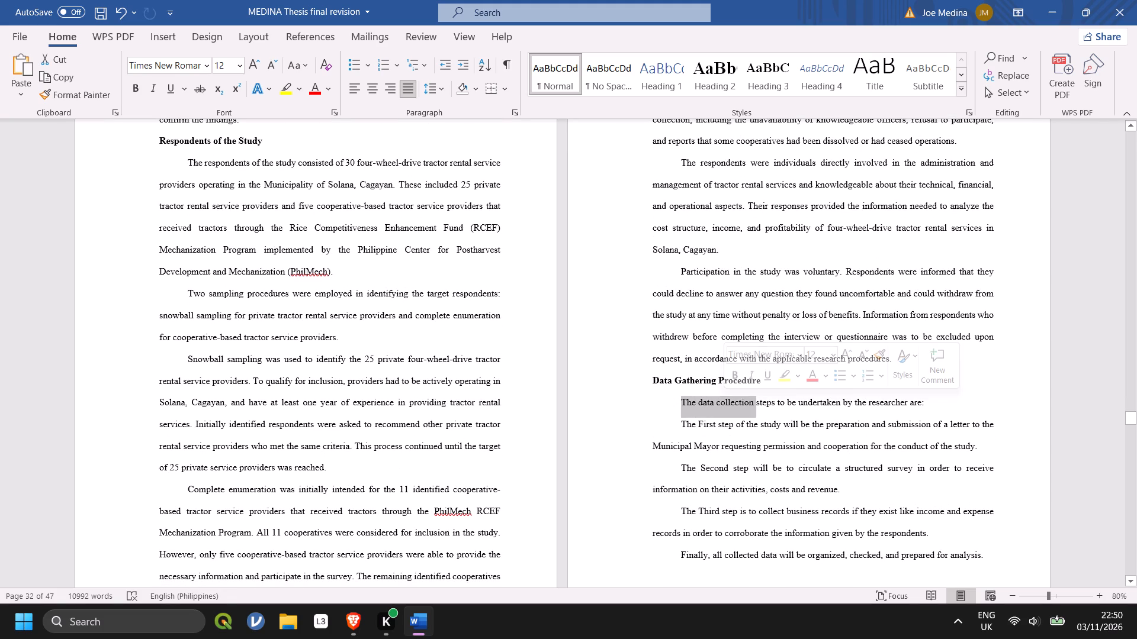
pyautogui.moveTo(626, 344); pyautogui.dragTo(717, 463)
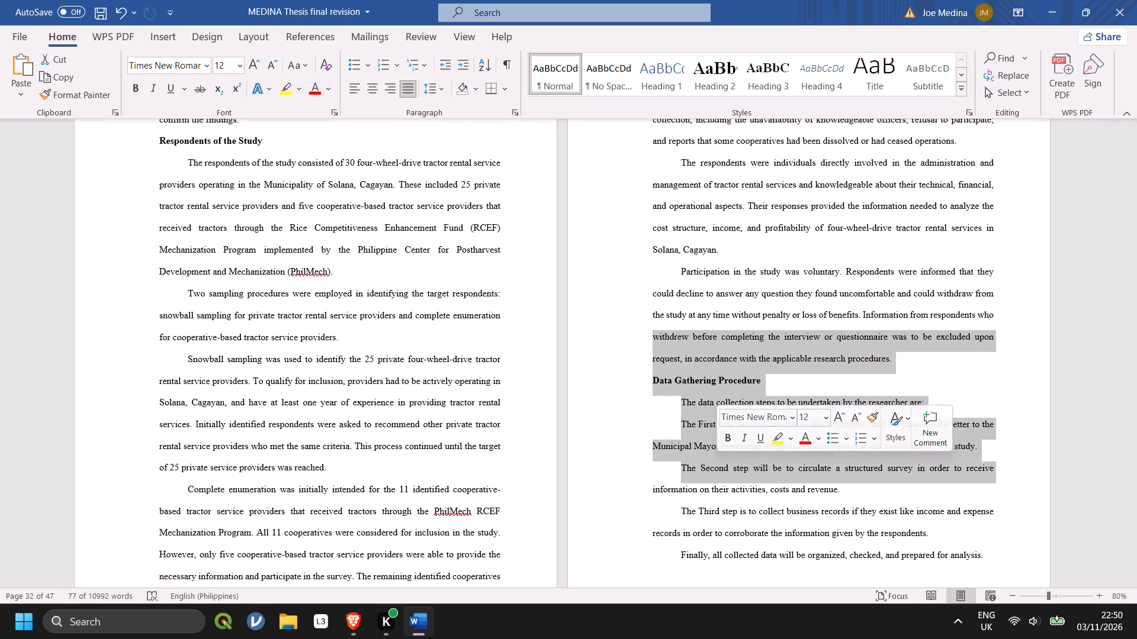
pyautogui.click(785, 494)
pyautogui.scroll(-4, 796, 504)
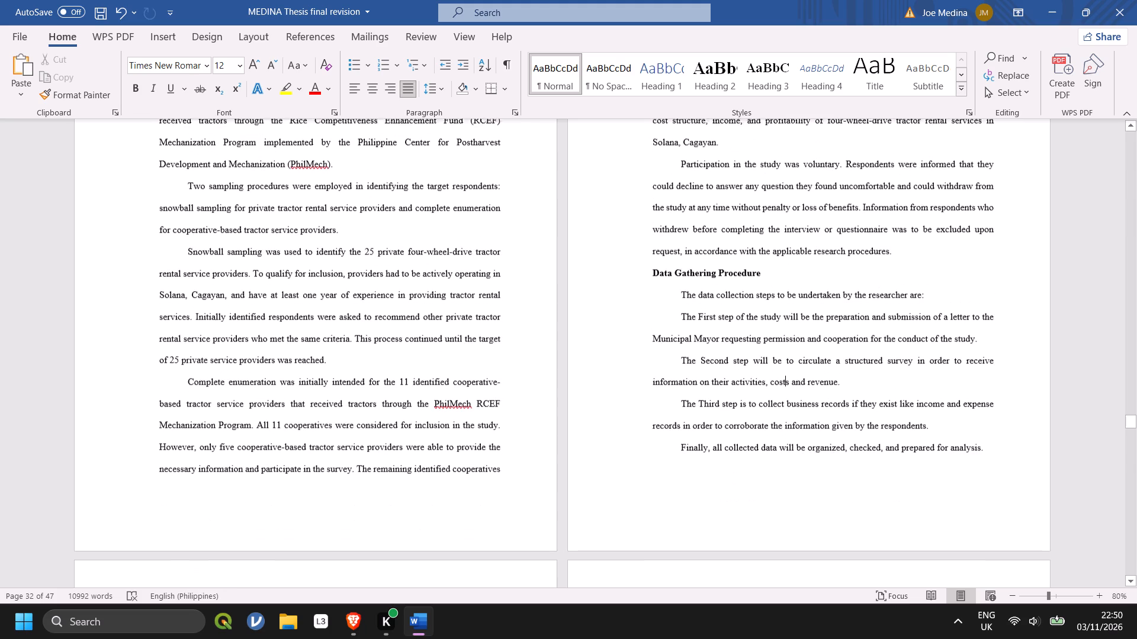
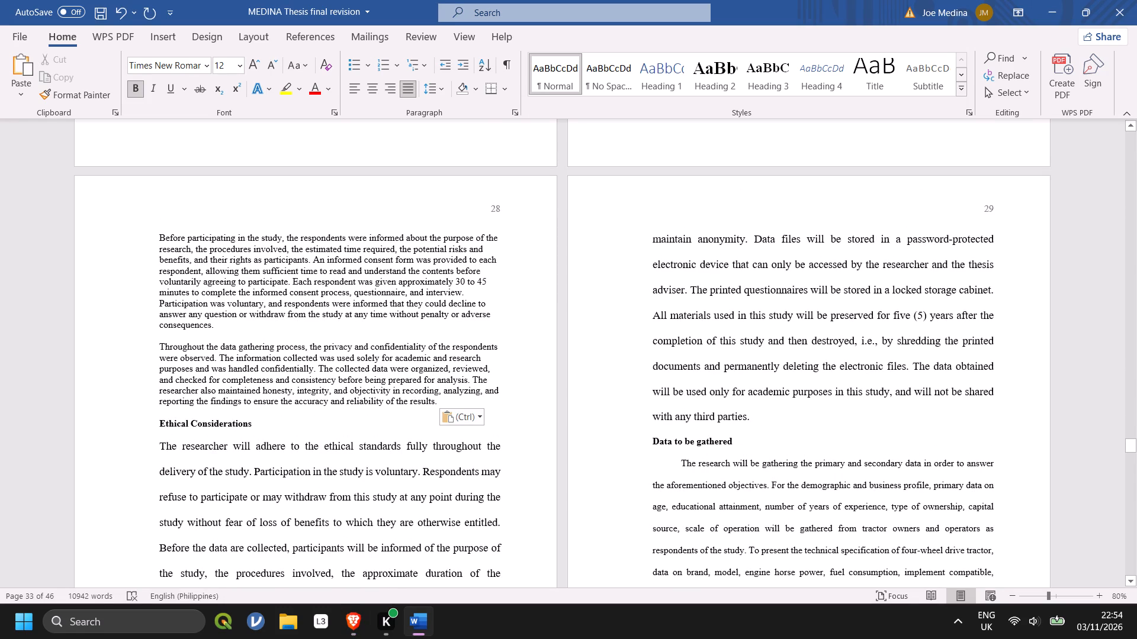
pyautogui.scroll(7, 337, 374)
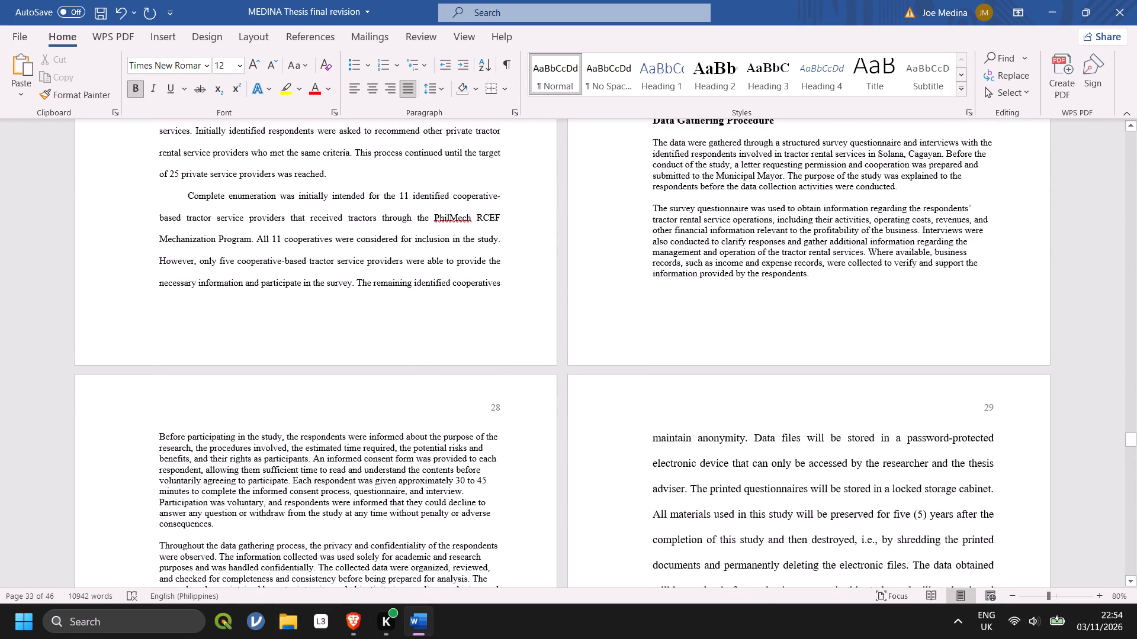
# Clear the formatting of the pasted Data Gathering Procedure paragraphs and set them to 12-point Times New Roman, justified.
pyautogui.keyDown('ctrl'); pyautogui.scroll(-1, 632, 278); pyautogui.keyUp('ctrl')
pyautogui.moveTo(642, 144); pyautogui.dragTo(601, 341)
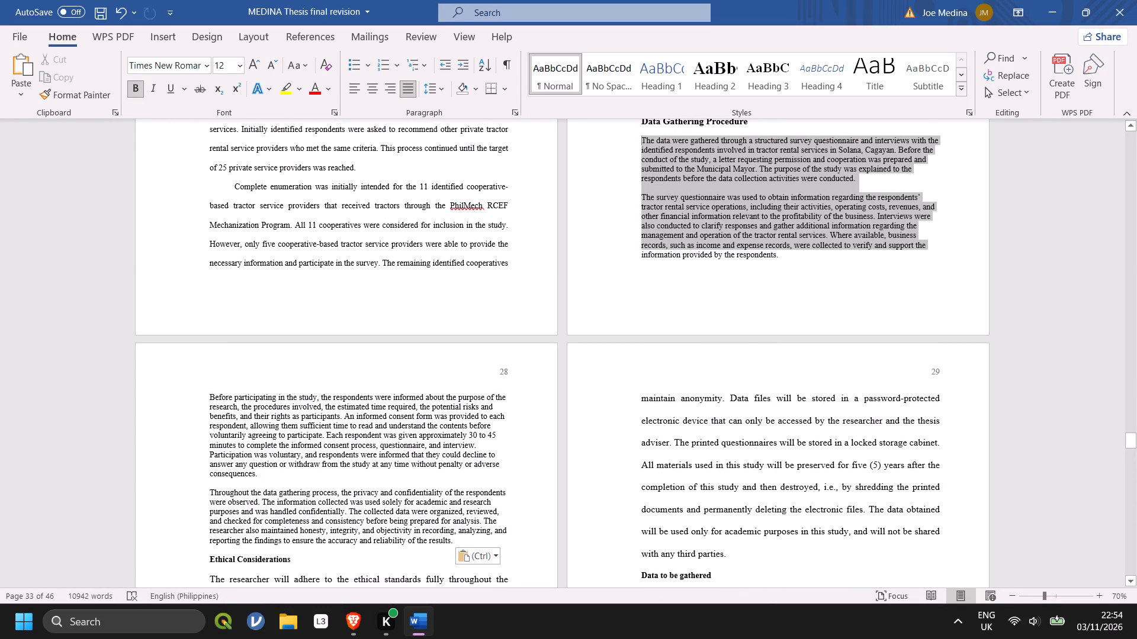
pyautogui.moveTo(601, 341); pyautogui.dragTo(463, 535)
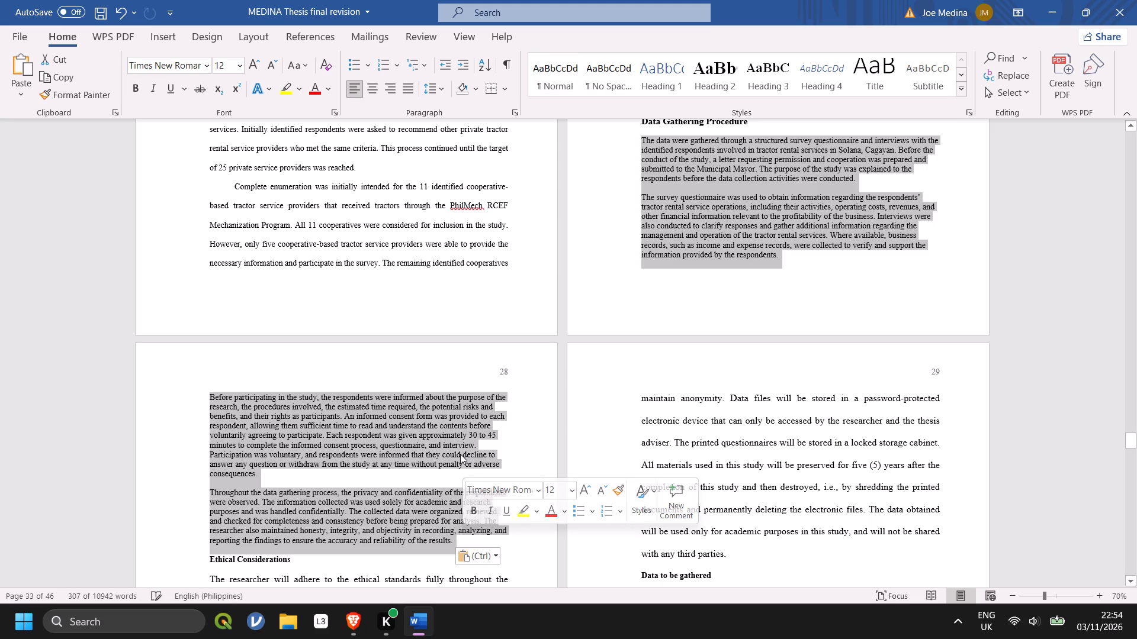
pyautogui.click(329, 68)
pyautogui.click(239, 68)
pyautogui.click(223, 156)
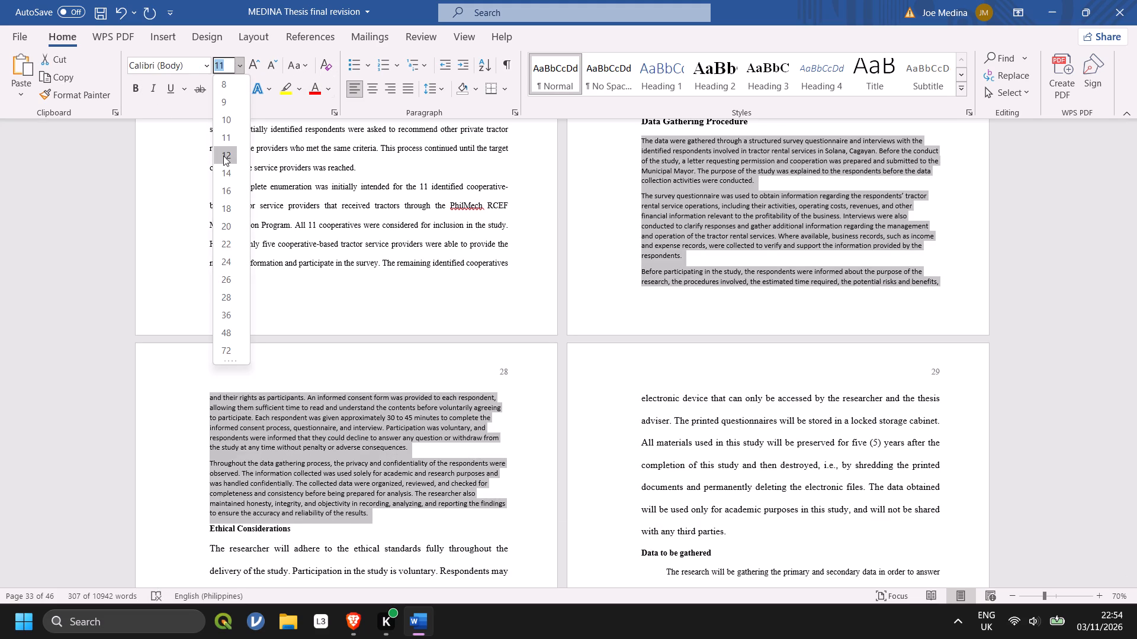
pyautogui.click(200, 64)
pyautogui.click(205, 66)
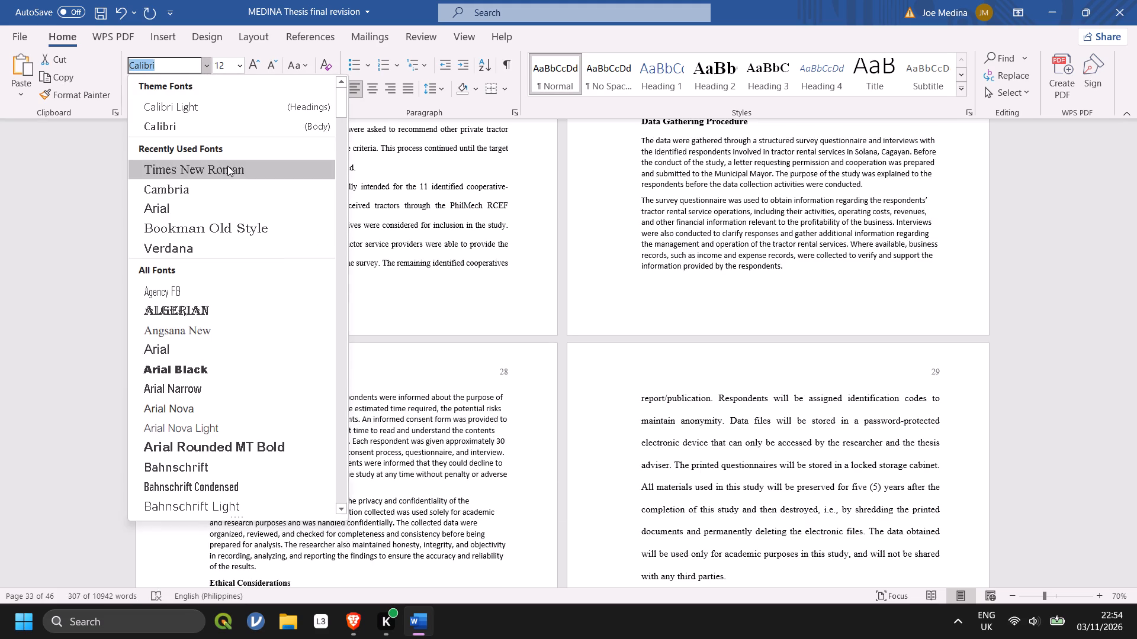
pyautogui.click(229, 167)
pyautogui.click(414, 92)
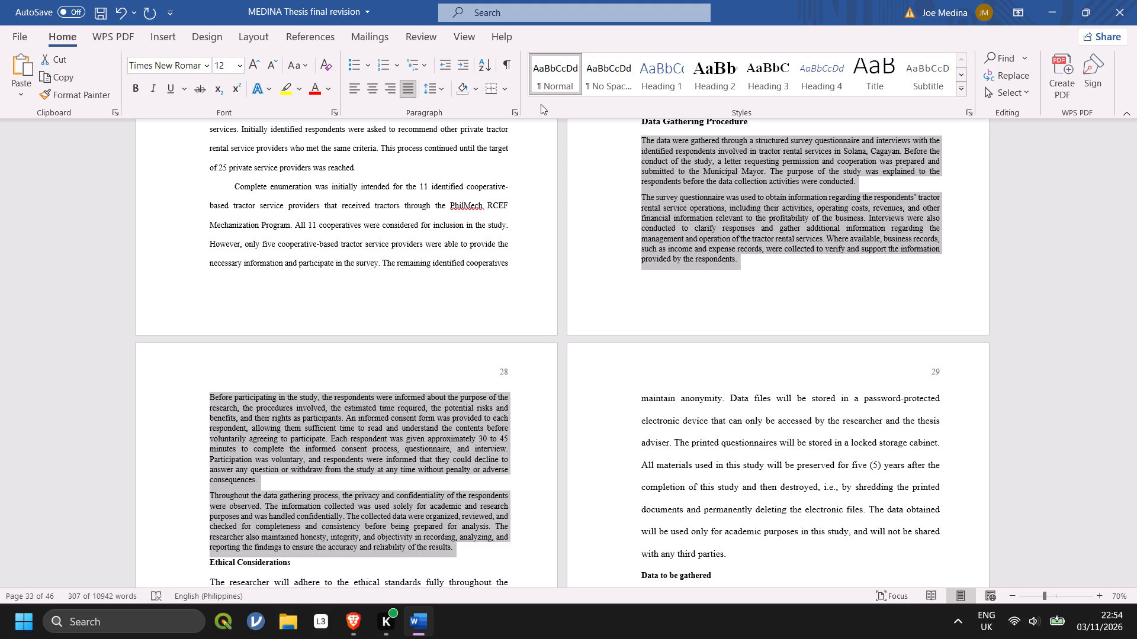
# Give the selected paragraphs double line spacing and a 1.27 cm first-line indent, without space between paragraphs of the same style.
pyautogui.click(516, 109)
pyautogui.click(648, 333)
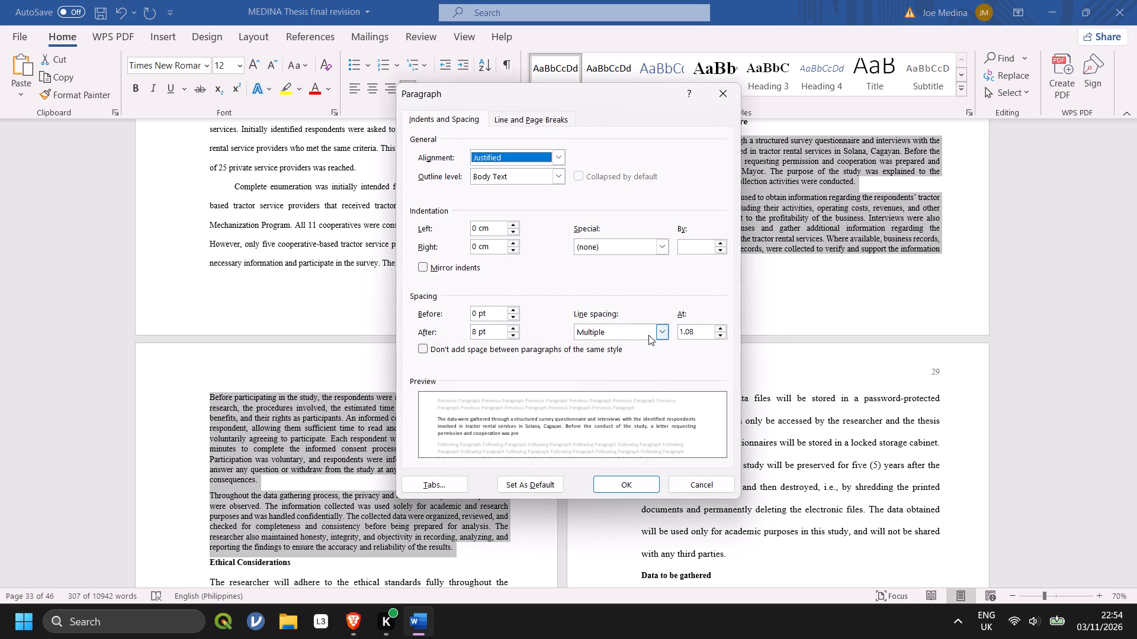
pyautogui.click(629, 363)
pyautogui.click(639, 248)
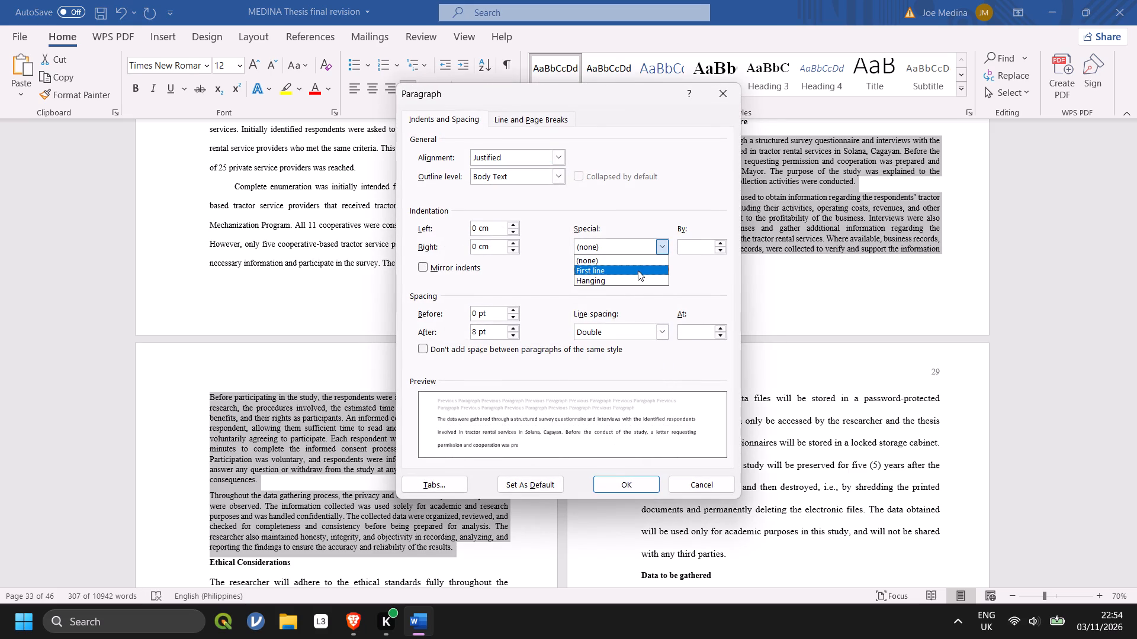
pyautogui.click(638, 270)
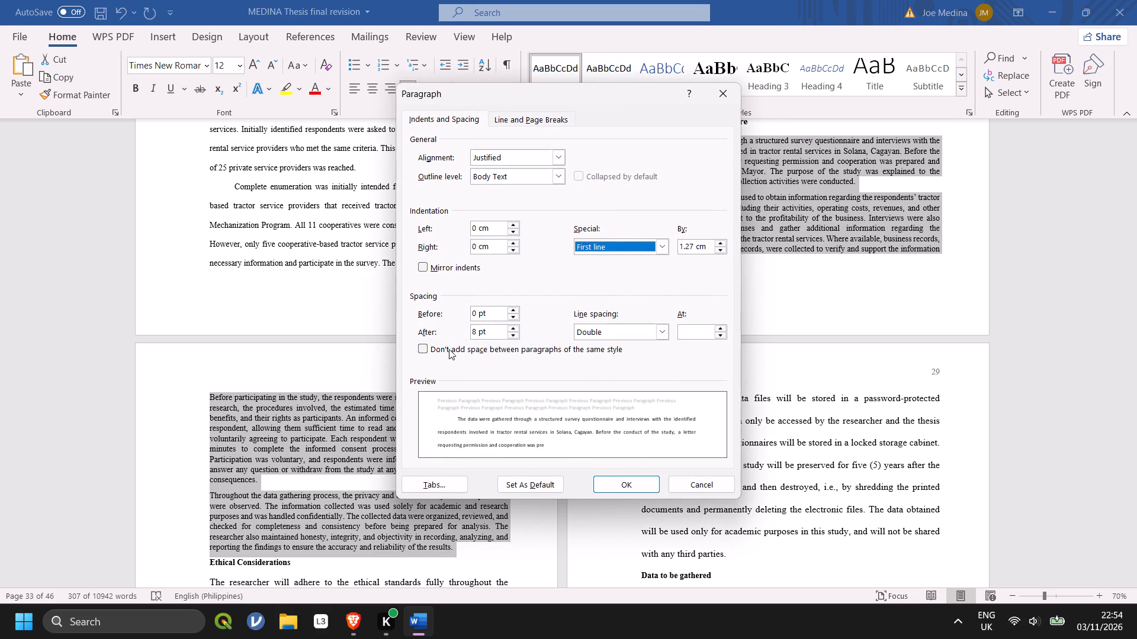
pyautogui.click(454, 347)
pyautogui.click(634, 482)
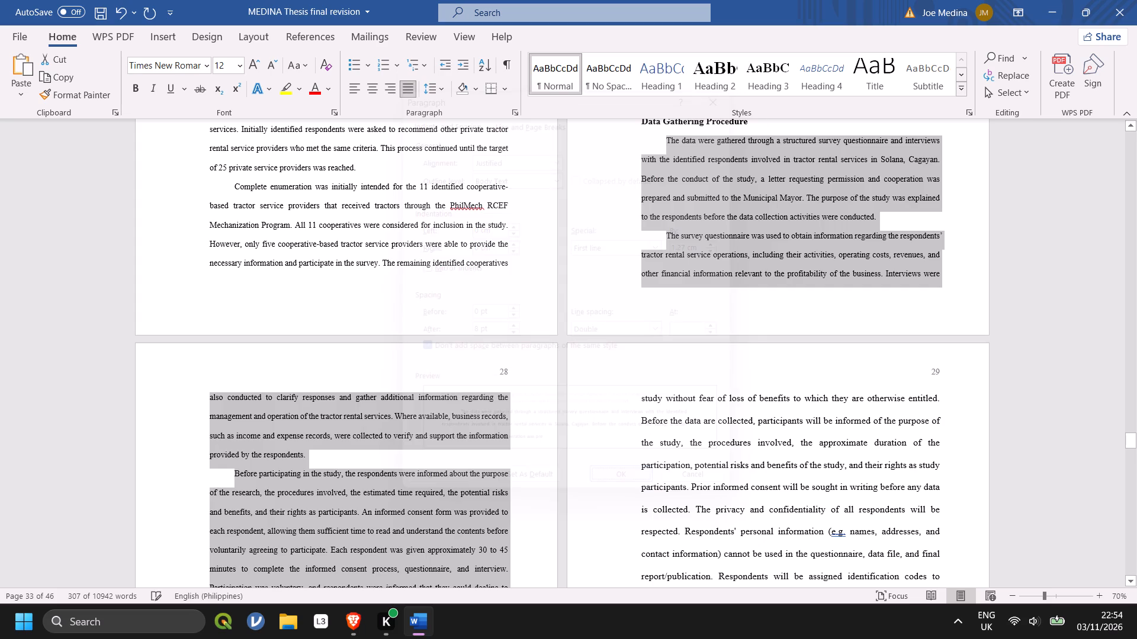
# Delete the duplicate "Data Gathering Procedure" heading directly above the first reformatted paragraph.
pyautogui.scroll(2, 714, 282)
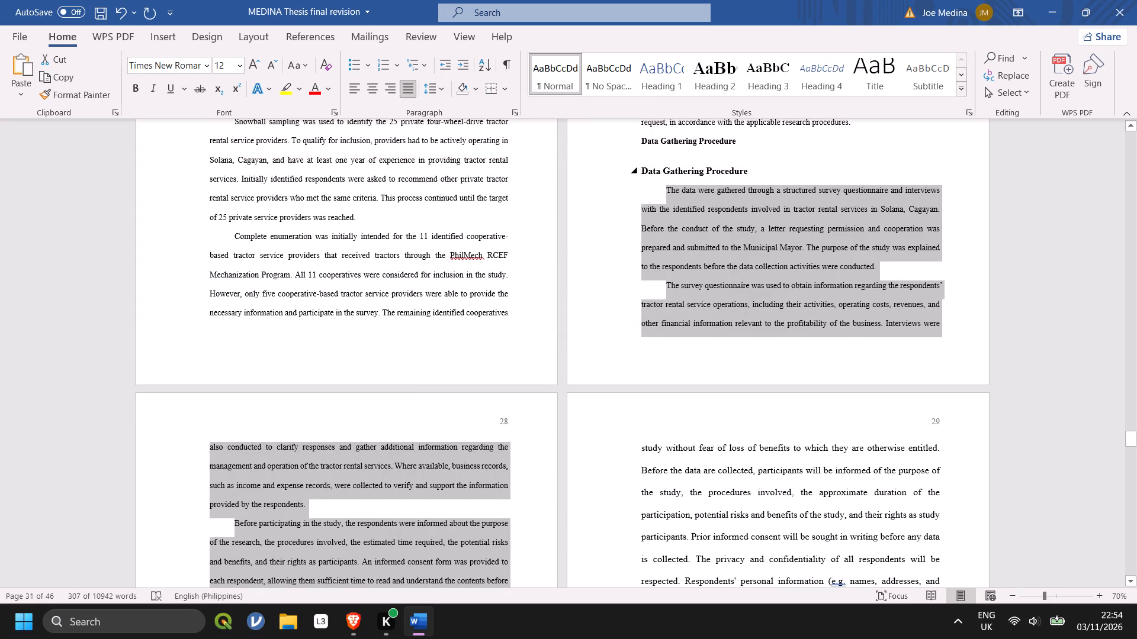
pyautogui.click(602, 179)
pyautogui.press('BackSpace')
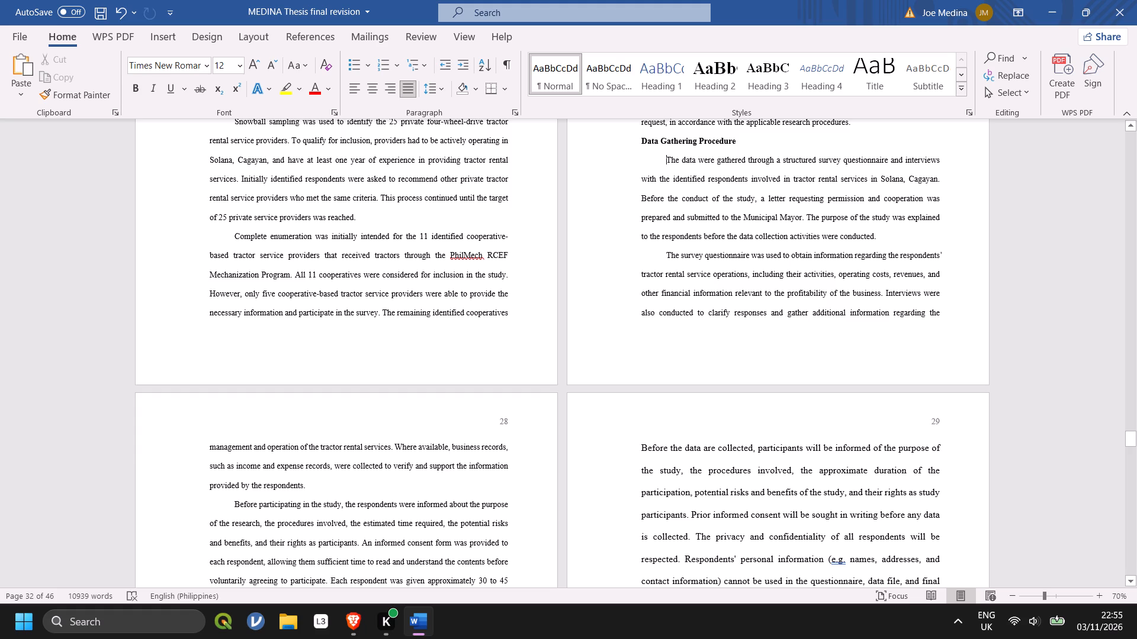
# Insert "Four-wheel drive" before "tractor rental service operations" in the Data Gathering Procedure's second paragraph.
pyautogui.scroll(-3, 872, 292)
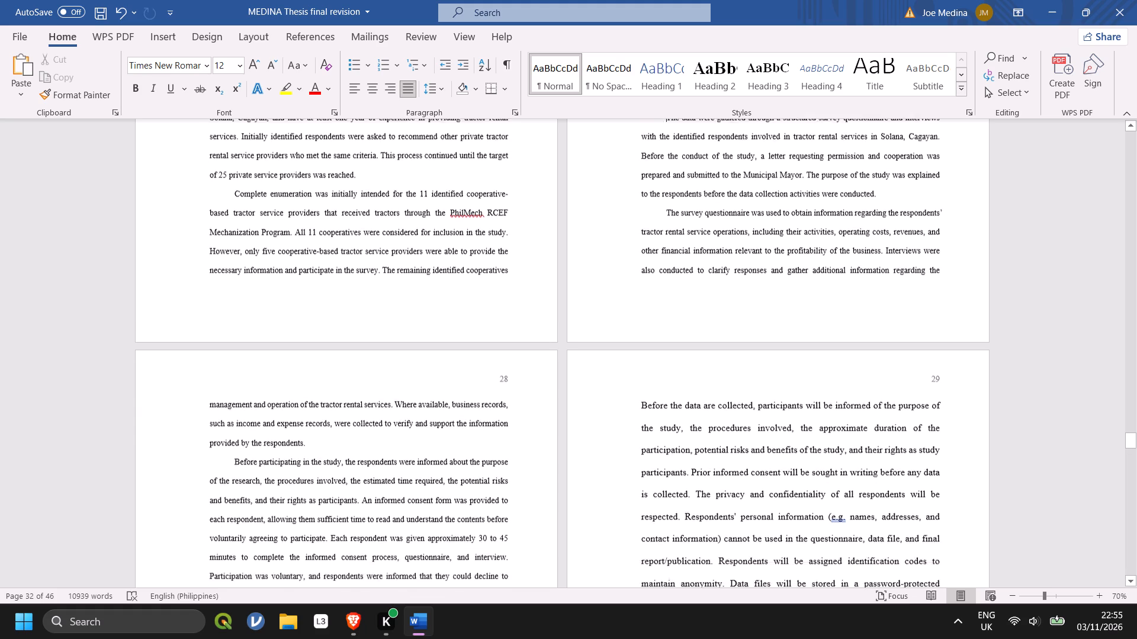
pyautogui.scroll(-1, 872, 292)
pyautogui.scroll(3, 872, 292)
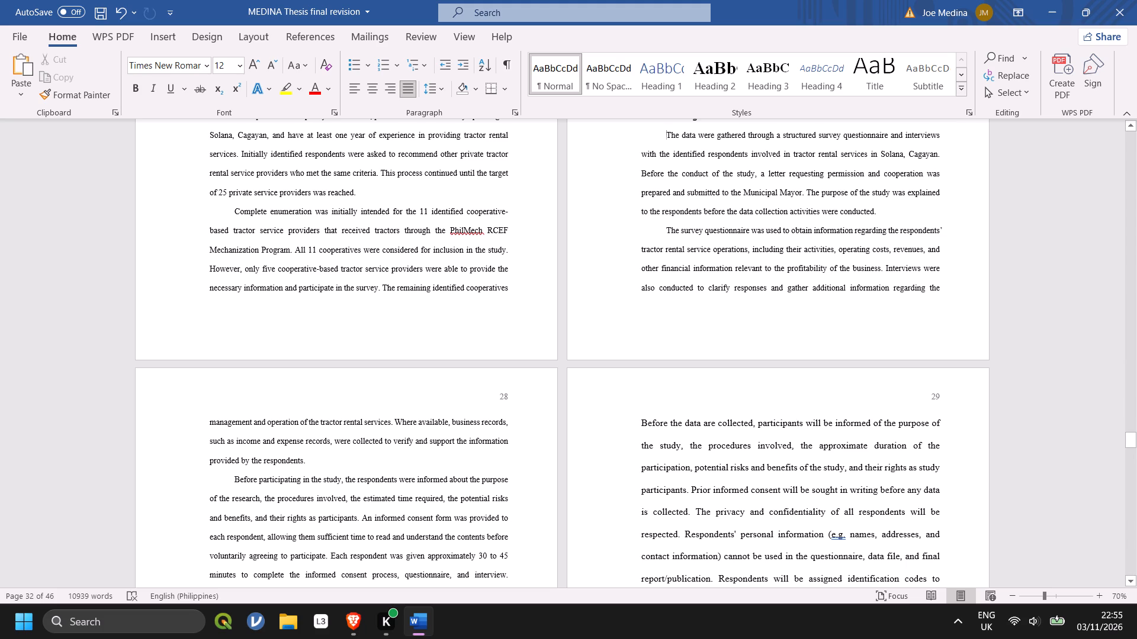
pyautogui.click(643, 253)
pyautogui.press('Left')
pyautogui.write('fo')
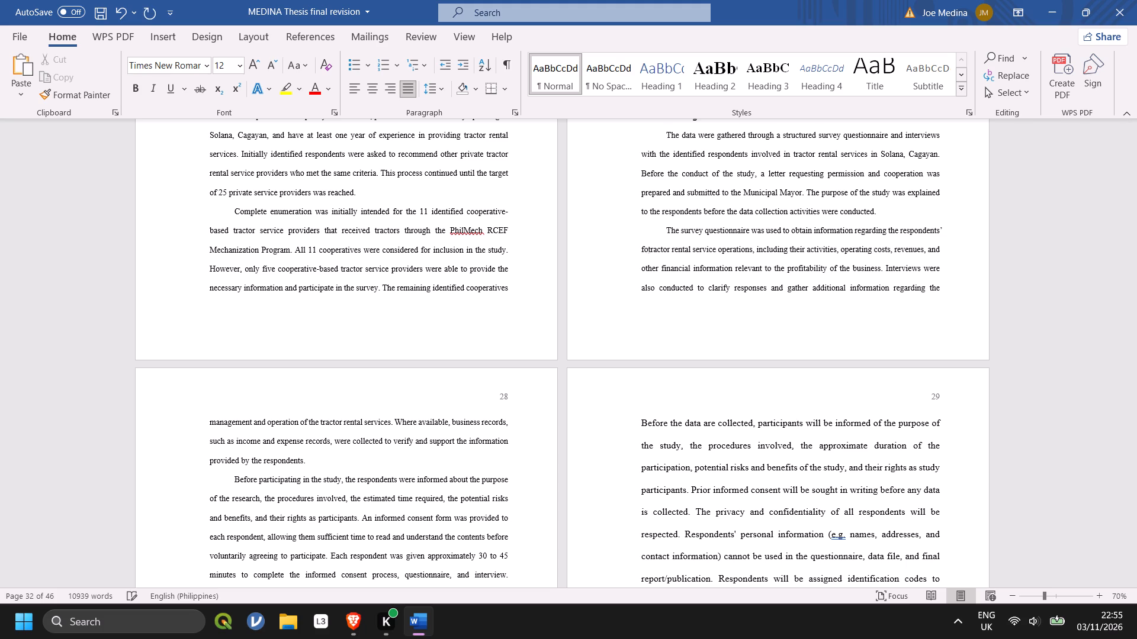
pyautogui.press('BackSpace')
pyautogui.press('BackSpace')
pyautogui.write('Four')
pyautogui.write('-wheel')
pyautogui.press('space')
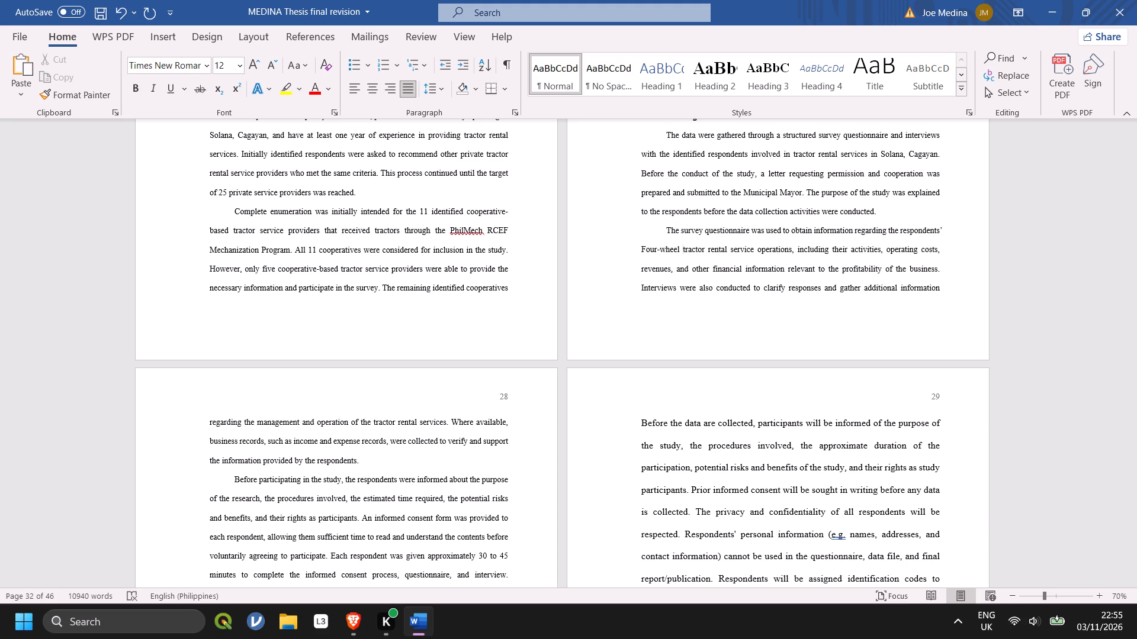
pyautogui.write('drive')
pyautogui.press('space')
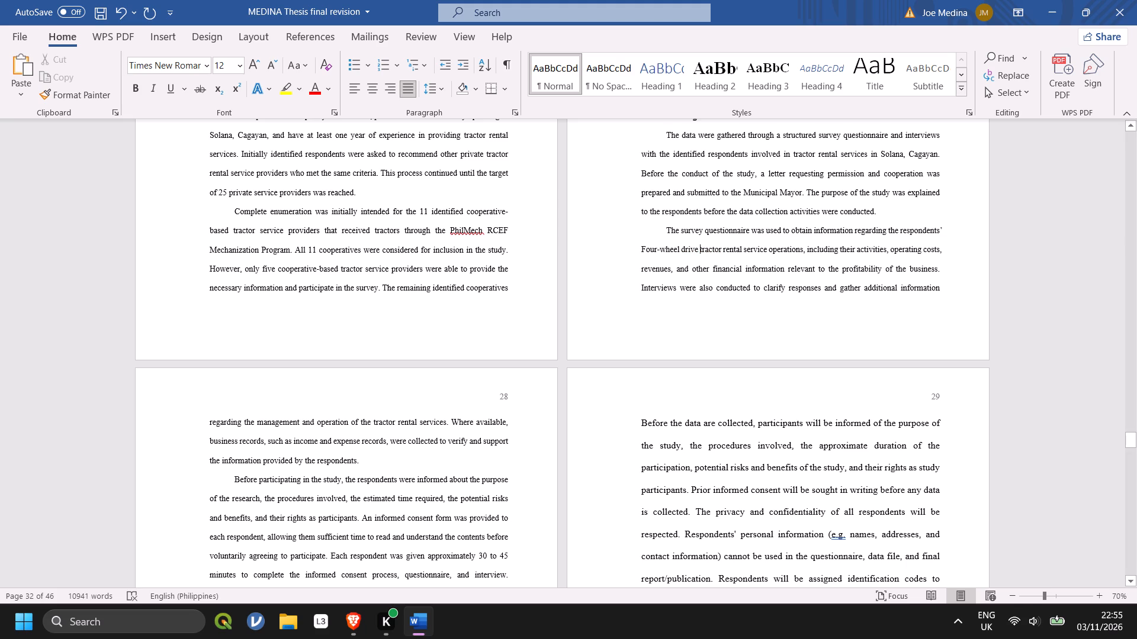
# Change the approximate time given to each respondent on page 28 to "10 to 20" minutes.
pyautogui.scroll(3, 922, 244)
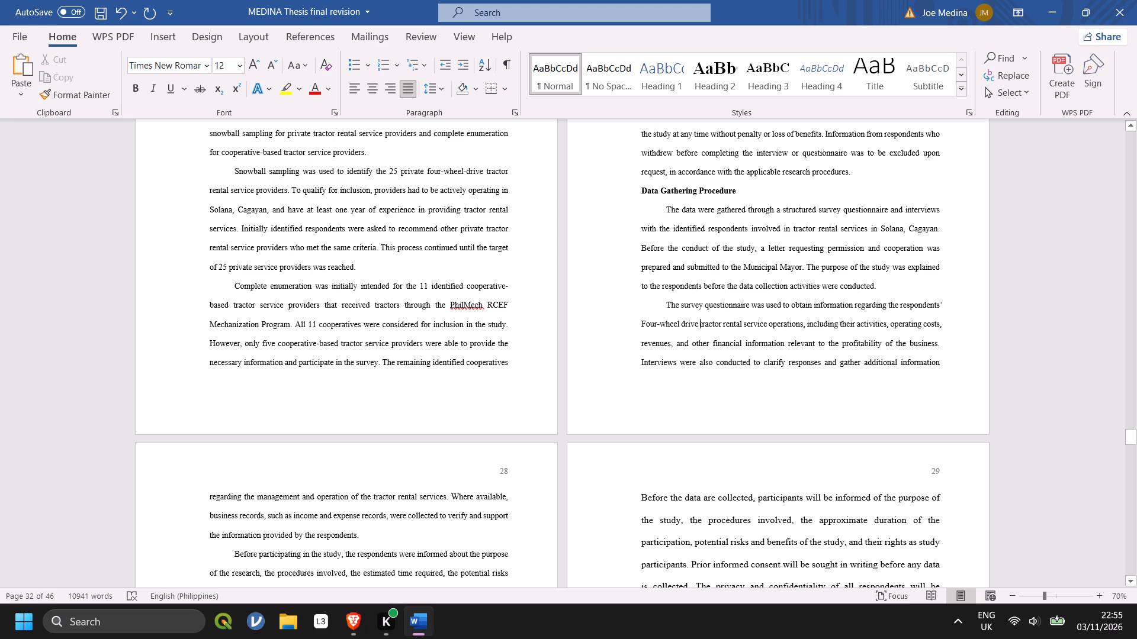
pyautogui.scroll(-12, 957, 266)
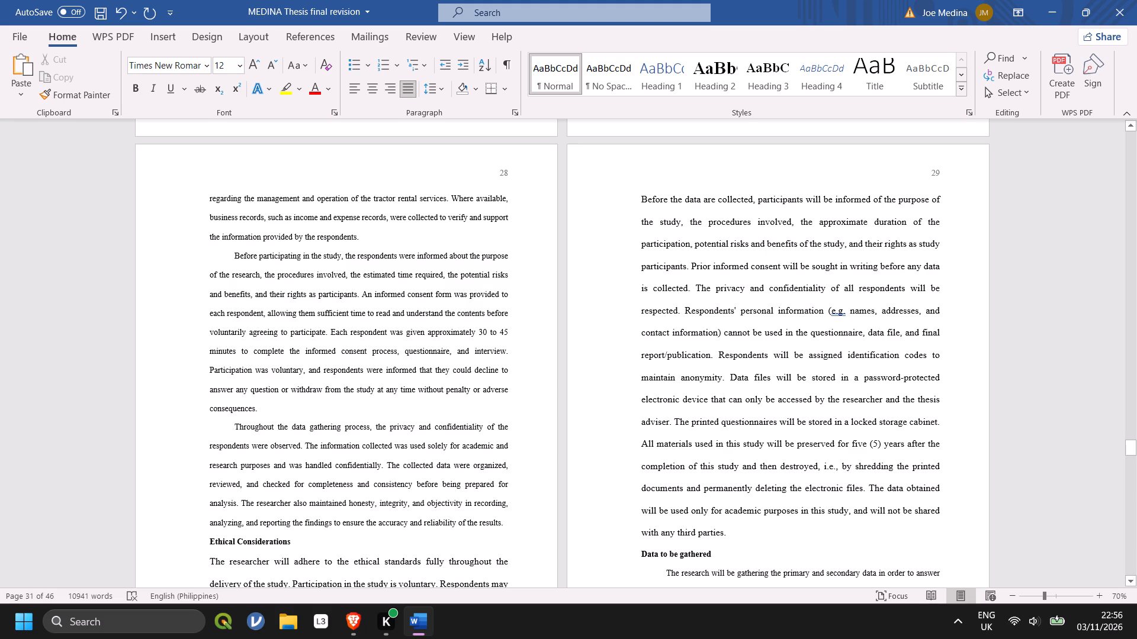
pyautogui.click(481, 334)
pyautogui.press('BackSpace')
pyautogui.press('1')
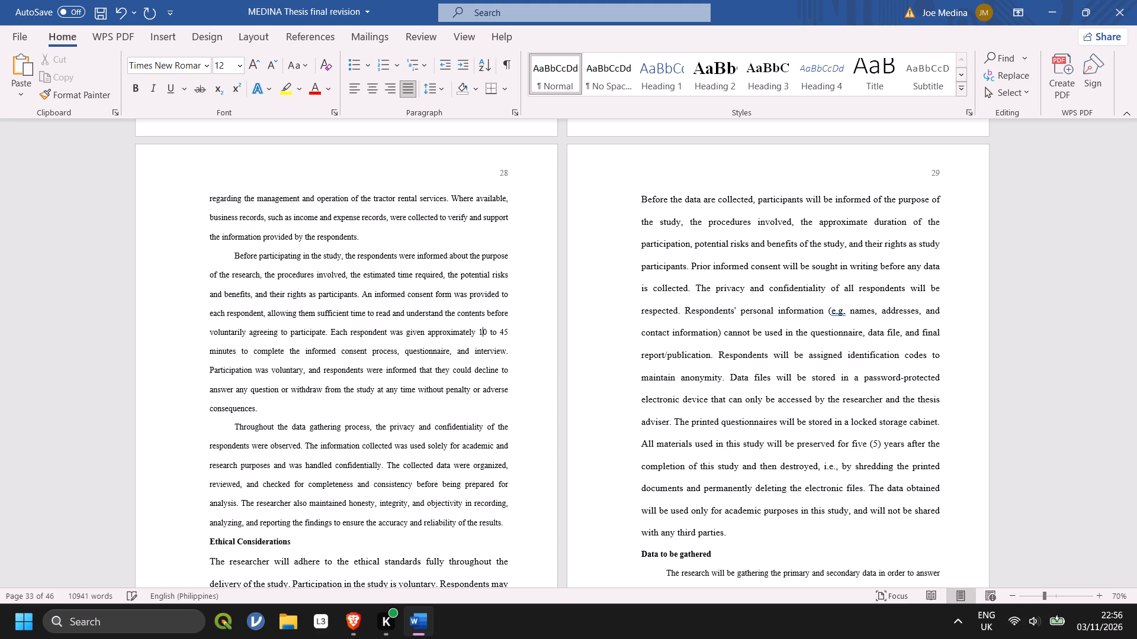
pyautogui.click(508, 335)
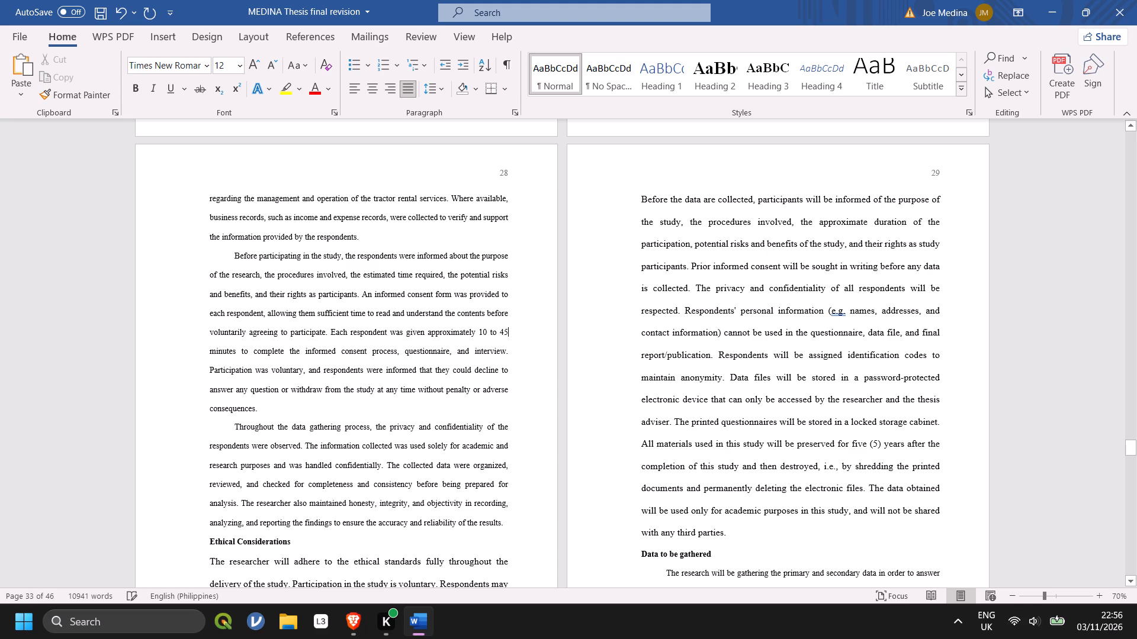
pyautogui.press('BackSpace')
pyautogui.press('BackSpace')
pyautogui.write('20')
# Examine the Ethical Considerations, Data to be gathered and Data Analysis sections that follow on pages 28 to 31.
pyautogui.scroll(-8, 466, 426)
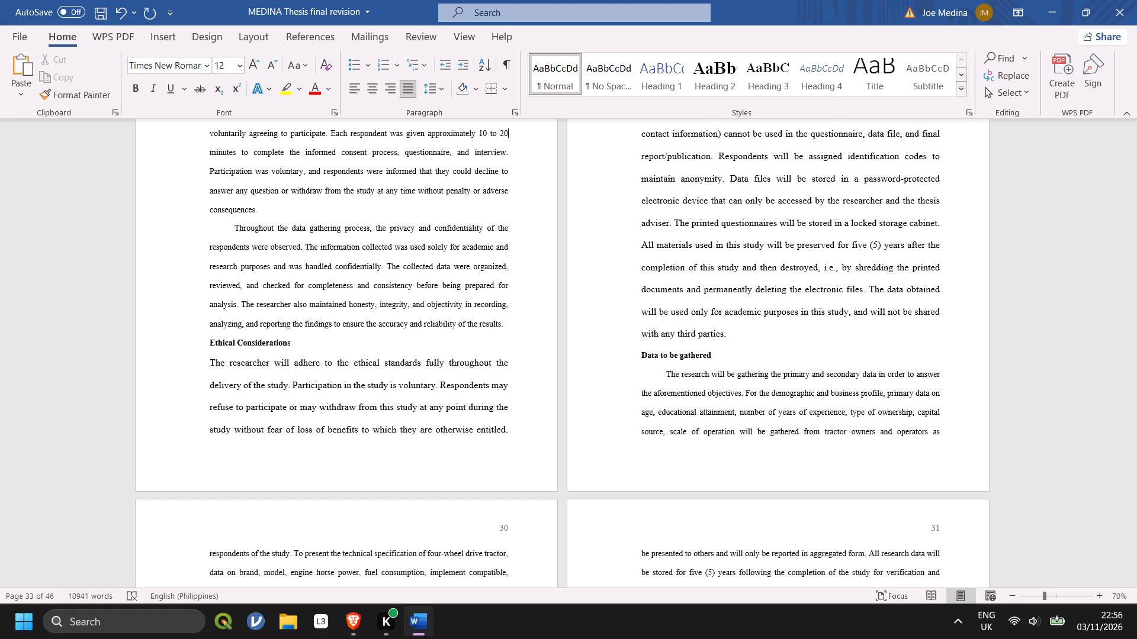
pyautogui.scroll(-4, 600, 380)
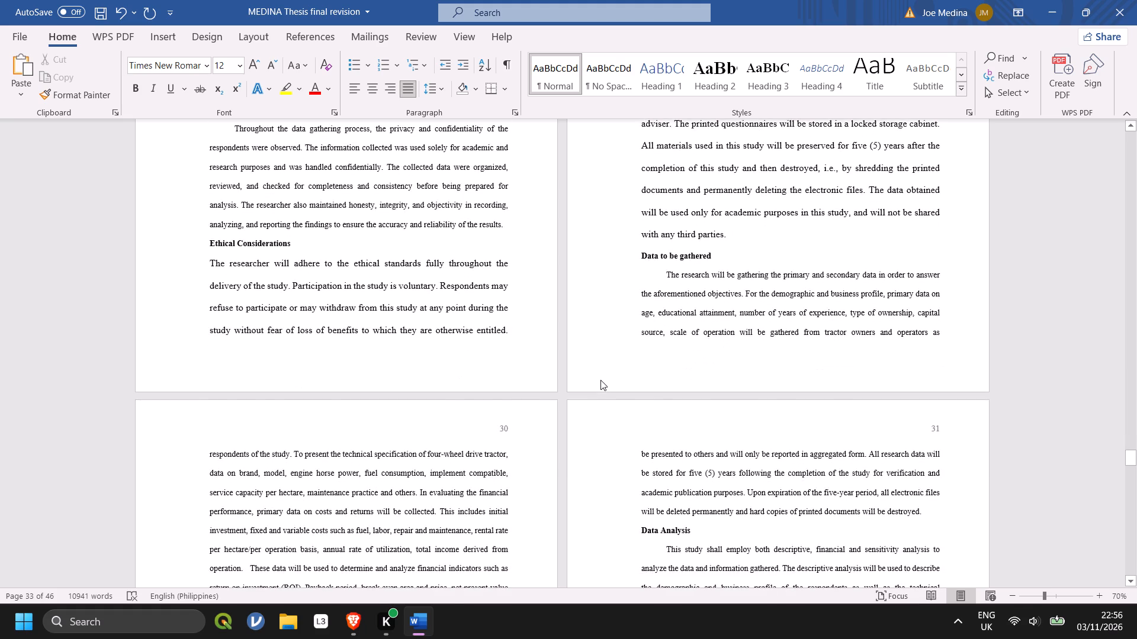
pyautogui.scroll(-15, 600, 380)
pyautogui.scroll(4, 600, 378)
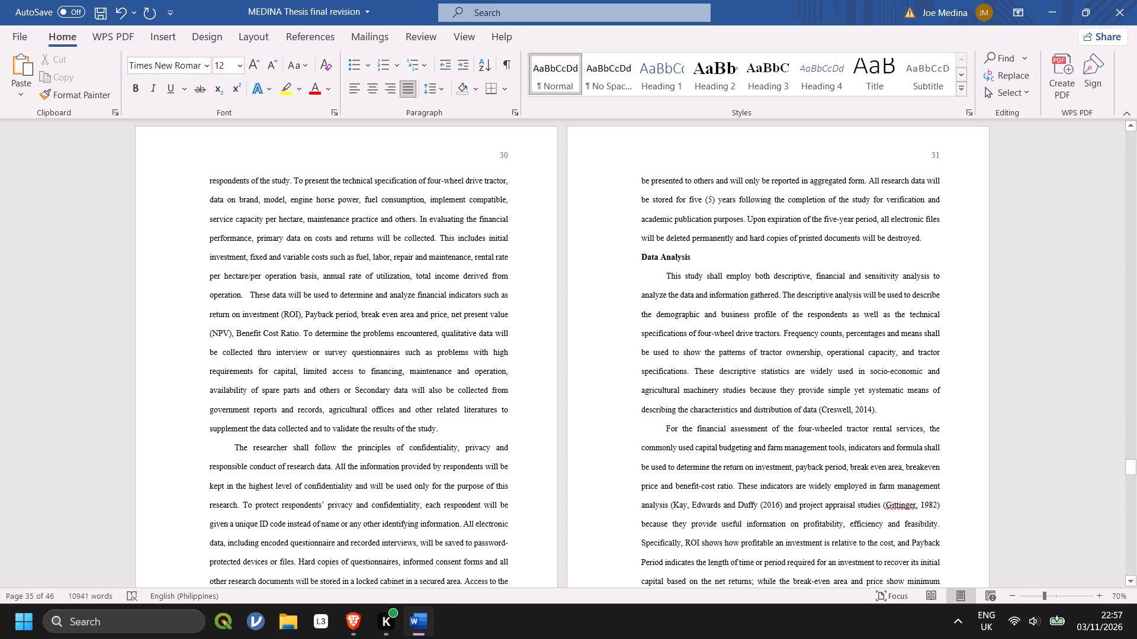
pyautogui.scroll(3, 560, 306)
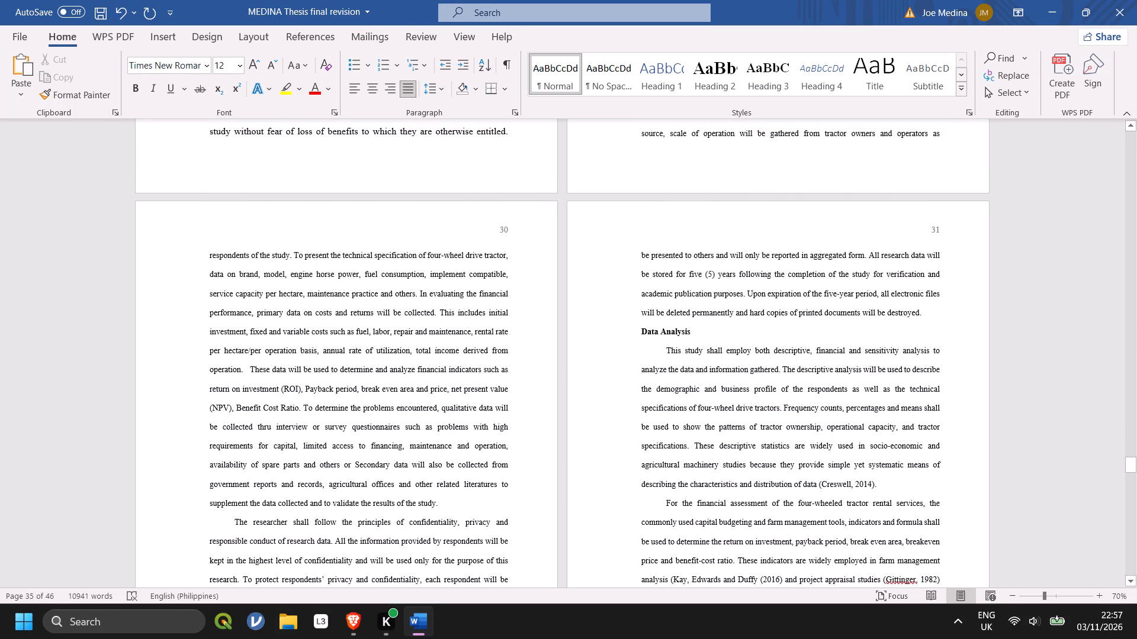
pyautogui.scroll(4, 557, 319)
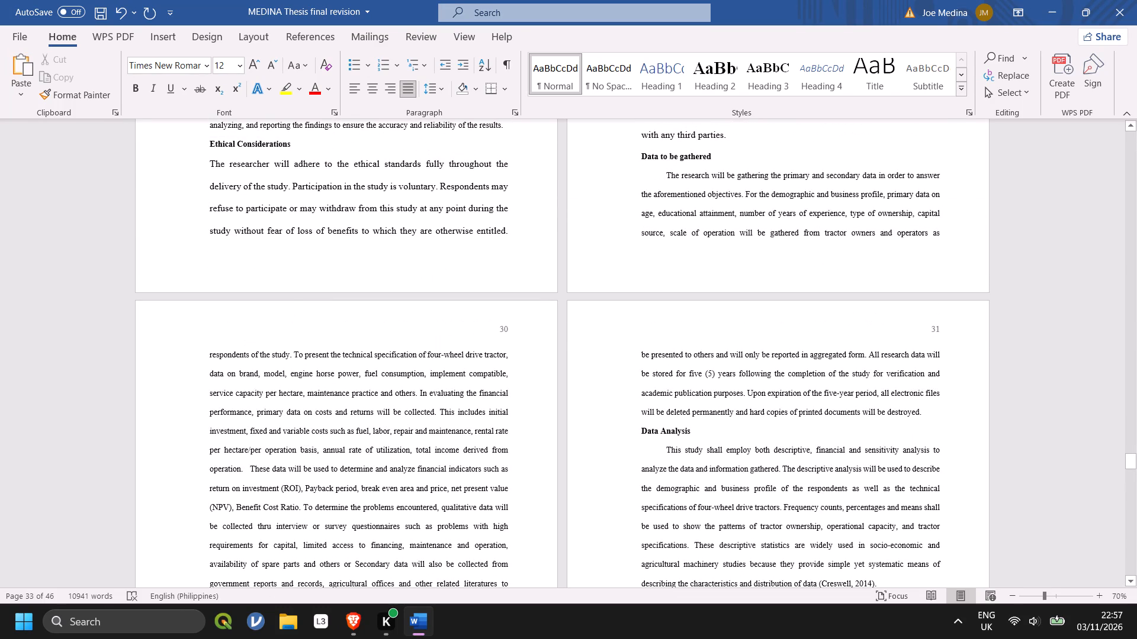
pyautogui.moveTo(588, 337); pyautogui.dragTo(541, 452, button='right')
pyautogui.click(638, 412)
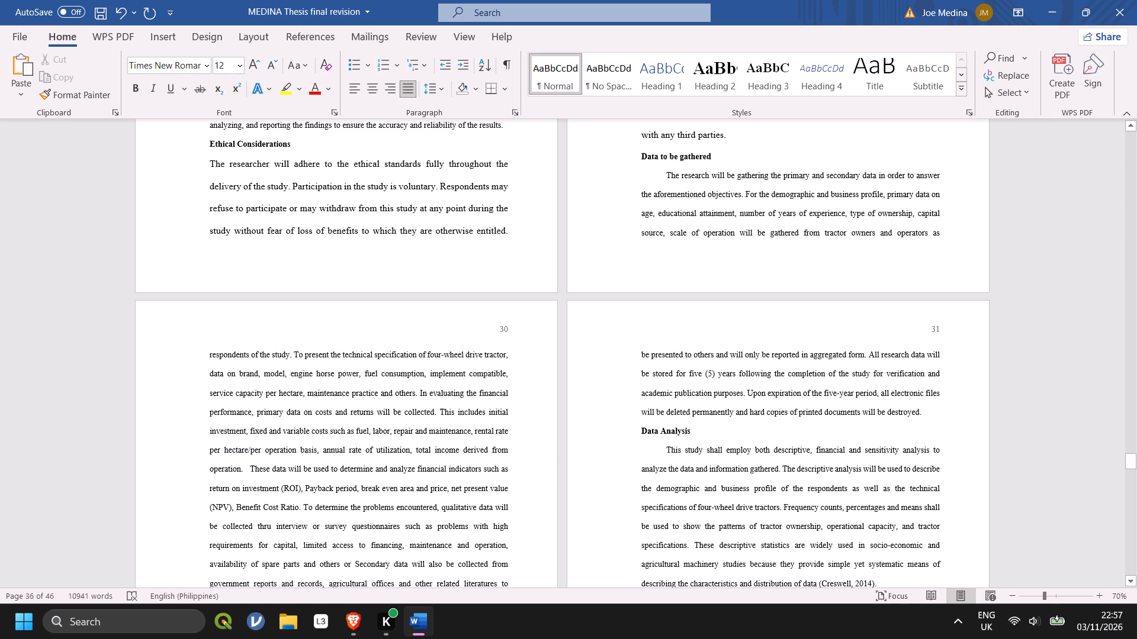
pyautogui.scroll(2, 640, 308)
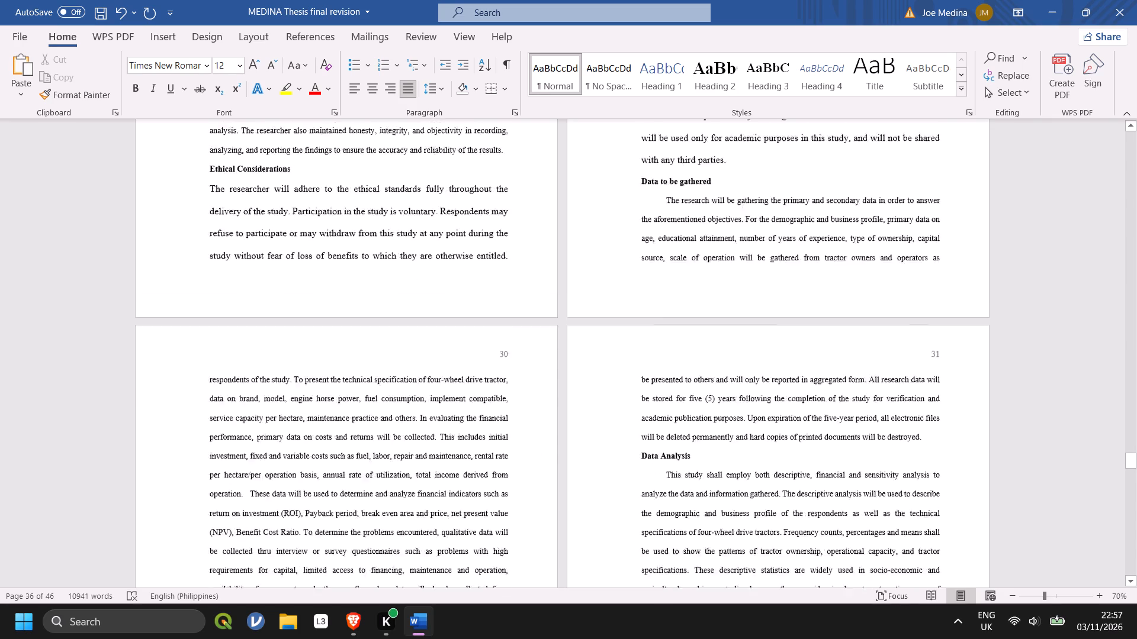
pyautogui.scroll(2, 640, 308)
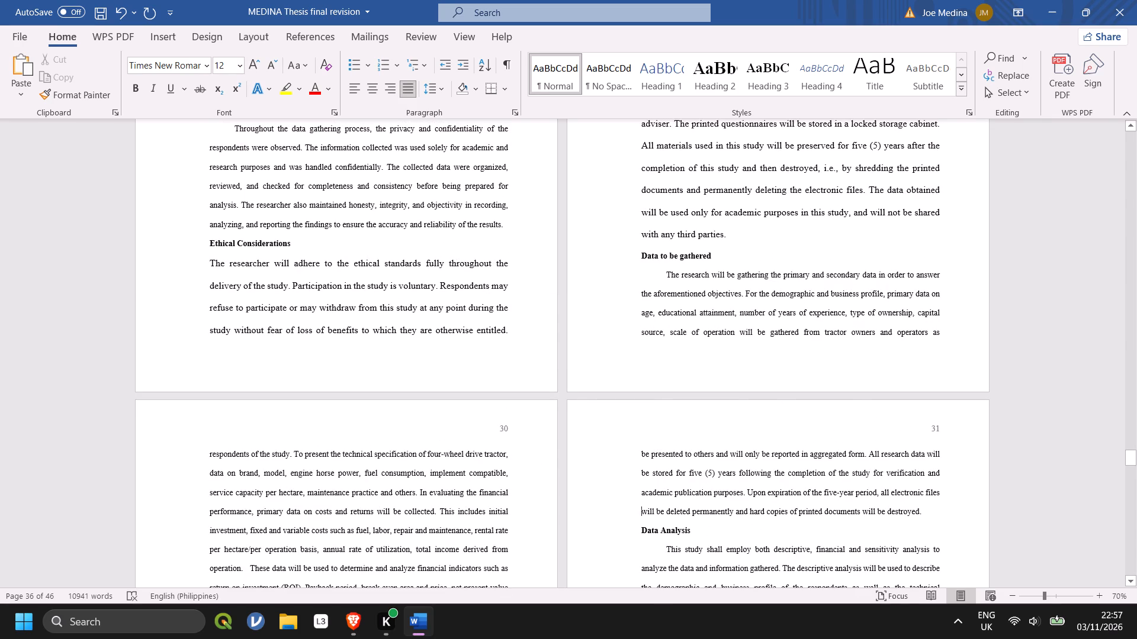
pyautogui.keyDown('ctrl'); pyautogui.scroll(2, 665, 304); pyautogui.keyUp('ctrl')
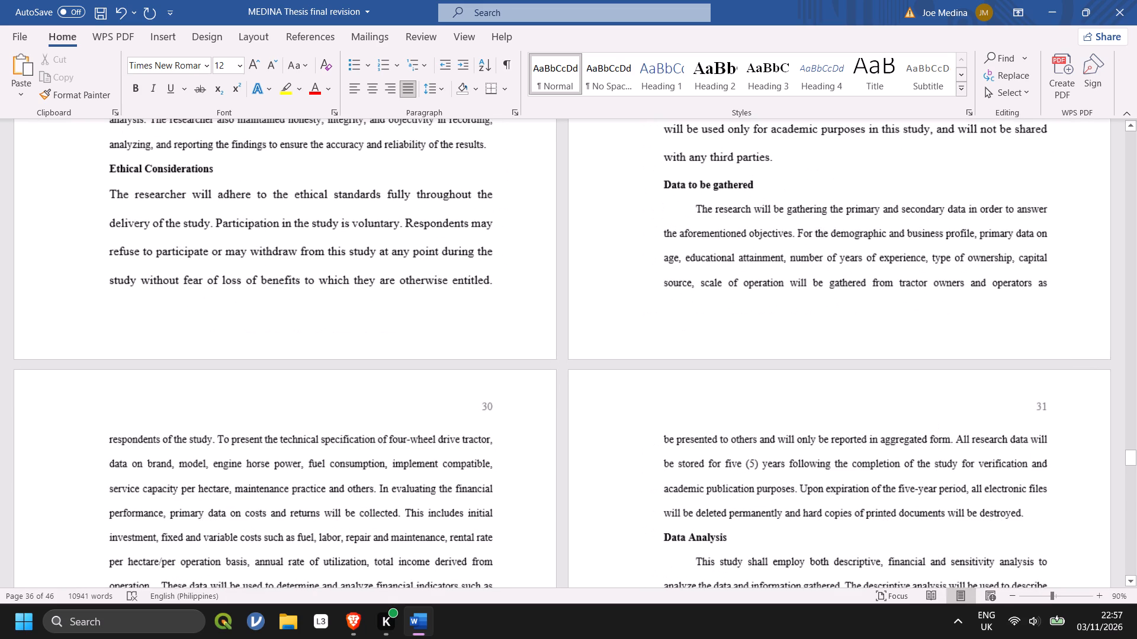
pyautogui.keyDown('ctrl'); pyautogui.scroll(2, 665, 304); pyautogui.keyUp('ctrl')
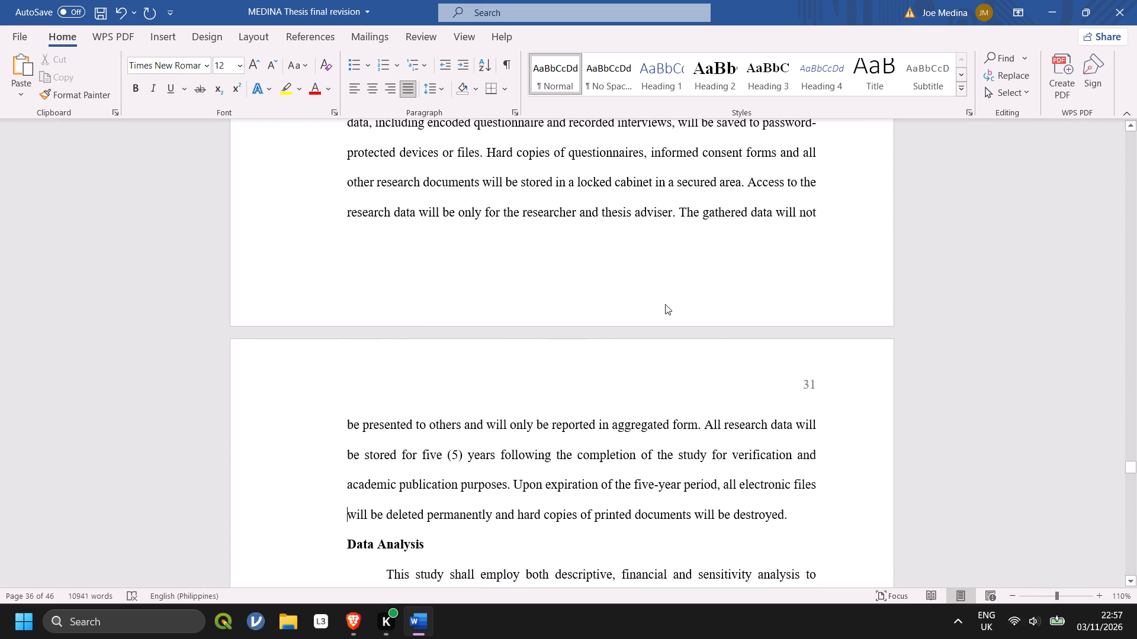
pyautogui.scroll(4, 667, 330)
pyautogui.scroll(-9, 667, 330)
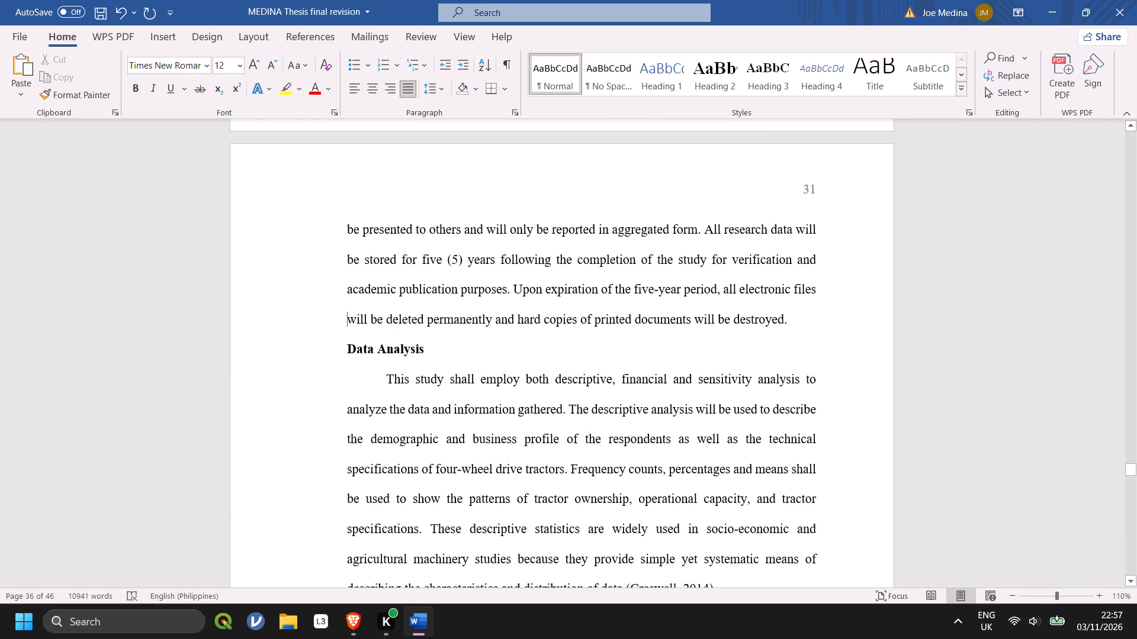
# Set the Ethical Considerations heading and its whole paragraph to font size 12.
pyautogui.scroll(-2, 667, 330)
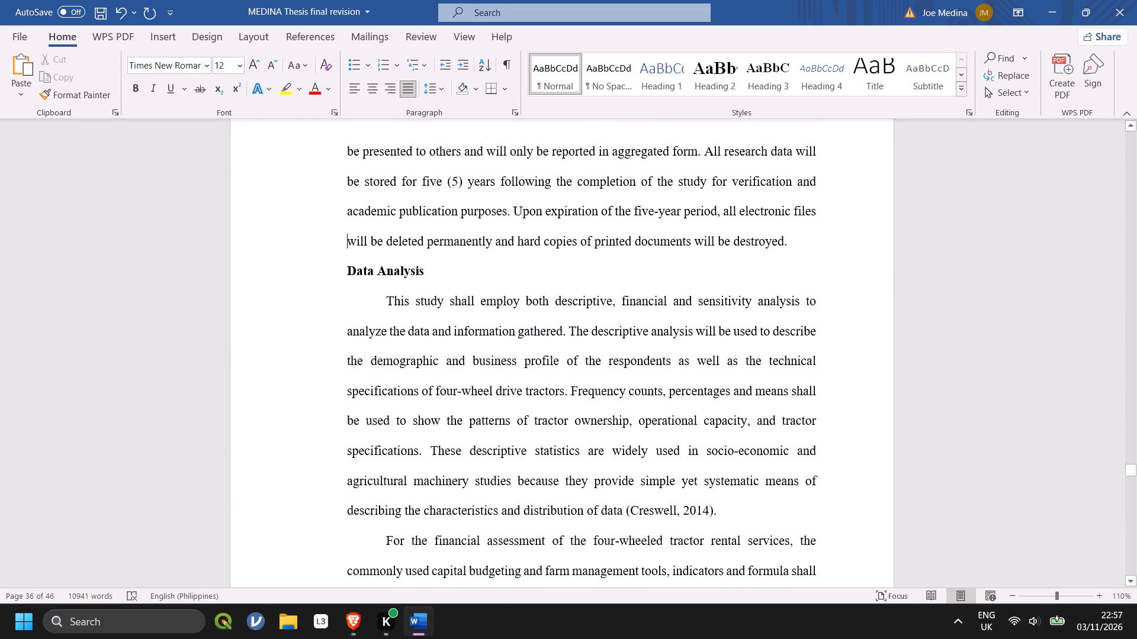
pyautogui.scroll(18, 506, 303)
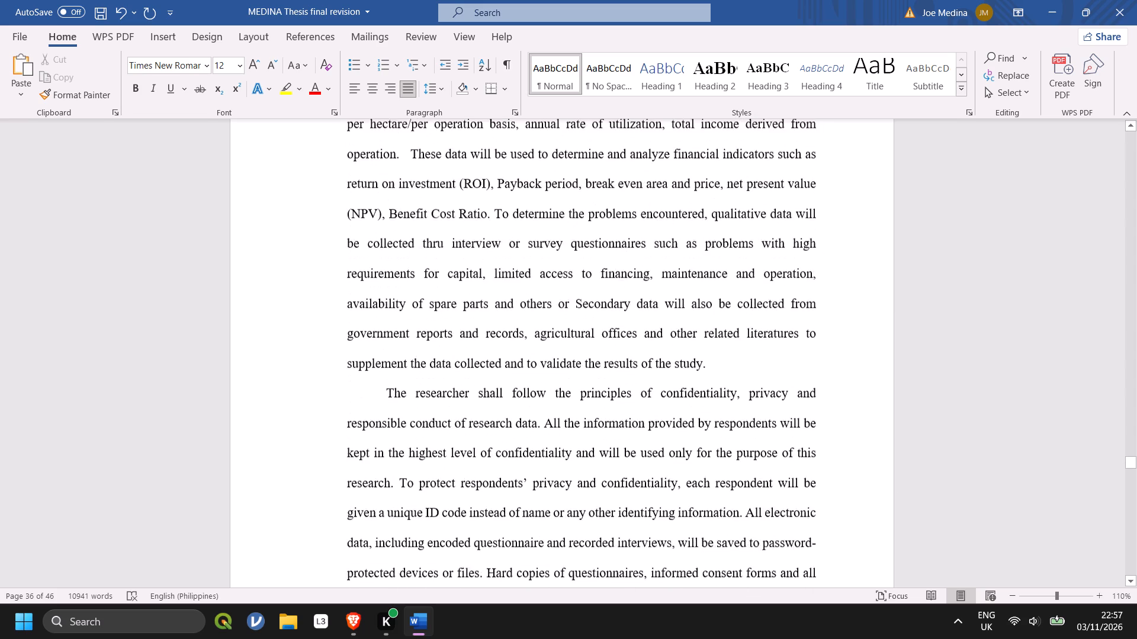
pyautogui.scroll(20, 506, 303)
pyautogui.scroll(-5, 470, 292)
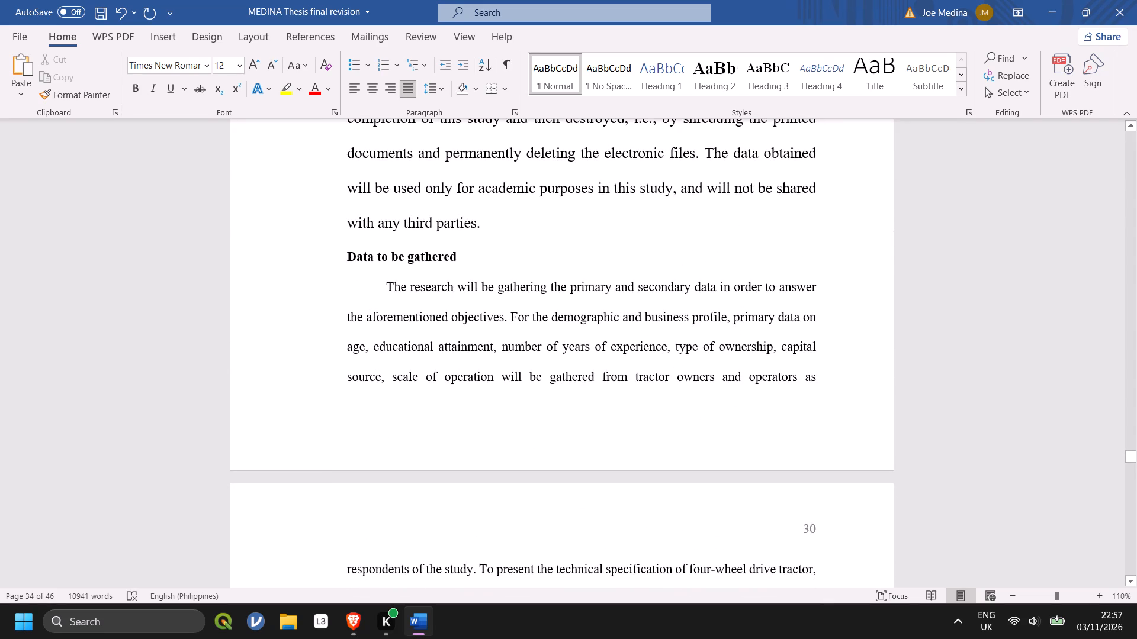
pyautogui.click(421, 222)
pyautogui.click(459, 289)
pyautogui.click(451, 227)
pyautogui.scroll(5, 451, 227)
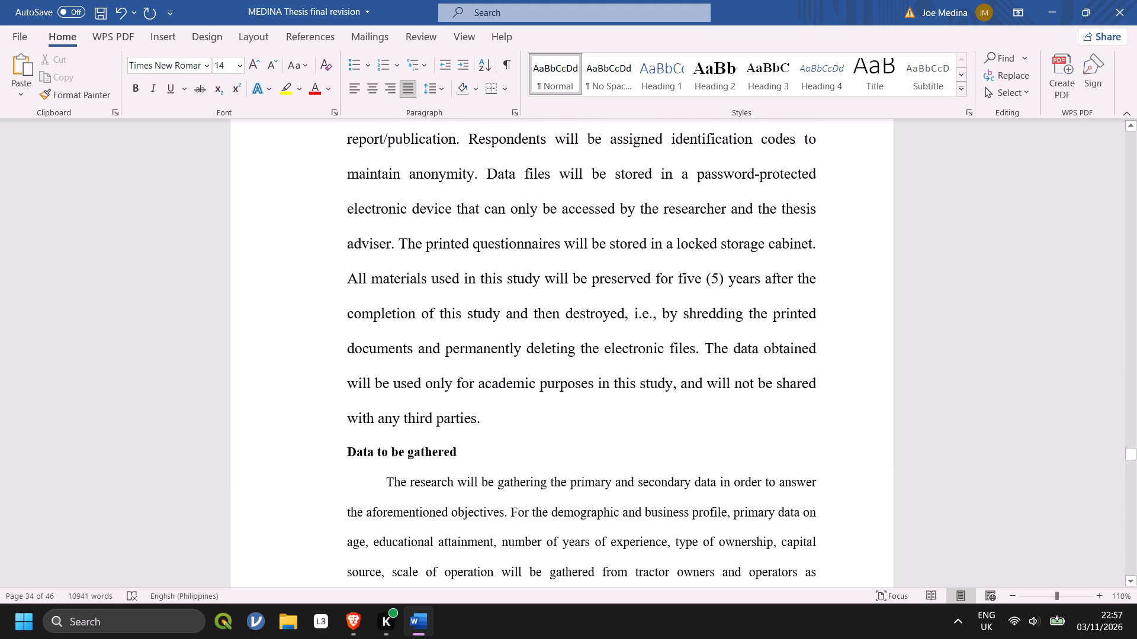
pyautogui.moveTo(499, 422); pyautogui.dragTo(431, 183)
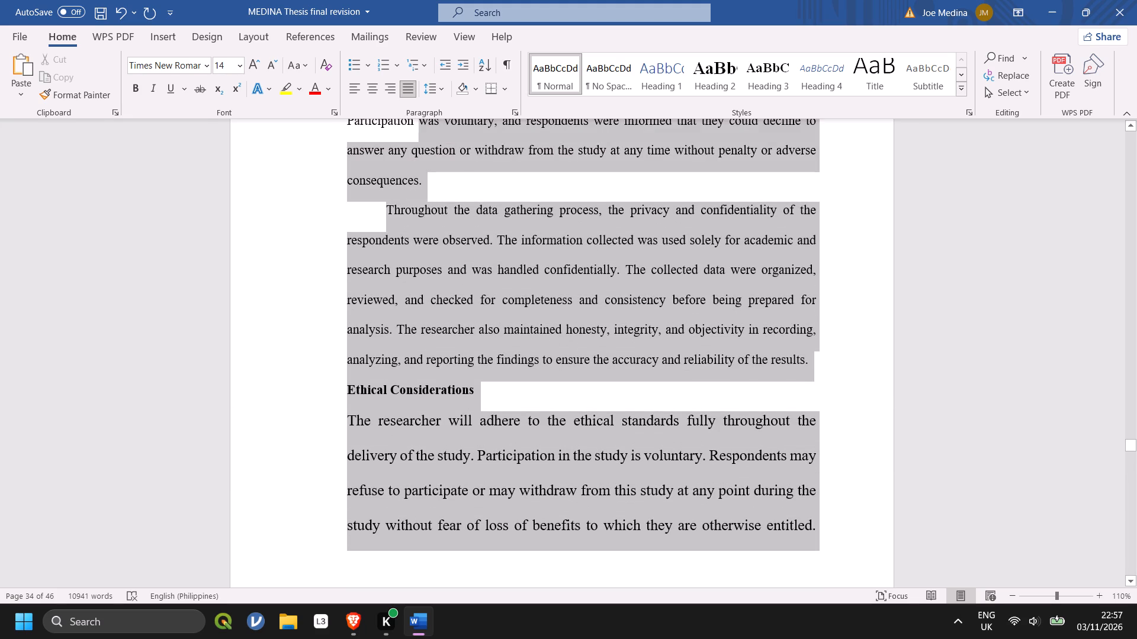
pyautogui.moveTo(431, 183); pyautogui.dragTo(394, 312)
pyautogui.click(334, 401)
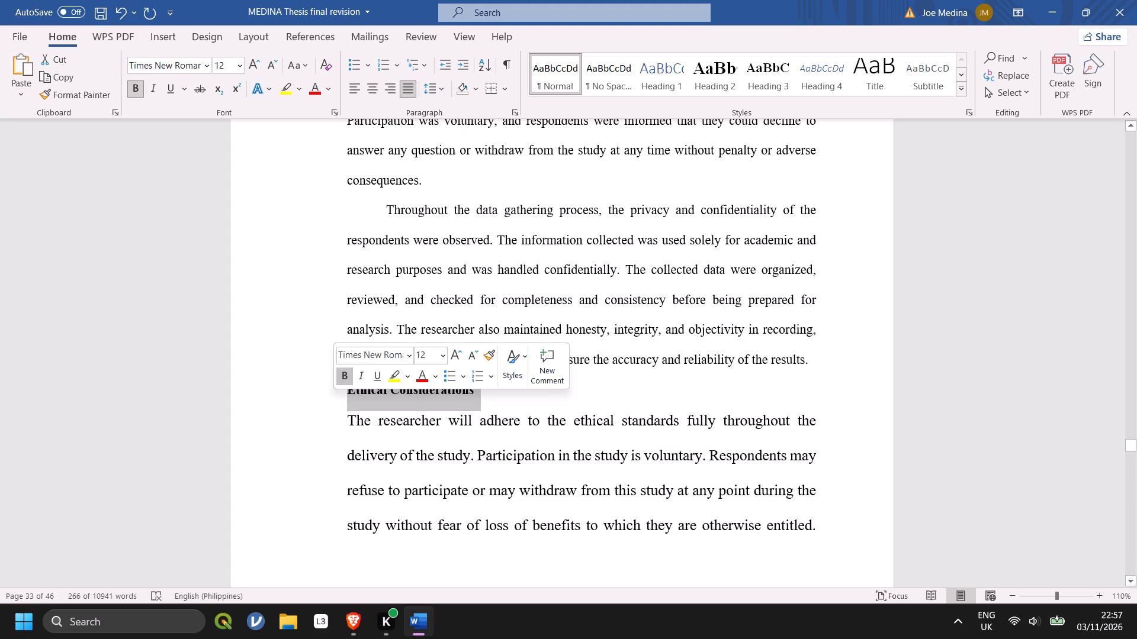
pyautogui.moveTo(333, 396); pyautogui.dragTo(329, 455)
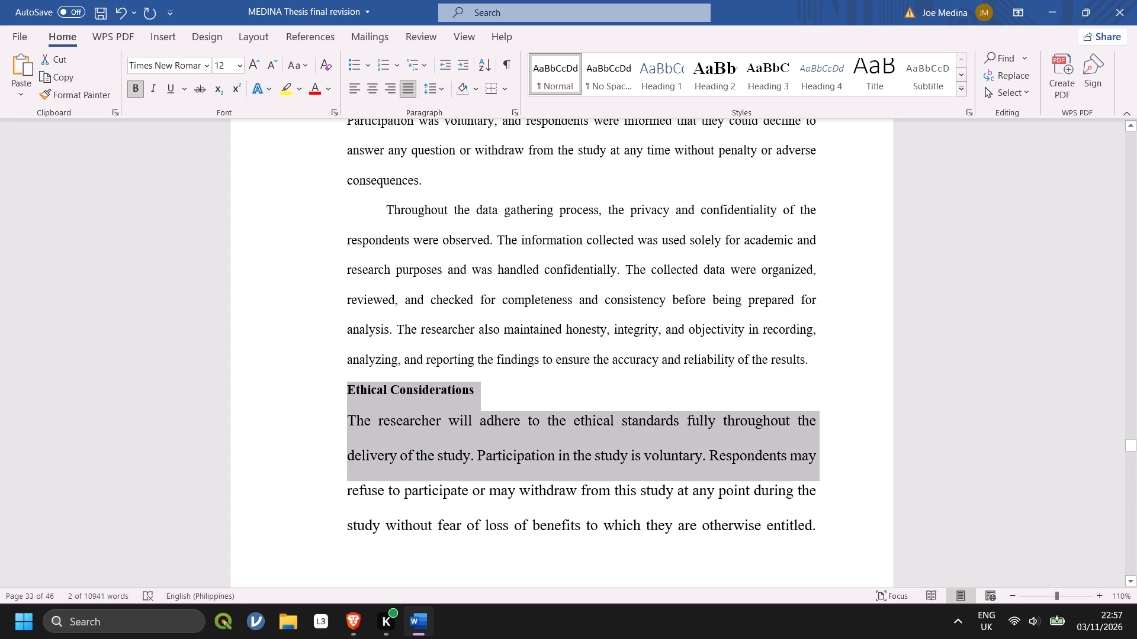
pyautogui.moveTo(329, 455); pyautogui.dragTo(441, 495)
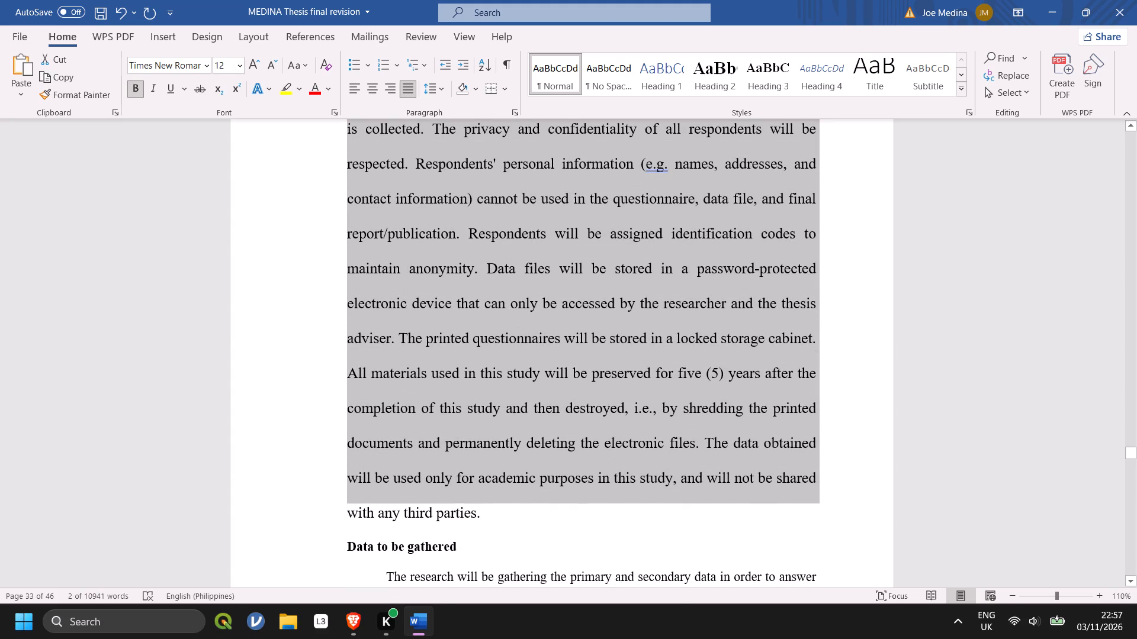
pyautogui.moveTo(441, 495); pyautogui.dragTo(499, 513)
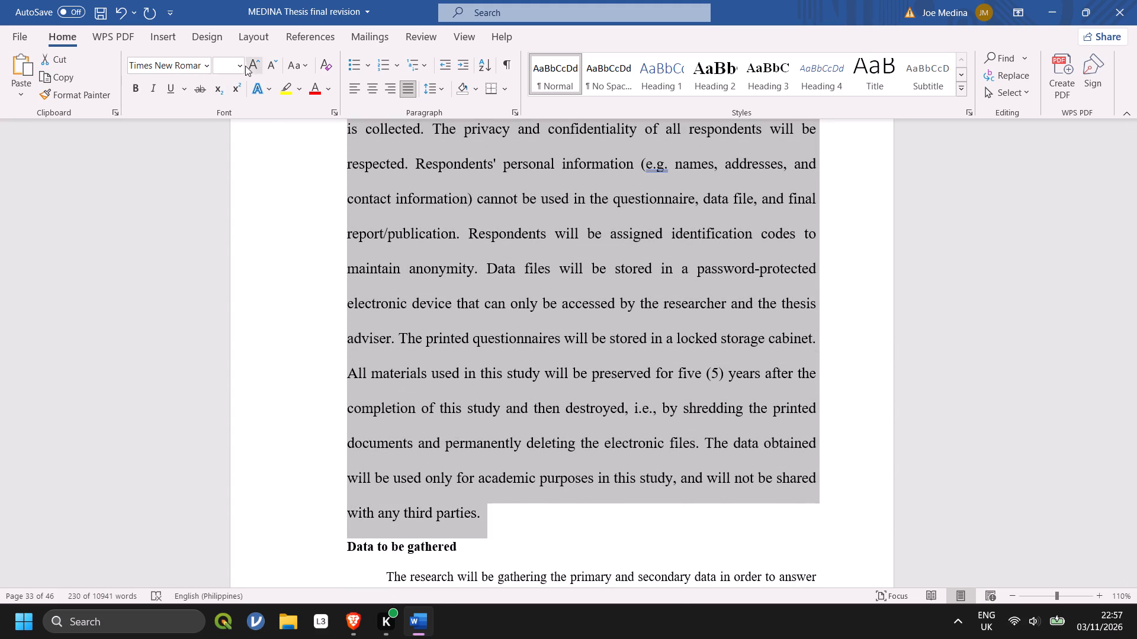
pyautogui.click(243, 66)
pyautogui.click(230, 153)
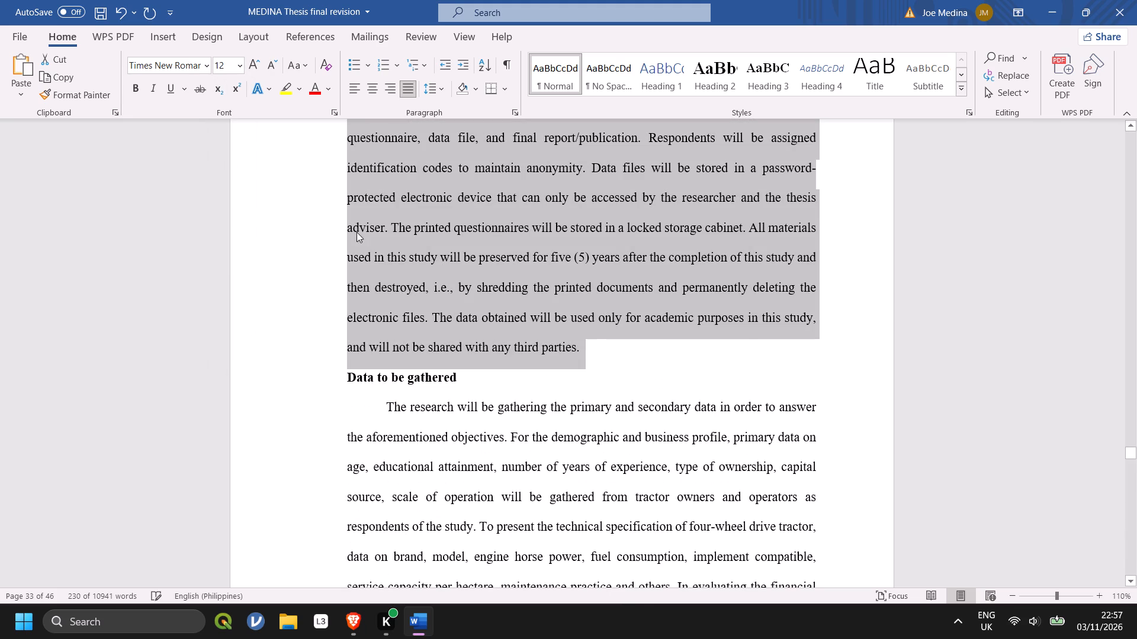
pyautogui.click(615, 378)
# Replace "aforementioned" with its synonym "above-mentioned" in the first sentence of the Data to be gathered section.
pyautogui.scroll(-4, 634, 362)
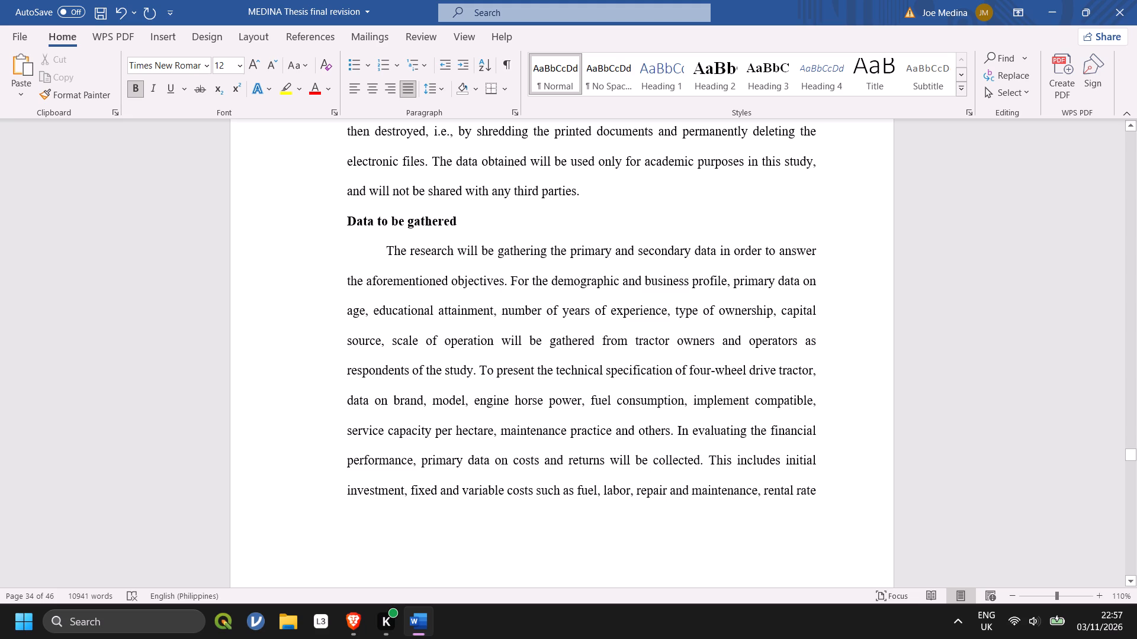
pyautogui.moveTo(447, 285); pyautogui.dragTo(365, 289)
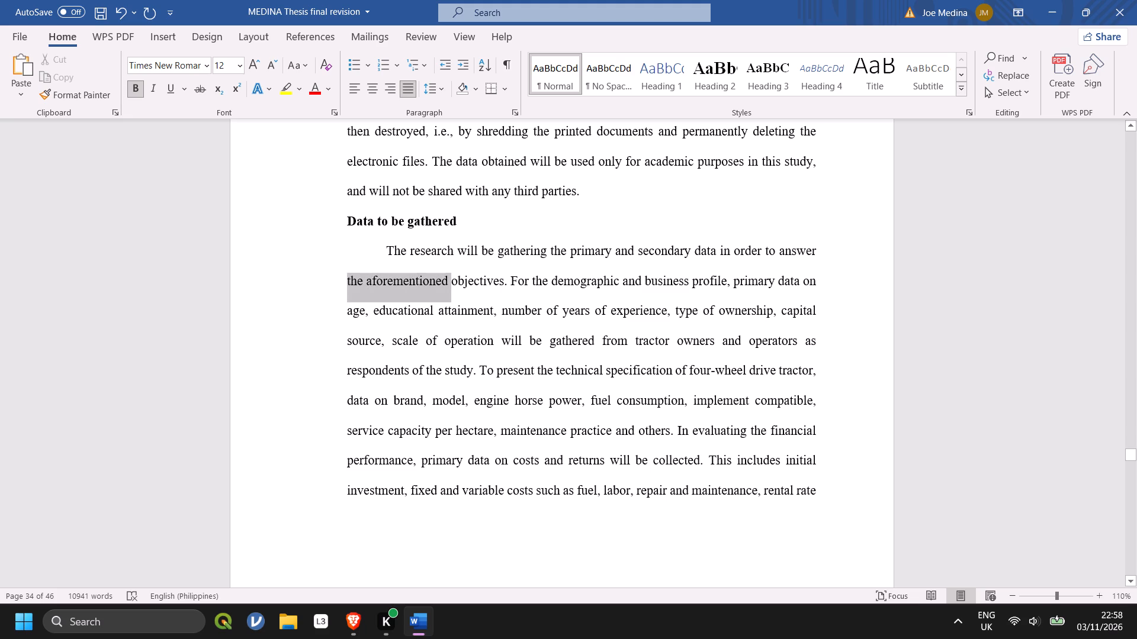
pyautogui.moveTo(365, 289); pyautogui.dragTo(367, 288)
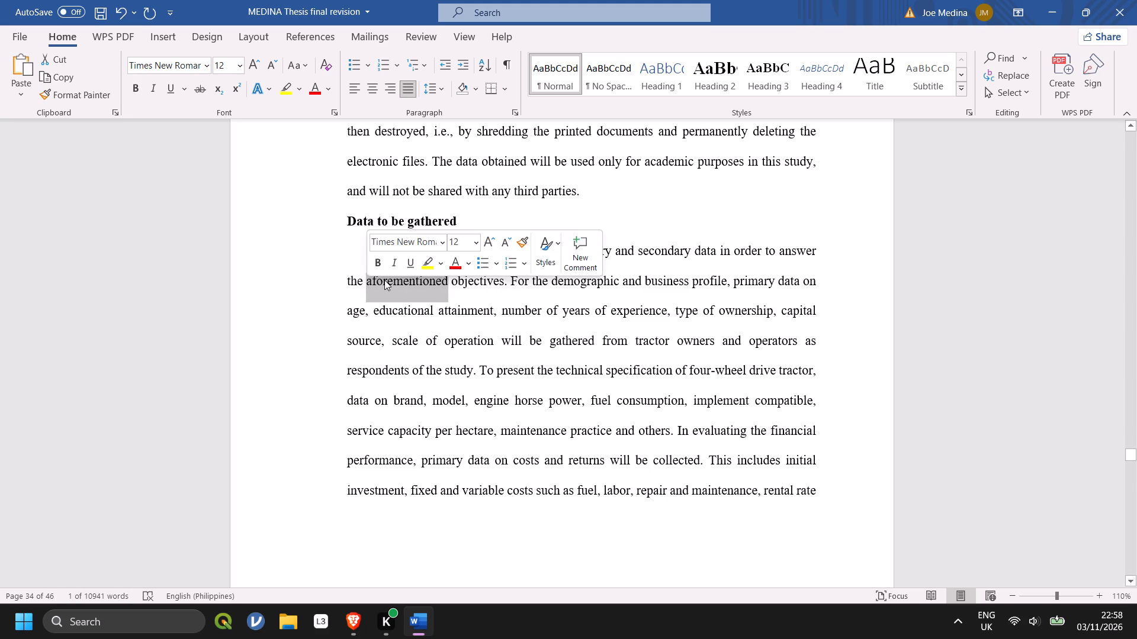
pyautogui.rightClick(384, 280)
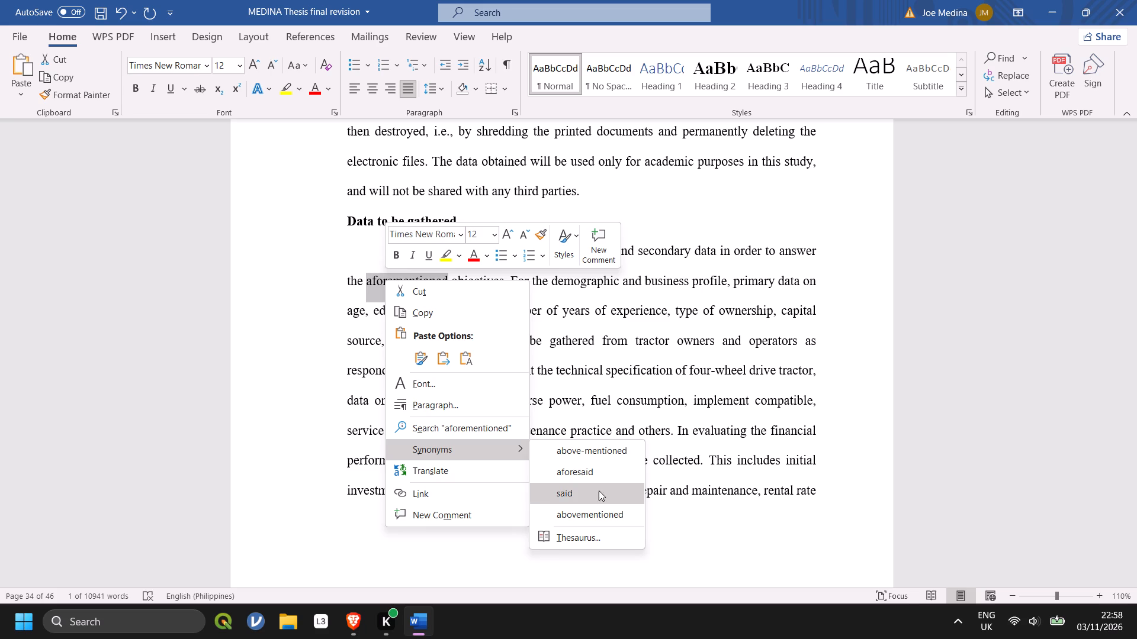
pyautogui.click(601, 457)
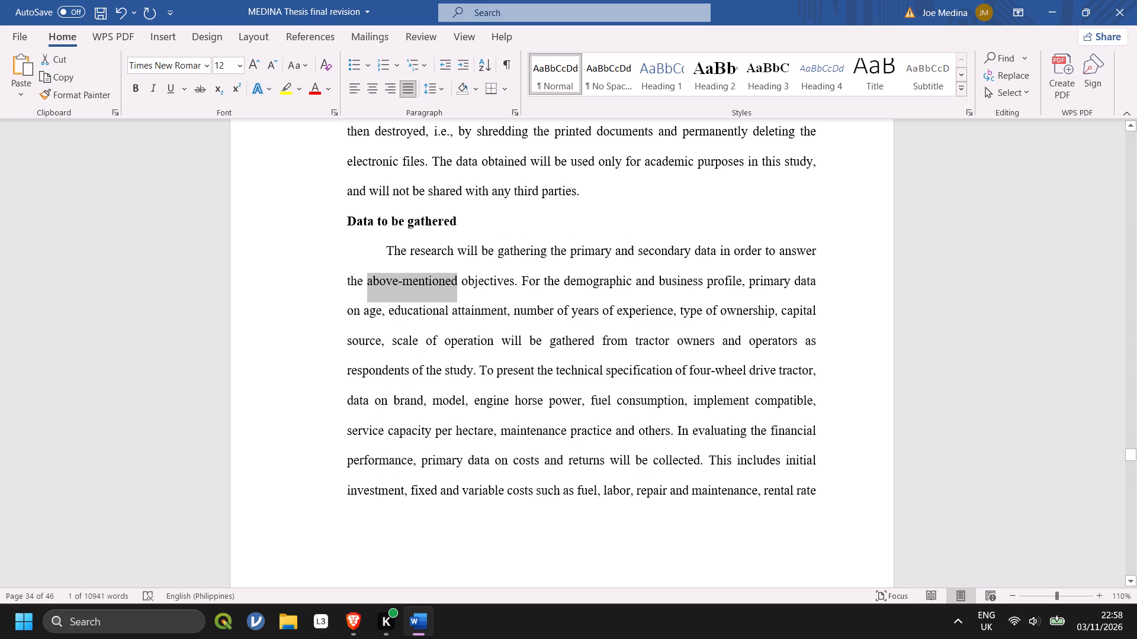
pyautogui.click(572, 335)
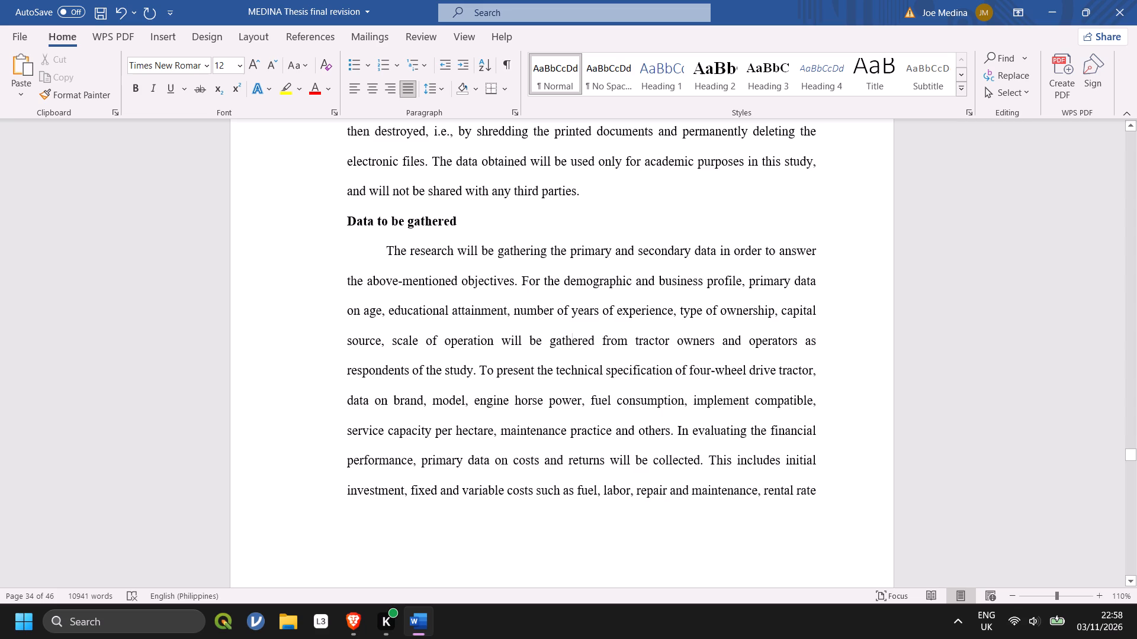
pyautogui.scroll(-1, 541, 315)
pyautogui.keyDown('ctrl'); pyautogui.scroll(-1, 541, 309); pyautogui.keyUp('ctrl')
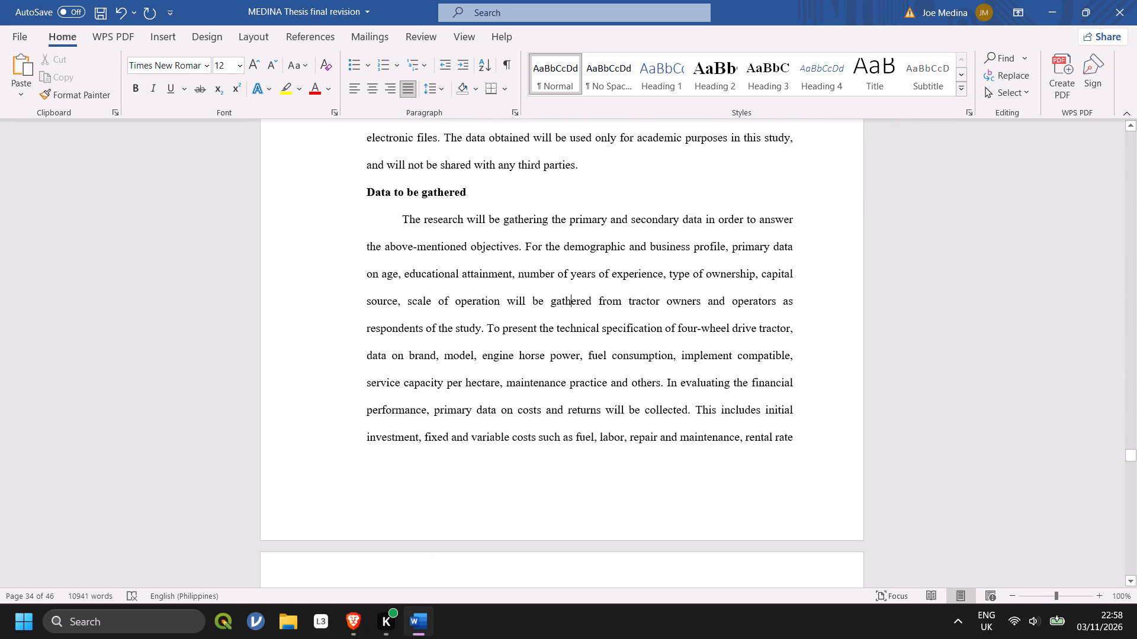
pyautogui.keyDown('ctrl'); pyautogui.scroll(-1, 541, 309); pyautogui.keyUp('ctrl')
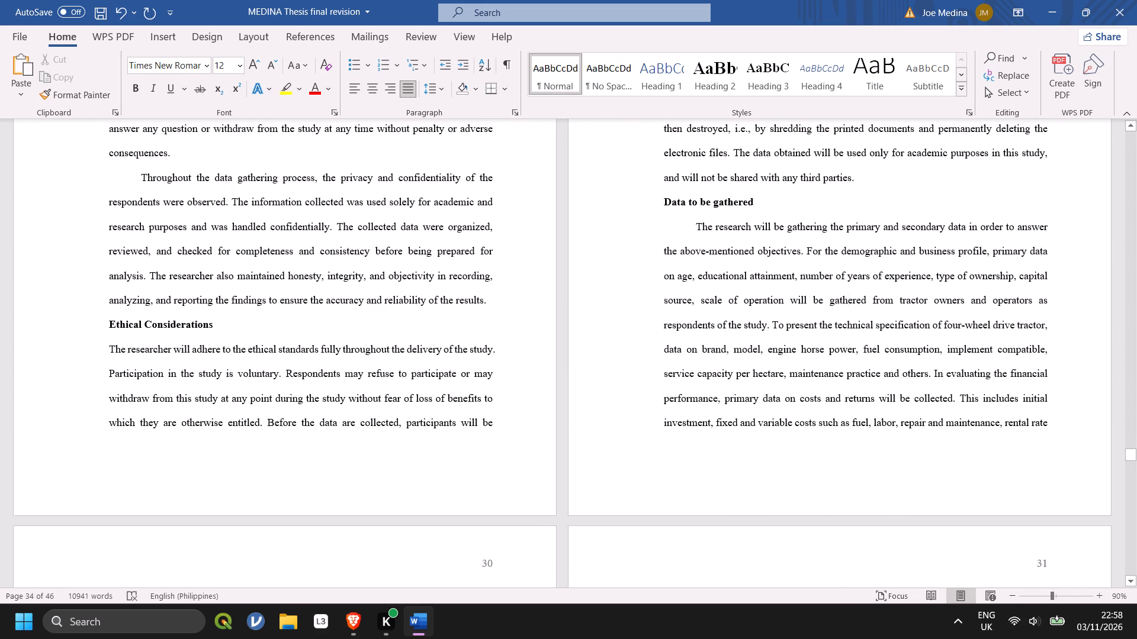
pyautogui.moveTo(686, 230); pyautogui.dragTo(418, 517)
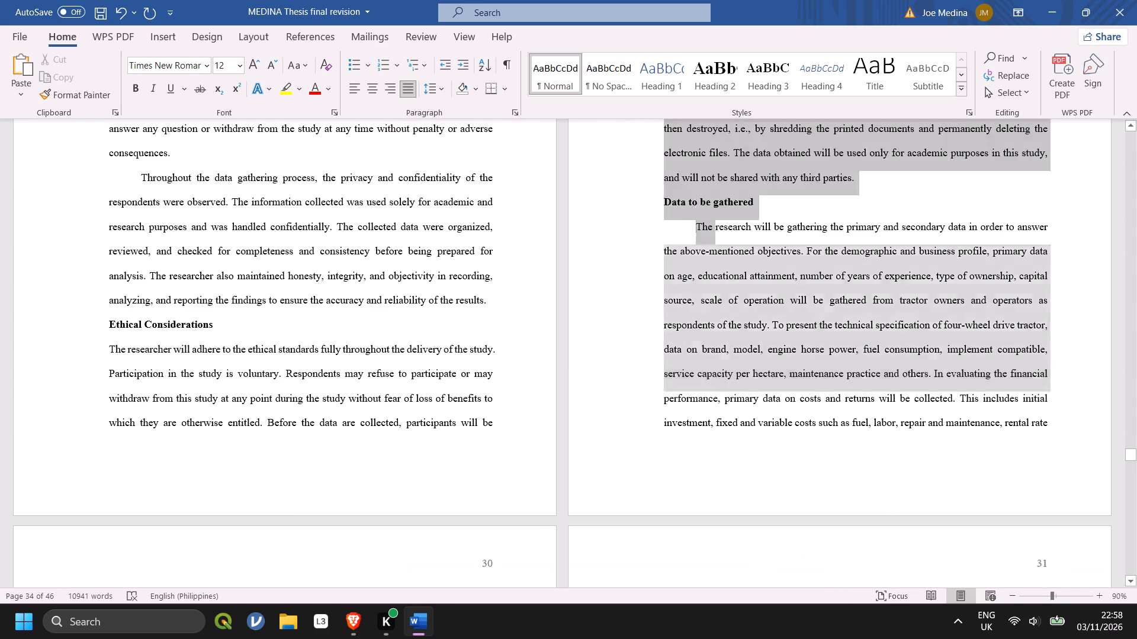
pyautogui.moveTo(418, 517); pyautogui.dragTo(443, 612)
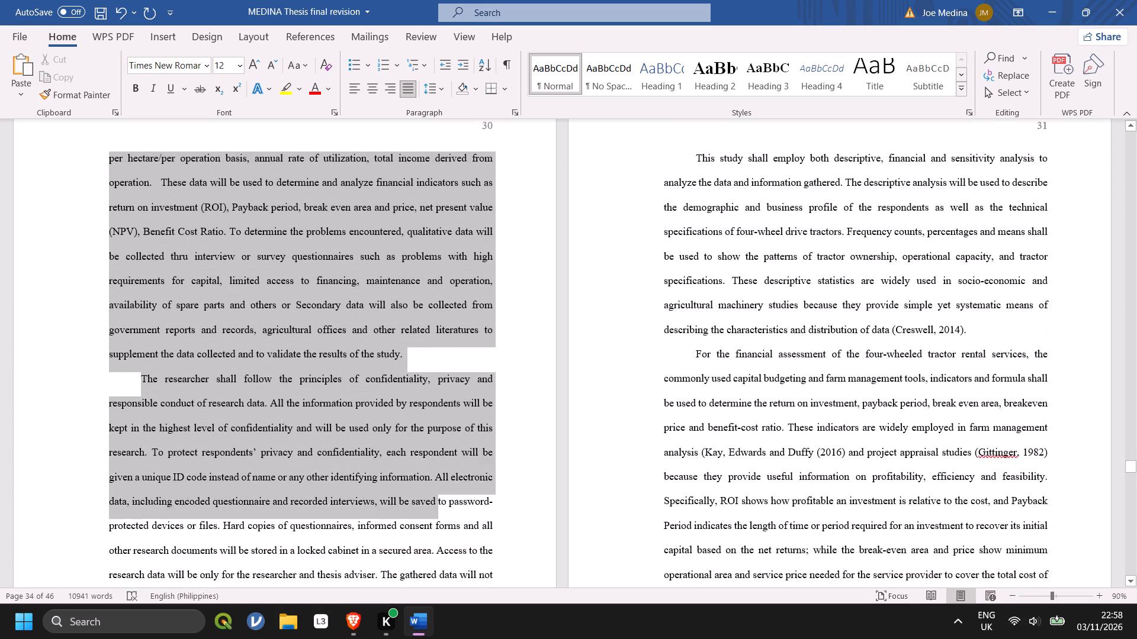
pyautogui.moveTo(443, 612); pyautogui.dragTo(473, 141)
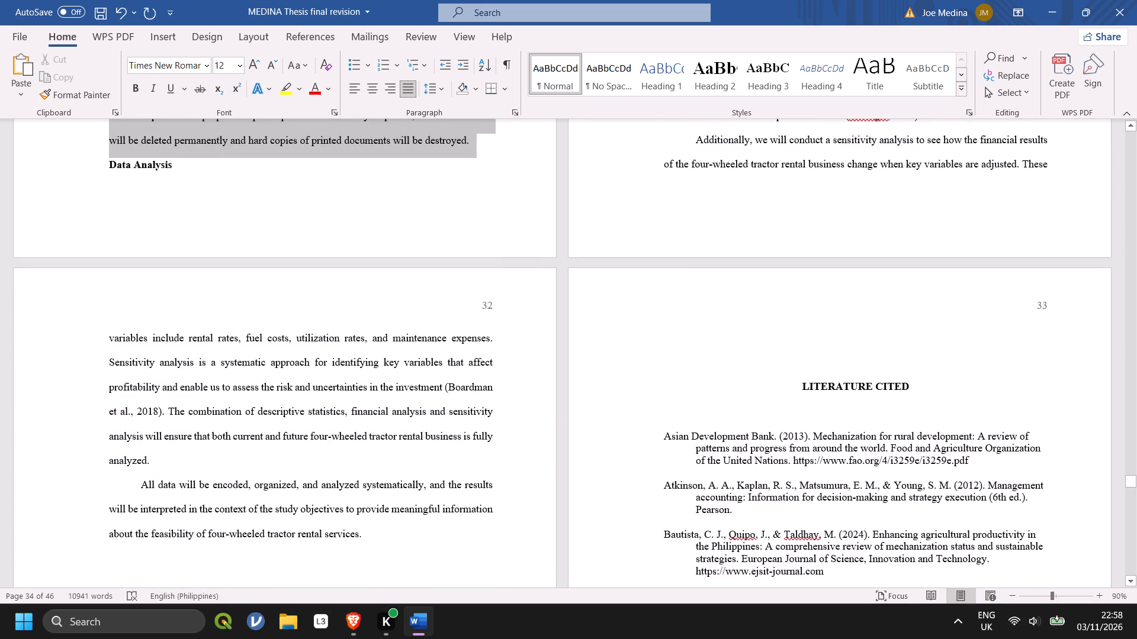
pyautogui.moveTo(473, 141); pyautogui.dragTo(473, 141)
pyautogui.hotkey('ctrl', 'c')
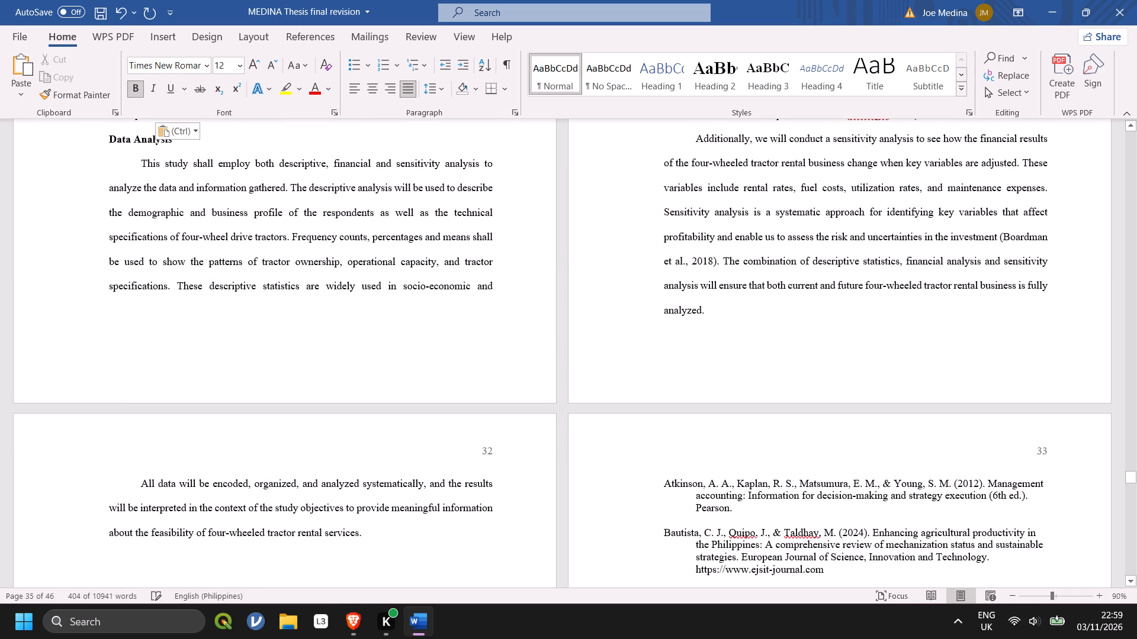
pyautogui.scroll(20, 474, 308)
pyautogui.scroll(2, 474, 308)
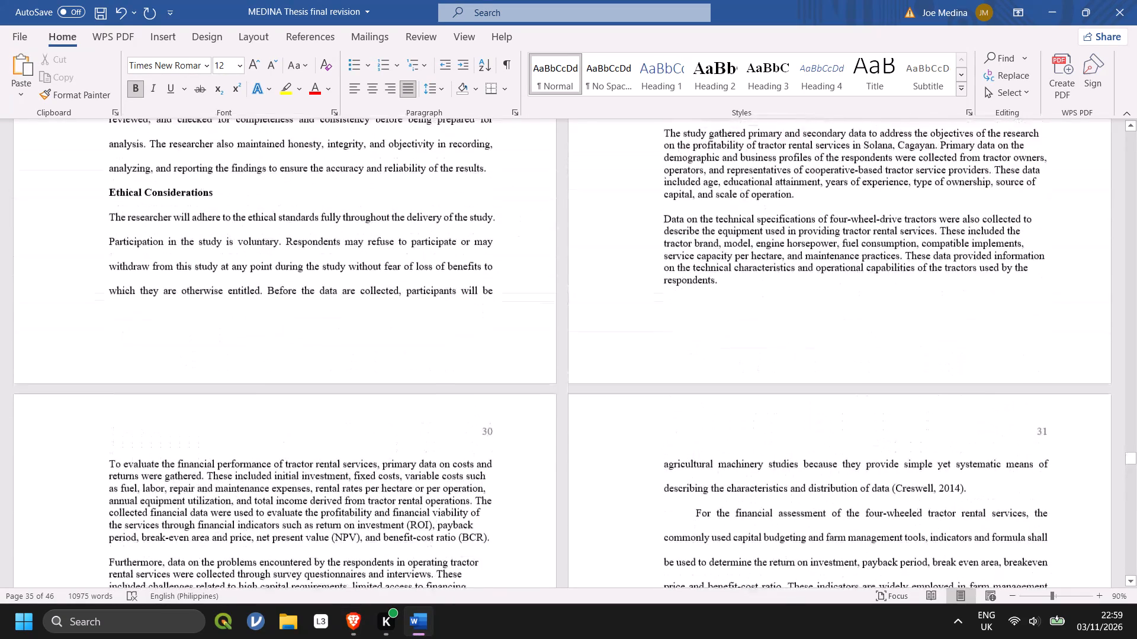
pyautogui.scroll(4, 474, 308)
pyautogui.click(621, 250)
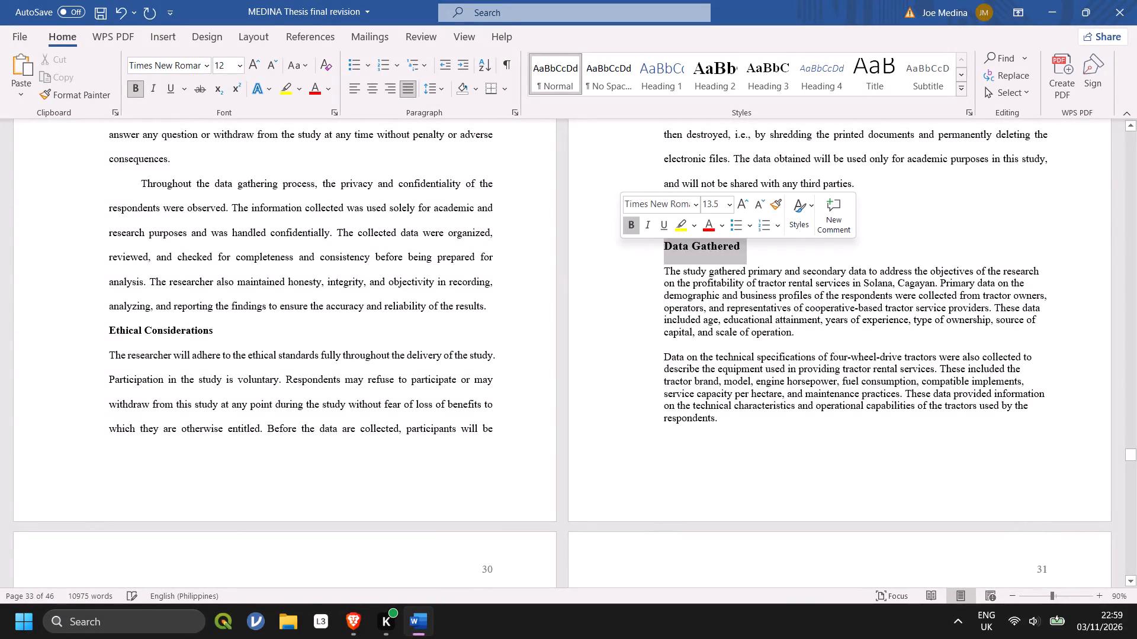
pyautogui.press('BackSpace')
pyautogui.press('BackSpace')
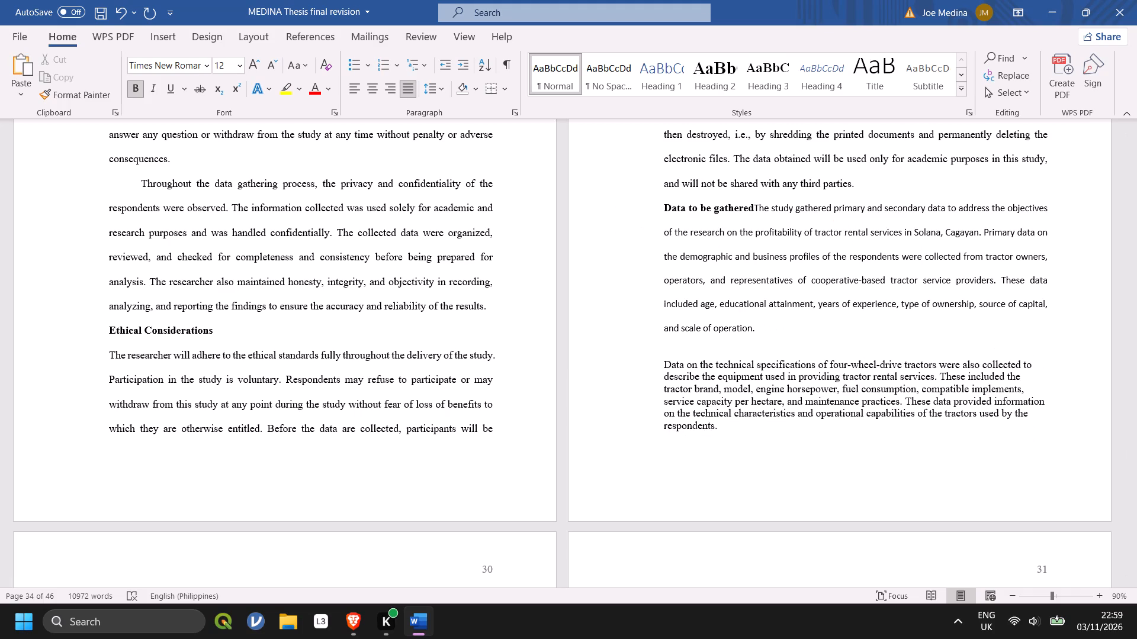
pyautogui.press('Return')
# Clear the formatting of all pasted Data to be gathered paragraphs, then justify them in Times New Roman, size 12.
pyautogui.moveTo(656, 231); pyautogui.dragTo(416, 346)
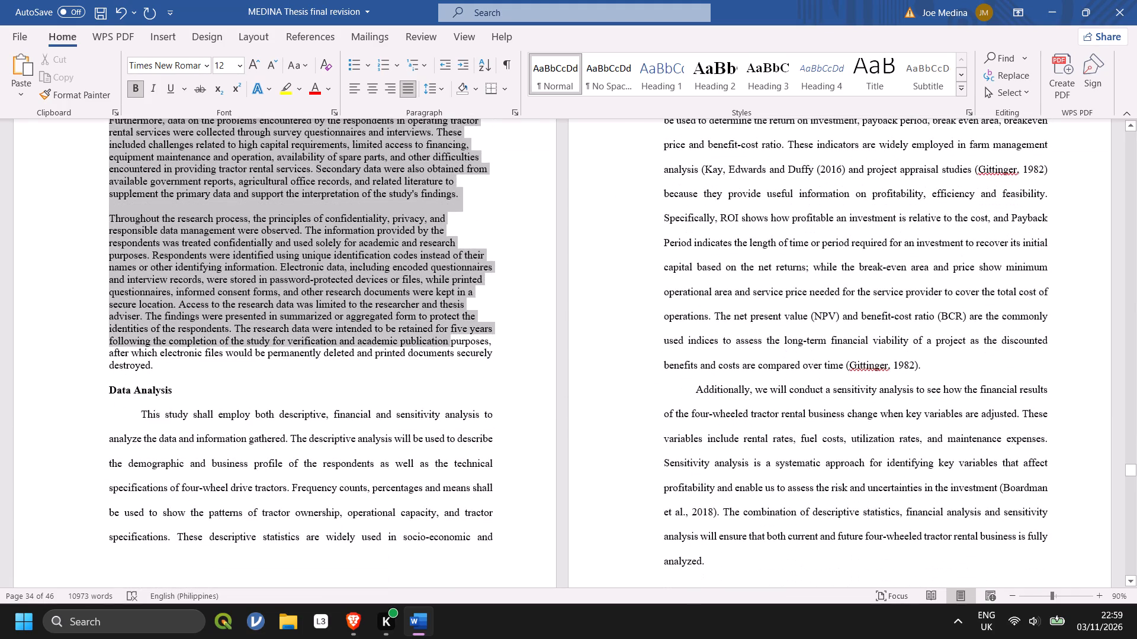
pyautogui.moveTo(416, 346); pyautogui.dragTo(423, 363)
pyautogui.click(414, 88)
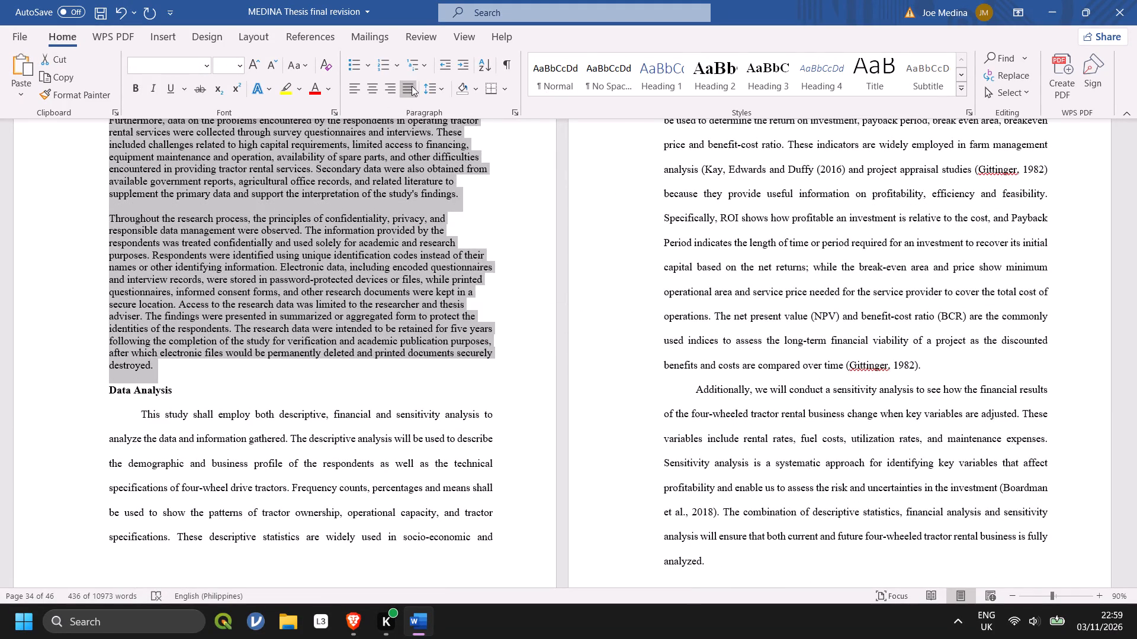
pyautogui.click(333, 65)
pyautogui.click(404, 93)
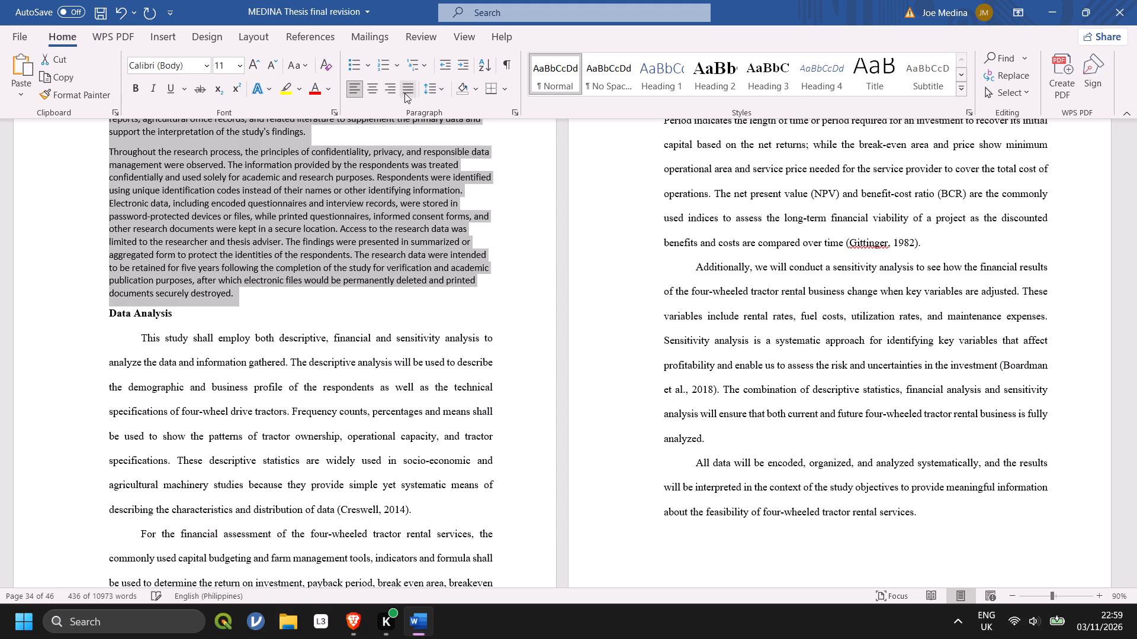
pyautogui.click(243, 69)
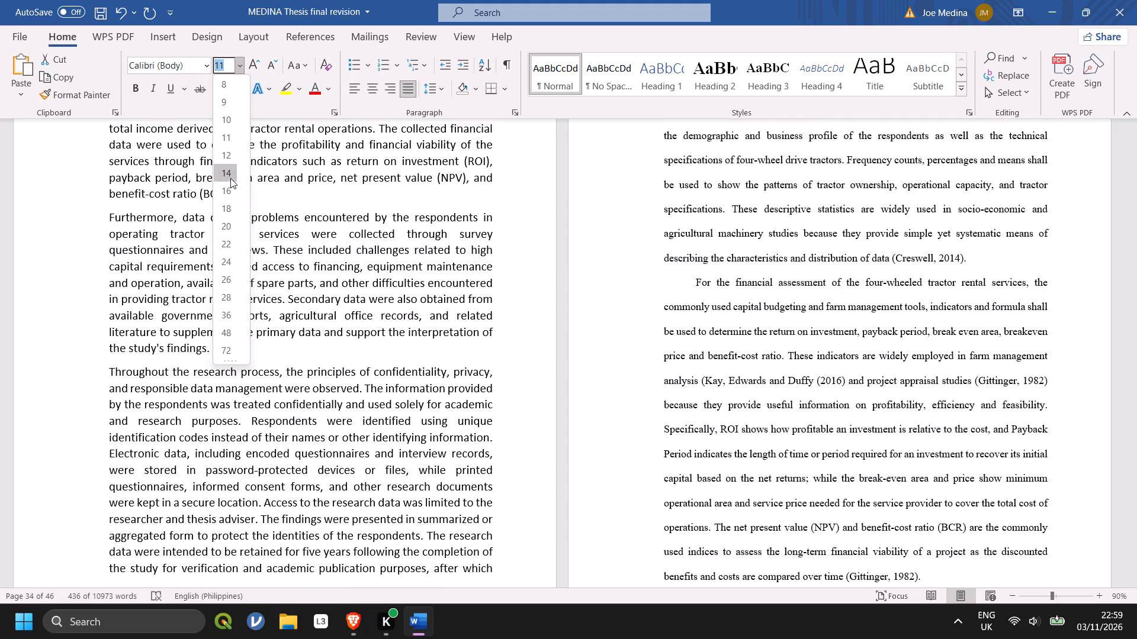
pyautogui.click(234, 159)
pyautogui.click(210, 63)
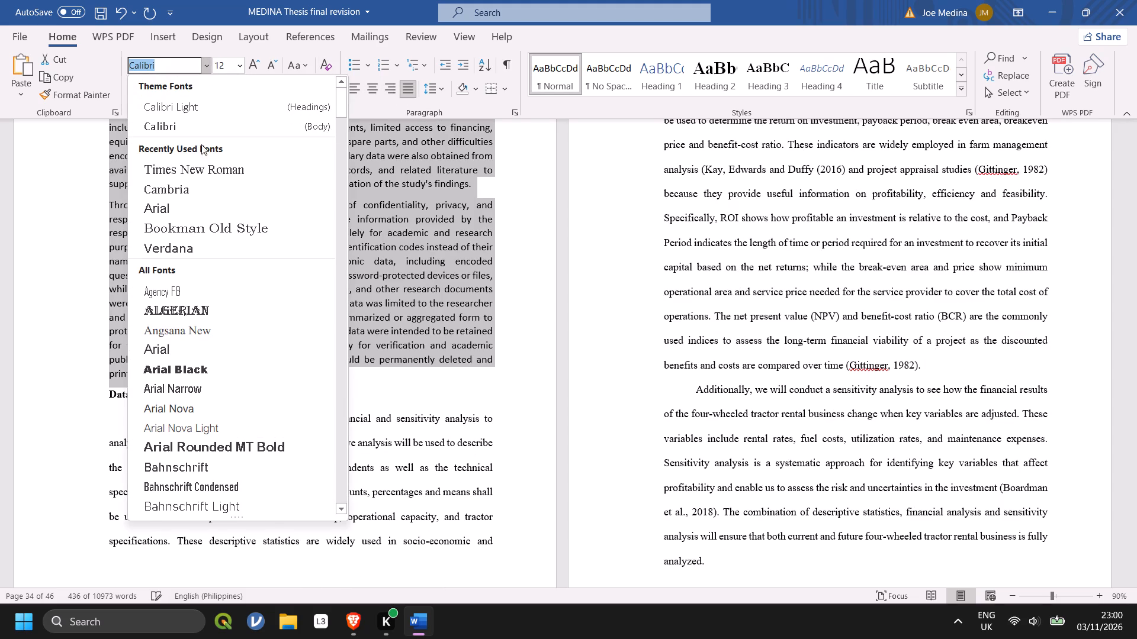
pyautogui.click(201, 167)
# Give the pasted paragraphs a 1.27 cm first-line indent, double line spacing and no added space between paragraphs of the same style.
pyautogui.click(518, 111)
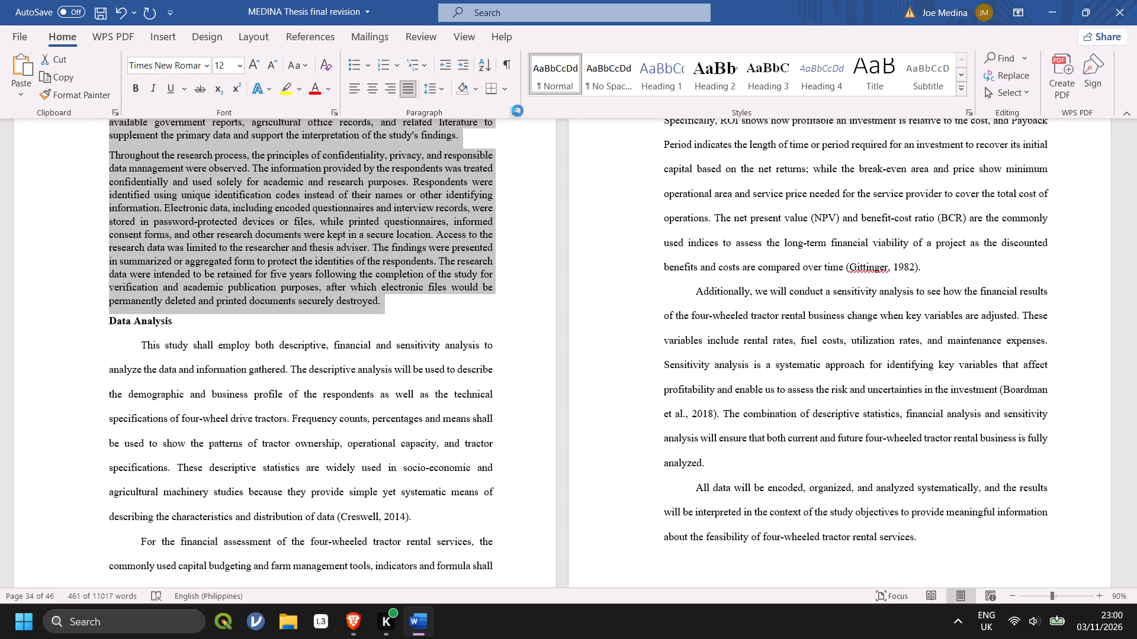
pyautogui.click(609, 237)
pyautogui.click(614, 249)
pyautogui.click(612, 265)
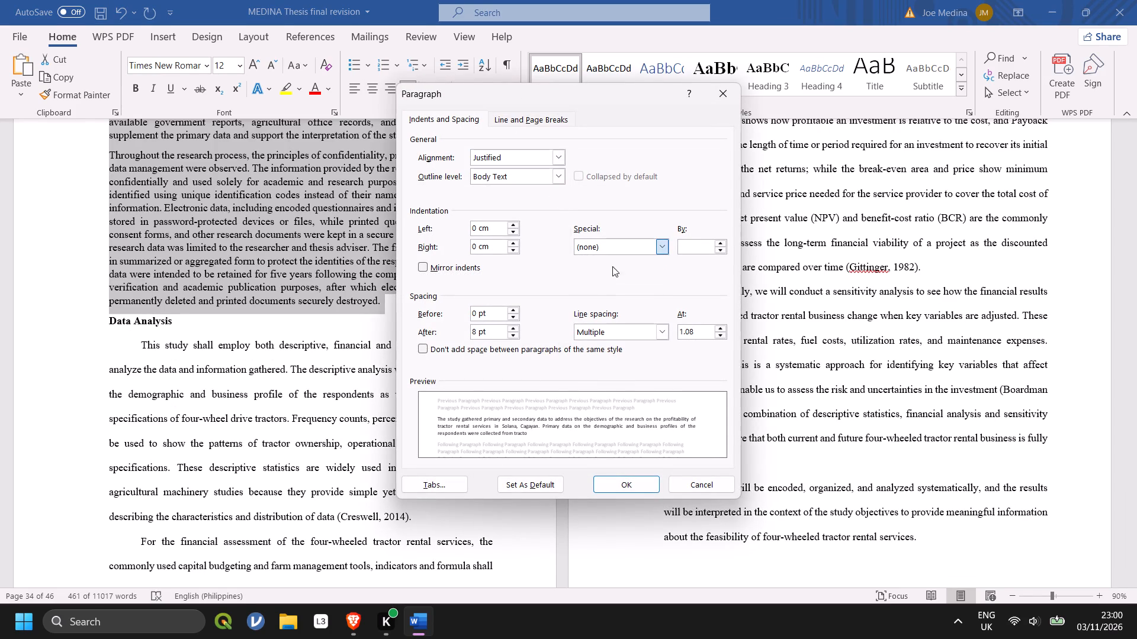
pyautogui.click(616, 329)
pyautogui.click(616, 365)
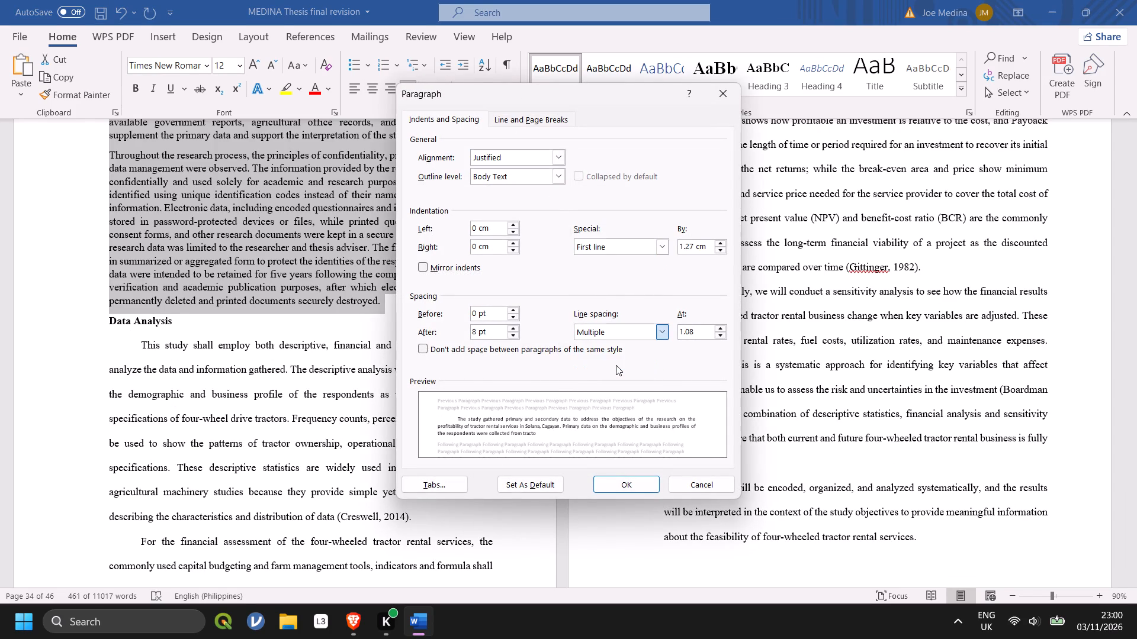
pyautogui.click(462, 351)
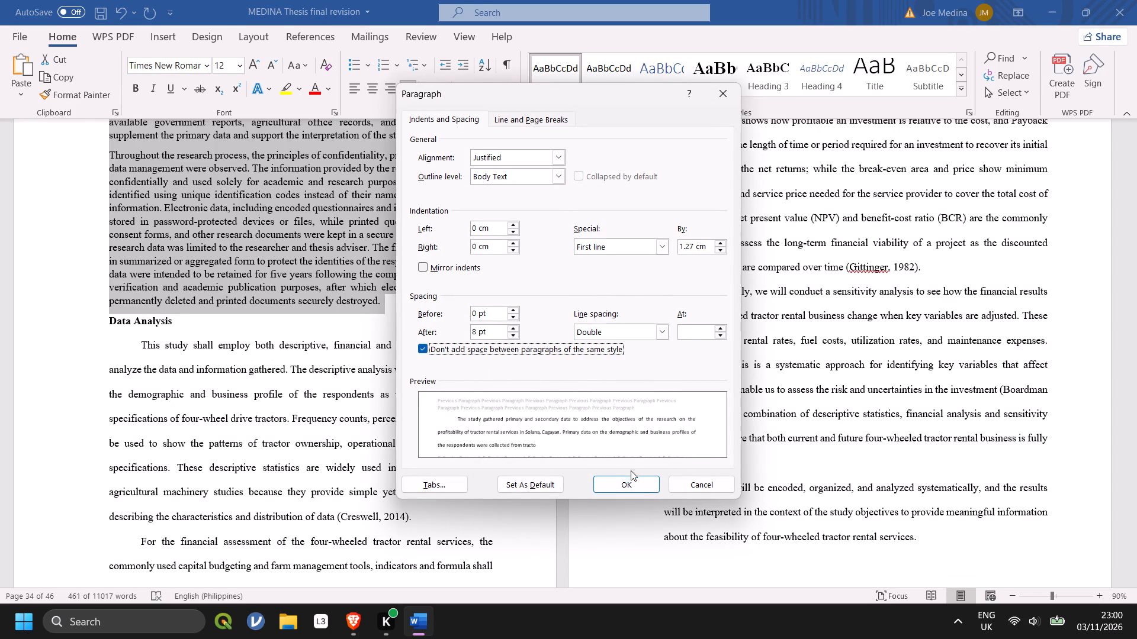
pyautogui.click(637, 490)
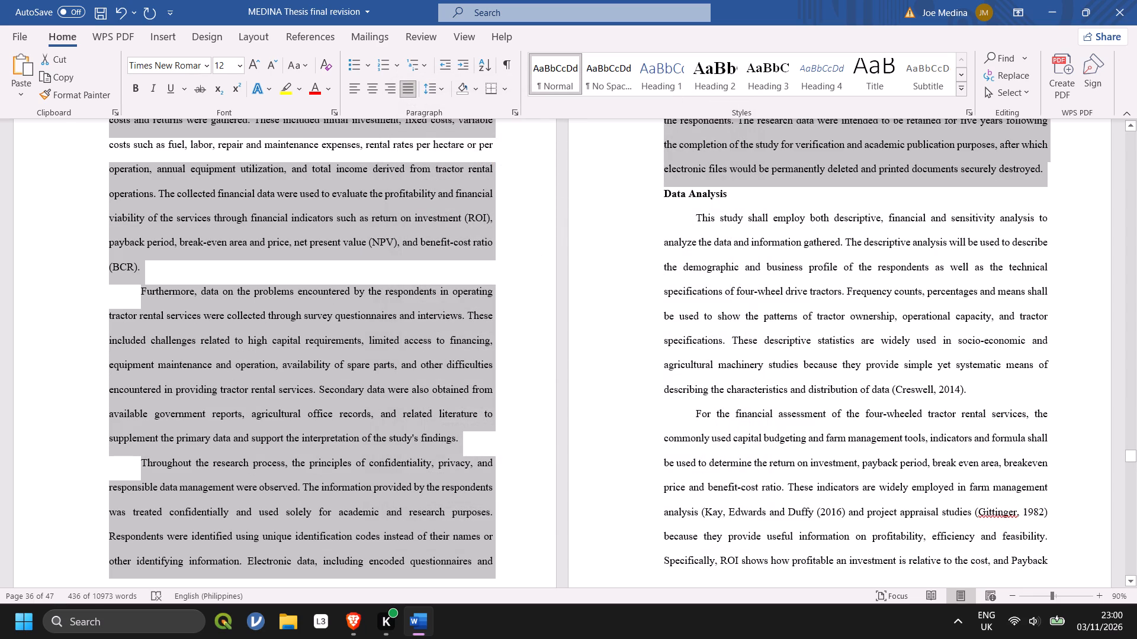
pyautogui.click(701, 292)
# Read through the reformatted Data to be gathered section, checking its wording and layout.
pyautogui.scroll(9, 701, 292)
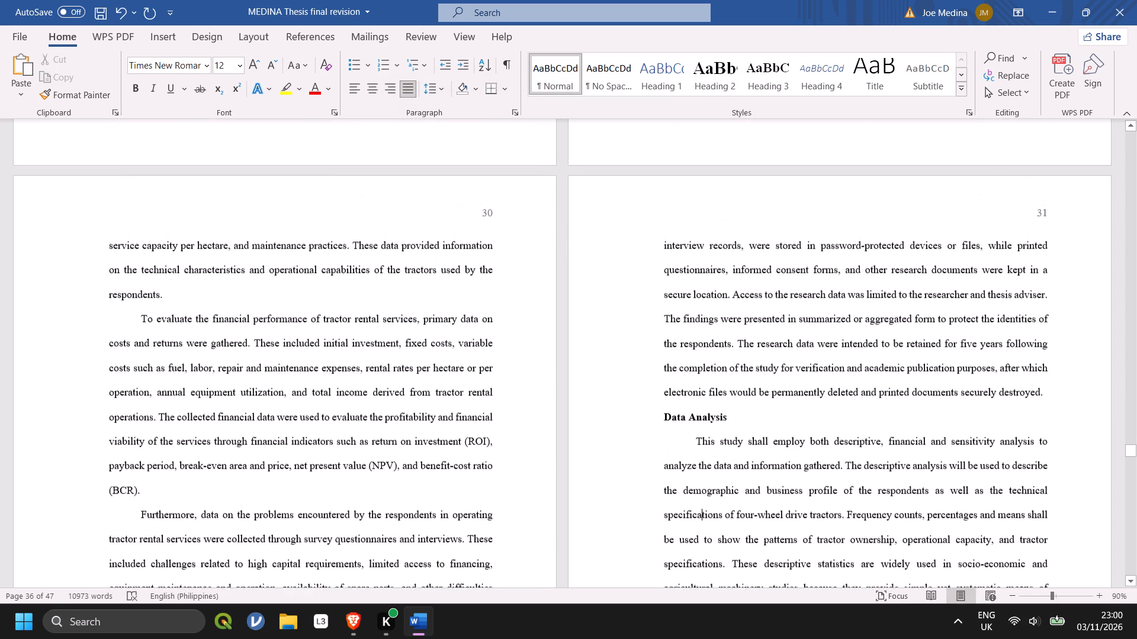
pyautogui.scroll(11, 701, 292)
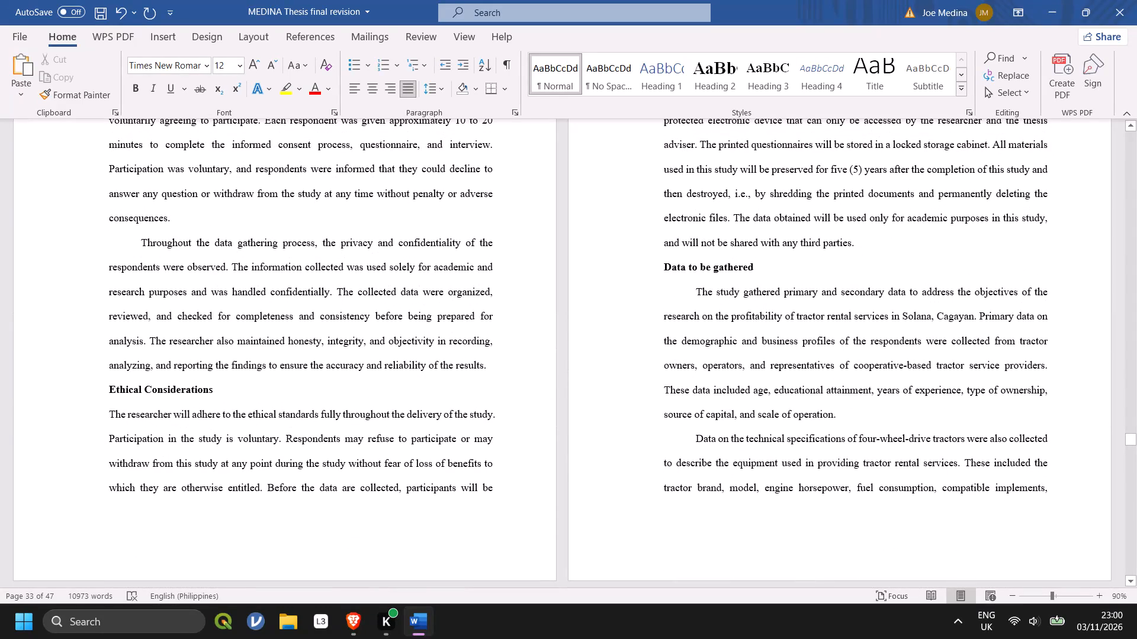
pyautogui.scroll(-9, 878, 380)
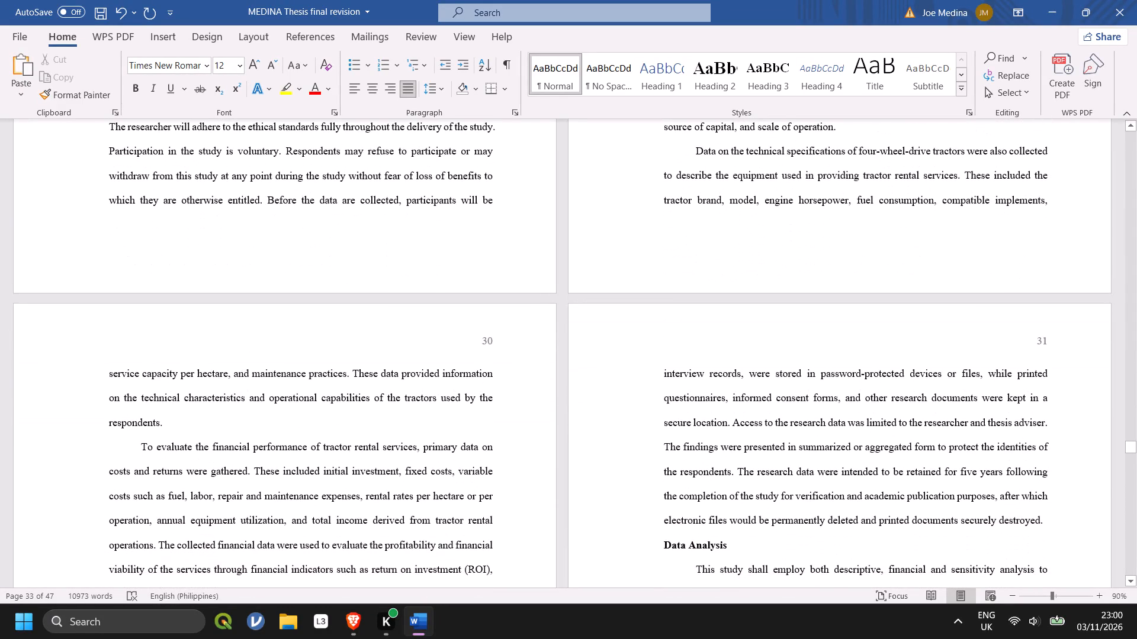
pyautogui.scroll(-5, 878, 380)
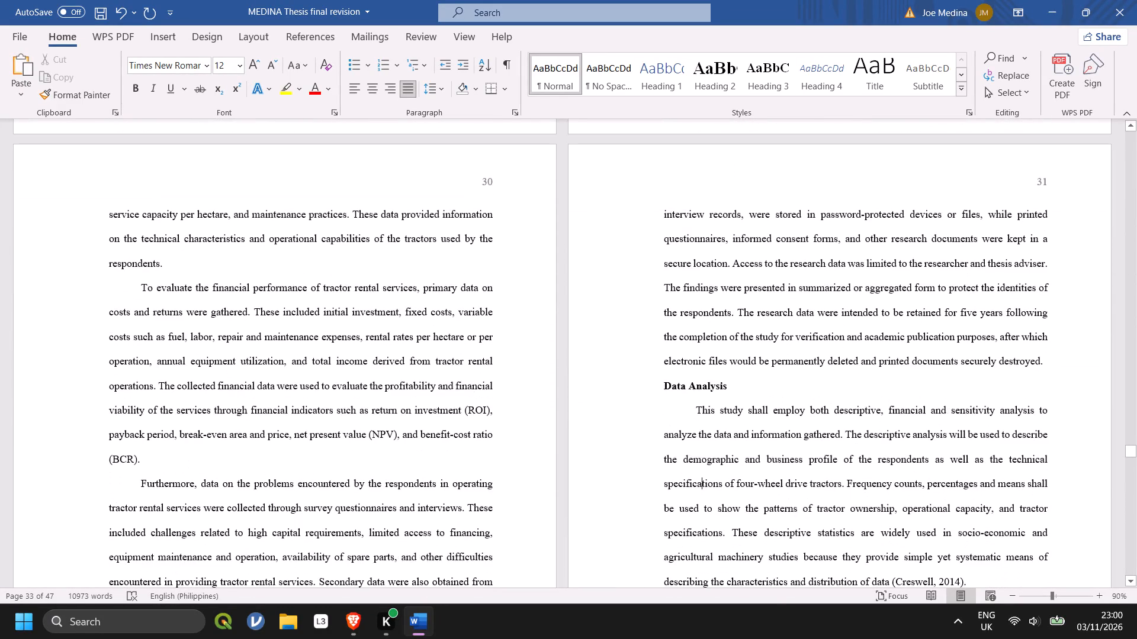
pyautogui.scroll(-1, 878, 380)
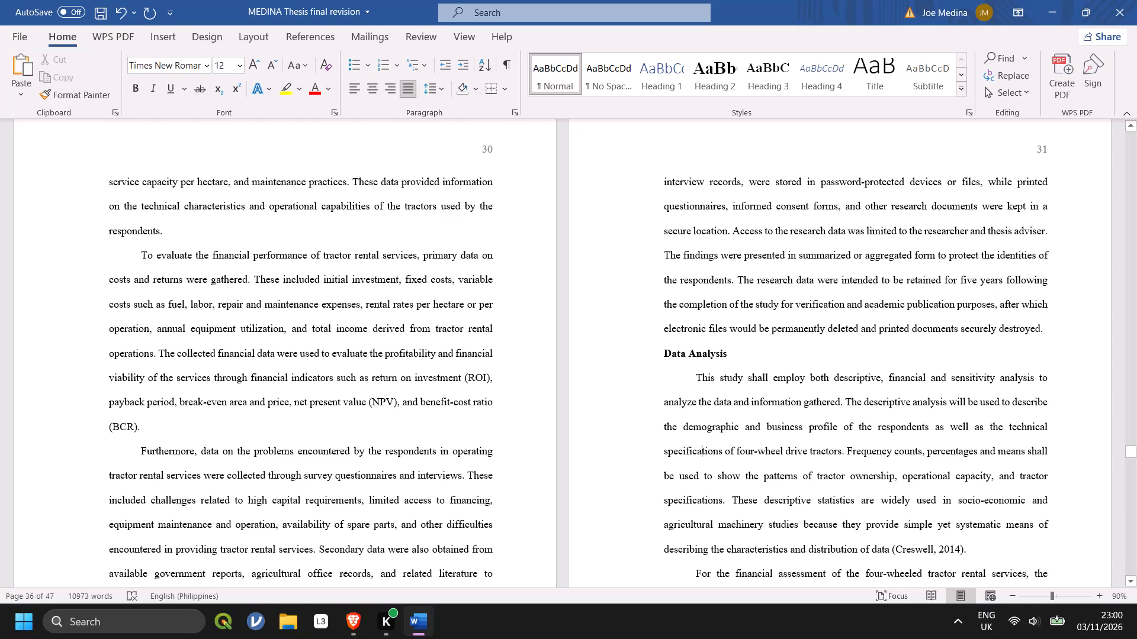
pyautogui.scroll(-1, 878, 380)
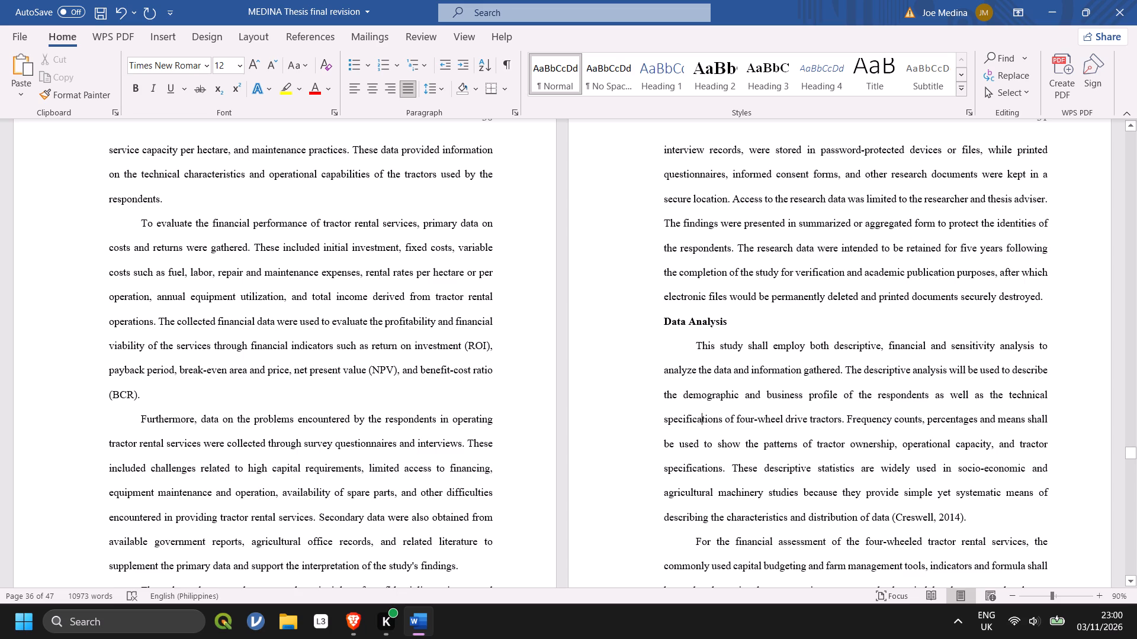
pyautogui.scroll(-3, 315, 389)
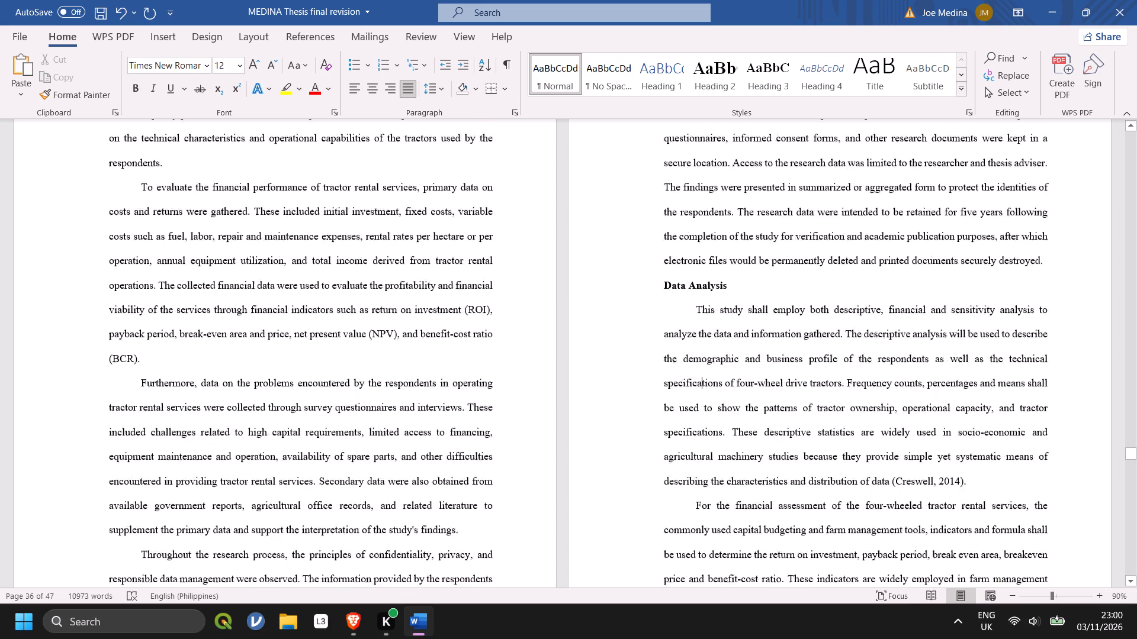
pyautogui.scroll(-3, 312, 388)
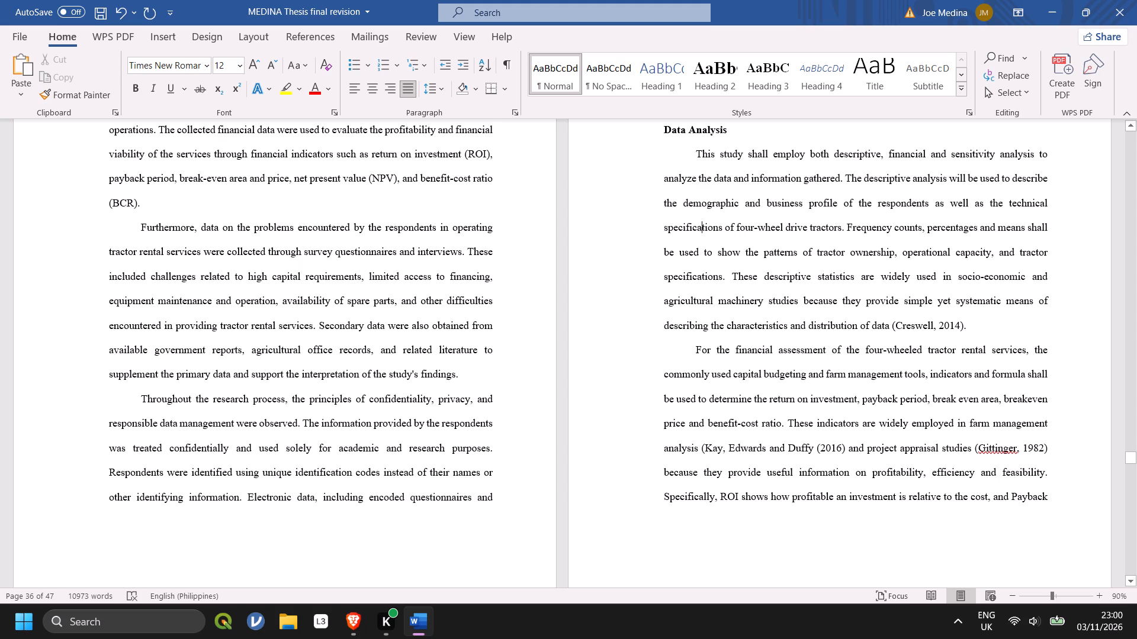
# Insert "Four-wheel drive" before "tractor rental services" in the sentence about difficulties encountered, in the paragraph beginning "Furthermore".
pyautogui.click(221, 323)
pyautogui.write('four')
pyautogui.press('space')
pyautogui.hotkey('ctrl', 'BackSpace')
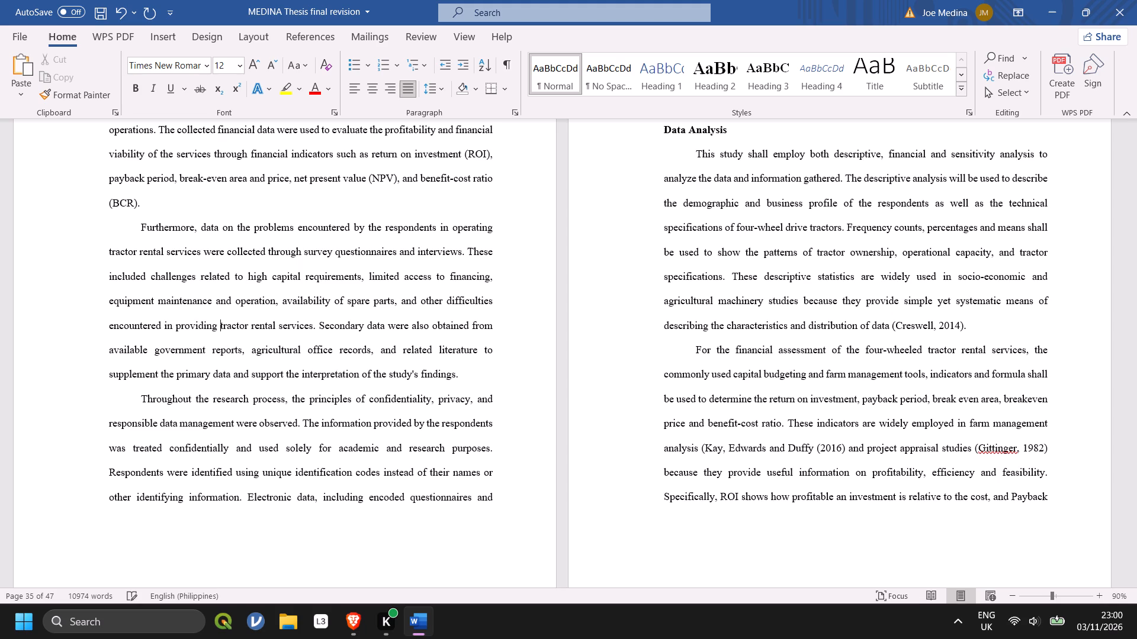
pyautogui.write('Four')
pyautogui.press('space')
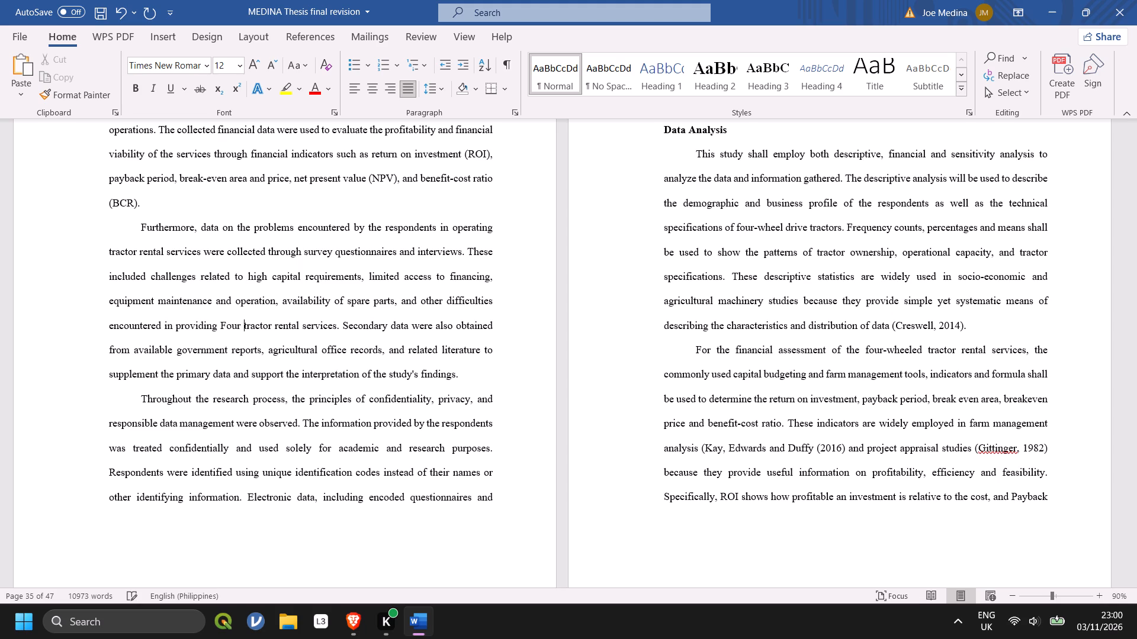
pyautogui.press('BackSpace')
pyautogui.press('-')
pyautogui.write('weh')
pyautogui.press('BackSpace')
pyautogui.press('BackSpace')
pyautogui.write('heel drive')
pyautogui.press('space')
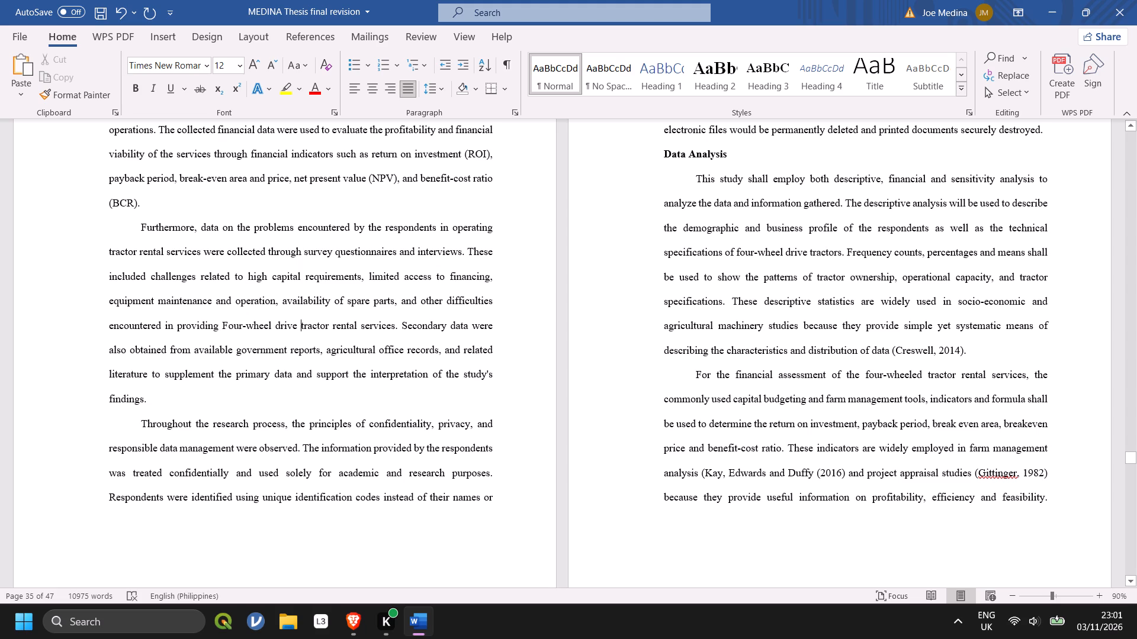
# Review the data confidentiality and storage paragraph, and look over the Data Analysis section up to Literature Cited.
pyautogui.scroll(3, 528, 485)
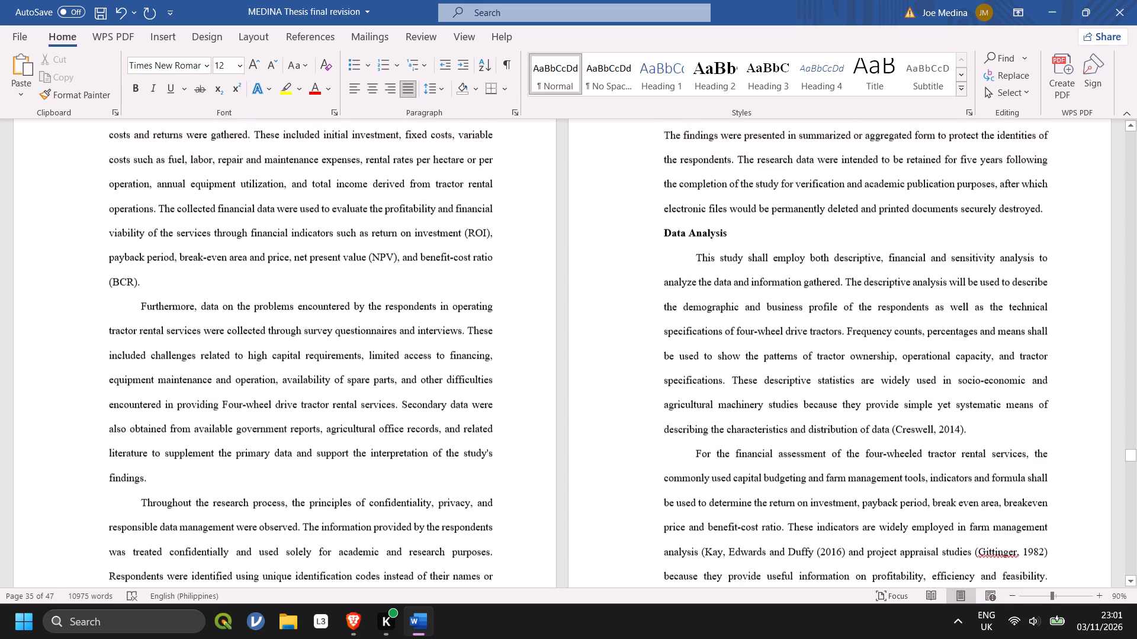
pyautogui.scroll(6, 528, 485)
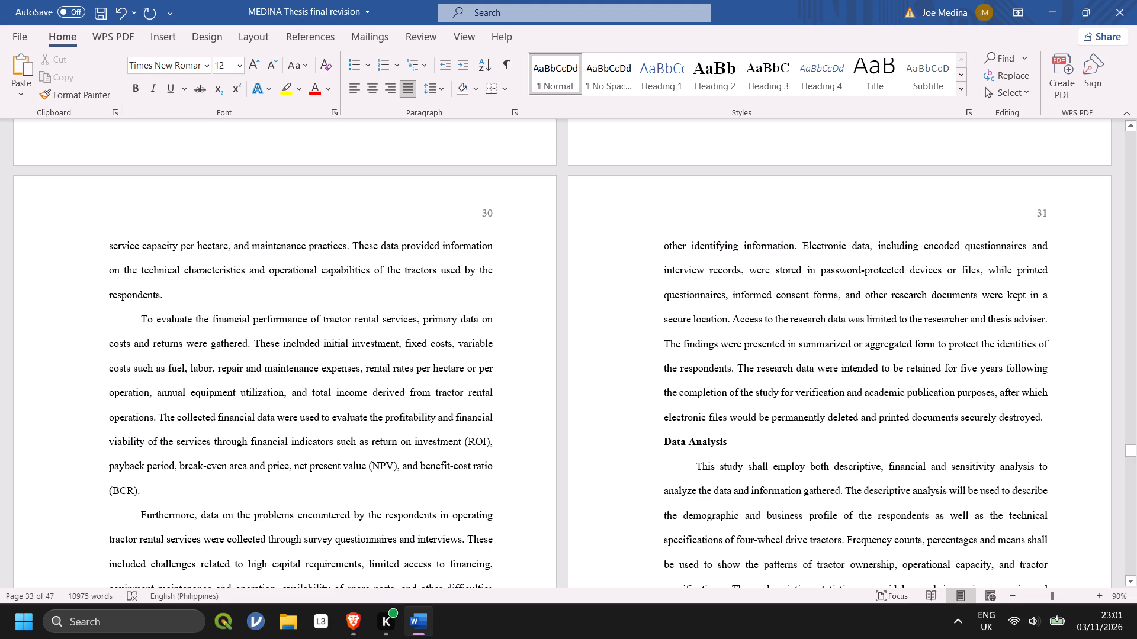
pyautogui.moveTo(800, 246); pyautogui.dragTo(1006, 246)
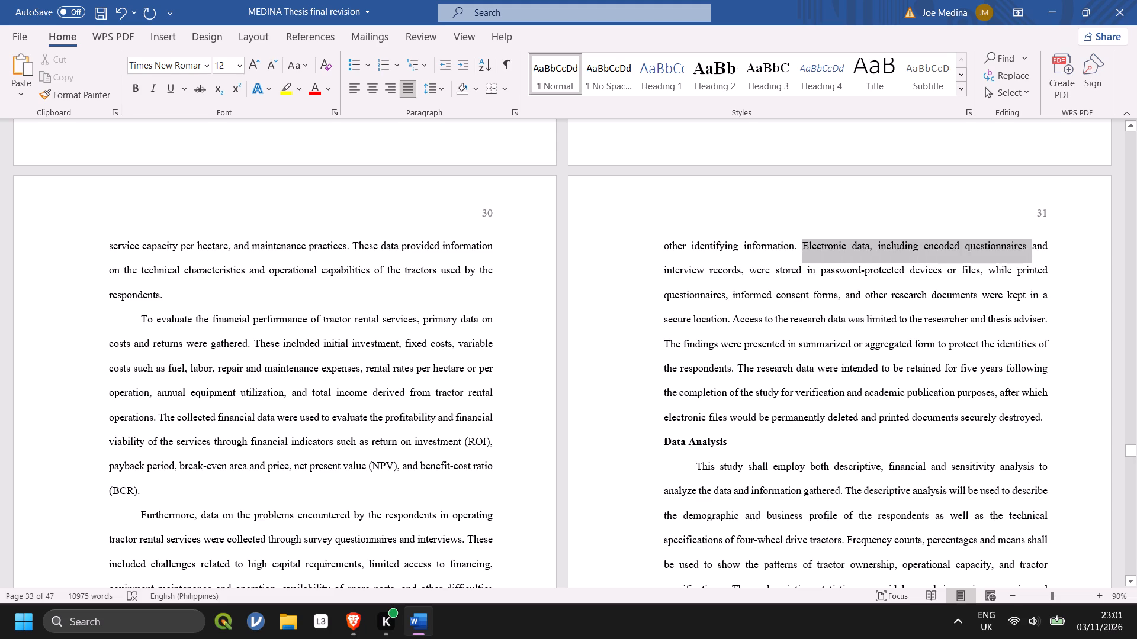
pyautogui.moveTo(1006, 246); pyautogui.dragTo(1010, 264)
pyautogui.click(862, 346)
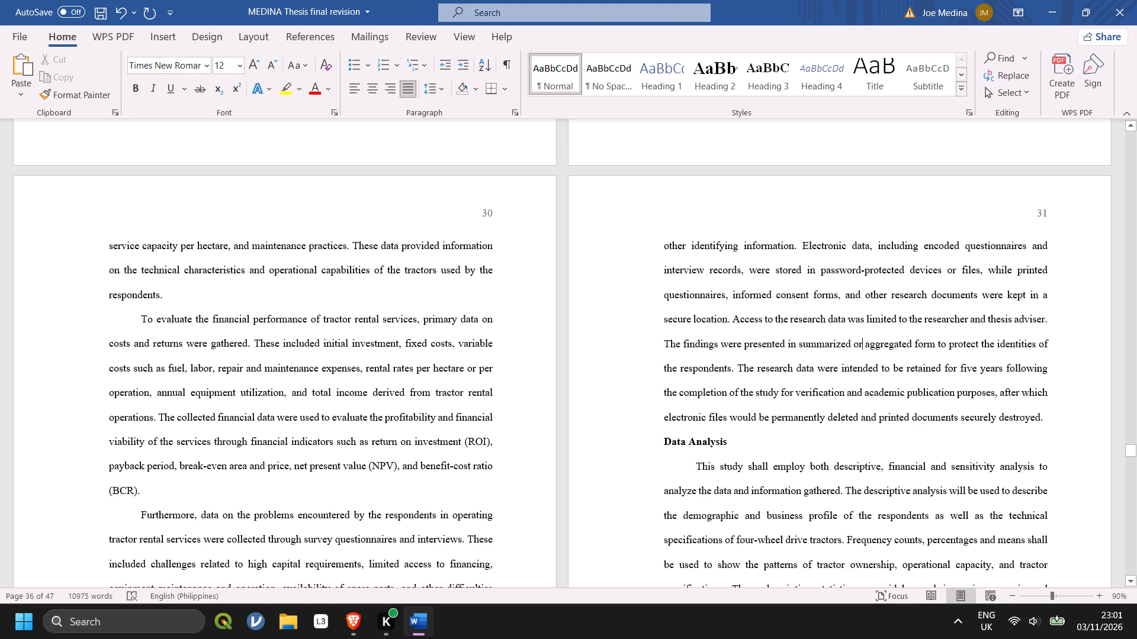
pyautogui.scroll(-6, 1052, 334)
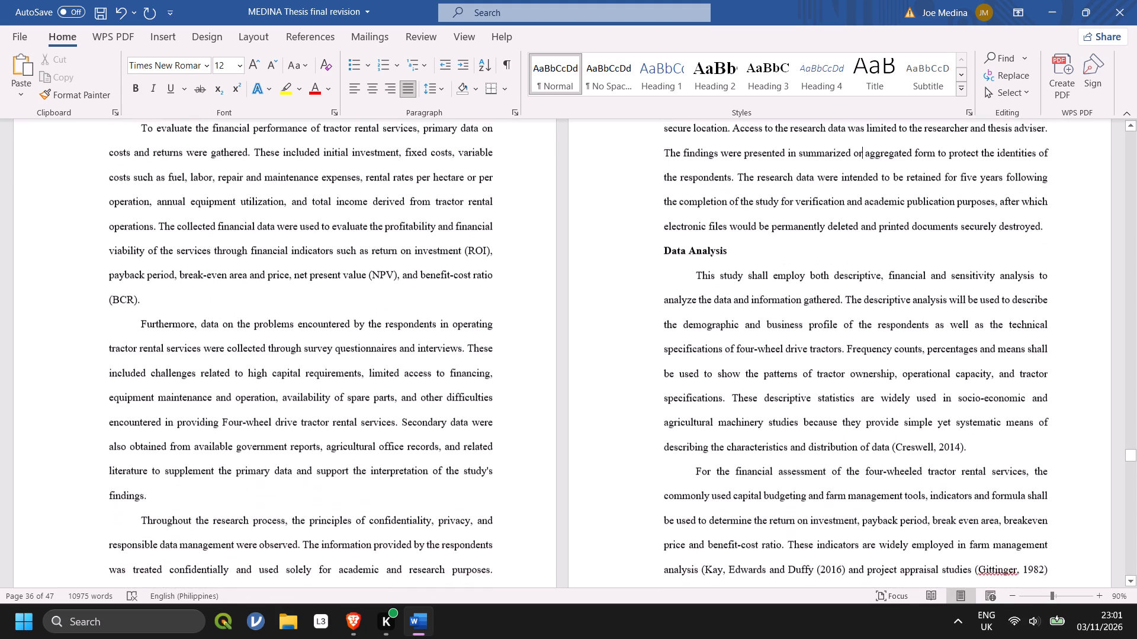
pyautogui.scroll(-14, 1052, 334)
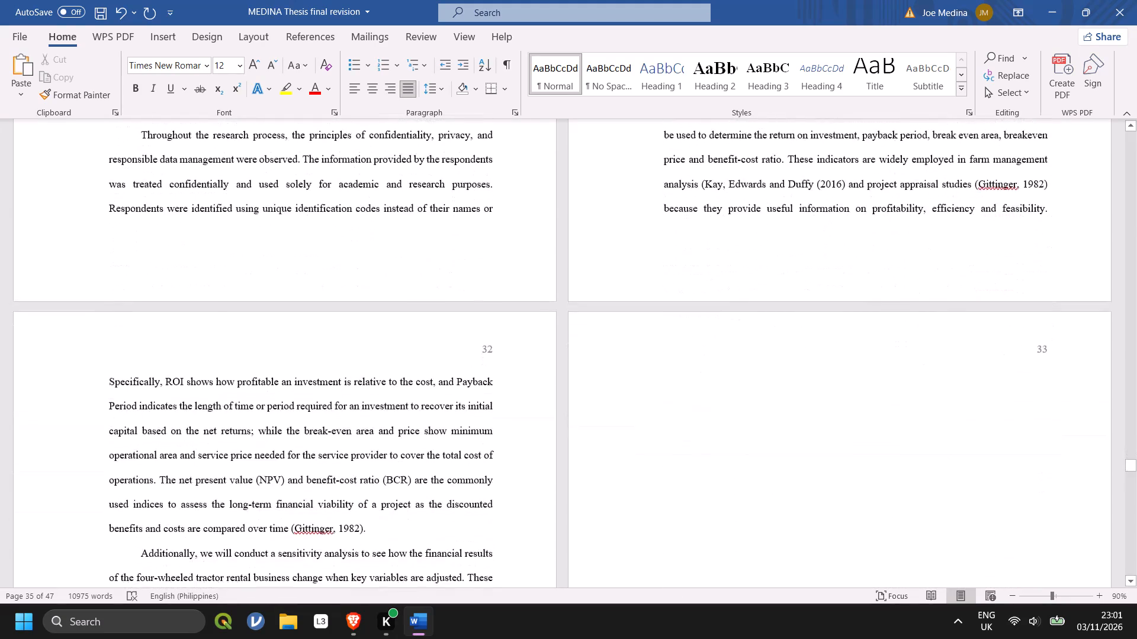
pyautogui.scroll(-10, 1052, 334)
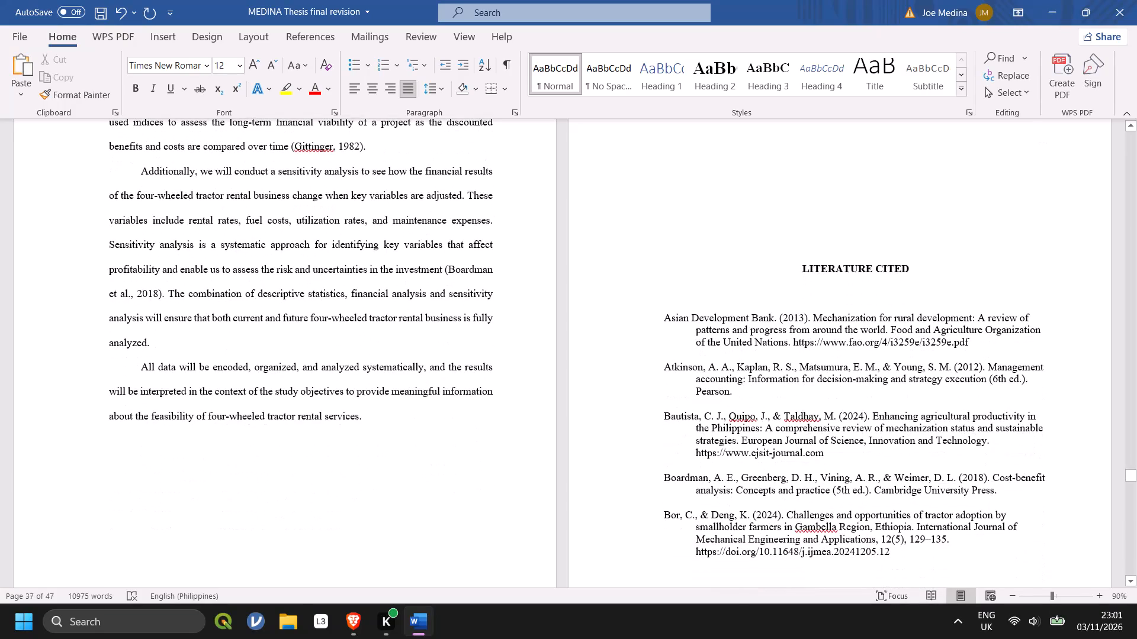
pyautogui.scroll(6, 1053, 334)
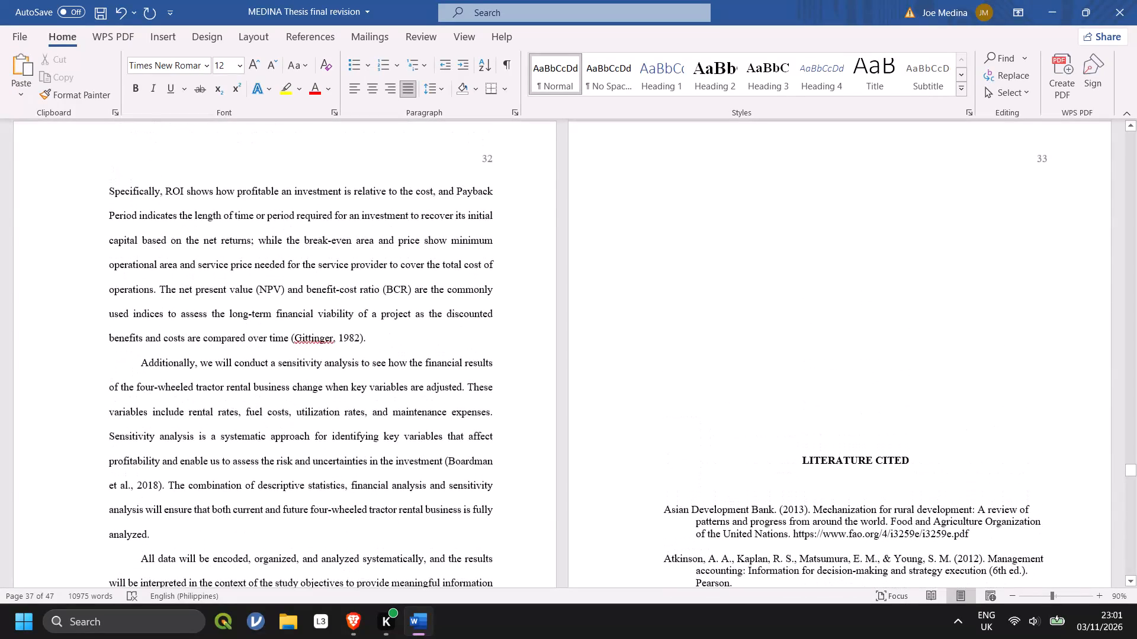
pyautogui.scroll(7, 1053, 334)
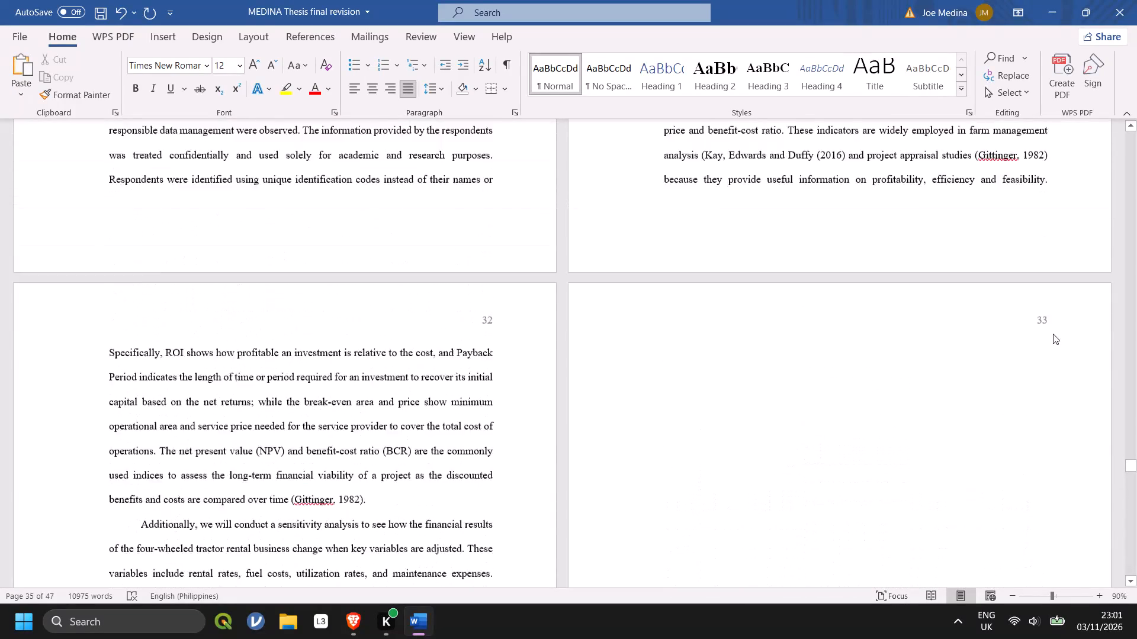
pyautogui.scroll(7, 1053, 334)
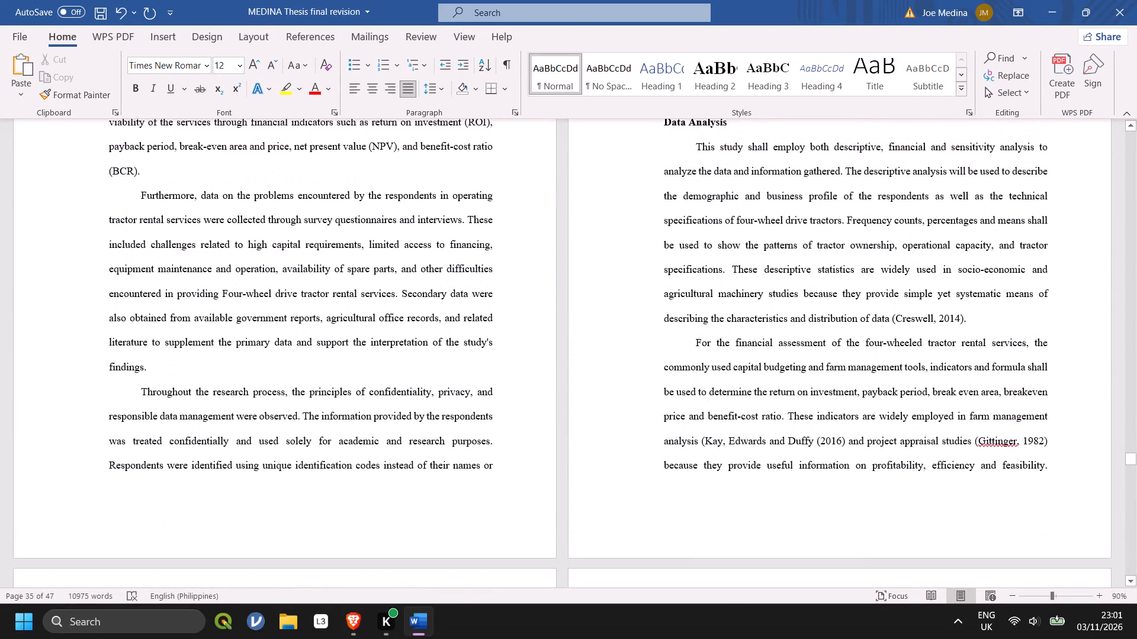
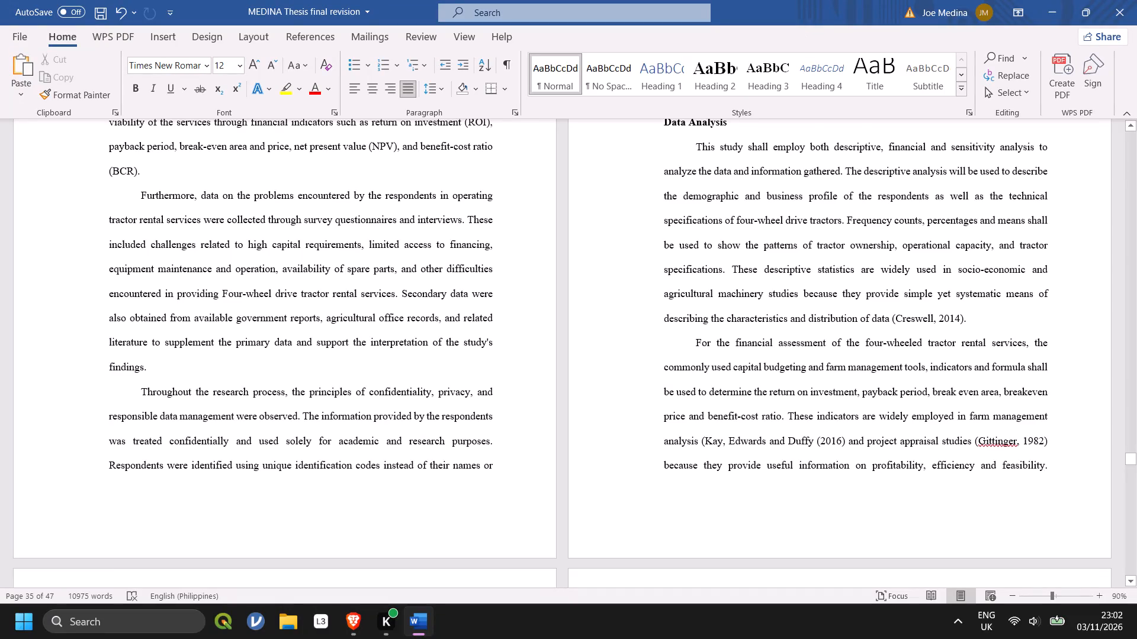
pyautogui.scroll(2, 682, 154)
pyautogui.moveTo(663, 189); pyautogui.dragTo(647, 466)
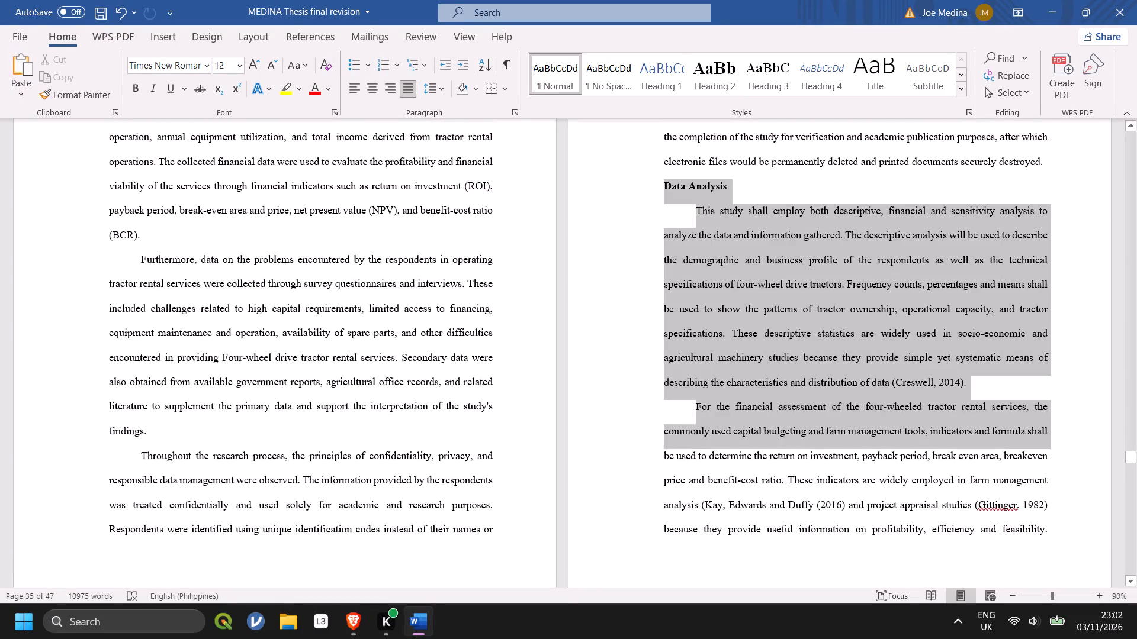
pyautogui.moveTo(647, 466); pyautogui.dragTo(399, 390)
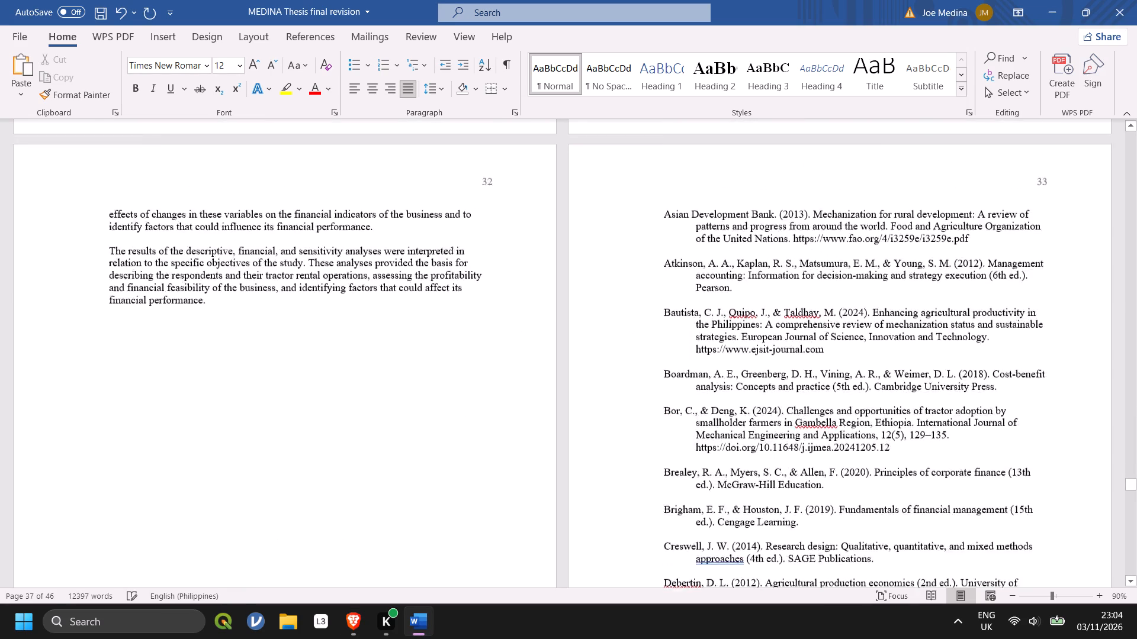
pyautogui.scroll(13, 462, 431)
pyautogui.scroll(2, 708, 224)
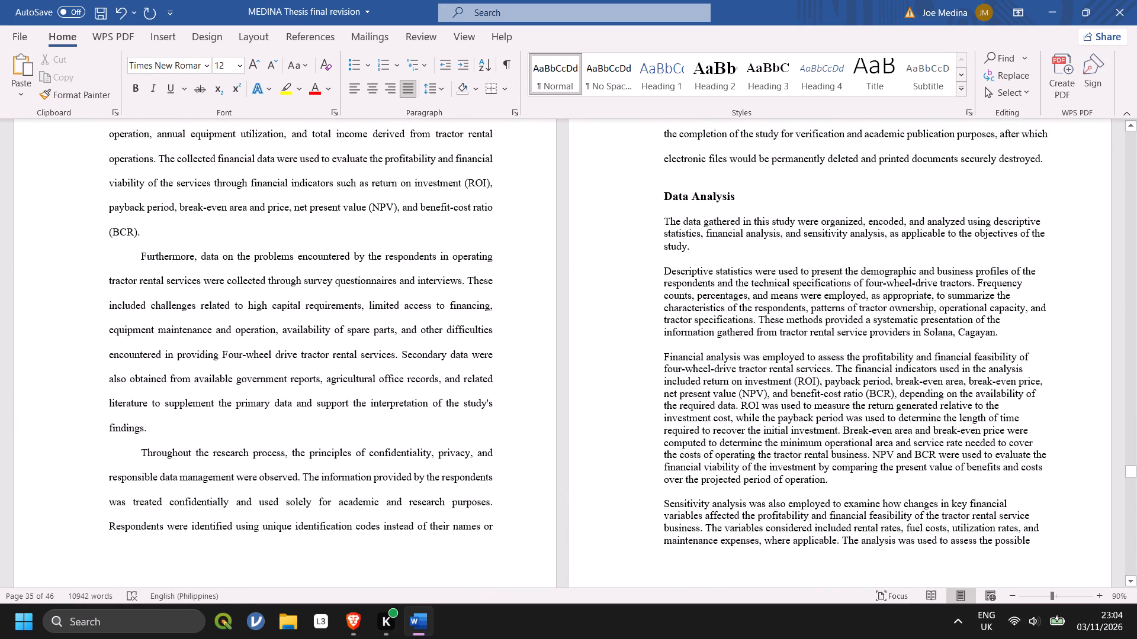
pyautogui.moveTo(665, 220); pyautogui.dragTo(567, 555)
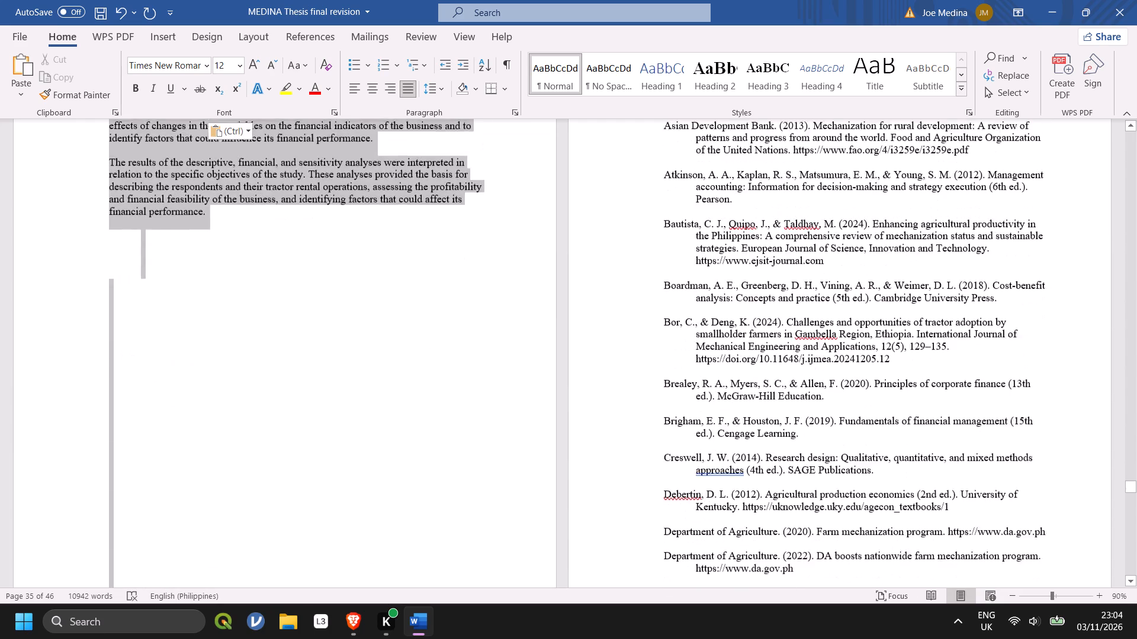
pyautogui.moveTo(567, 555); pyautogui.dragTo(221, 603)
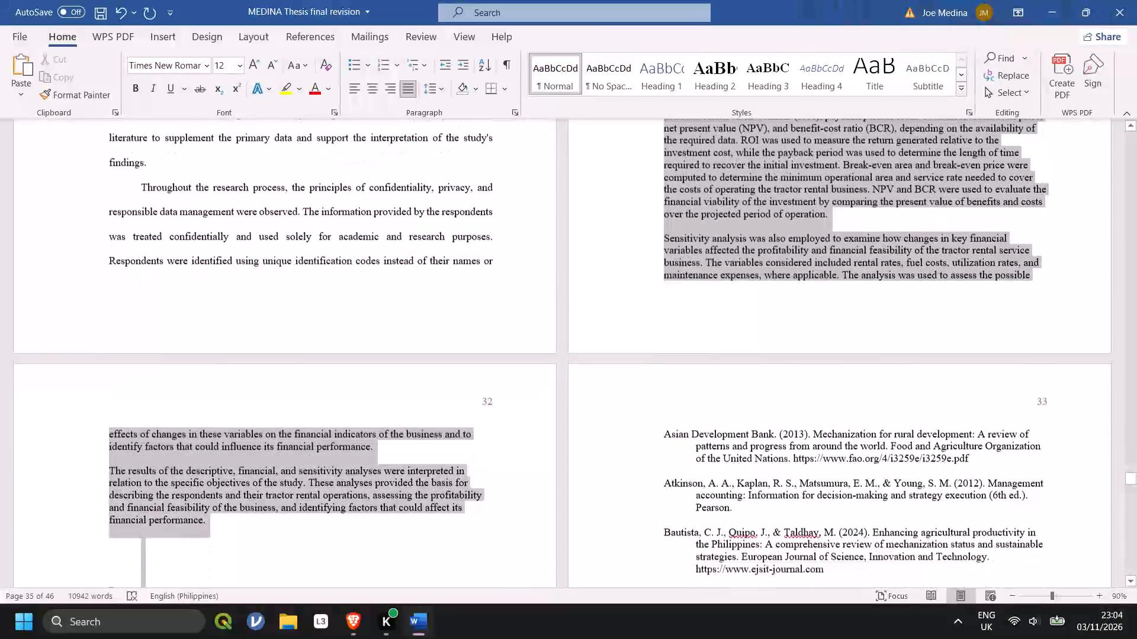
pyautogui.moveTo(221, 603); pyautogui.dragTo(272, 430)
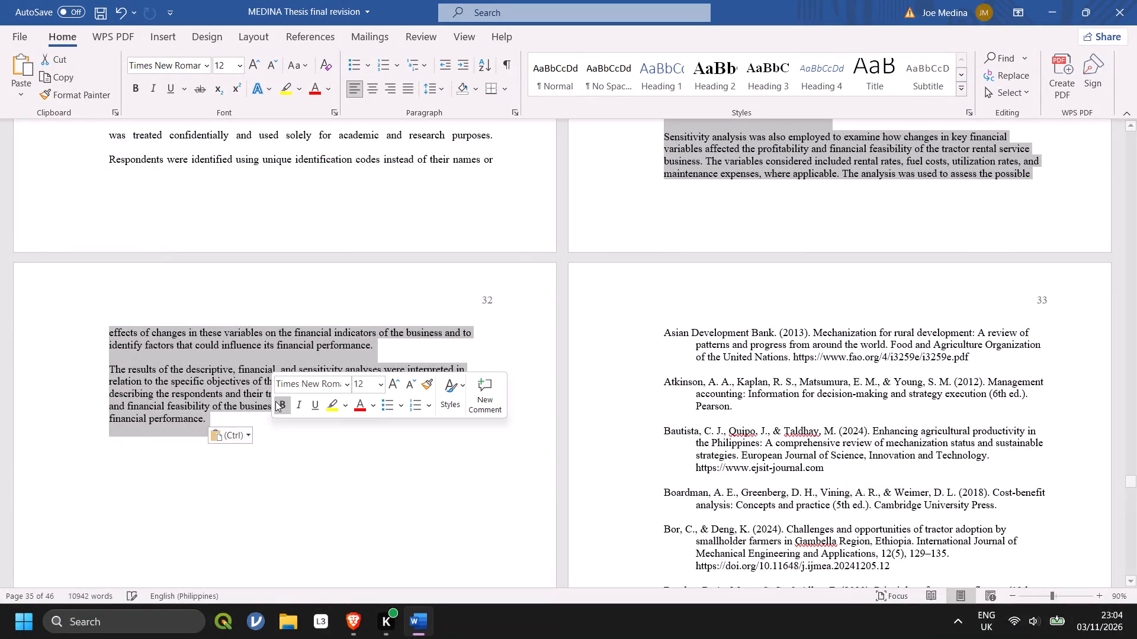
pyautogui.click(322, 66)
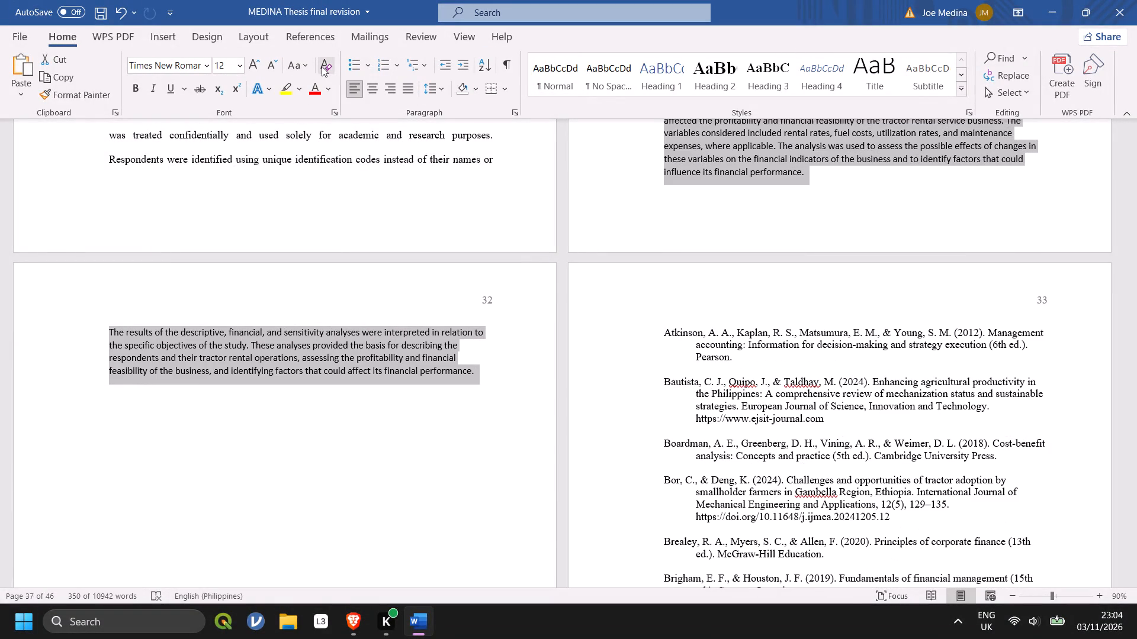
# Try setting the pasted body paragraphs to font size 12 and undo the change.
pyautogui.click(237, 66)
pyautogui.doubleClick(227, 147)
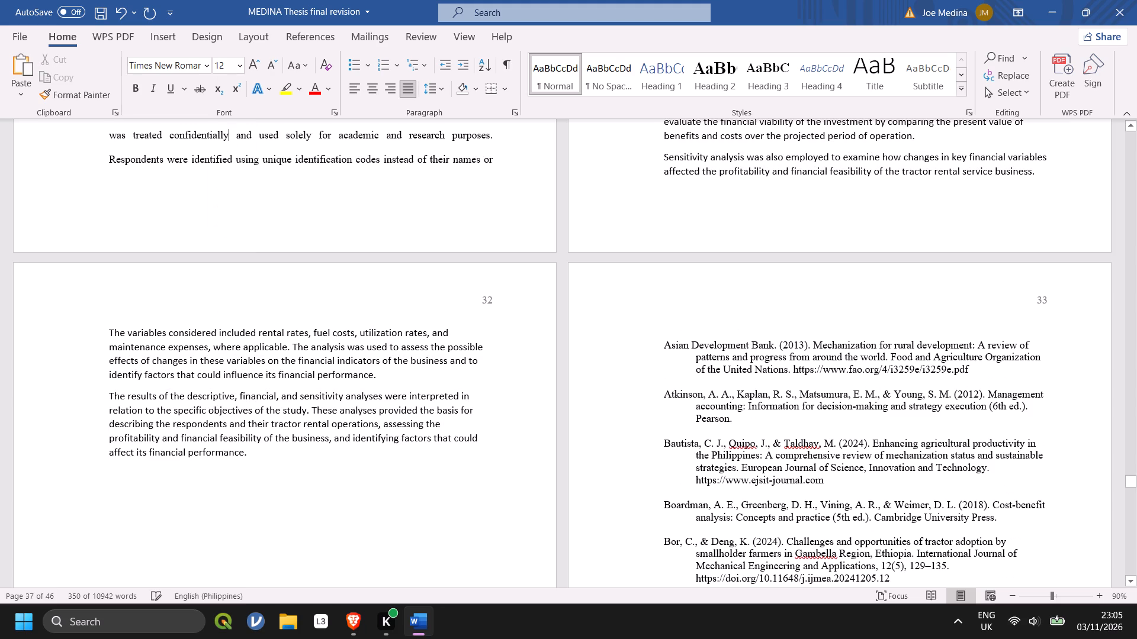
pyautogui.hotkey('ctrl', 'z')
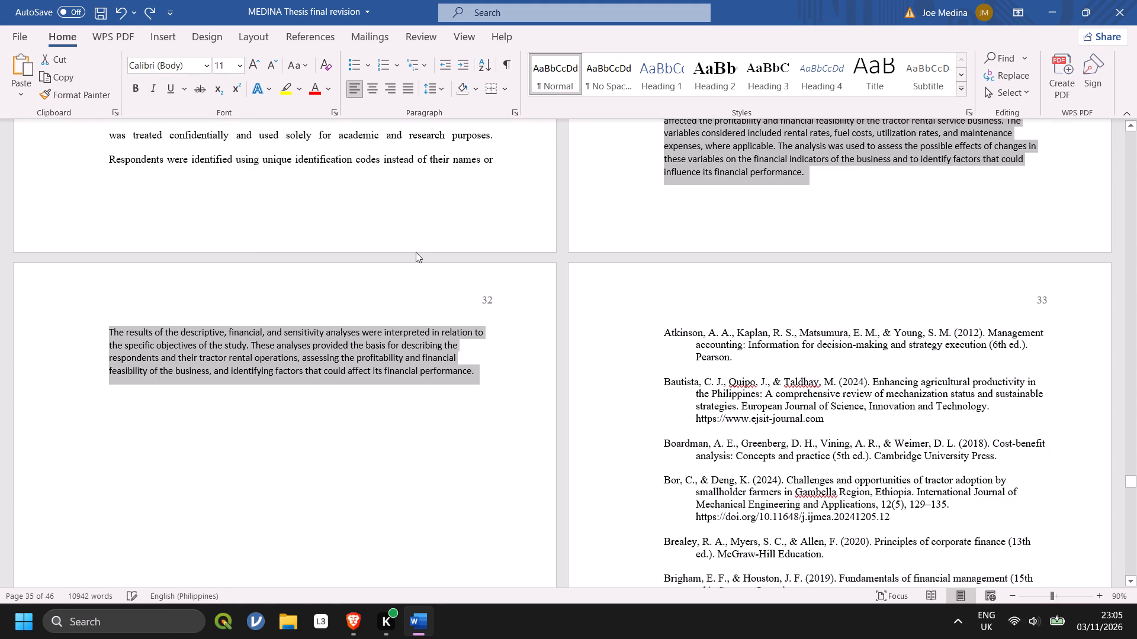
# Format the pasted Data Analysis paragraphs as 12 pt Times New Roman with justified alignment.
pyautogui.click(325, 67)
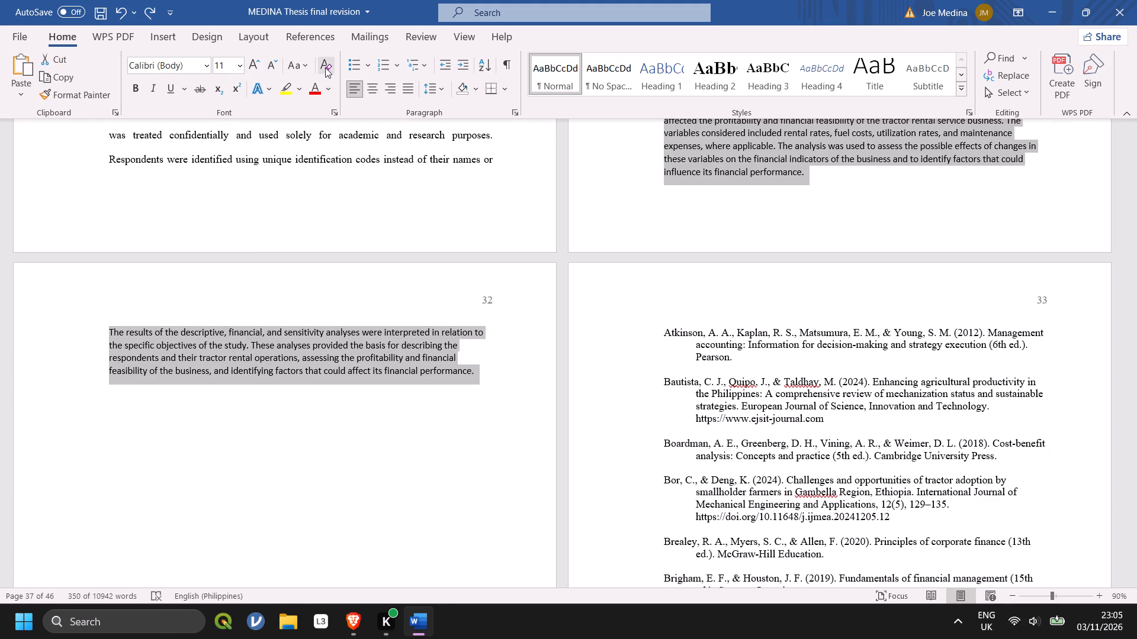
pyautogui.click(238, 64)
pyautogui.click(236, 159)
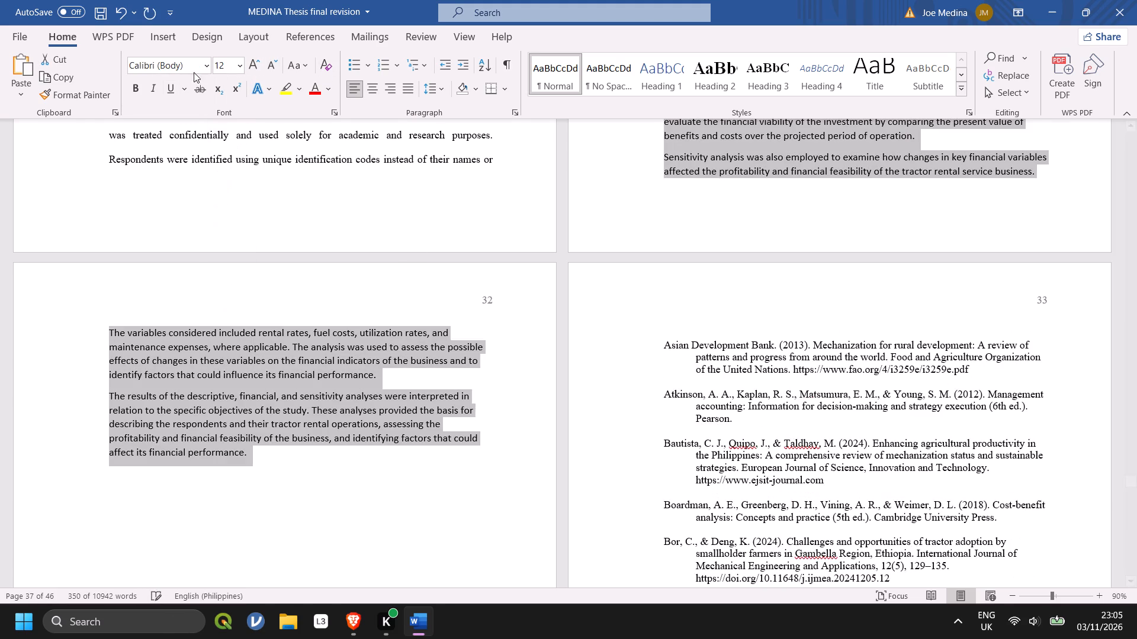
pyautogui.click(201, 64)
pyautogui.click(217, 169)
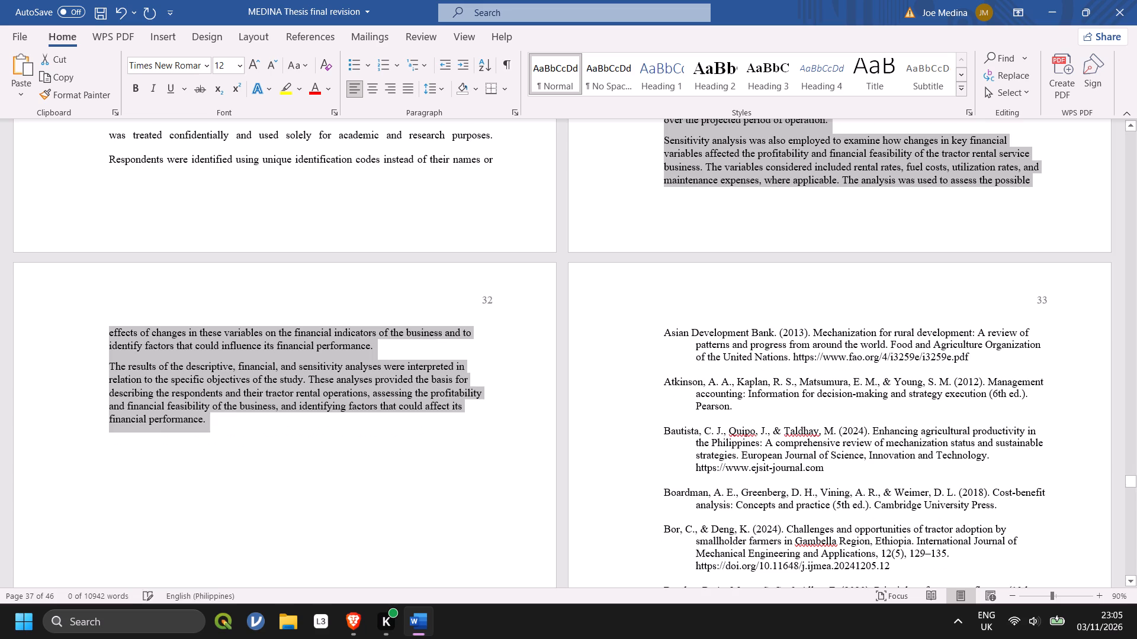
pyautogui.click(412, 89)
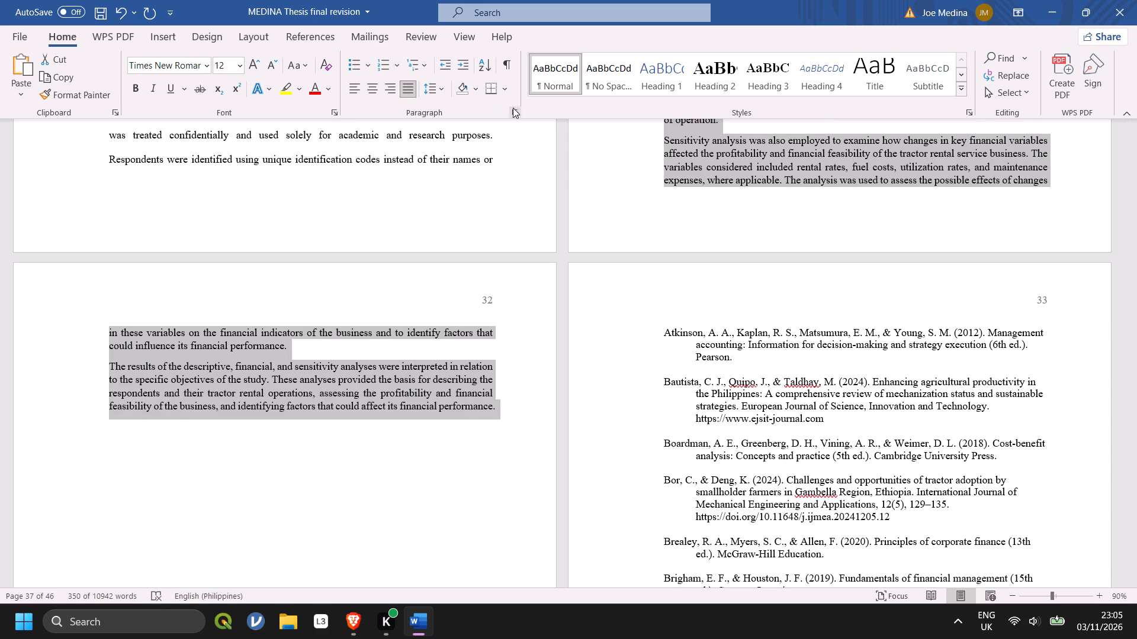
# Set the pasted Data Analysis paragraphs to a 1.27 cm first-line indent and double line spacing, with no space between paragraphs of the same style.
pyautogui.click(515, 109)
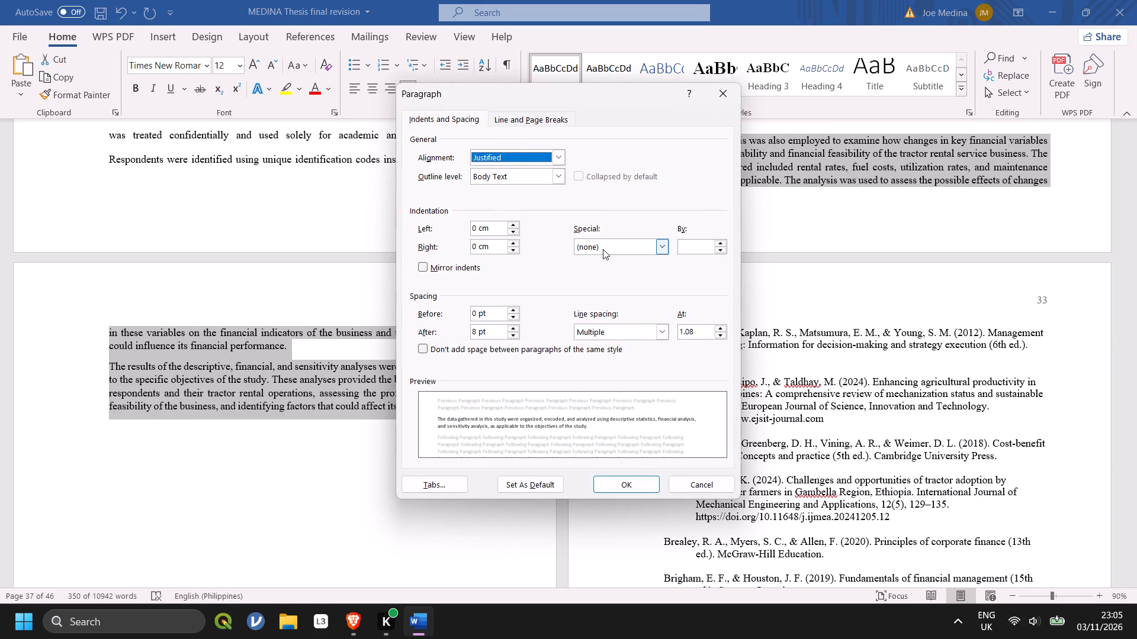
pyautogui.click(612, 250)
pyautogui.click(647, 268)
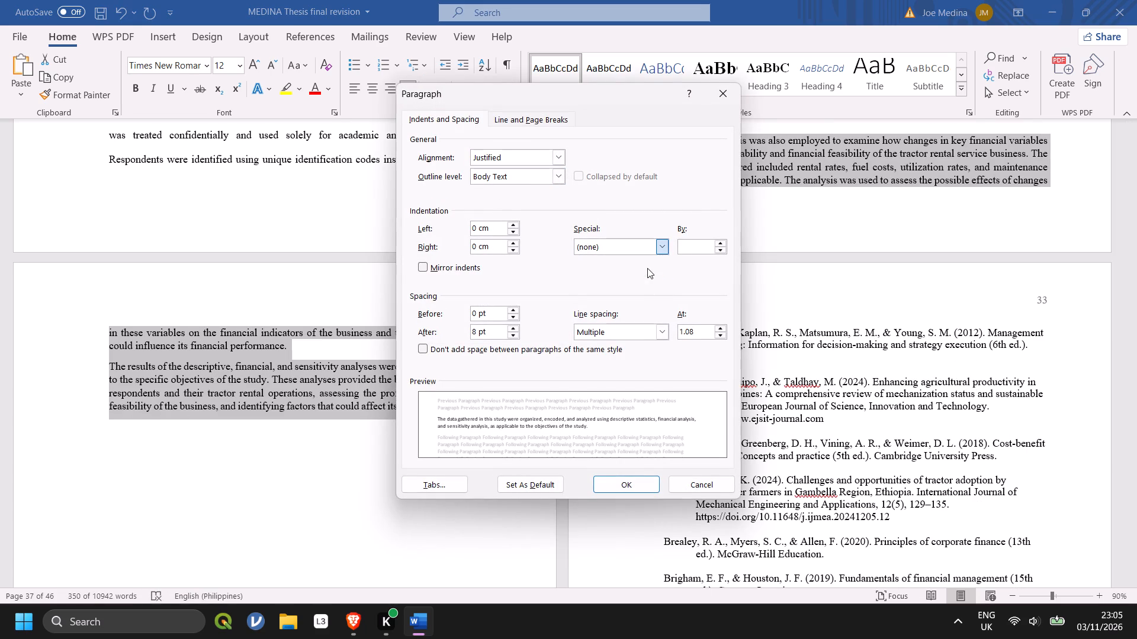
pyautogui.click(643, 334)
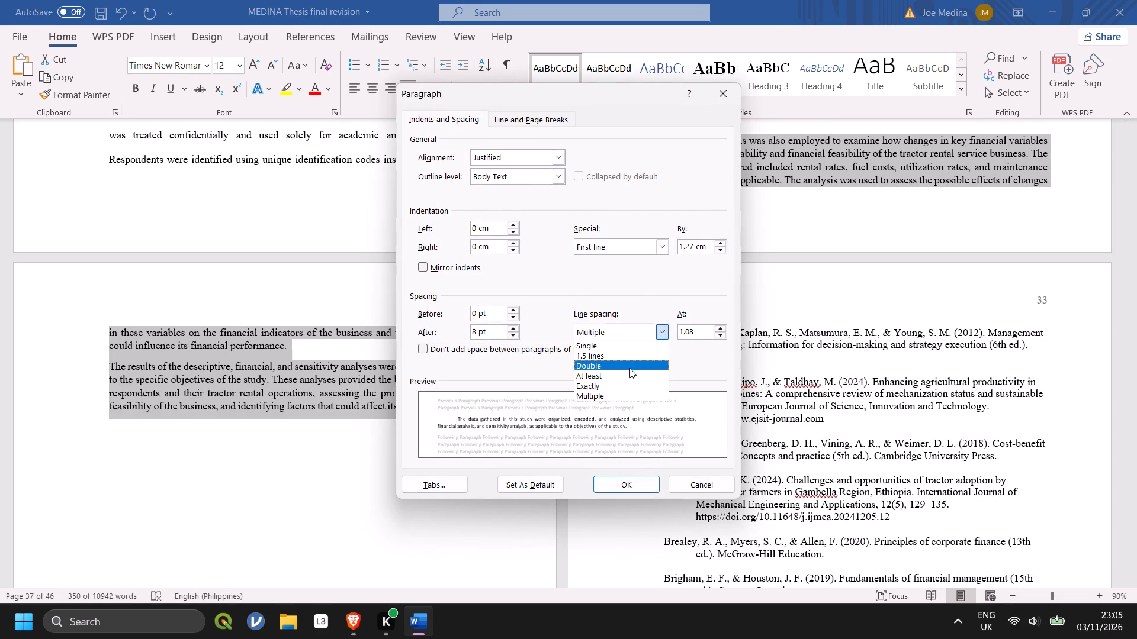
pyautogui.click(629, 368)
pyautogui.click(510, 344)
pyautogui.click(616, 486)
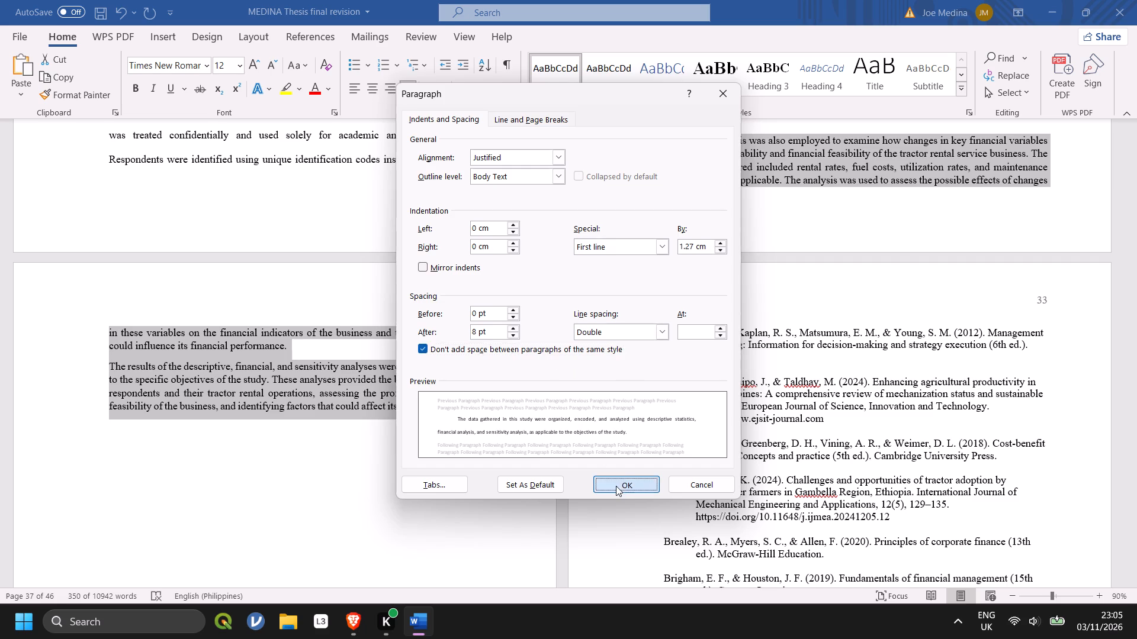
# Delete the surplus empty paragraphs between the end of the Data Analysis section and the LITERATURE CITED heading.
pyautogui.scroll(7, 605, 435)
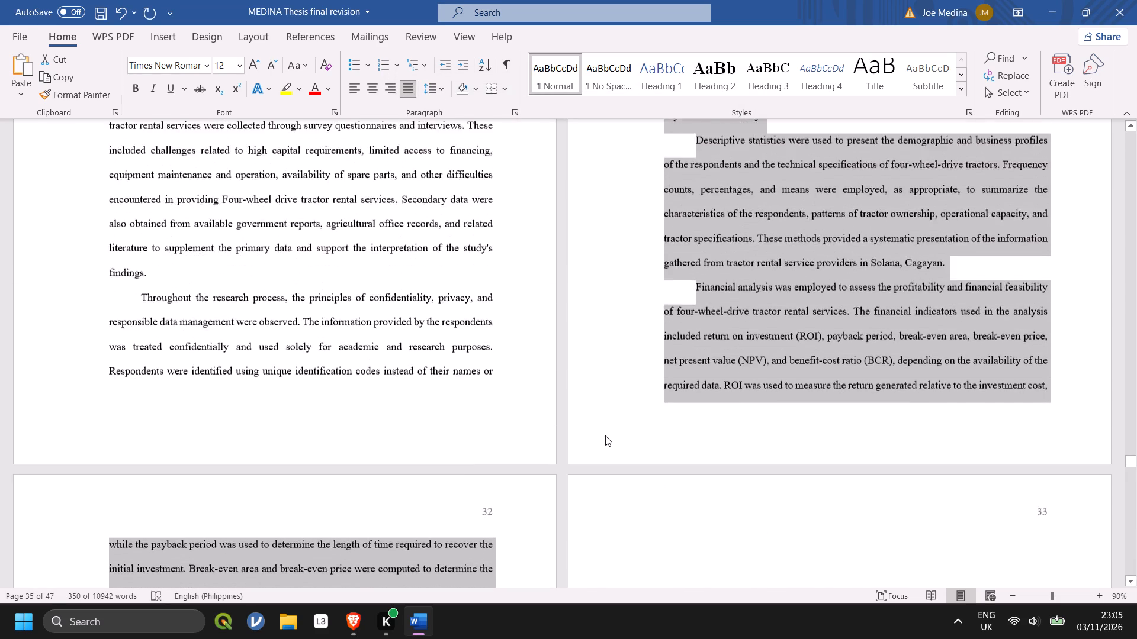
pyautogui.scroll(7, 605, 435)
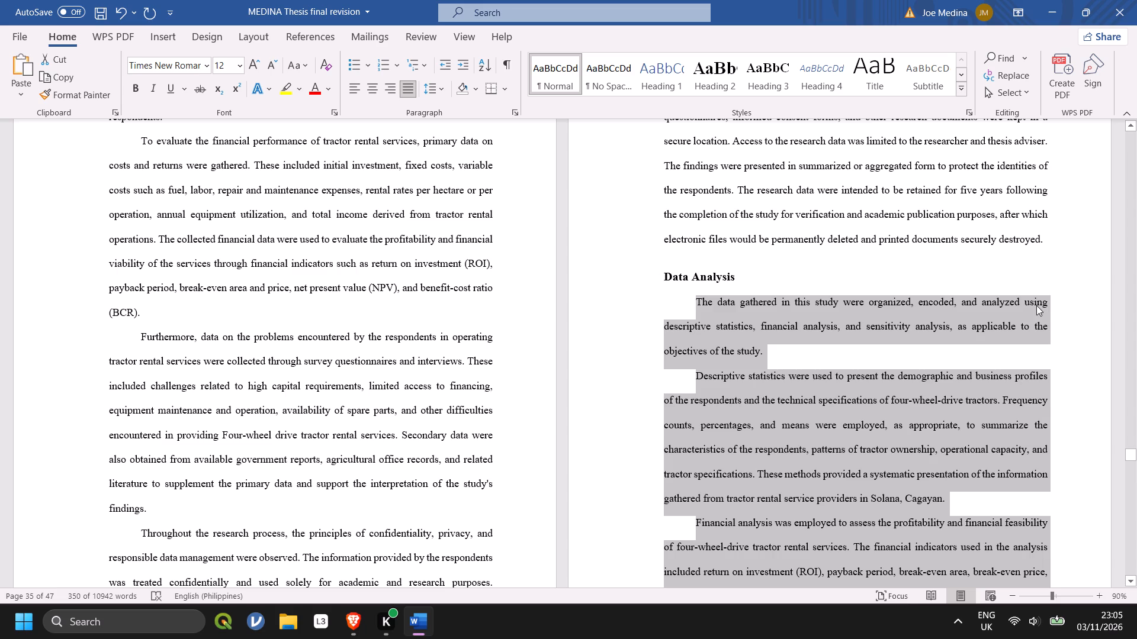
pyautogui.scroll(-14, 1036, 306)
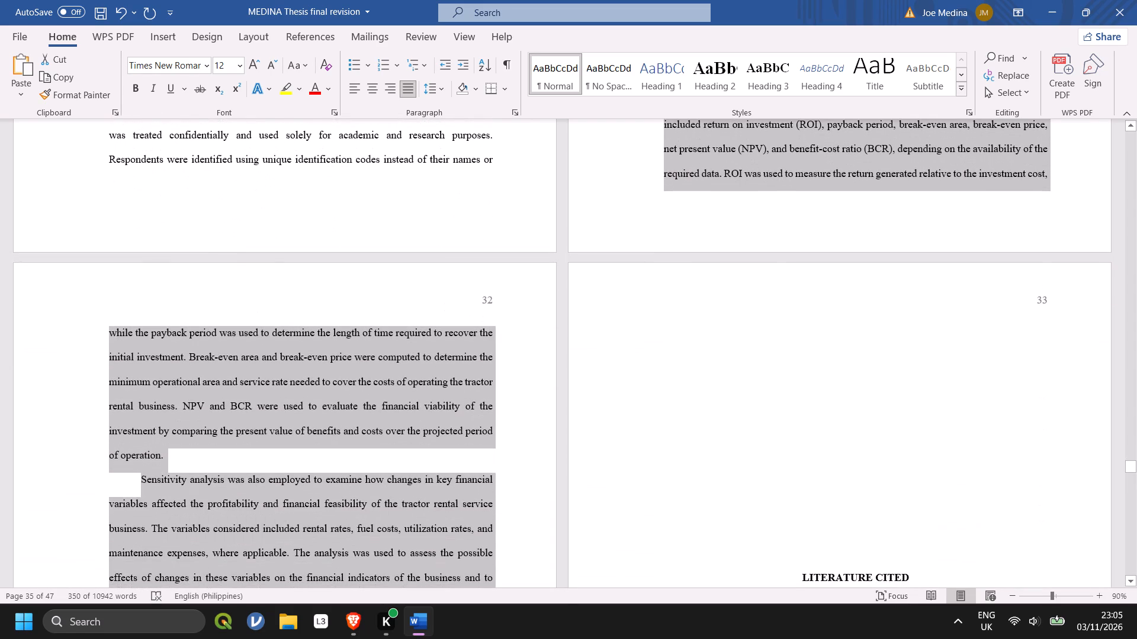
pyautogui.click(851, 545)
pyautogui.moveTo(849, 556); pyautogui.dragTo(835, 303)
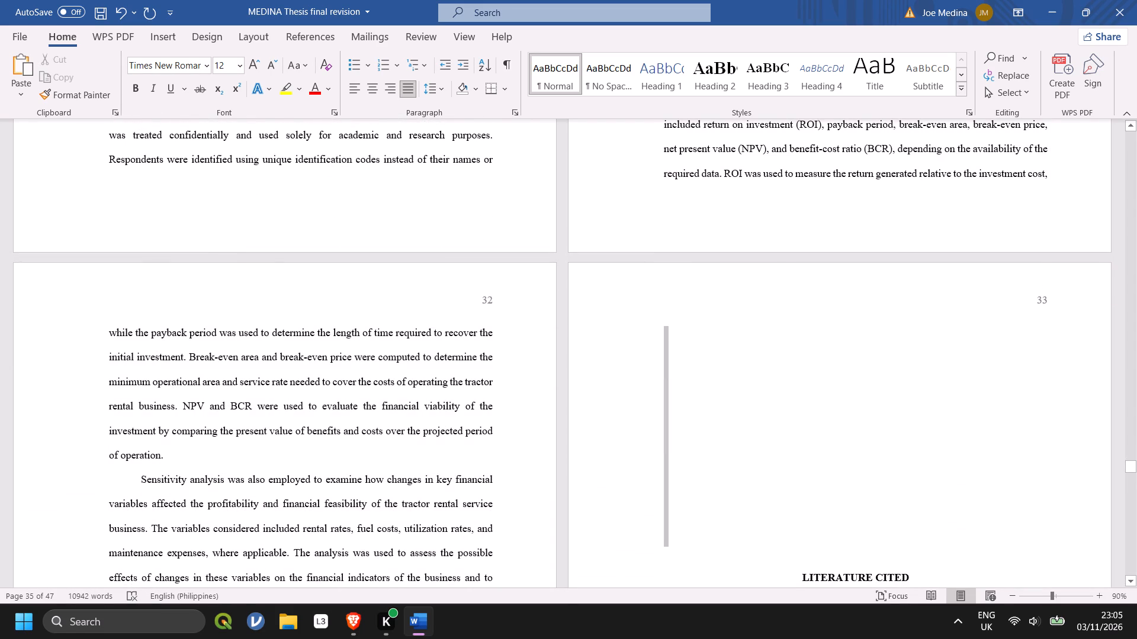
pyautogui.moveTo(835, 303); pyautogui.dragTo(843, 264)
pyautogui.press('BackSpace')
pyautogui.press('BackSpace')
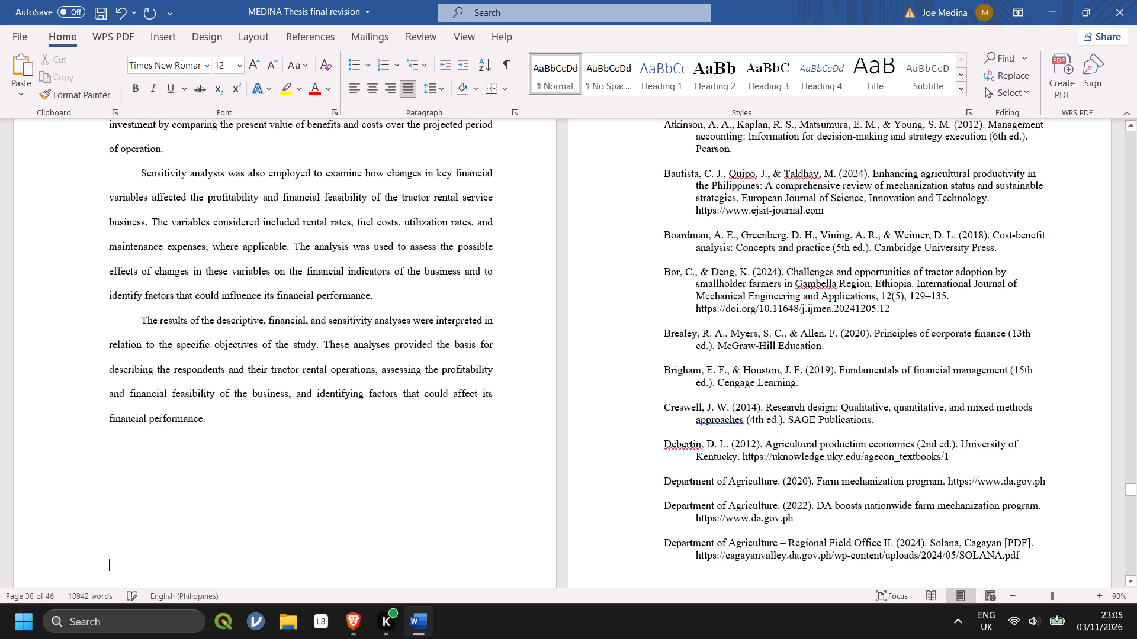
pyautogui.press('BackSpace')
pyautogui.press('Return')
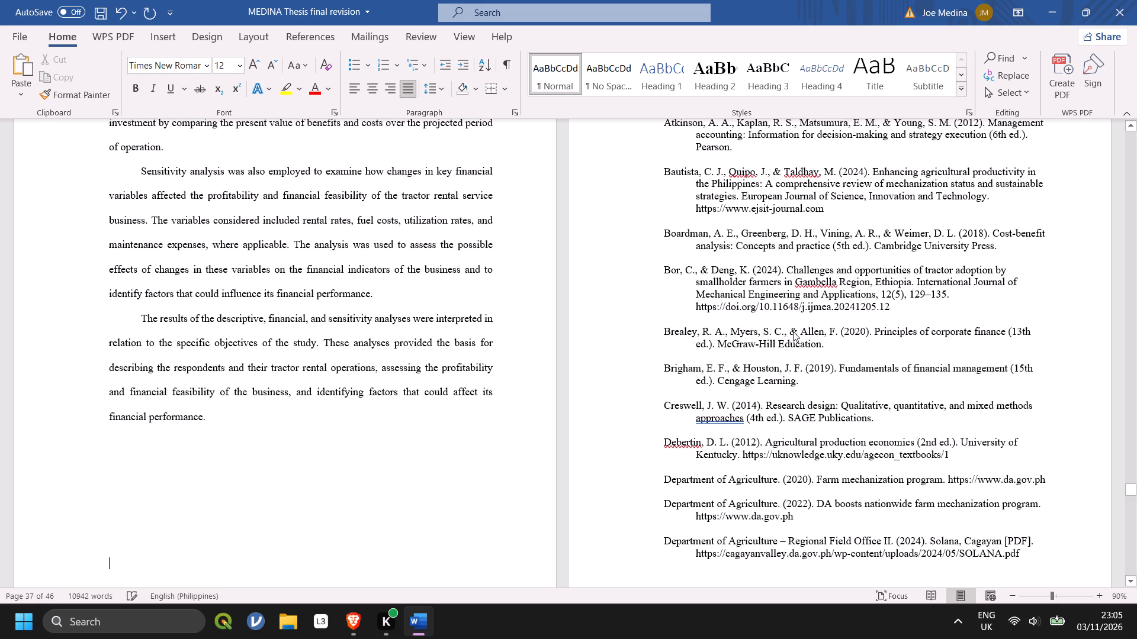
# Look through the literature list and the appendices to check how the pages following the Data Analysis section are laid out.
pyautogui.scroll(-11, 793, 331)
pyautogui.scroll(-20, 790, 334)
pyautogui.scroll(-5, 790, 334)
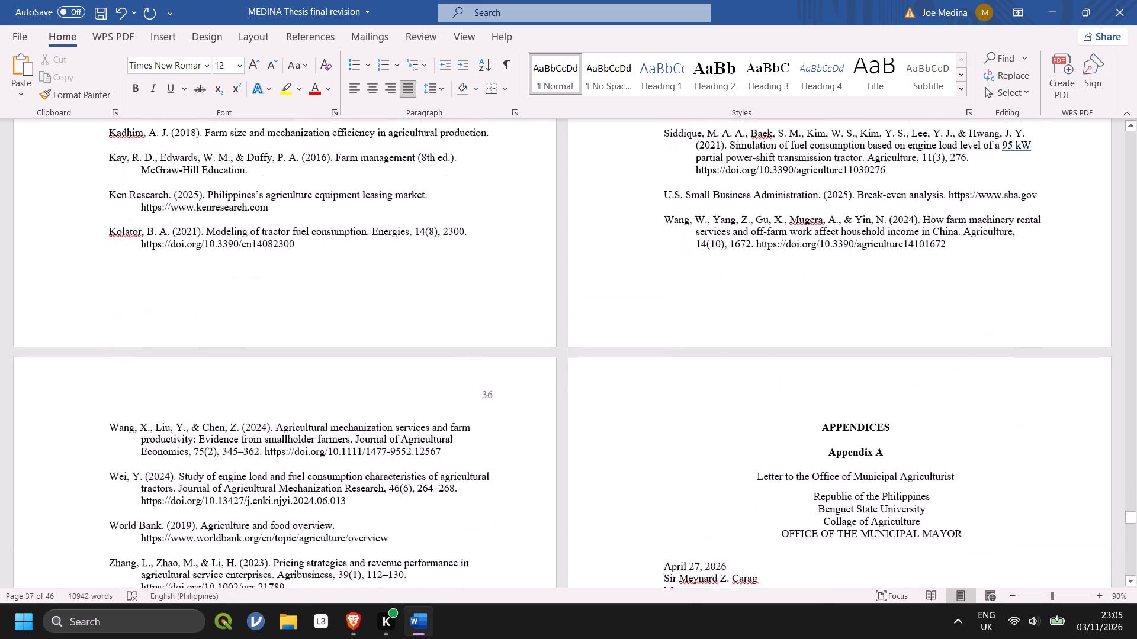
pyautogui.scroll(-15, 794, 327)
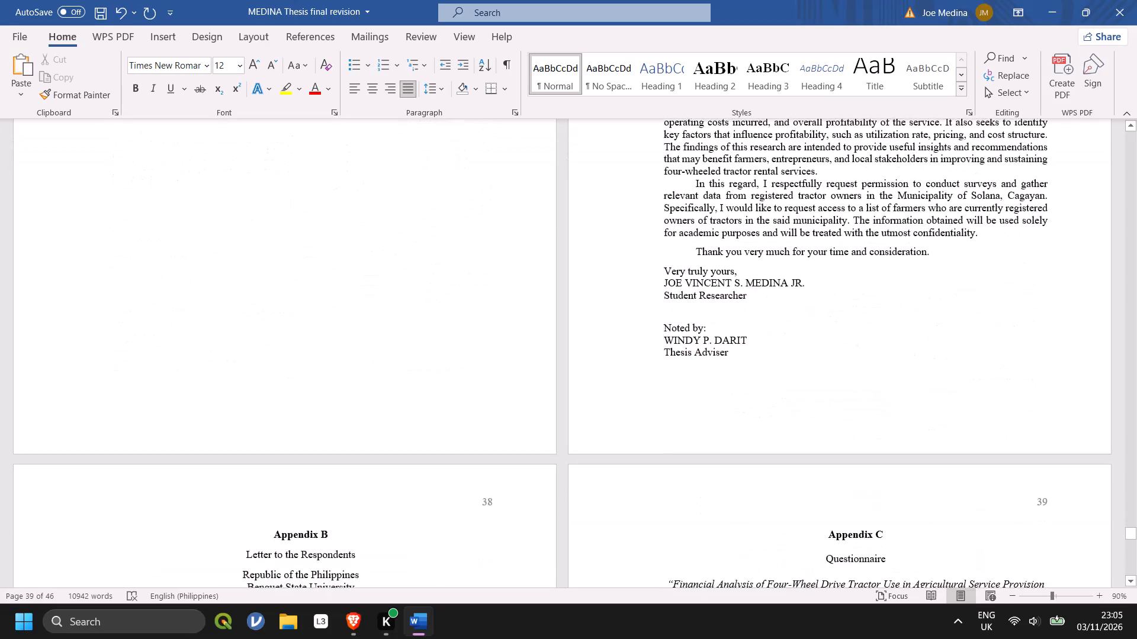
pyautogui.scroll(-13, 795, 326)
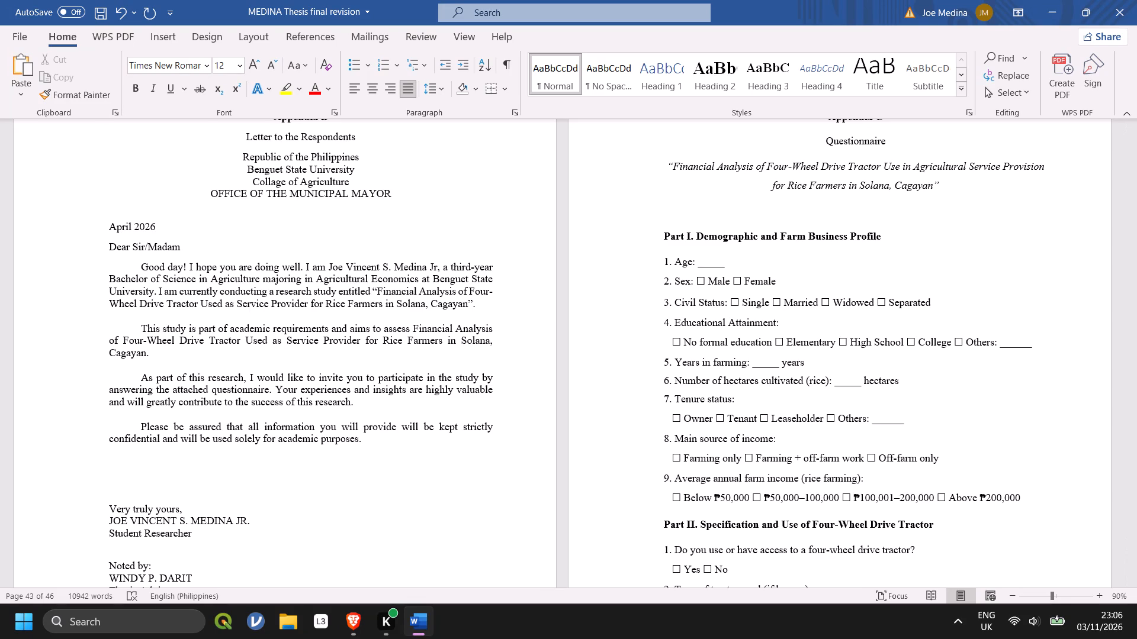
pyautogui.scroll(13, 787, 315)
pyautogui.scroll(12, 796, 258)
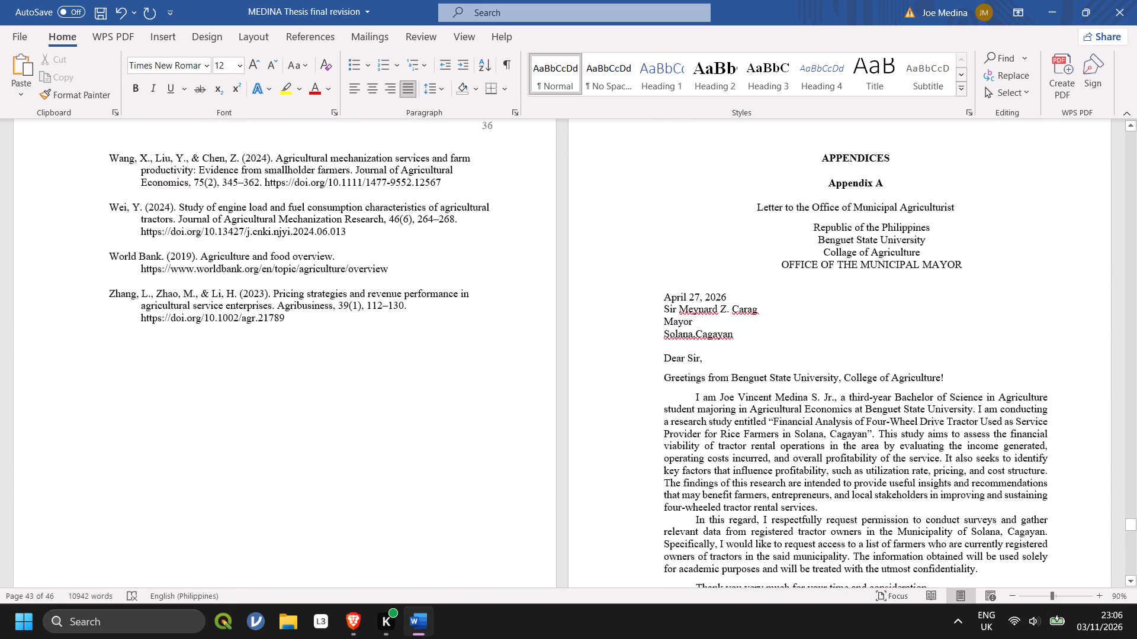
pyautogui.scroll(10, 796, 258)
pyautogui.scroll(20, 796, 258)
pyautogui.scroll(5, 796, 258)
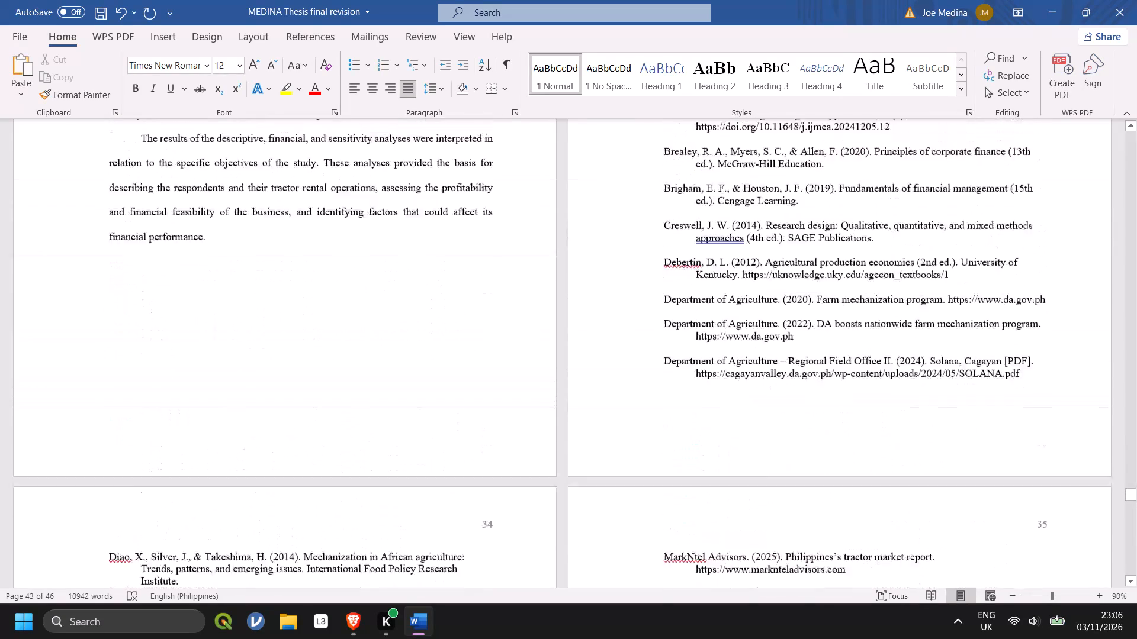
pyautogui.scroll(6, 796, 260)
pyautogui.scroll(-5, 796, 260)
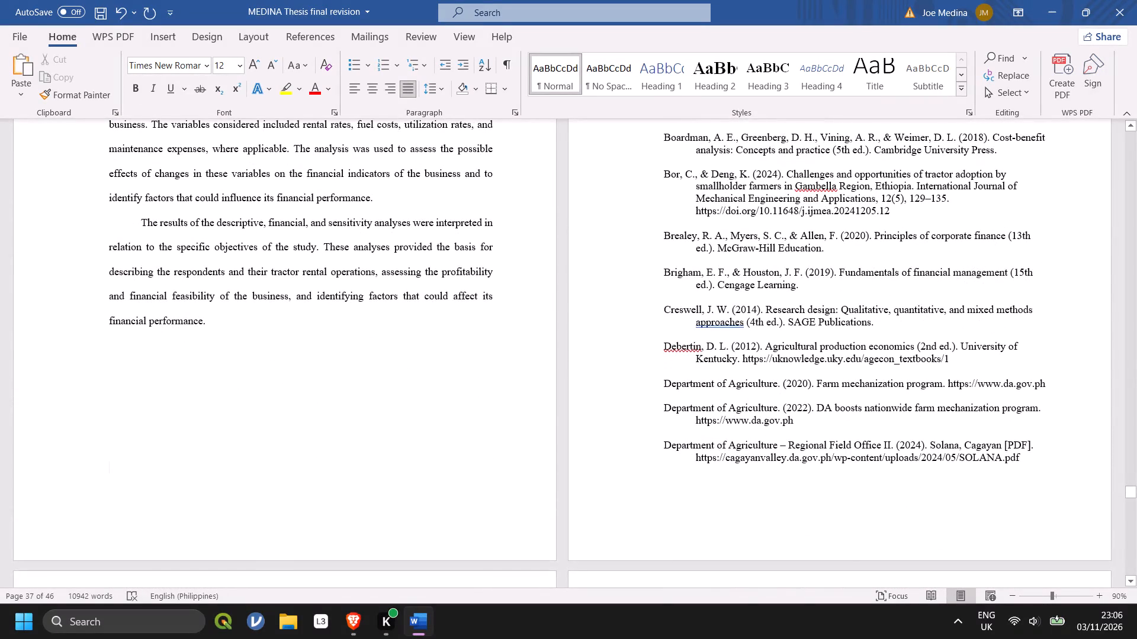
# Add a bold, centred heading "Results and Discussion" on the page above LITERATURE CITED, with blank lines beneath it.
pyautogui.press('Return')
pyautogui.press('Return')
pyautogui.press('BackSpace')
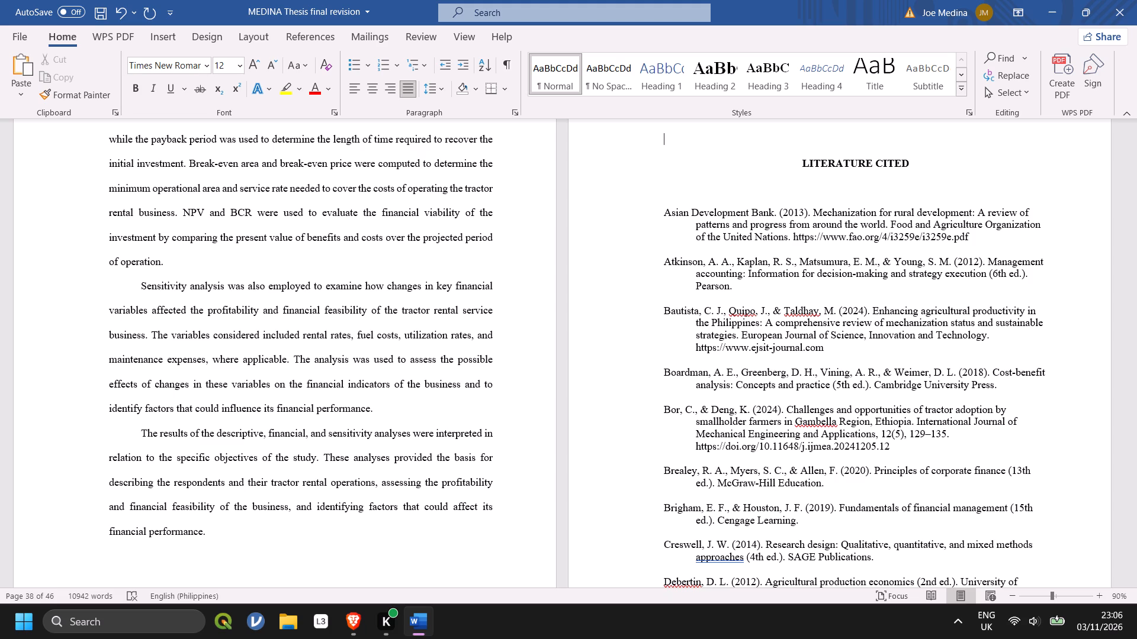
pyautogui.hotkey('ctrl', 'e')
pyautogui.write('Re')
pyautogui.write('sults a')
pyautogui.write('nd Discussion')
pyautogui.press('Return')
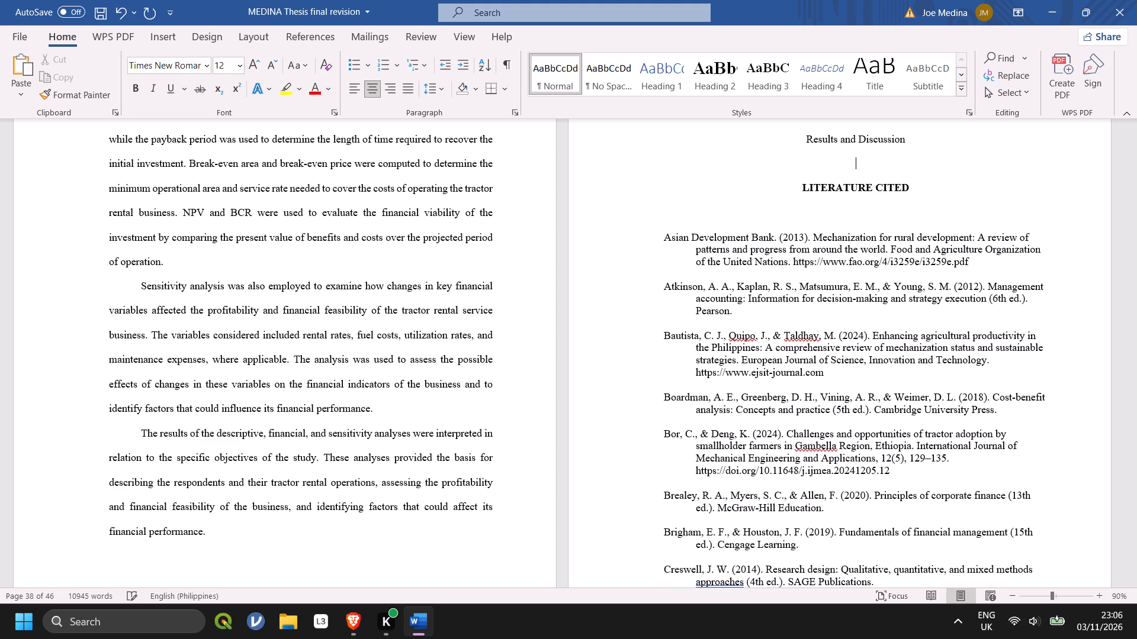
pyautogui.press('Return')
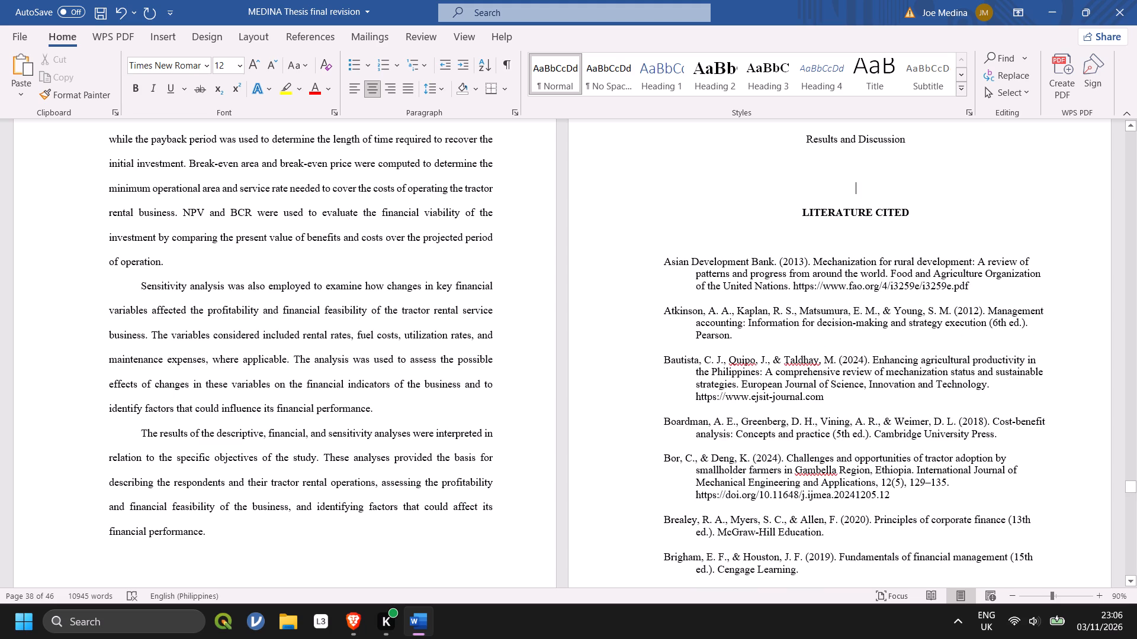
pyautogui.moveTo(699, 140); pyautogui.dragTo(906, 131)
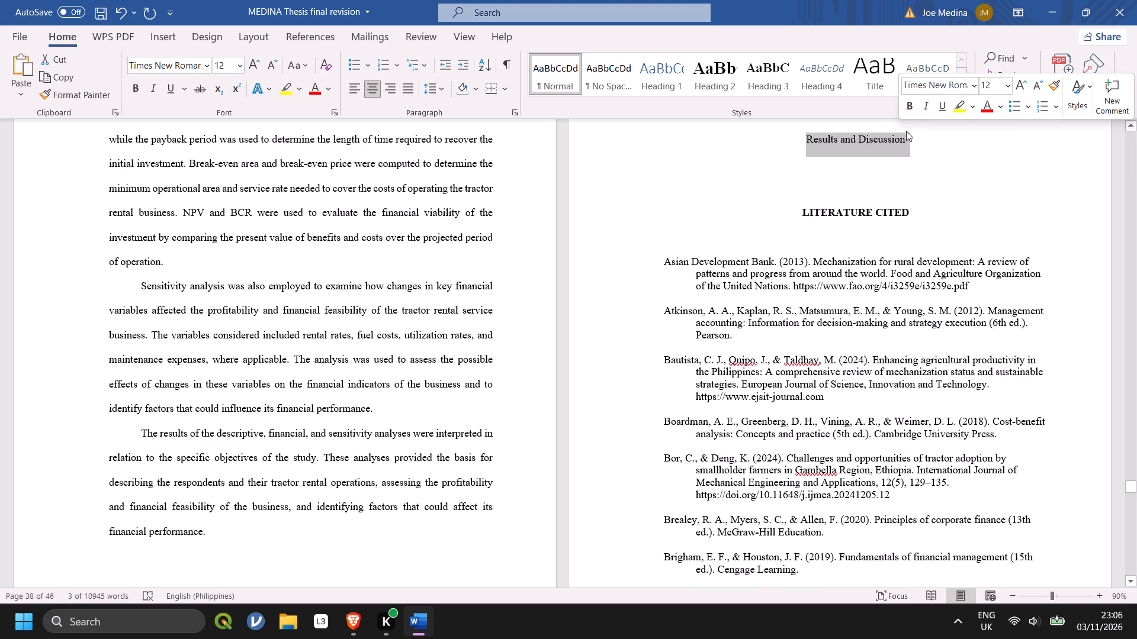
pyautogui.hotkey('ctrl', 'b')
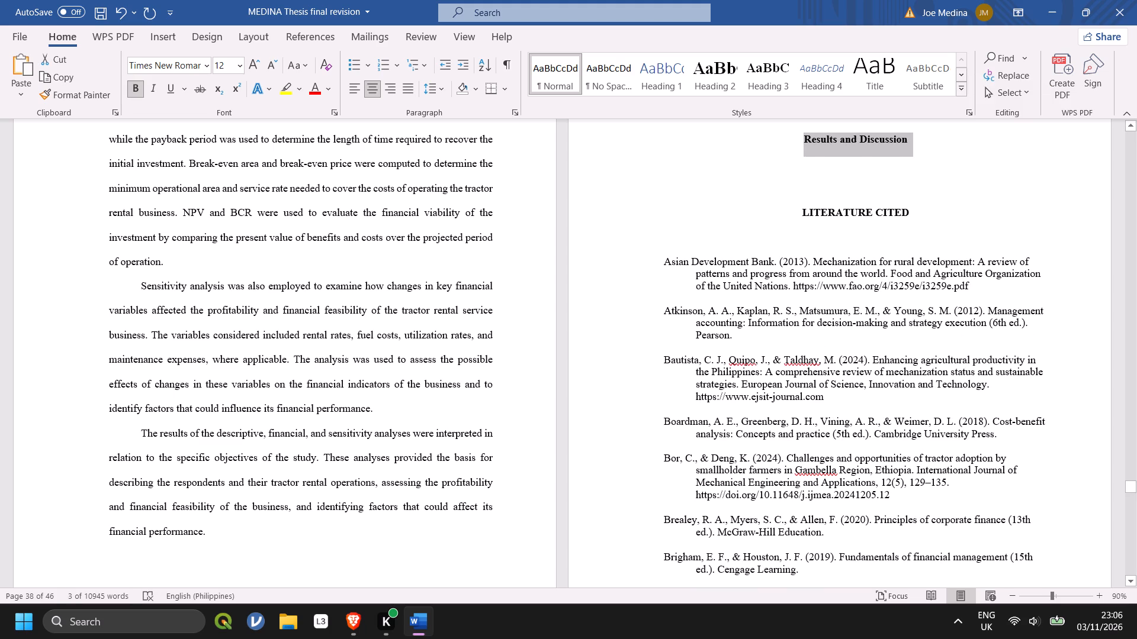
# Reset the blank line directly above LITERATURE CITED to left alignment.
pyautogui.click(884, 152)
pyautogui.click(869, 188)
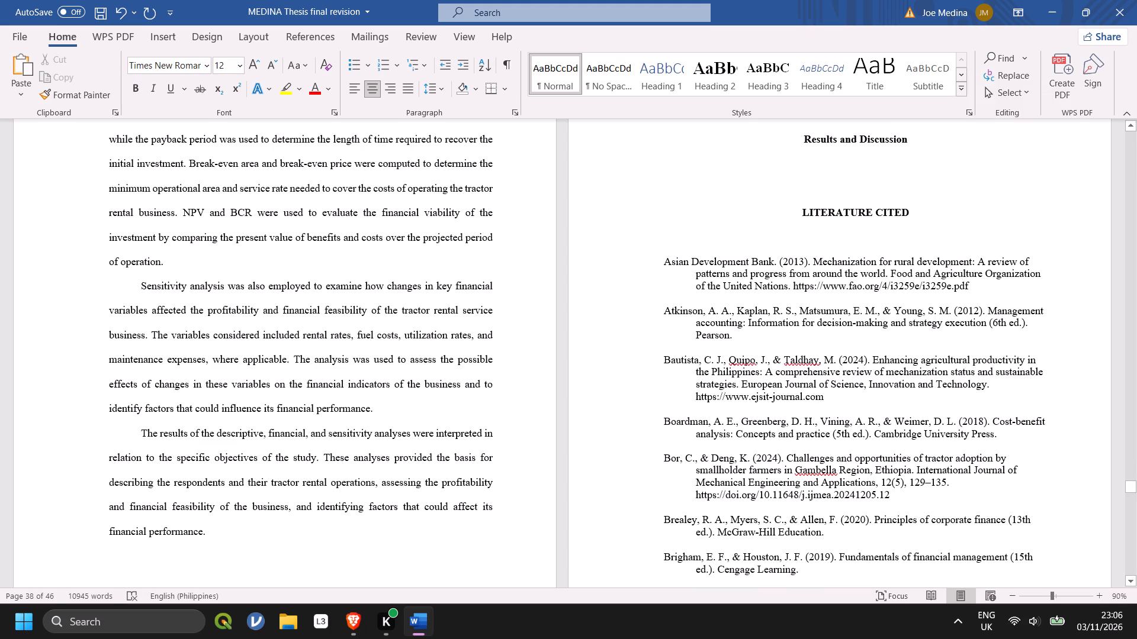
pyautogui.press('BackSpace')
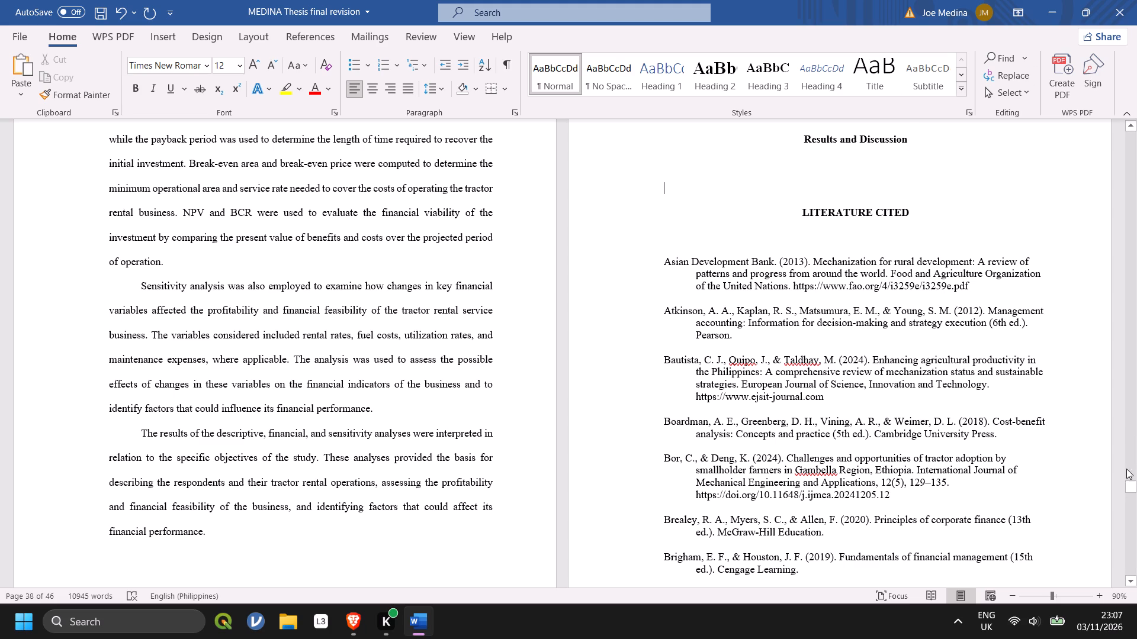
# Delete the blank box that covers the Appendix C heading on the Questionnaire page.
pyautogui.moveTo(1135, 482); pyautogui.dragTo(1129, 577)
pyautogui.scroll(3, 804, 456)
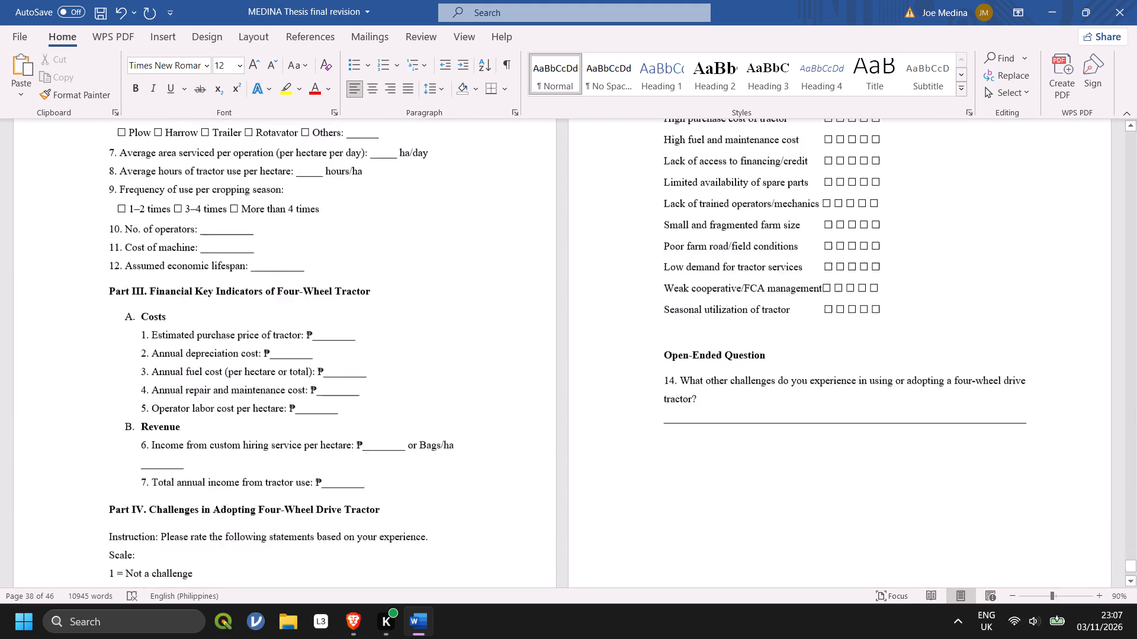
pyautogui.scroll(20, 804, 456)
pyautogui.scroll(13, 804, 456)
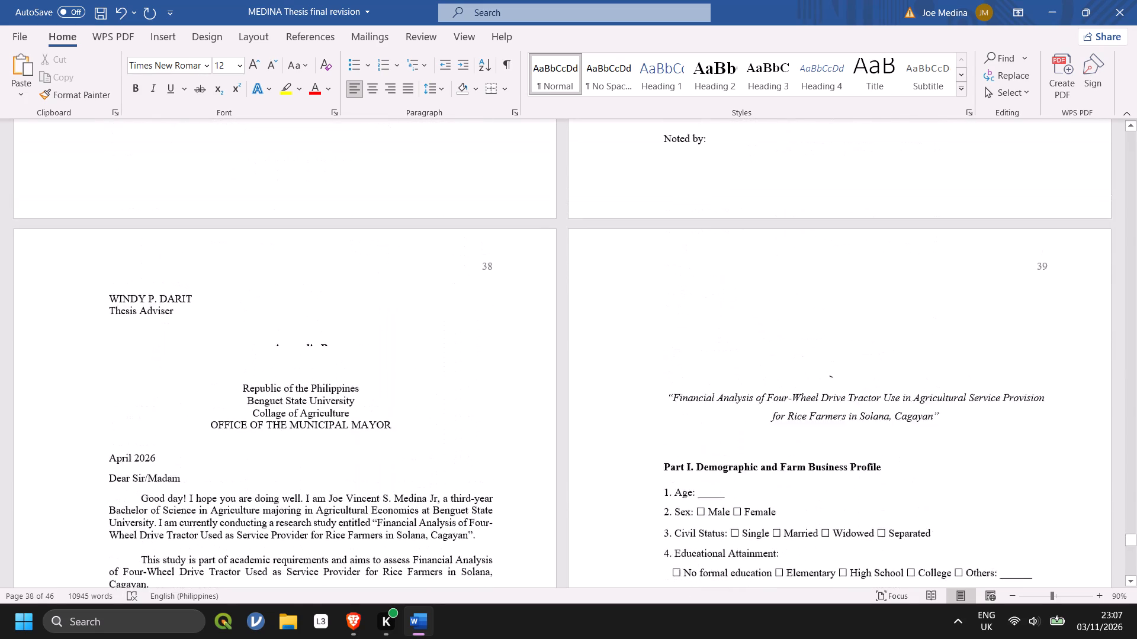
pyautogui.scroll(1, 804, 456)
pyautogui.scroll(-5, 804, 456)
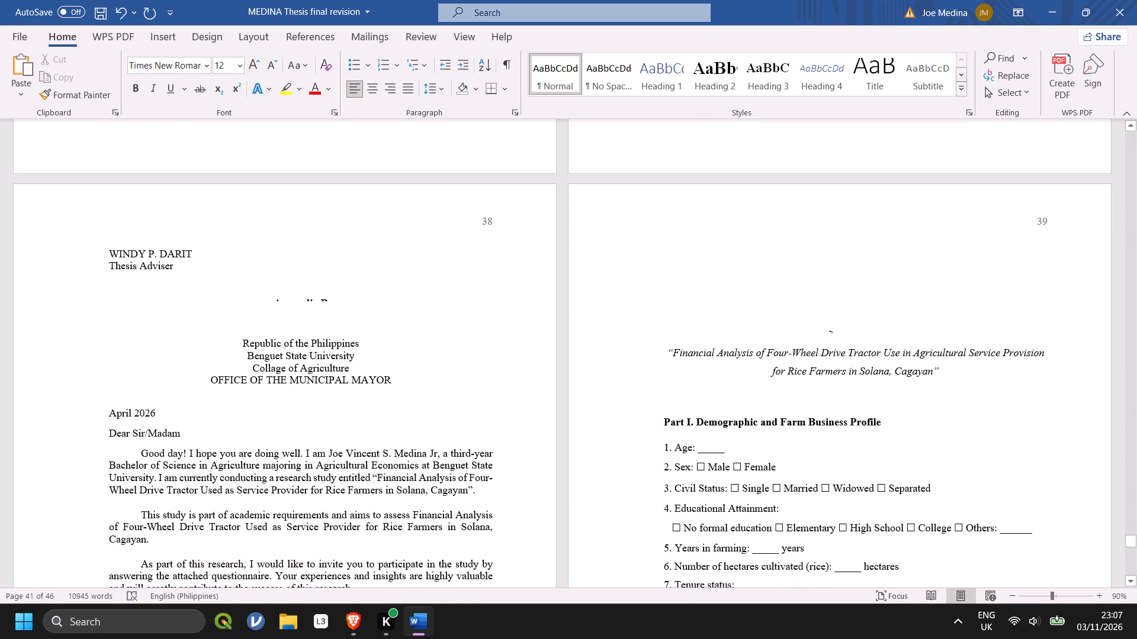
pyautogui.moveTo(826, 311); pyautogui.dragTo(850, 298)
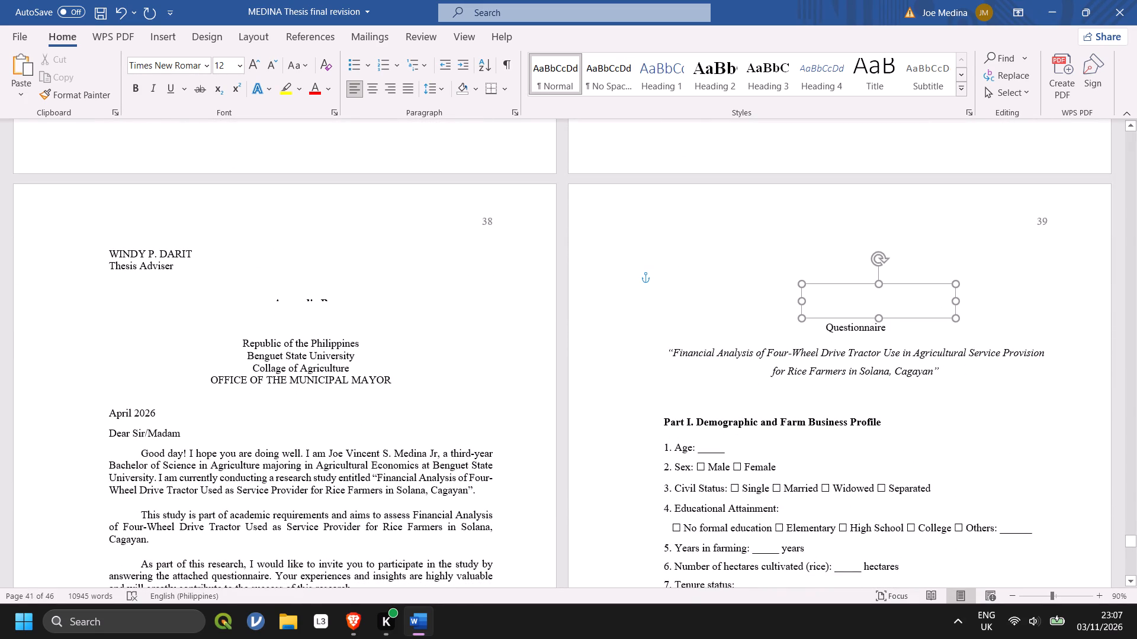
pyautogui.moveTo(850, 298); pyautogui.dragTo(863, 286)
pyautogui.moveTo(863, 285); pyautogui.dragTo(865, 221)
pyautogui.press('BackSpace')
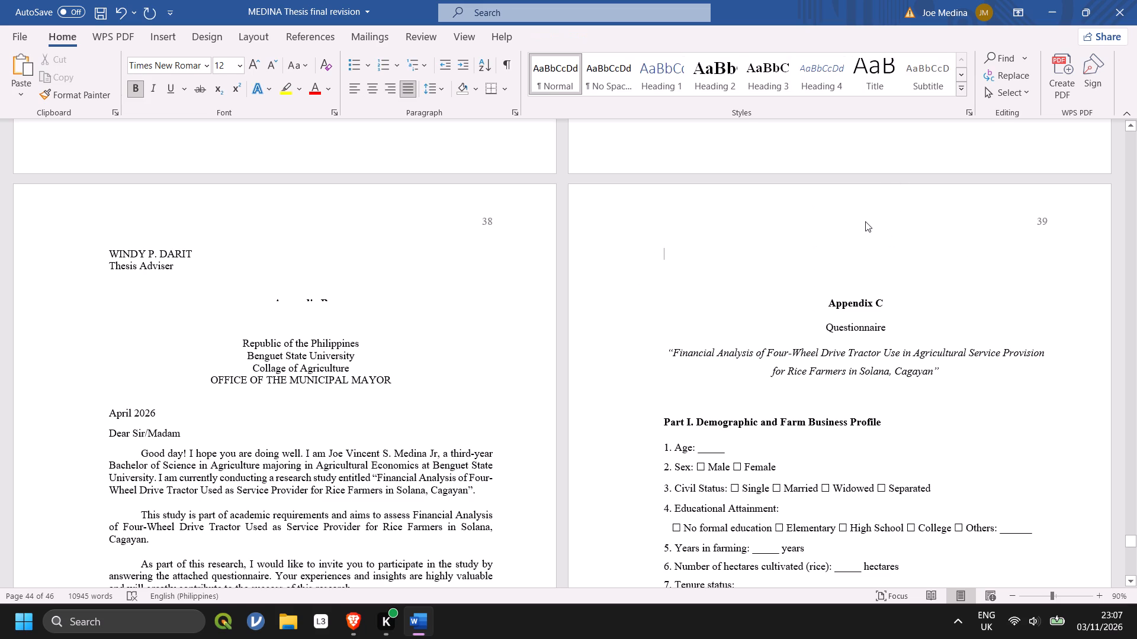
# Remove the empty lines above the Appendix C heading so that it starts at the top of its page.
pyautogui.press('Down')
pyautogui.press('Down')
pyautogui.press('BackSpace')
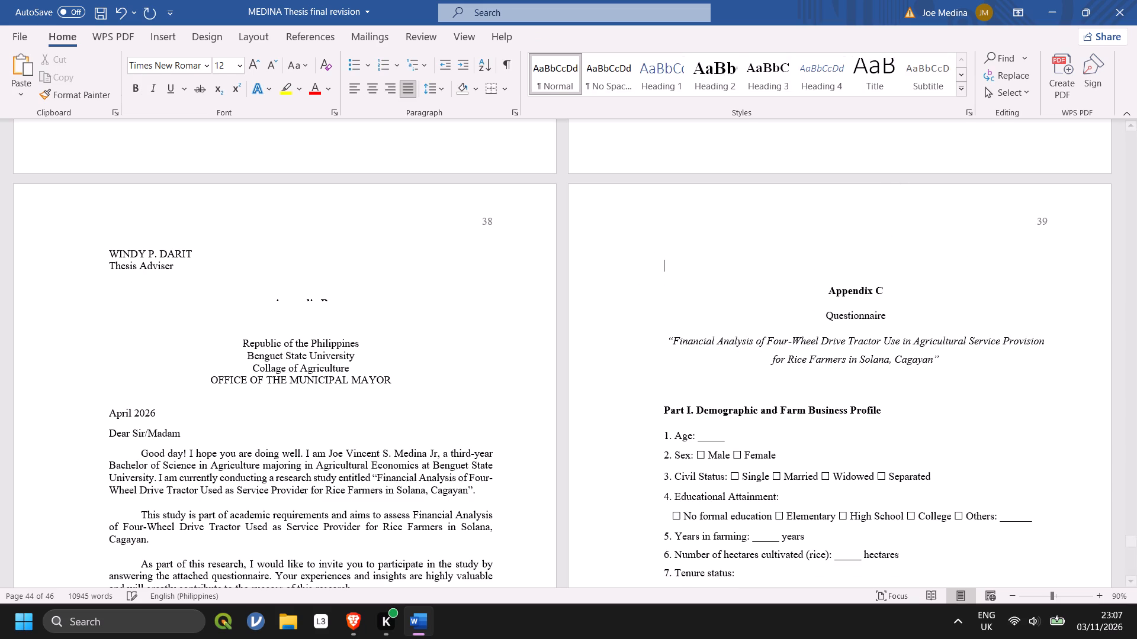
pyautogui.press('BackSpace')
pyautogui.press('BackSpace')
pyautogui.press('BackSpace')
# Select the blank box covering the Appendix B heading on the respondents' letter page.
pyautogui.scroll(-4, 866, 221)
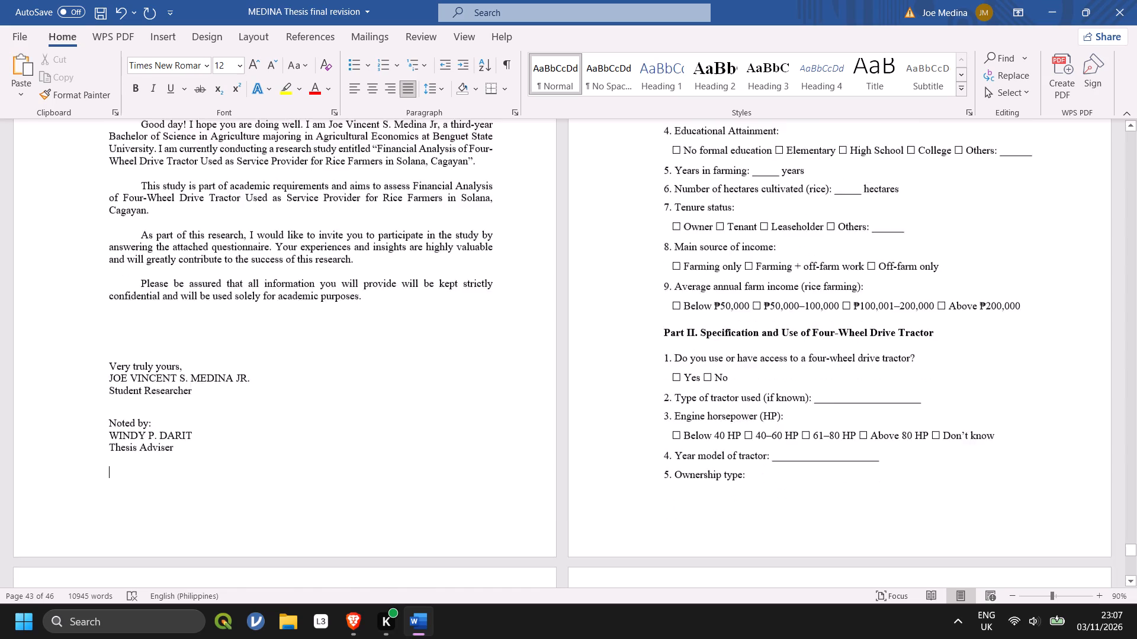
pyautogui.scroll(8, 879, 292)
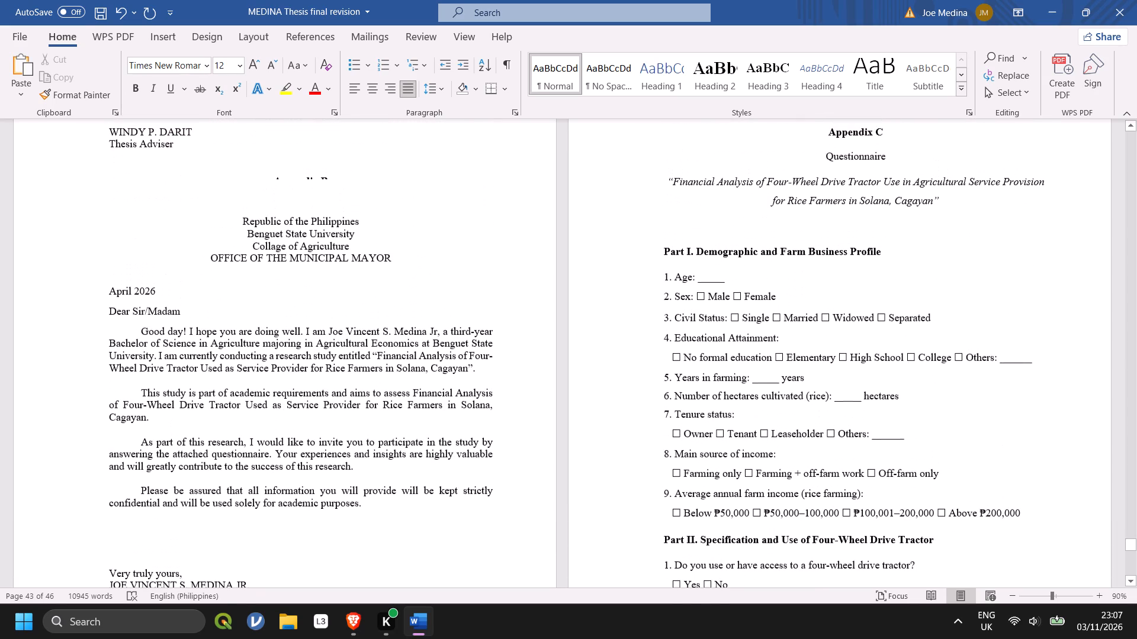
pyautogui.scroll(3, 847, 304)
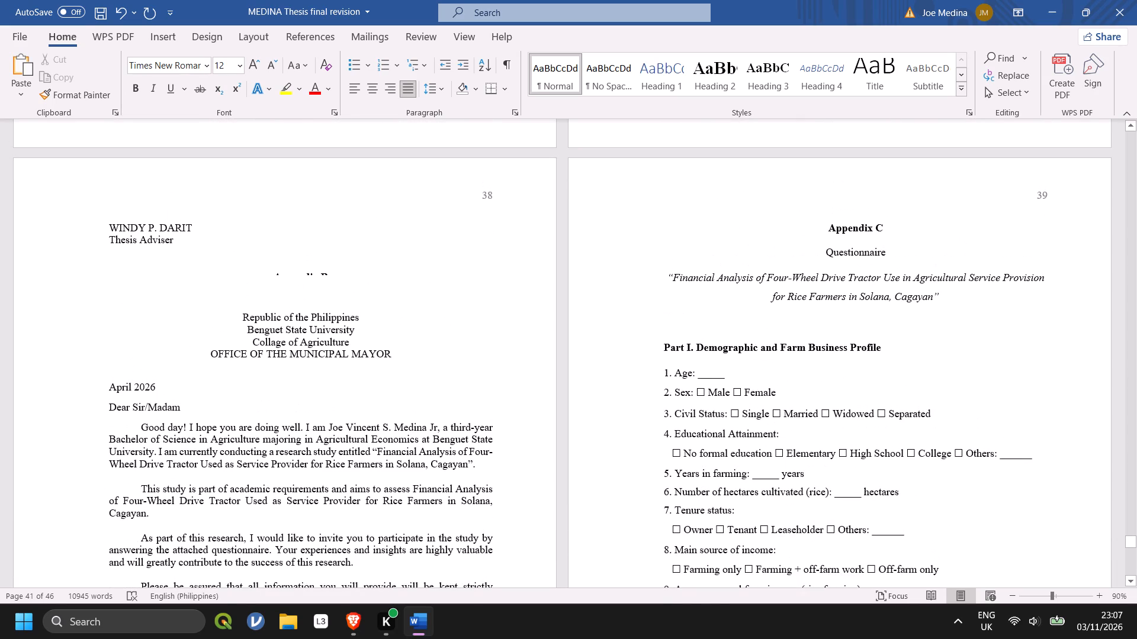
pyautogui.click(305, 238)
pyautogui.click(300, 209)
pyautogui.click(236, 233)
pyautogui.moveTo(169, 269); pyautogui.dragTo(176, 268)
pyautogui.click(301, 245)
pyautogui.click(306, 261)
pyautogui.click(309, 272)
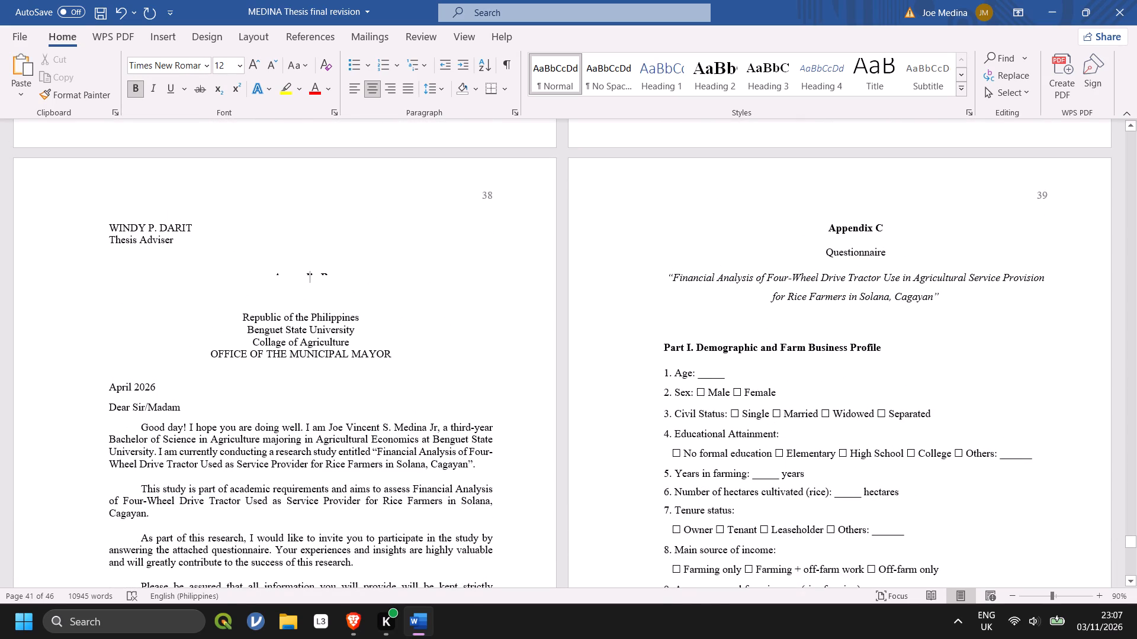
pyautogui.click(294, 262)
pyautogui.moveTo(347, 272); pyautogui.dragTo(242, 247)
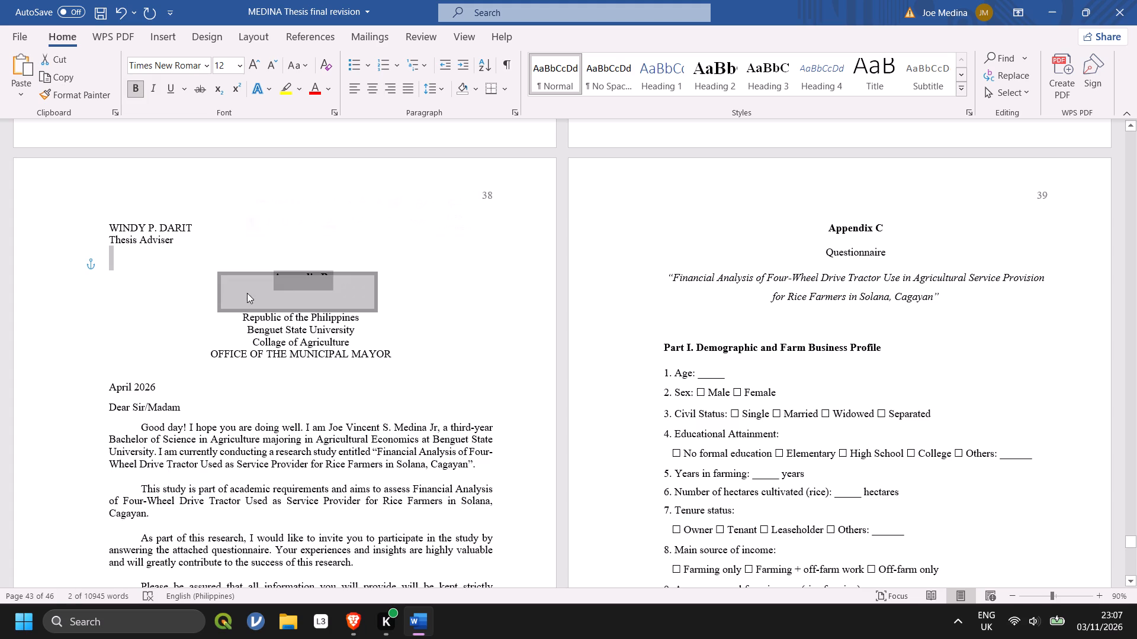
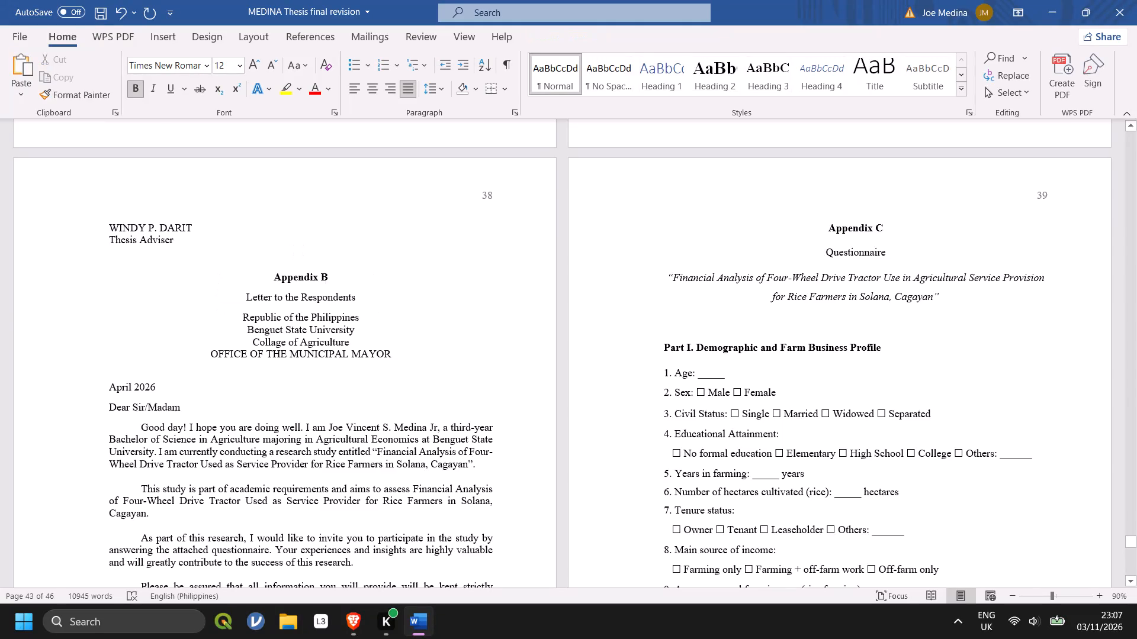
# Delete the blank box that covers the top of the Appendix A heading on the Municipal Agriculturist letter page.
pyautogui.scroll(6, 688, 284)
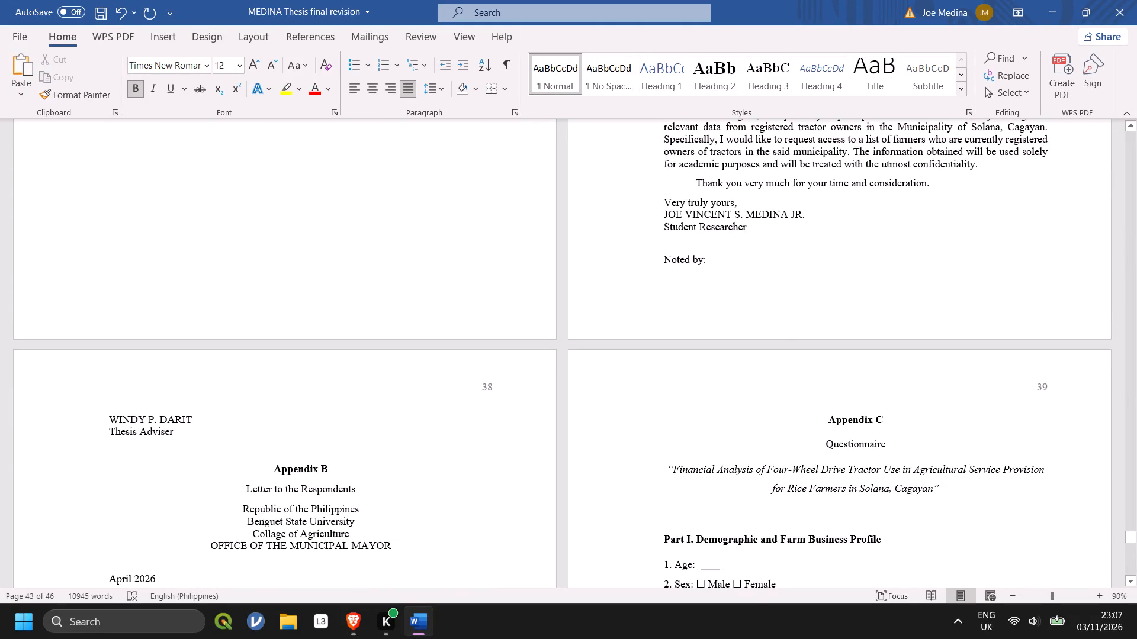
pyautogui.scroll(14, 561, 369)
pyautogui.scroll(4, 798, 321)
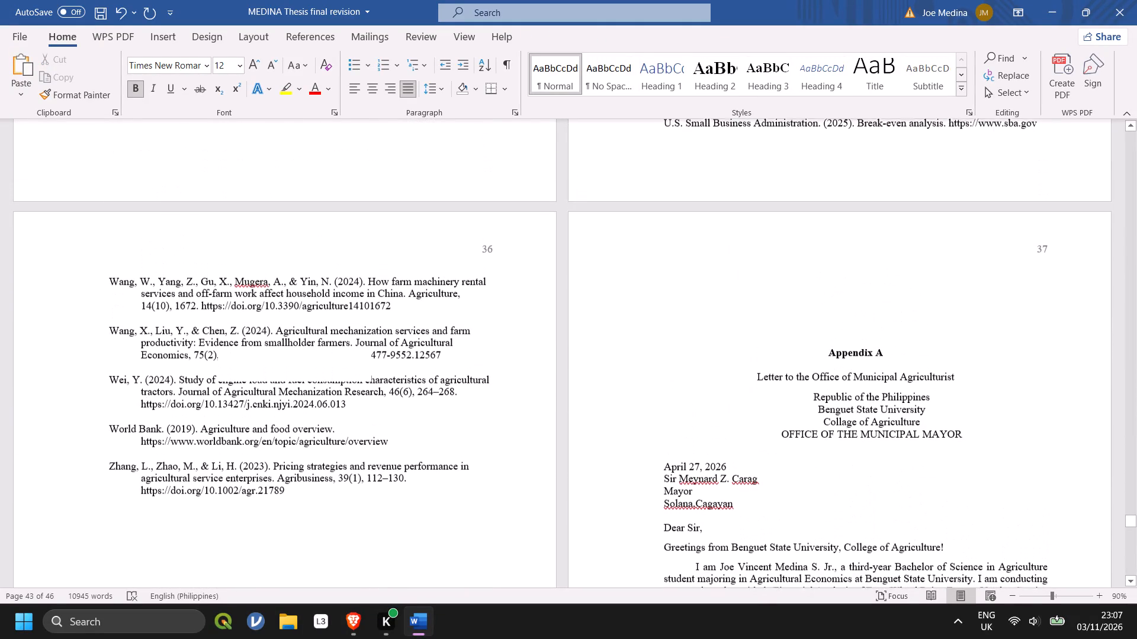
pyautogui.click(834, 332)
pyautogui.press('BackSpace')
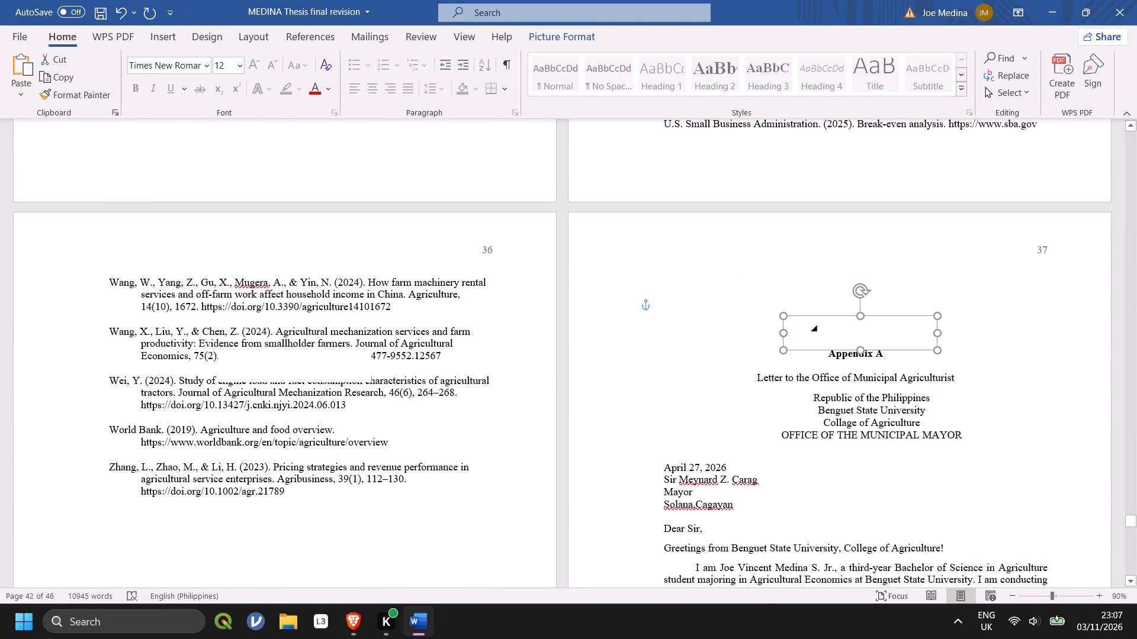
# Remove the empty lines above the Appendix A heading so that it starts at the top of its page.
pyautogui.click(813, 306)
pyautogui.press('BackSpace')
pyautogui.press('BackSpace')
pyautogui.press('BackSpace')
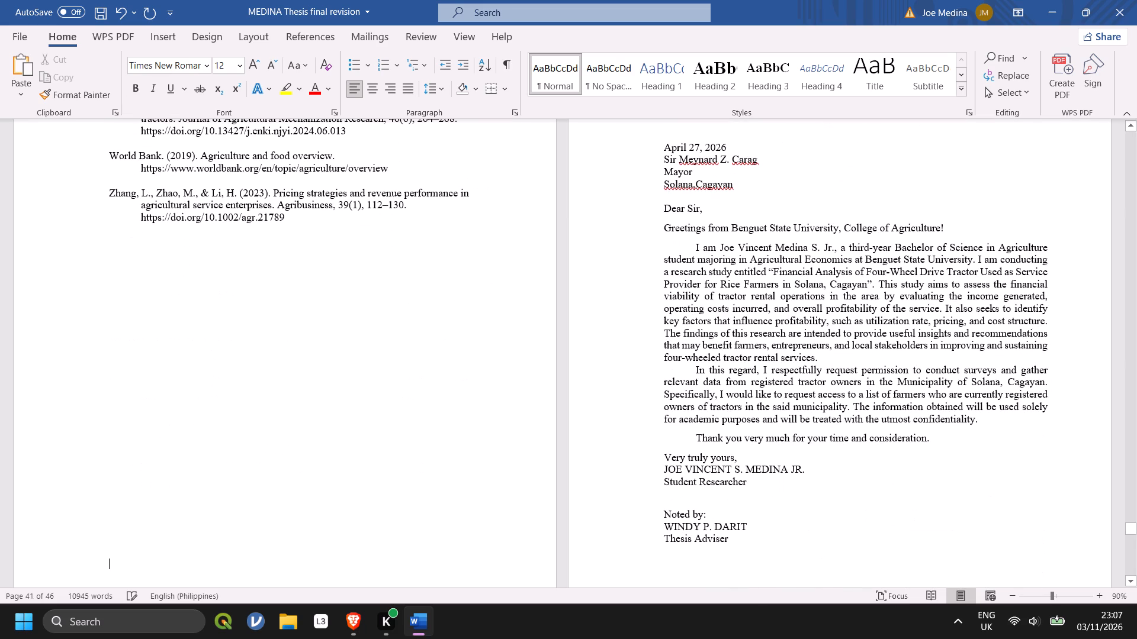
# Insert four blank lines after the Thesis Adviser signature in the respondents' letter to push the Appendix C heading onto the next page.
pyautogui.scroll(6, 812, 305)
pyautogui.scroll(-11, 811, 303)
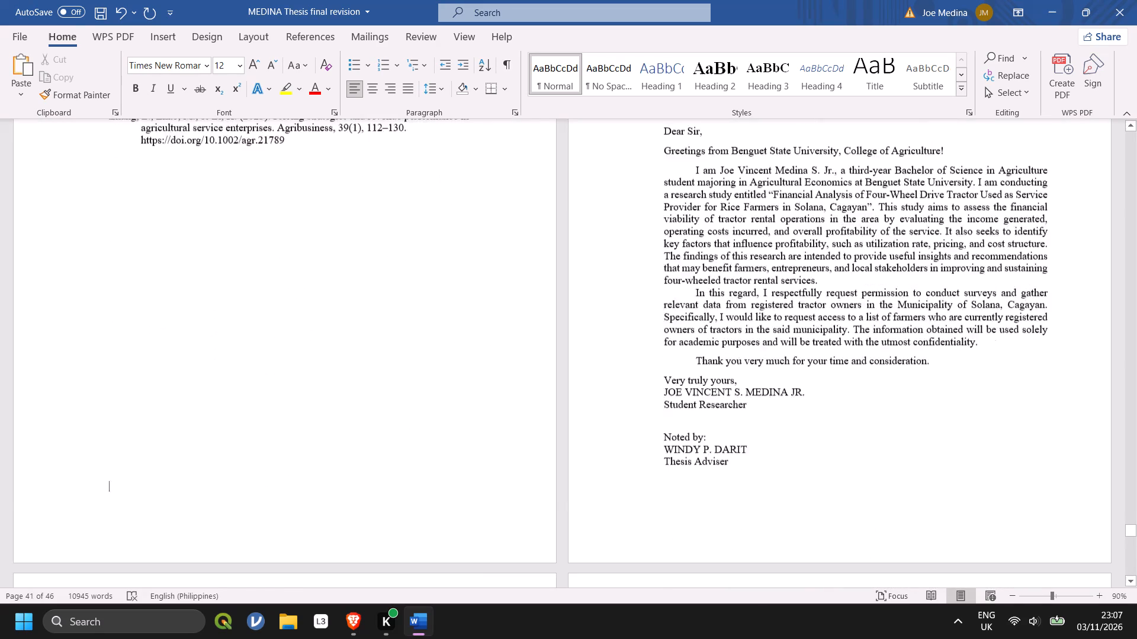
pyautogui.scroll(-8, 811, 303)
pyautogui.click(315, 283)
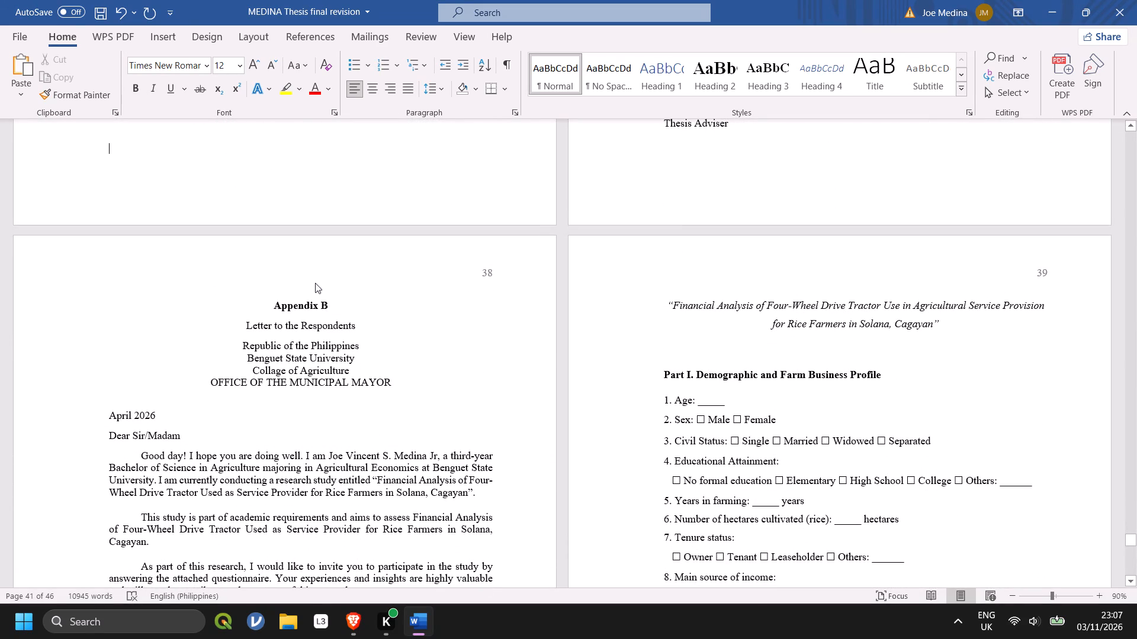
pyautogui.scroll(-4, 812, 335)
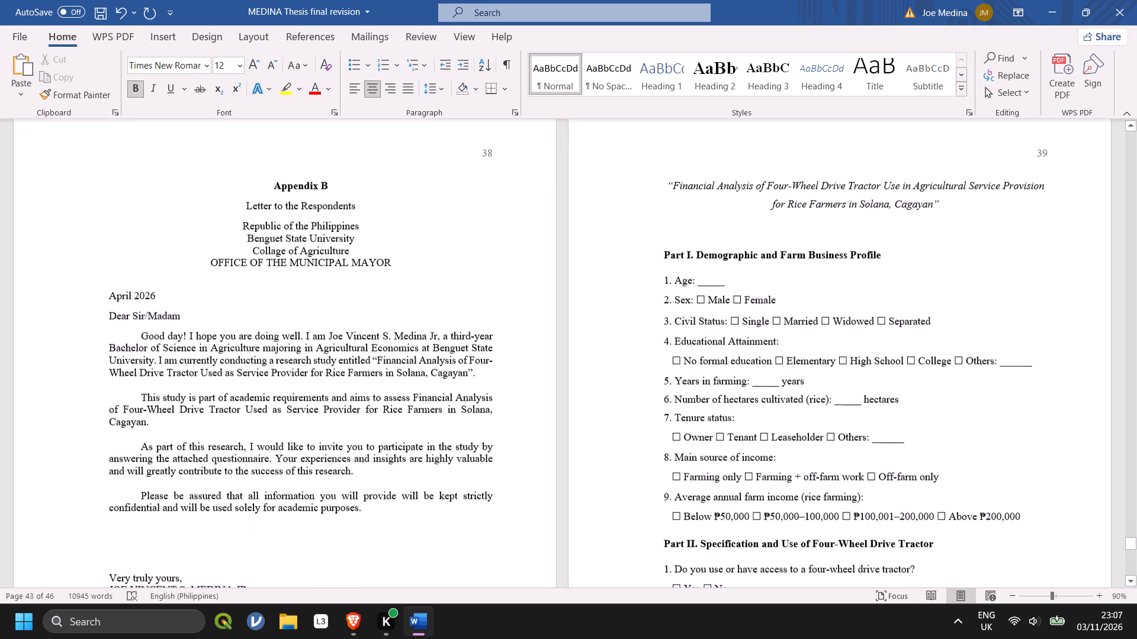
pyautogui.scroll(-10, 812, 335)
pyautogui.click(351, 356)
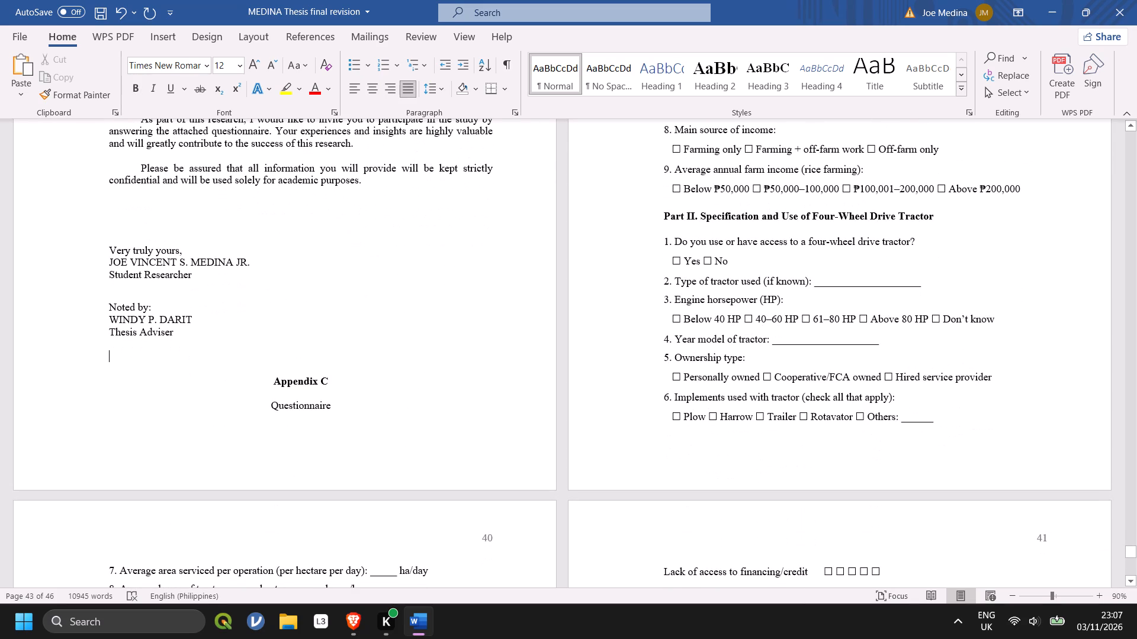
pyautogui.press('Return')
pyautogui.press('Return')
pyautogui.press('Return')
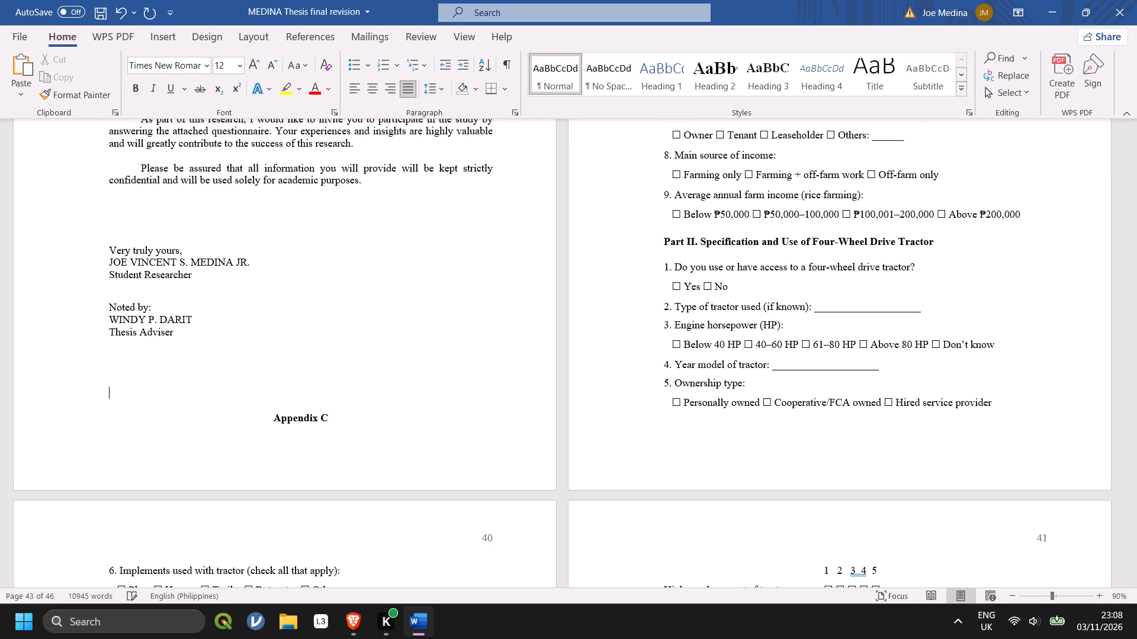
pyautogui.press('Return')
# Copy "Demographic and Farm Business Profile" from the questionnaire's Part I heading into the blank line above LITERATURE CITED.
pyautogui.scroll(5, 751, 339)
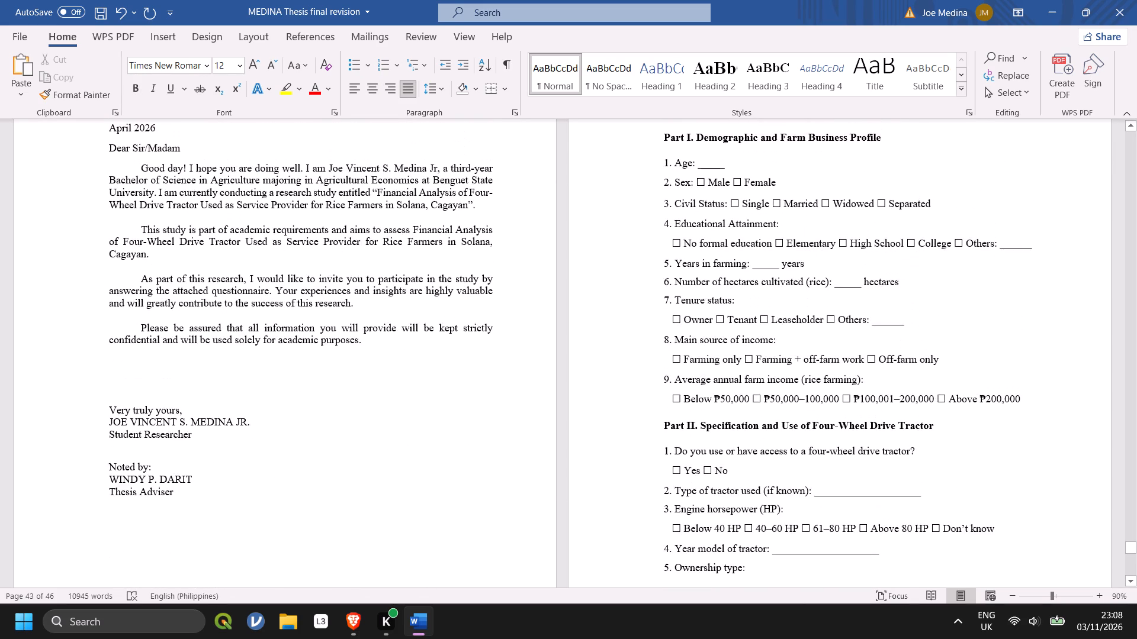
pyautogui.scroll(-5, 751, 339)
pyautogui.scroll(5, 751, 339)
pyautogui.scroll(-5, 751, 339)
pyautogui.scroll(9, 751, 339)
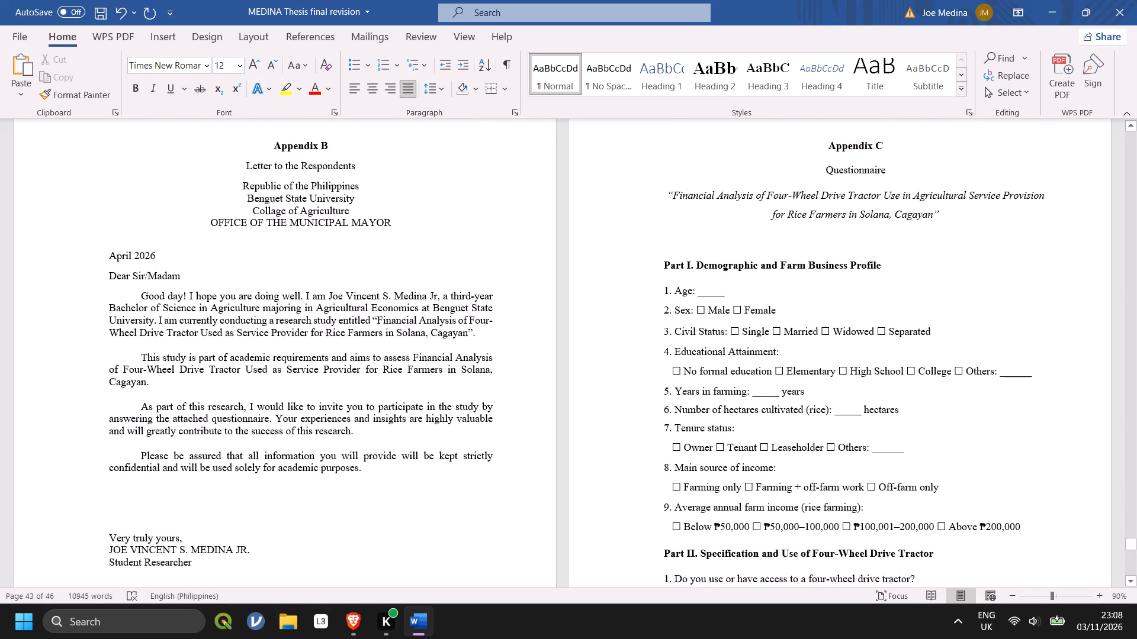
pyautogui.scroll(3, 756, 304)
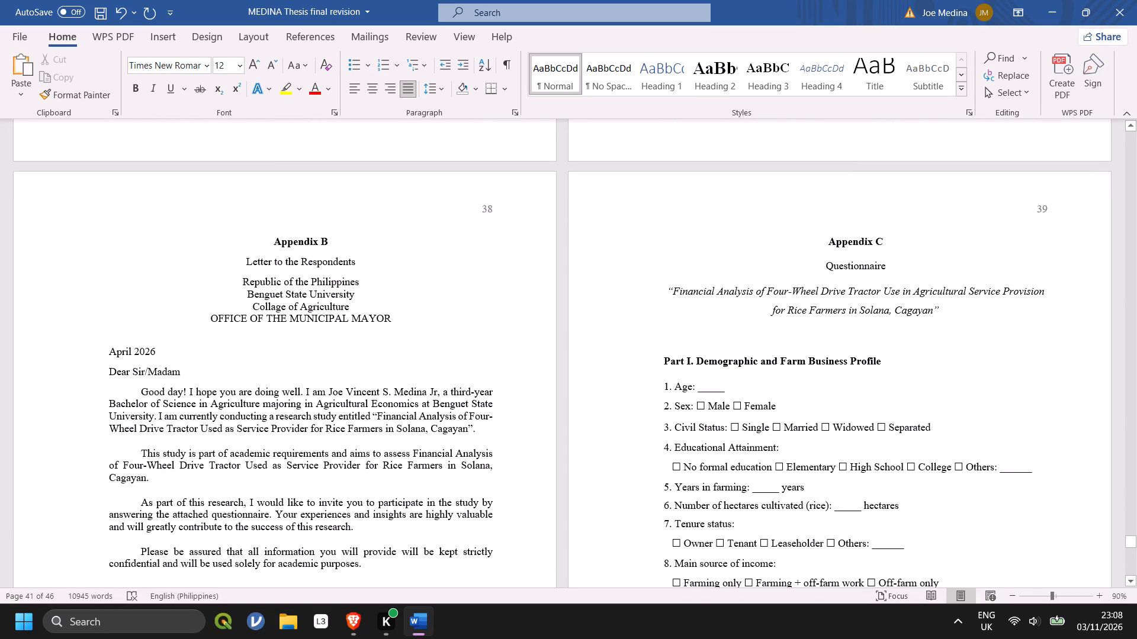
pyautogui.moveTo(696, 361); pyautogui.dragTo(879, 364)
pyautogui.hotkey('ctrl', 'c')
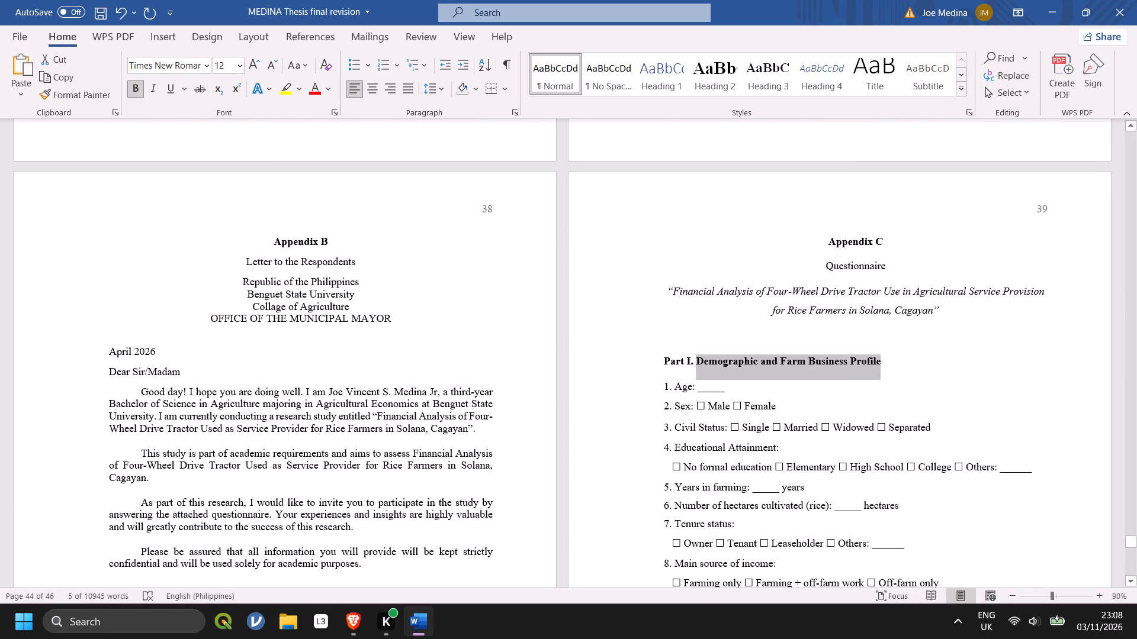
pyautogui.scroll(-5, 722, 469)
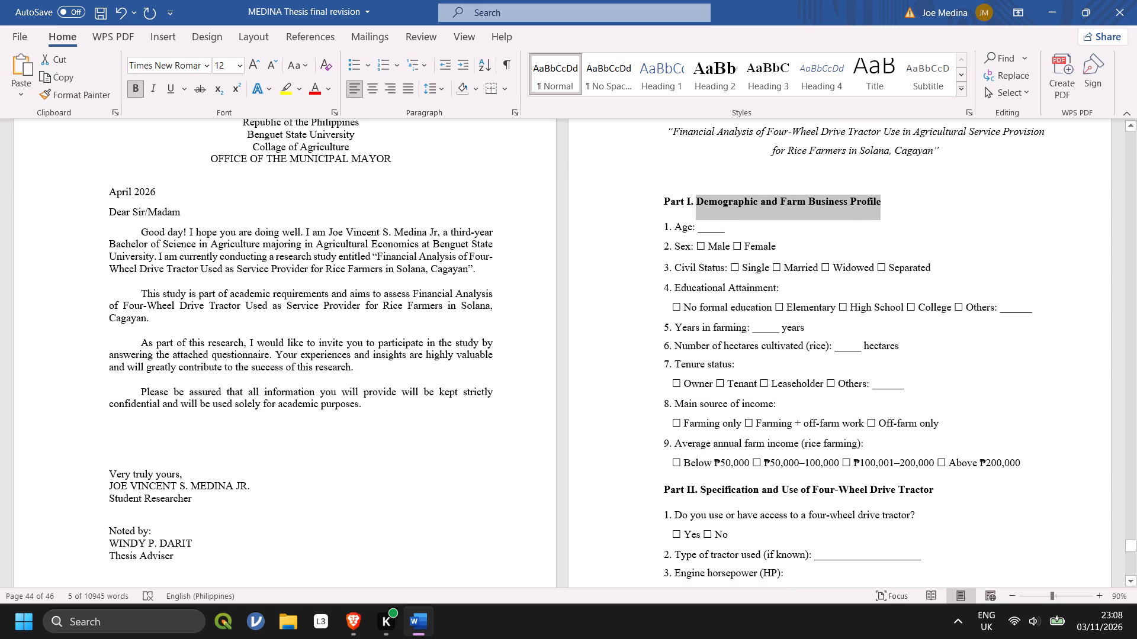
pyautogui.scroll(-4, 722, 469)
pyautogui.scroll(18, 722, 469)
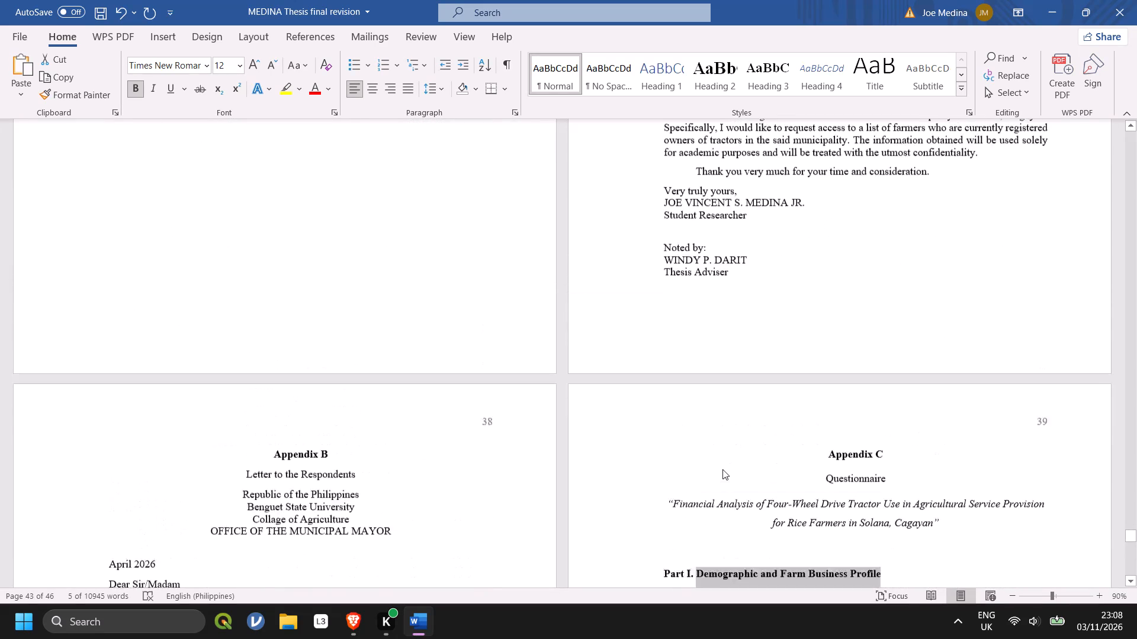
pyautogui.scroll(20, 722, 469)
pyautogui.scroll(10, 722, 469)
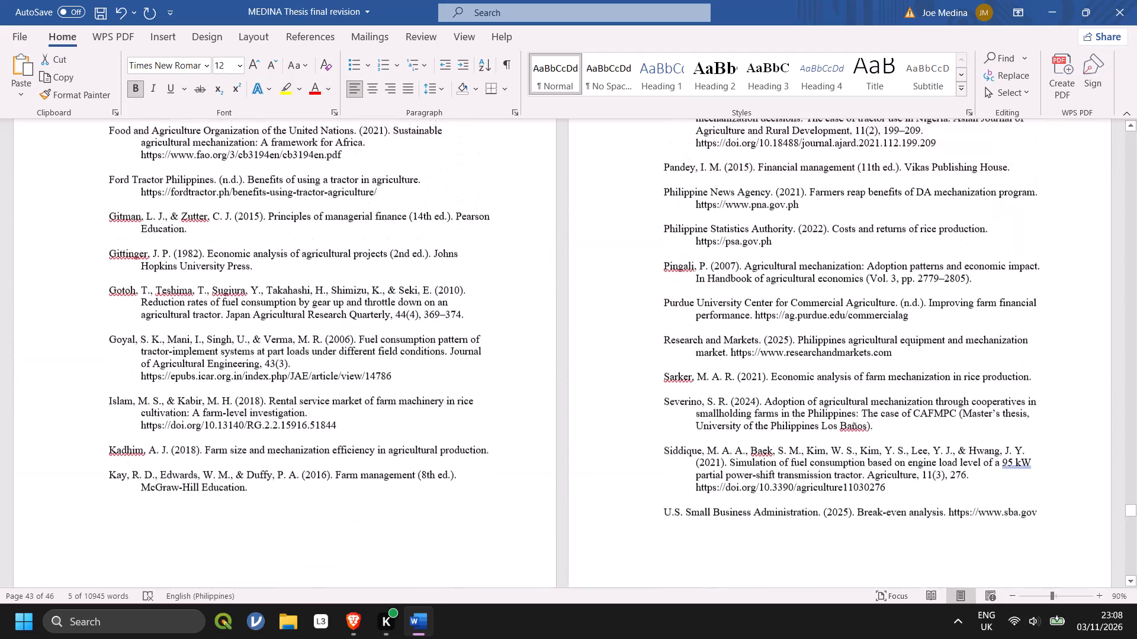
pyautogui.scroll(20, 722, 469)
pyautogui.scroll(9, 722, 469)
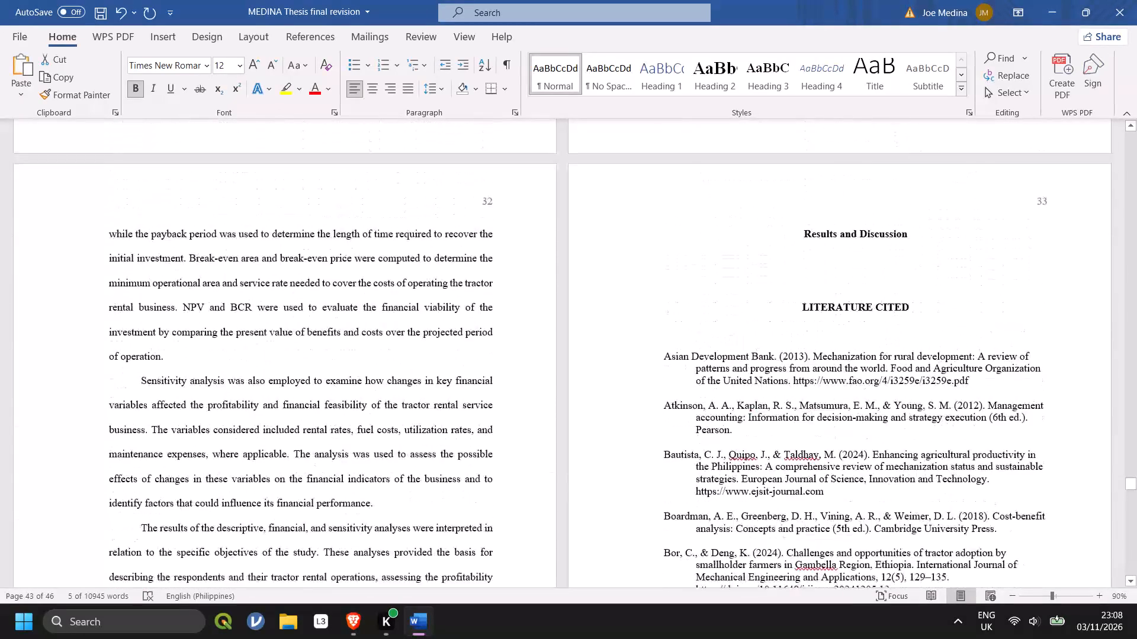
pyautogui.click(714, 322)
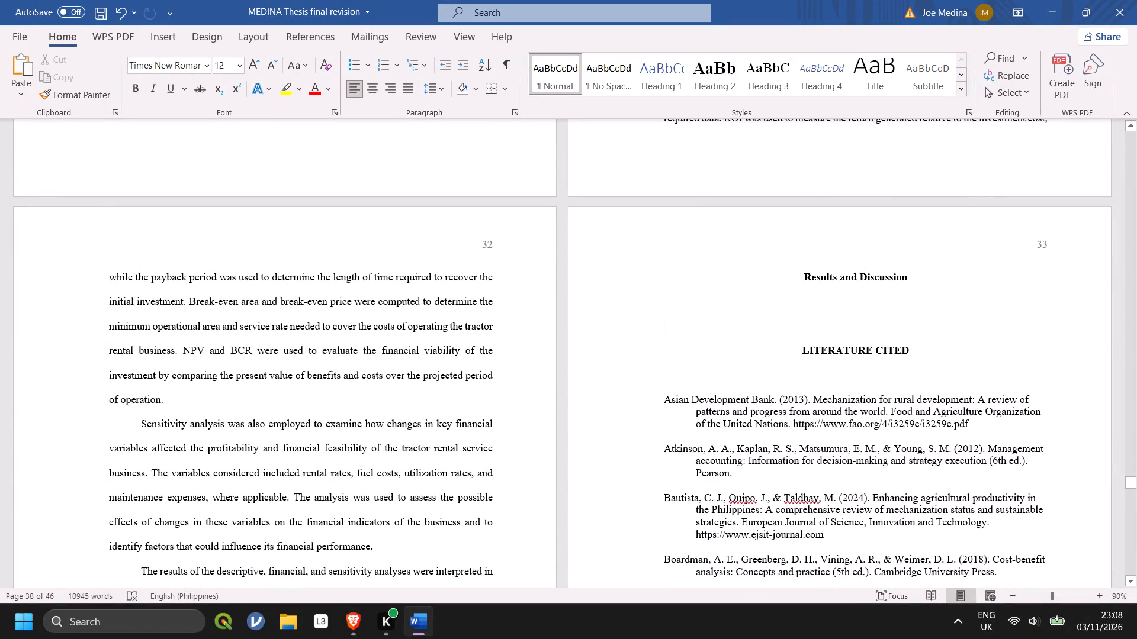
pyautogui.hotkey('ctrl', 'v')
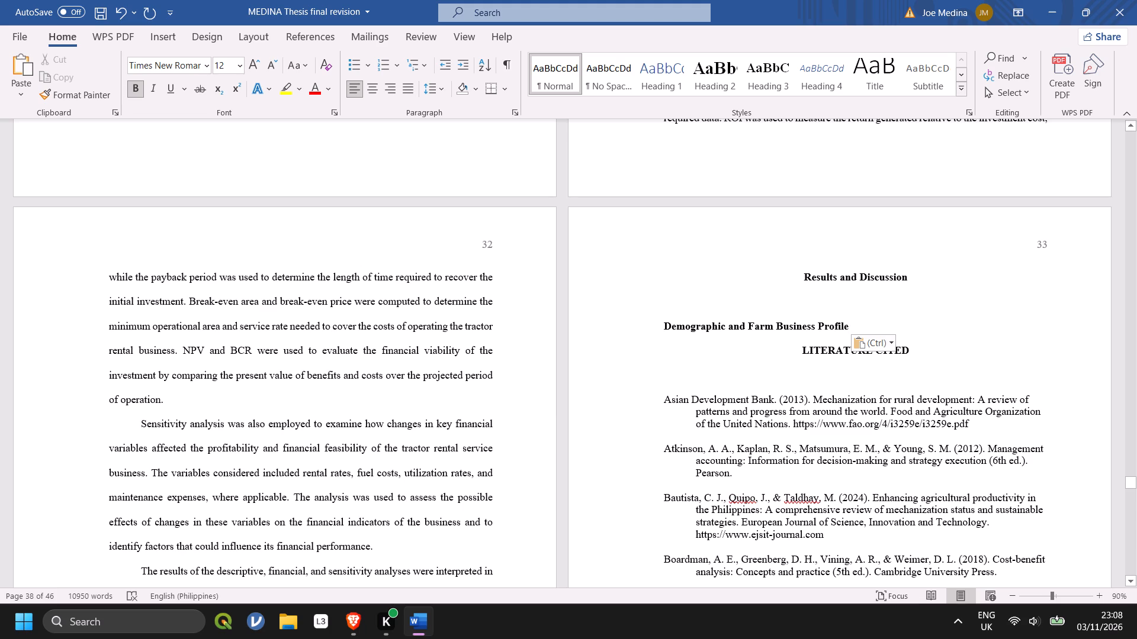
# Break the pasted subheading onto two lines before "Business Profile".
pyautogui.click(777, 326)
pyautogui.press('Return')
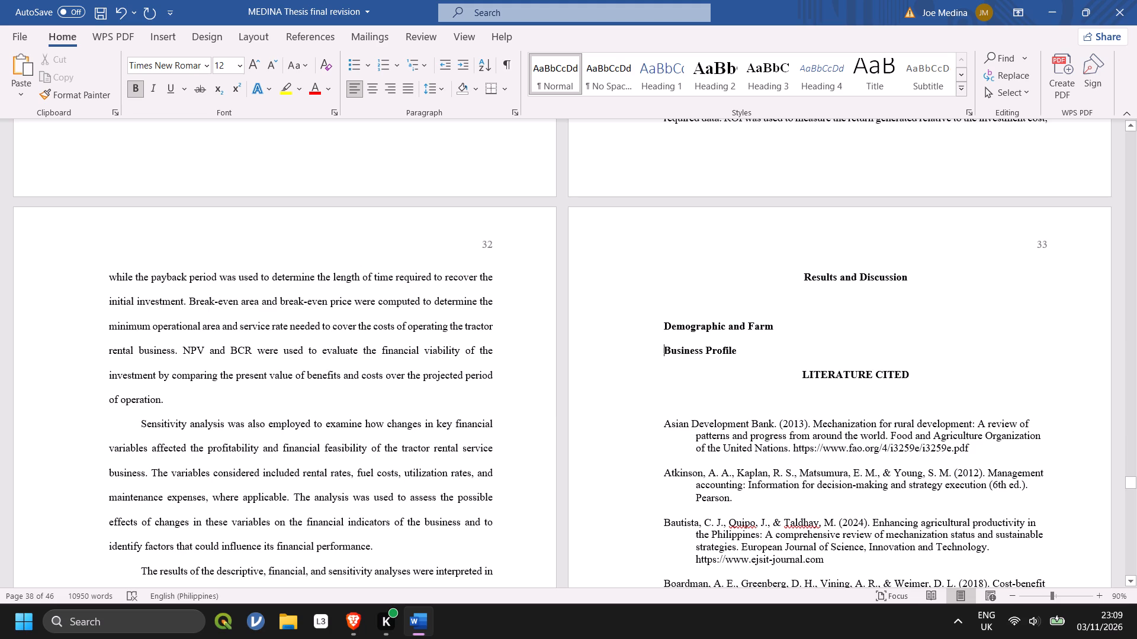
# Set both subheading lines to single line spacing with no added space between paragraphs of the same style.
pyautogui.moveTo(659, 322); pyautogui.dragTo(751, 350)
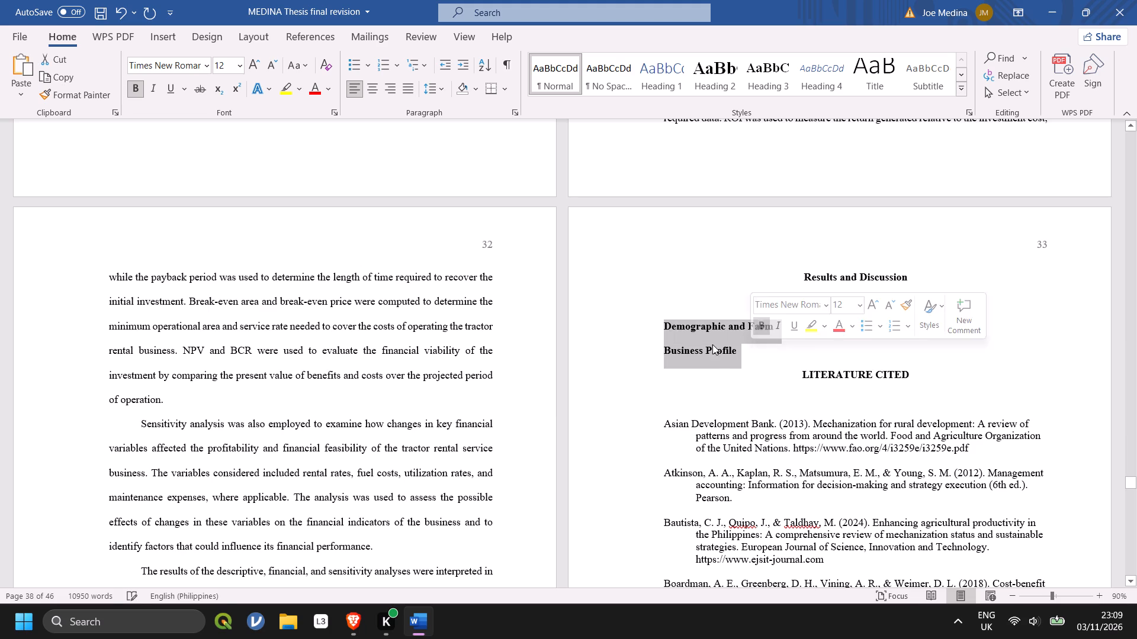
pyautogui.rightClick(711, 344)
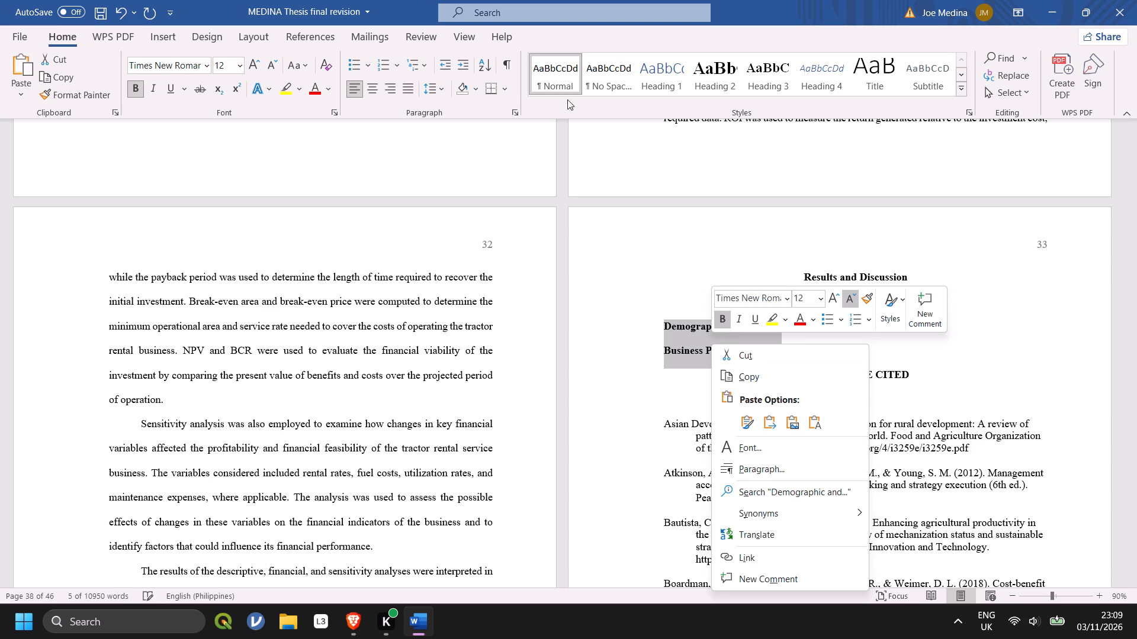
pyautogui.click(510, 111)
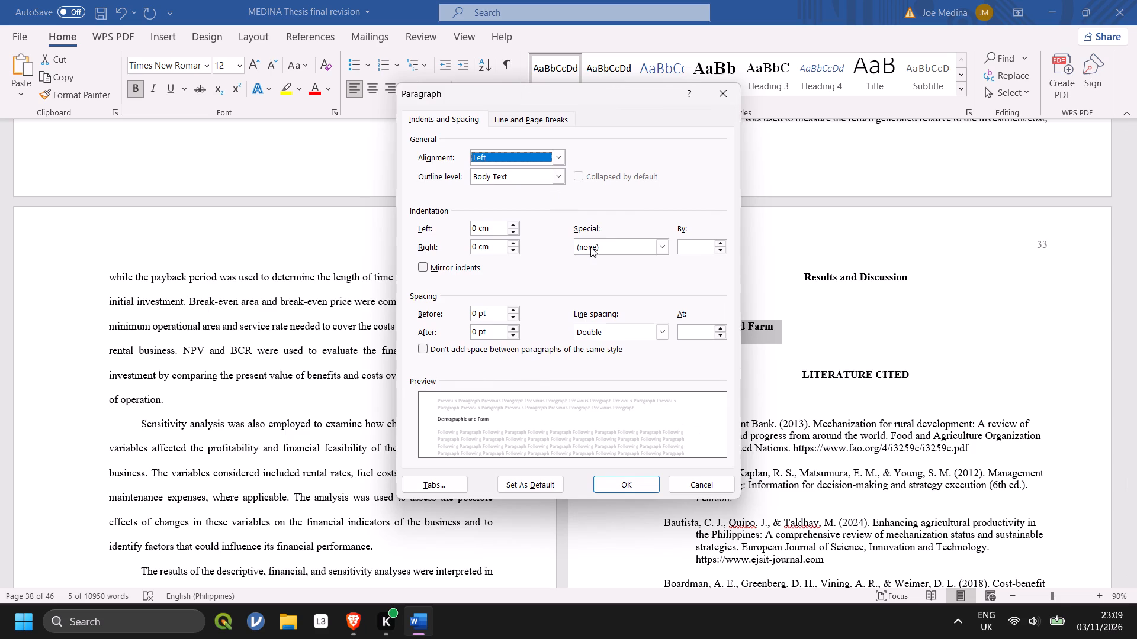
pyautogui.click(627, 334)
pyautogui.click(627, 344)
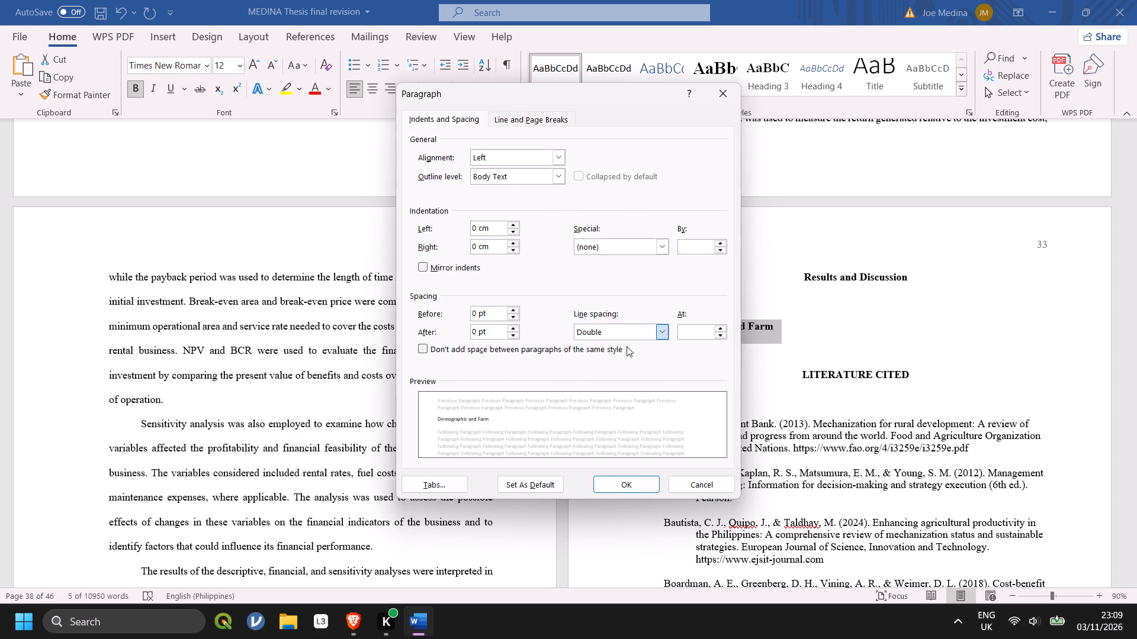
pyautogui.click(543, 352)
pyautogui.click(643, 480)
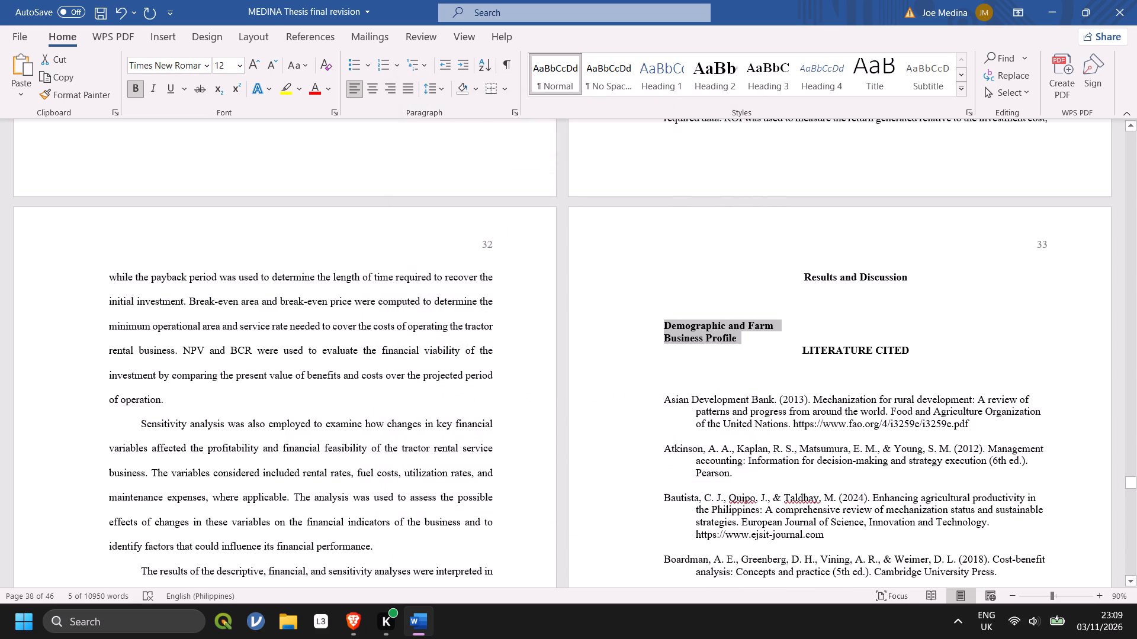
# Rebreak the subheading so its lines read "Demographic and" and "Farm Business Profile".
pyautogui.click(810, 346)
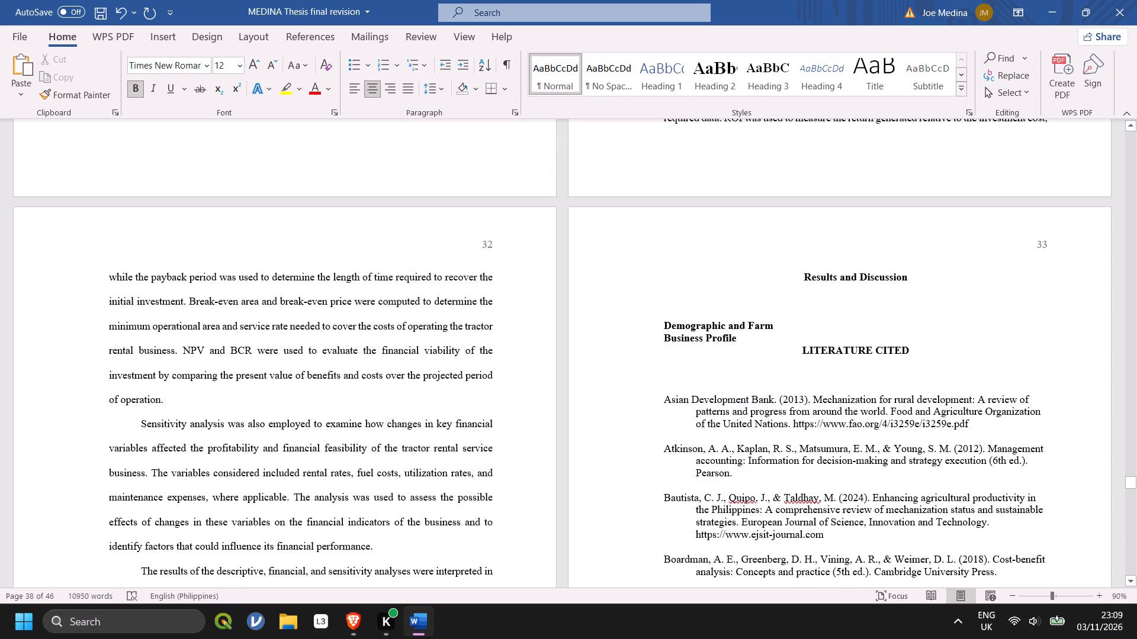
pyautogui.click(804, 335)
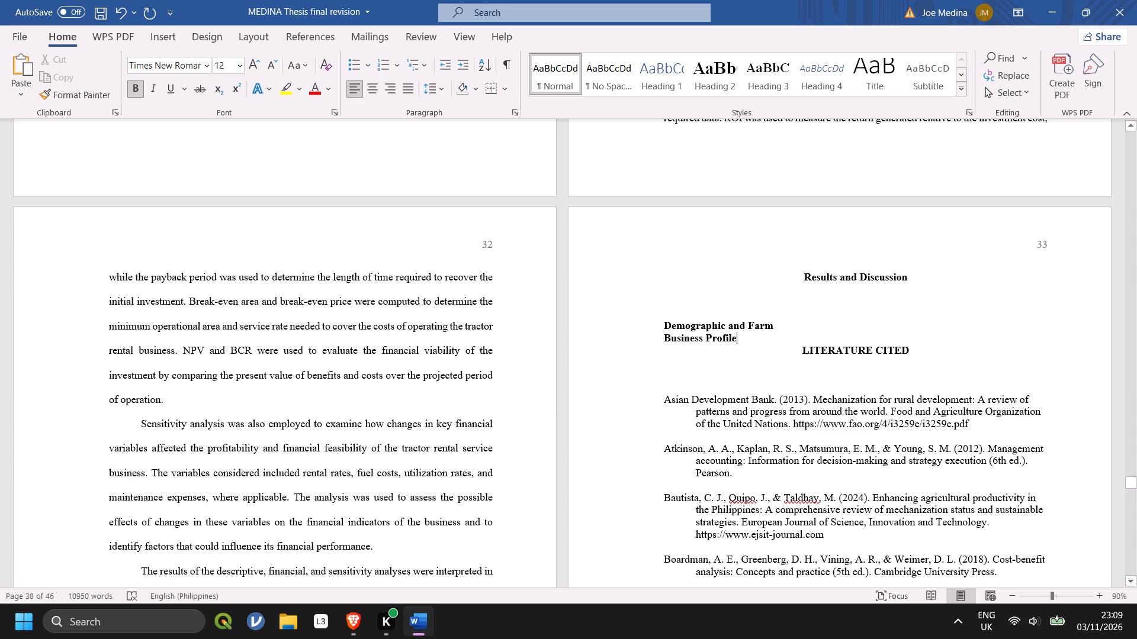
pyautogui.click(749, 327)
pyautogui.press('Return')
pyautogui.press('Down')
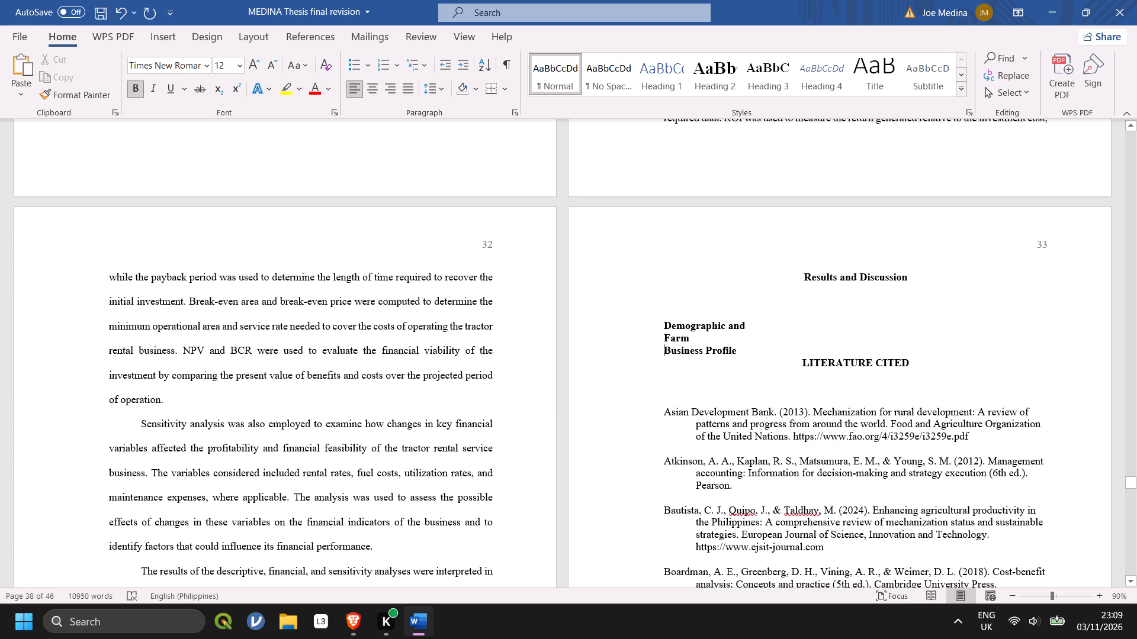
pyautogui.press('BackSpace')
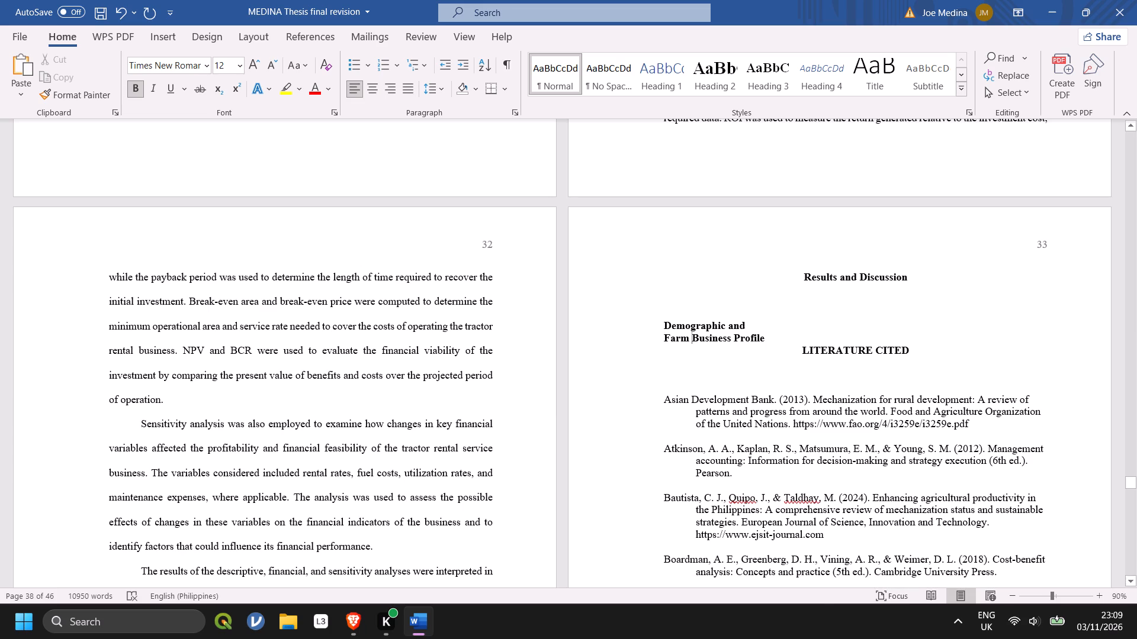
# Add a blank line below the "Farm Business Profile" line, above LITERATURE CITED.
pyautogui.click(800, 332)
pyautogui.press('Return')
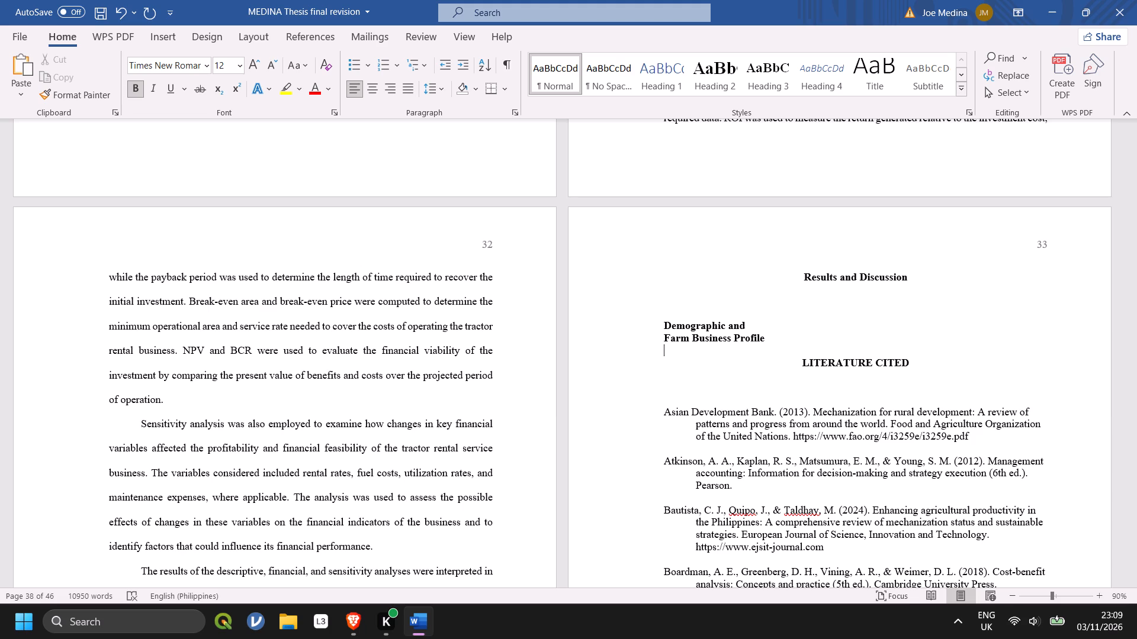
# Look through the literature pages that follow the Results and Discussion page.
pyautogui.scroll(-3, 809, 306)
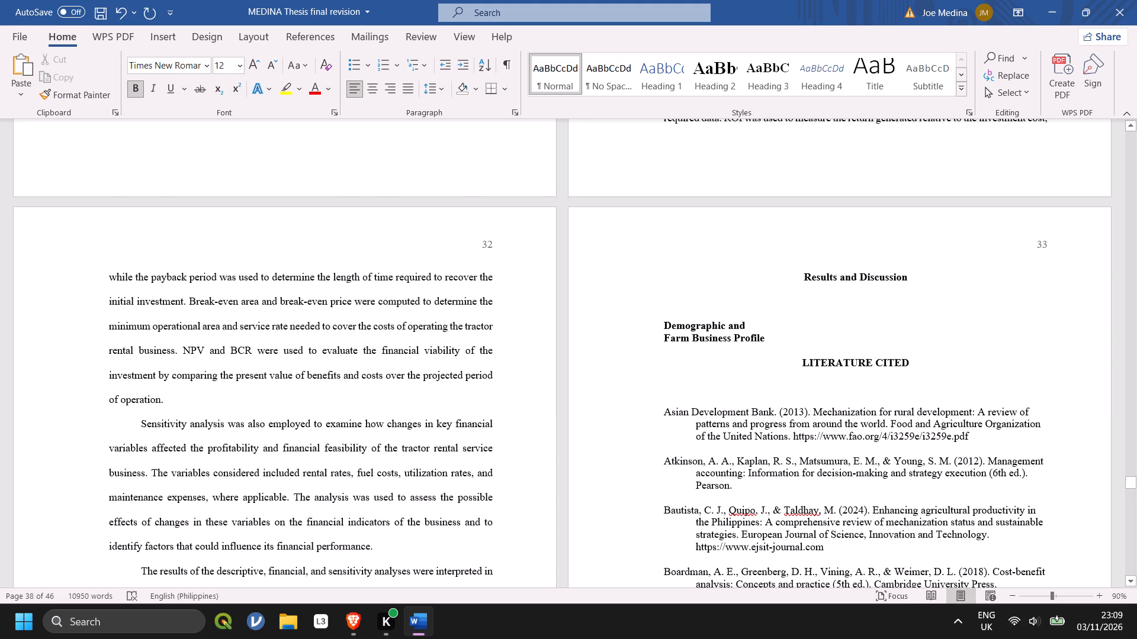
pyautogui.scroll(-13, 809, 306)
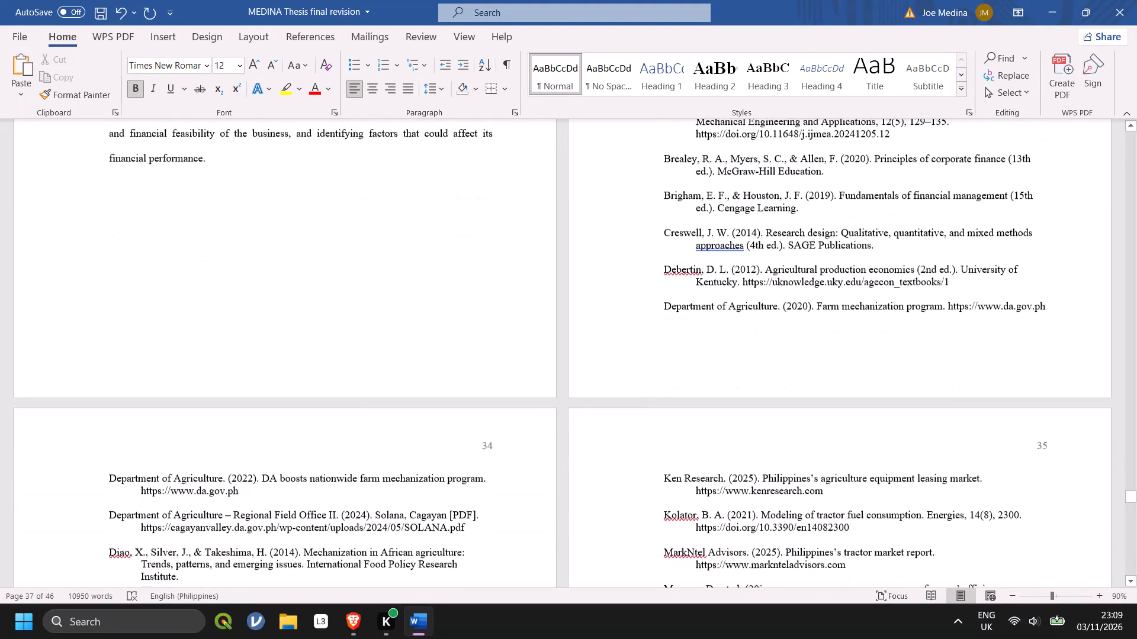
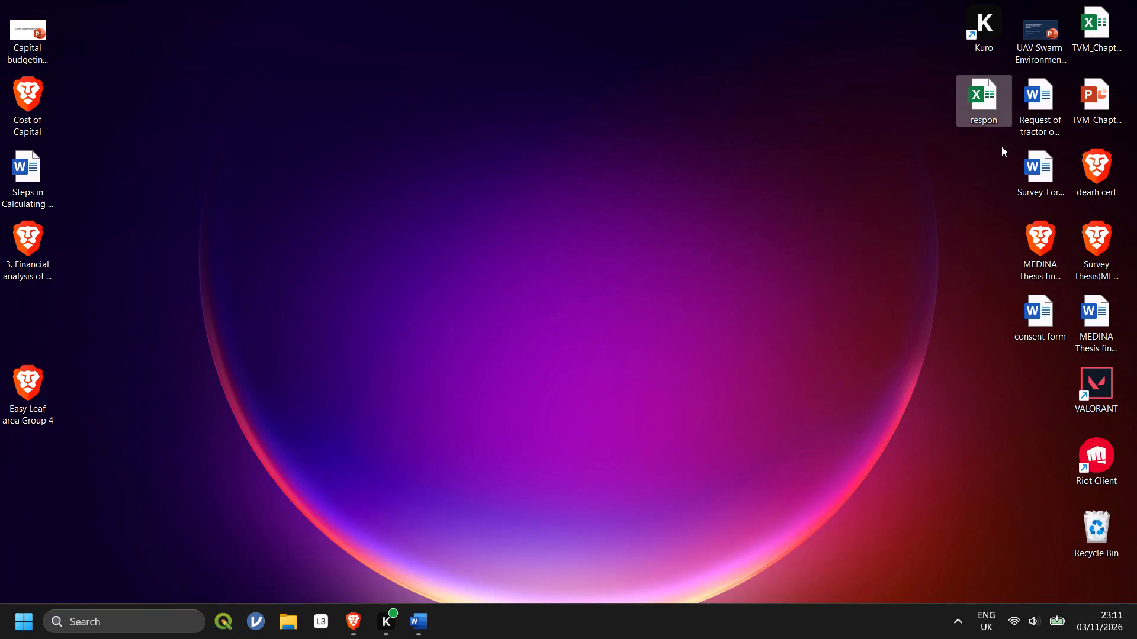
# Open the respon workbook from the desktop, maximize its window and show the Demographic profile sheet.
pyautogui.doubleClick(988, 91)
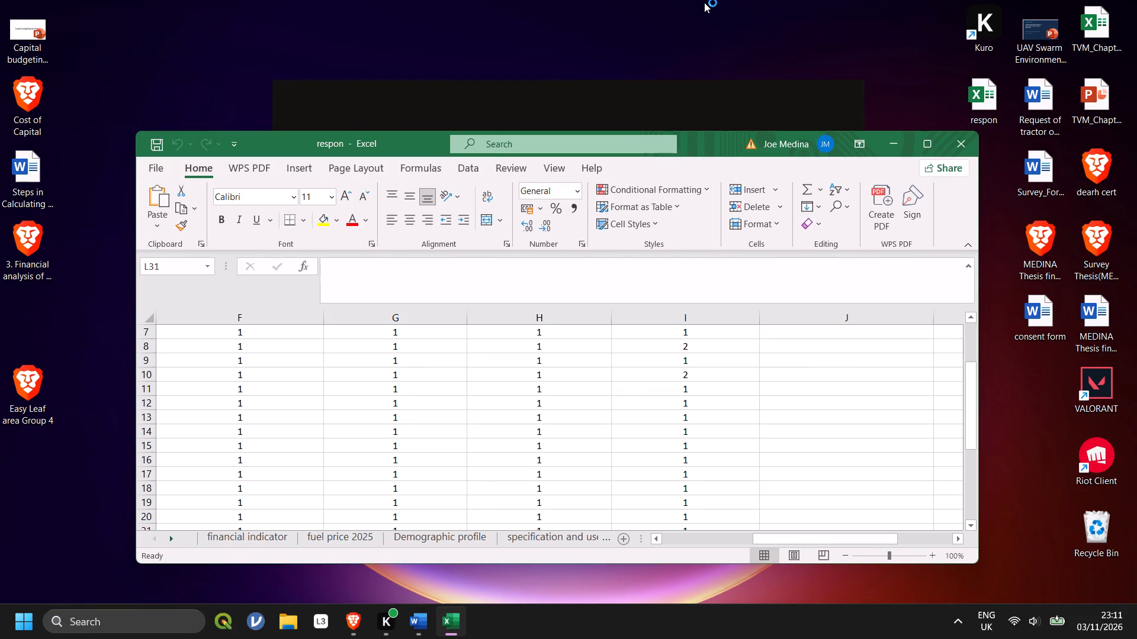
pyautogui.click(934, 141)
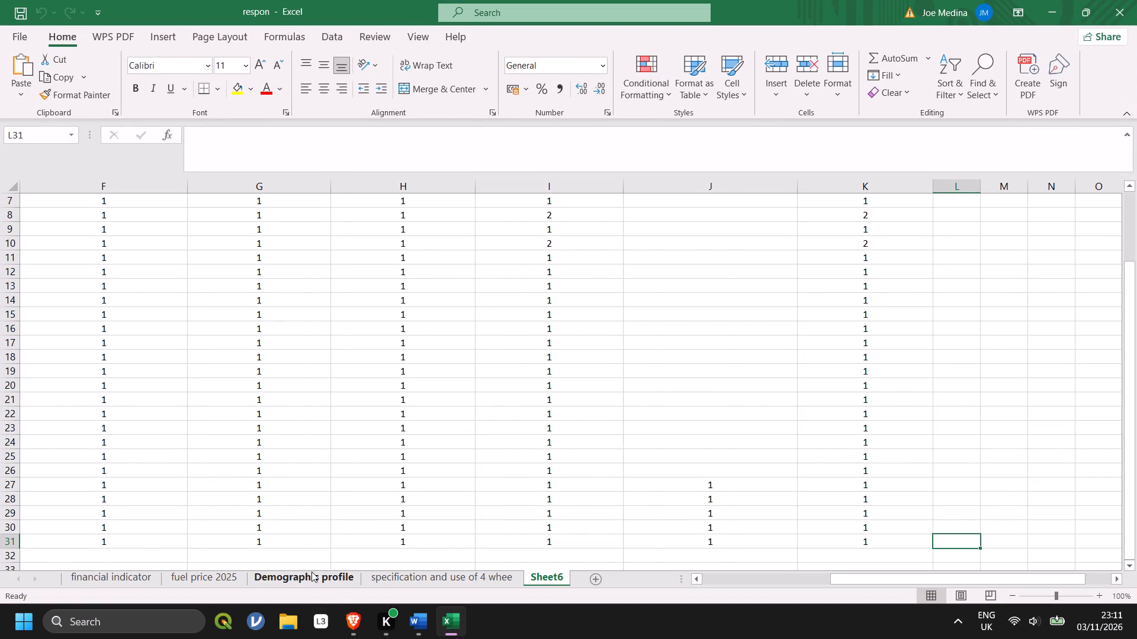
pyautogui.click(311, 572)
pyautogui.keyDown('ctrl'); pyautogui.scroll(-2, 413, 467); pyautogui.keyUp('ctrl')
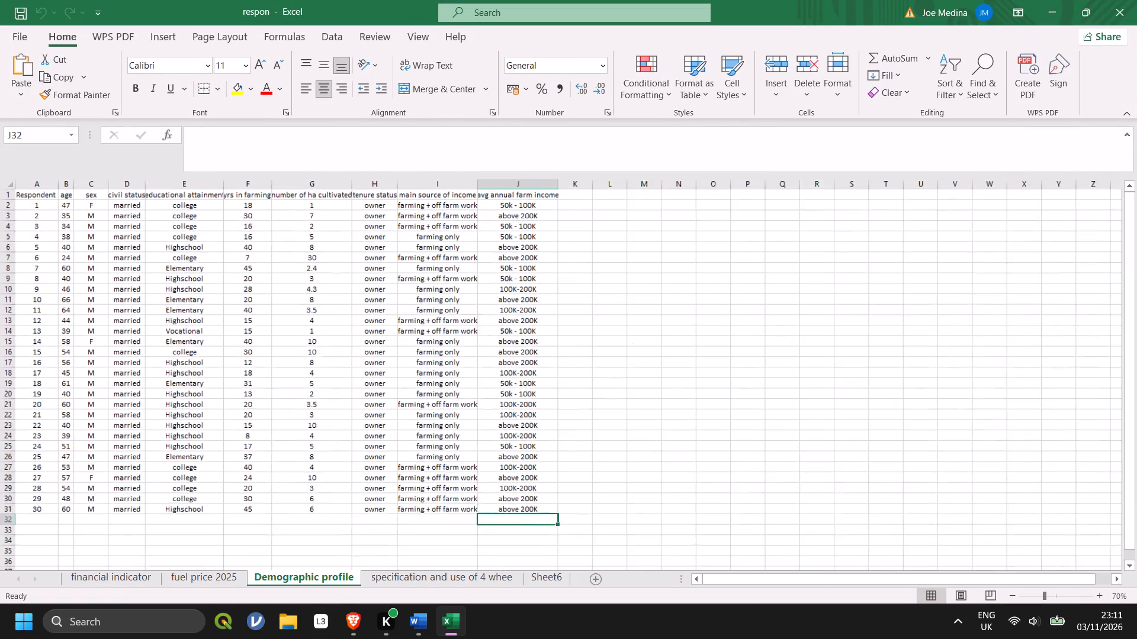
pyautogui.scroll(3, 413, 467)
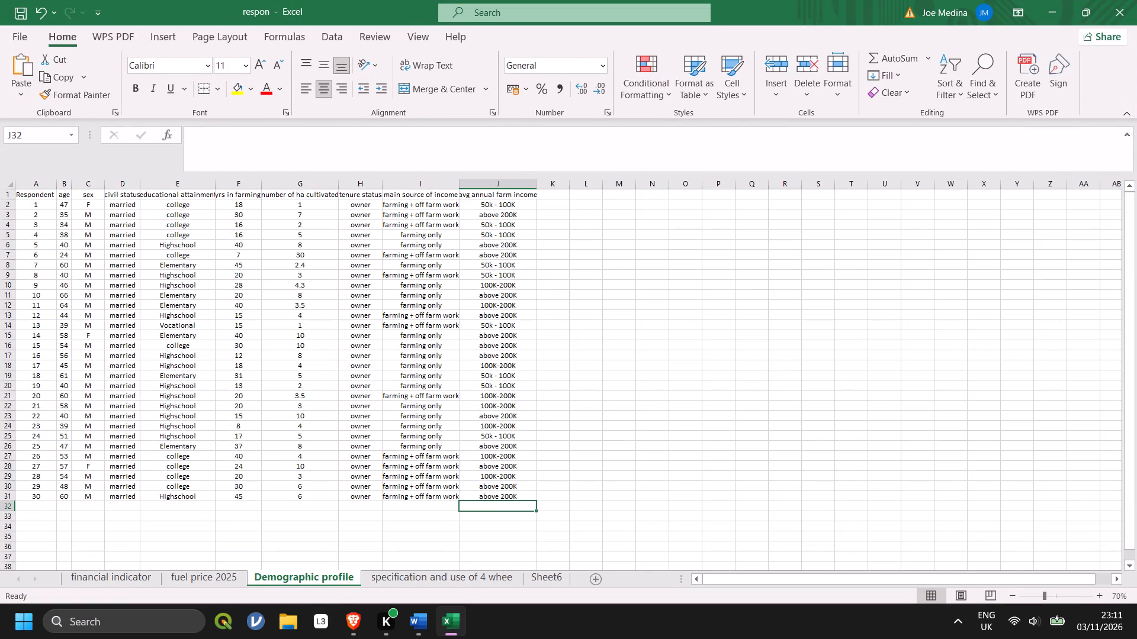
# Make the header row of the Demographic profile sheet bold, from Respondent to avg annual farm income.
pyautogui.moveTo(33, 195); pyautogui.dragTo(331, 195)
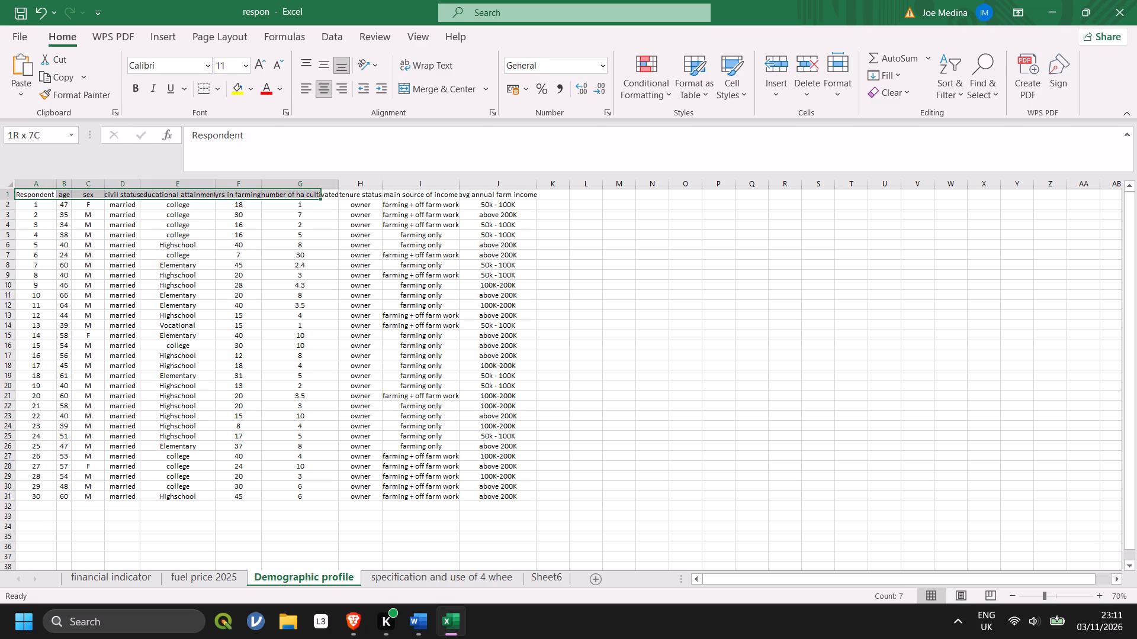
pyautogui.moveTo(331, 195); pyautogui.dragTo(496, 190)
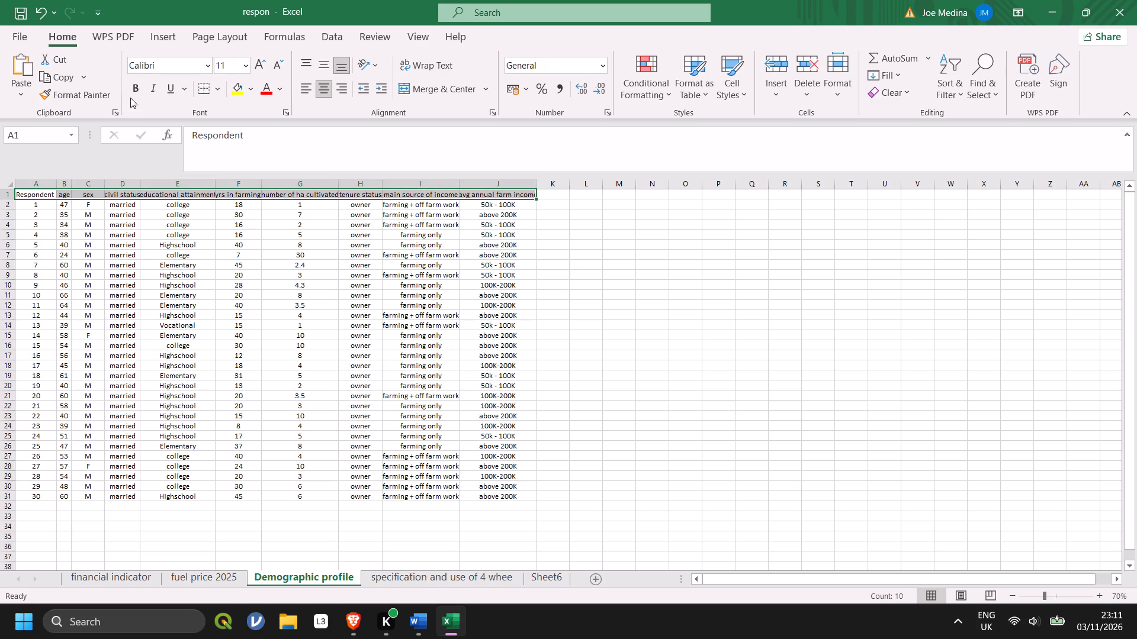
pyautogui.click(139, 83)
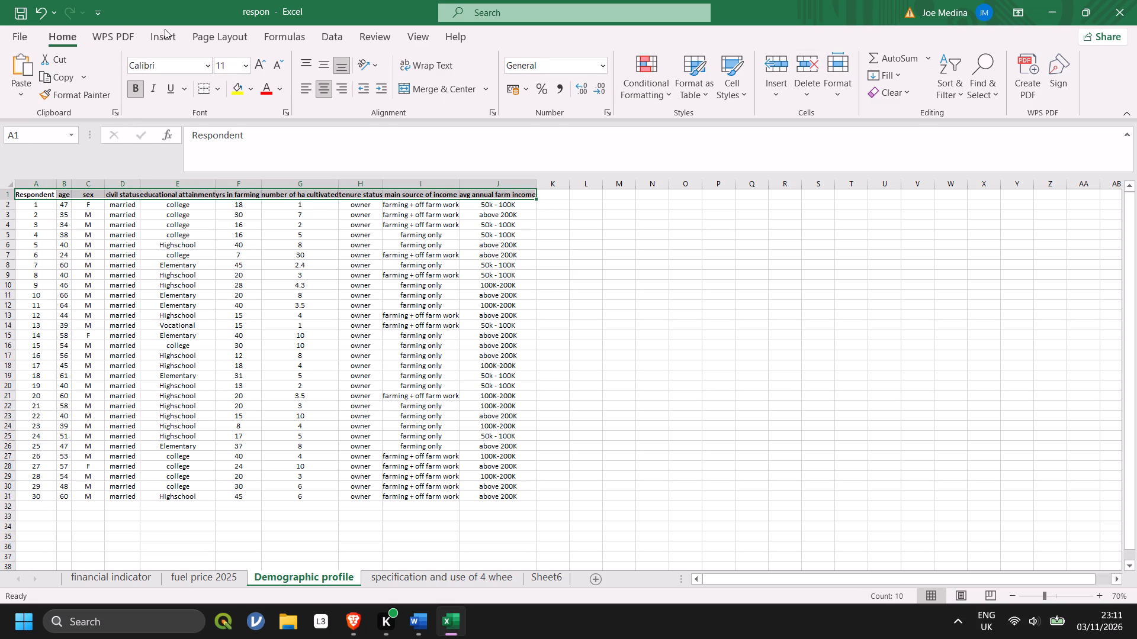
pyautogui.click(417, 255)
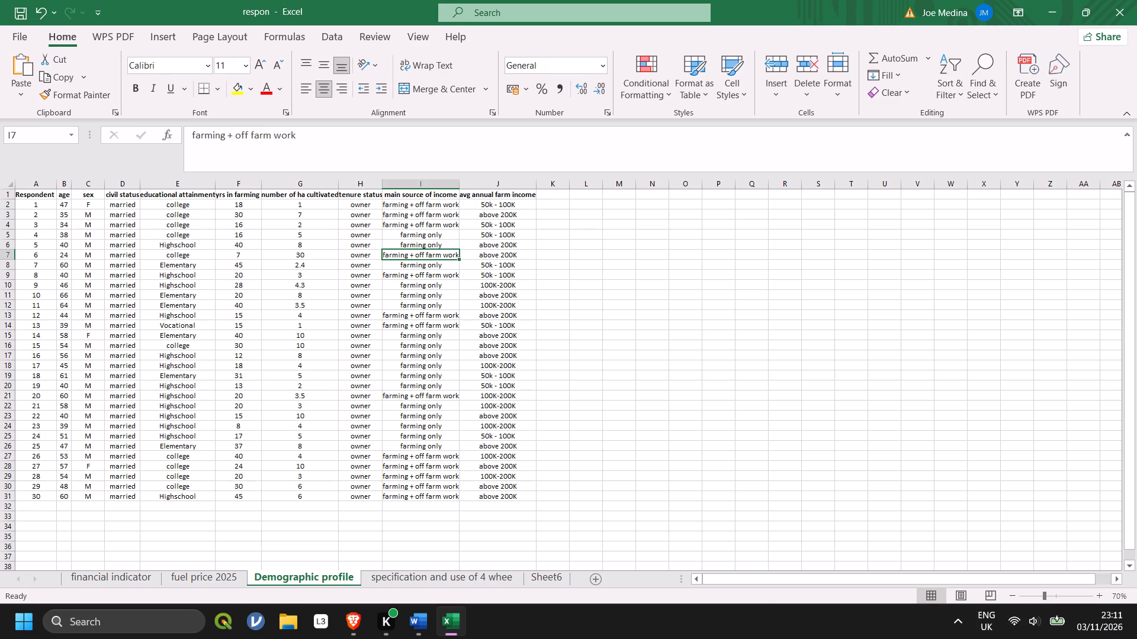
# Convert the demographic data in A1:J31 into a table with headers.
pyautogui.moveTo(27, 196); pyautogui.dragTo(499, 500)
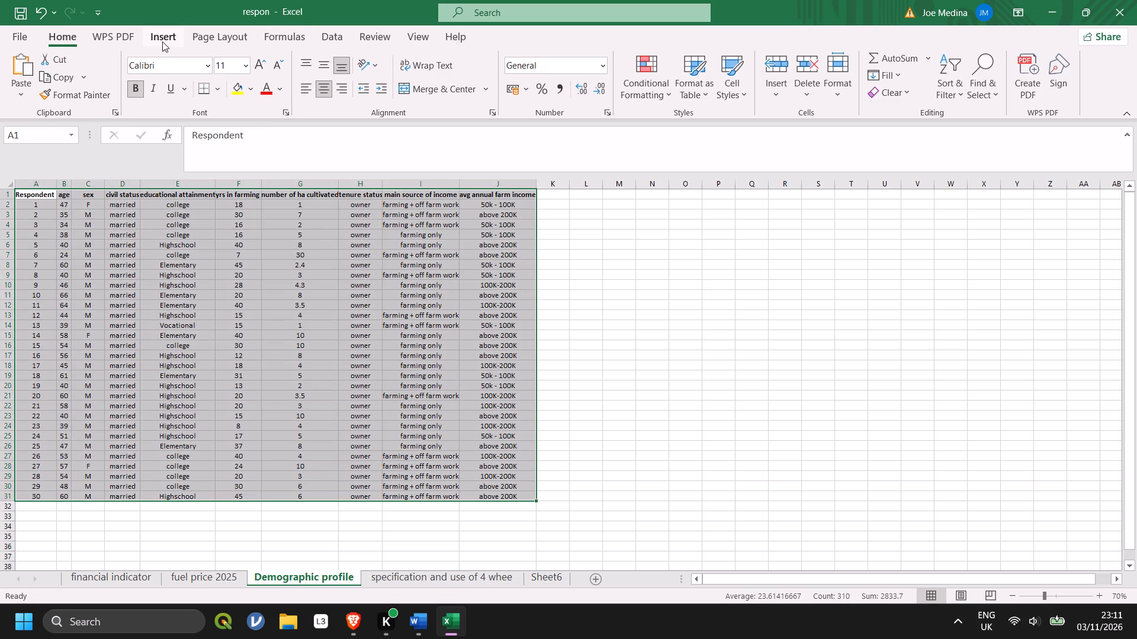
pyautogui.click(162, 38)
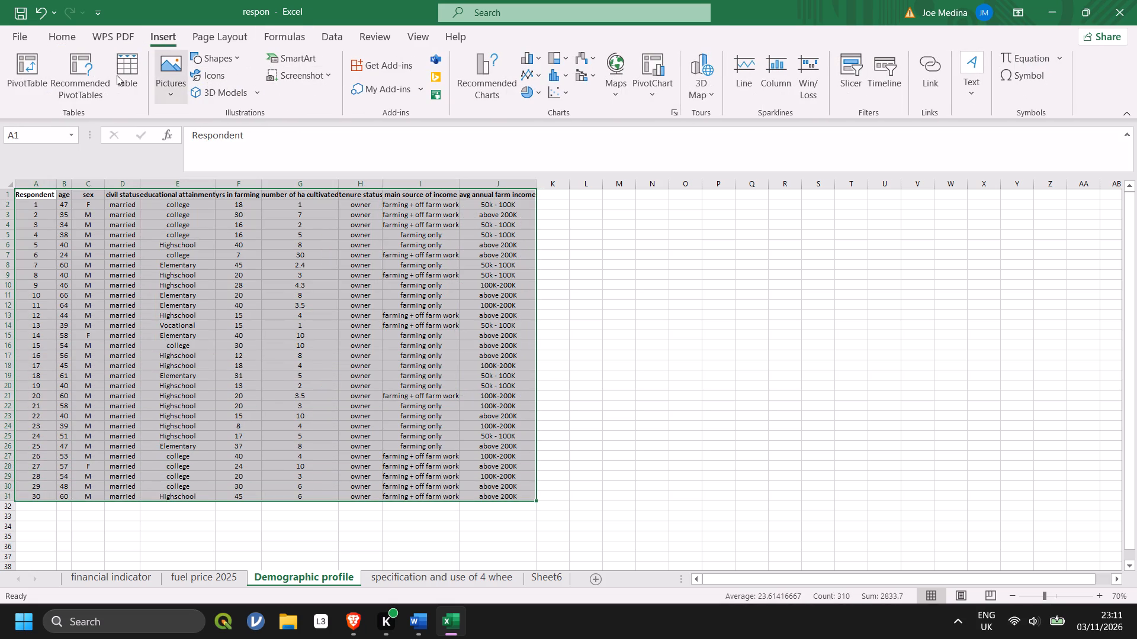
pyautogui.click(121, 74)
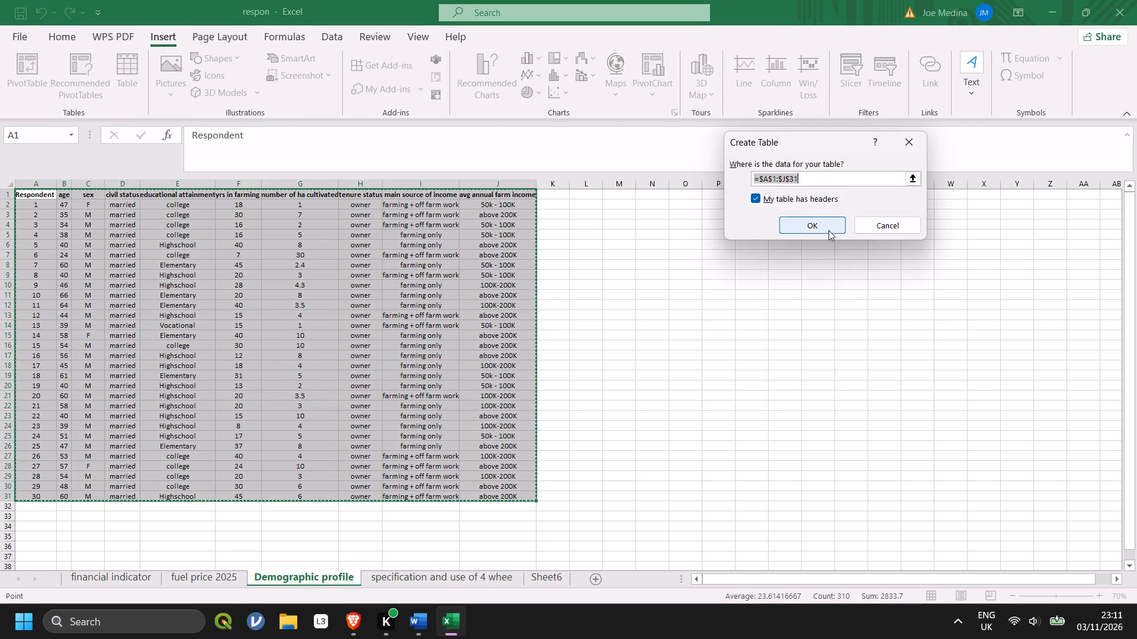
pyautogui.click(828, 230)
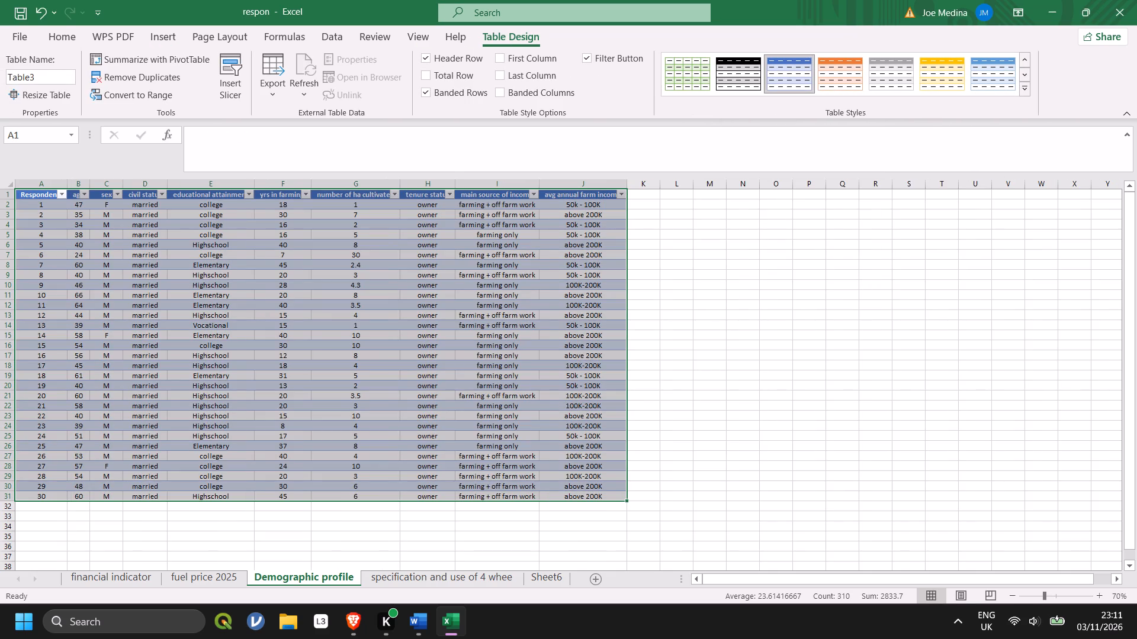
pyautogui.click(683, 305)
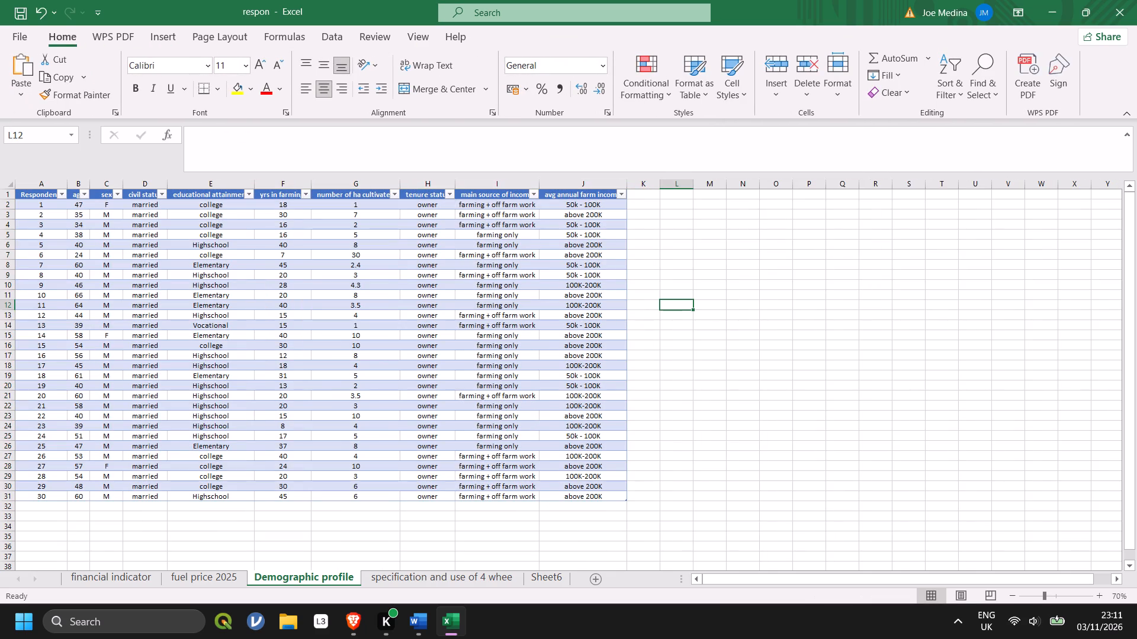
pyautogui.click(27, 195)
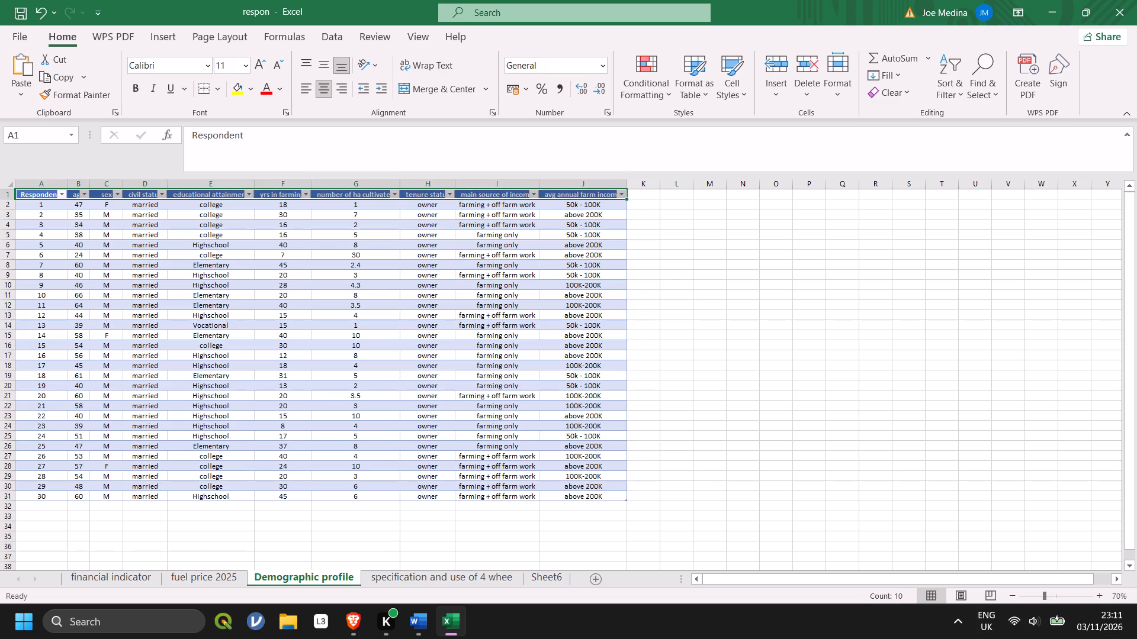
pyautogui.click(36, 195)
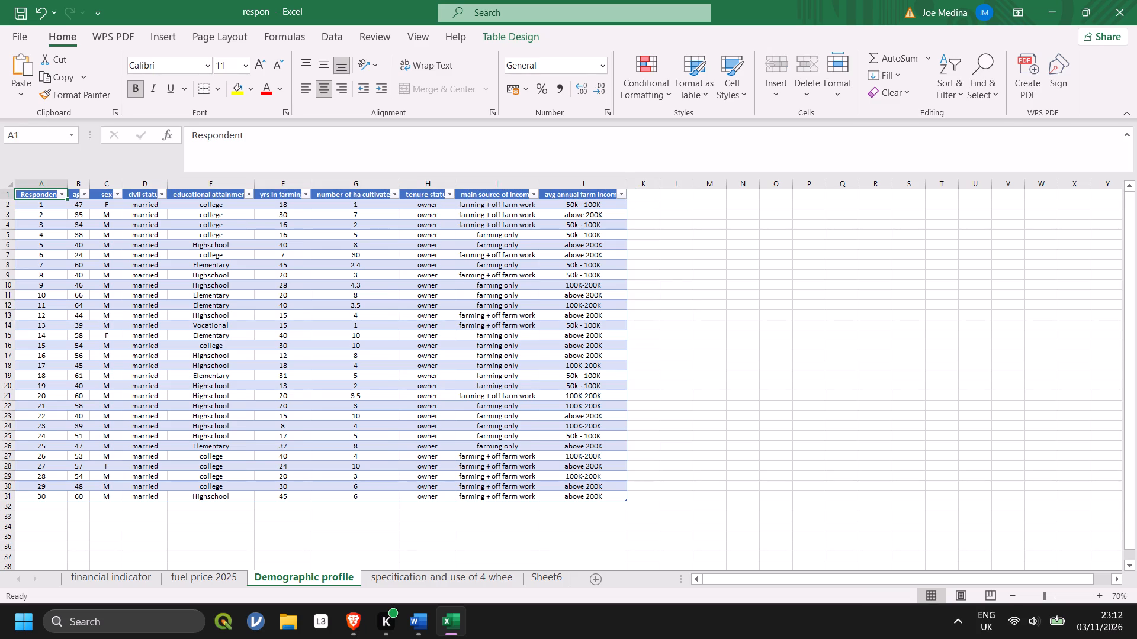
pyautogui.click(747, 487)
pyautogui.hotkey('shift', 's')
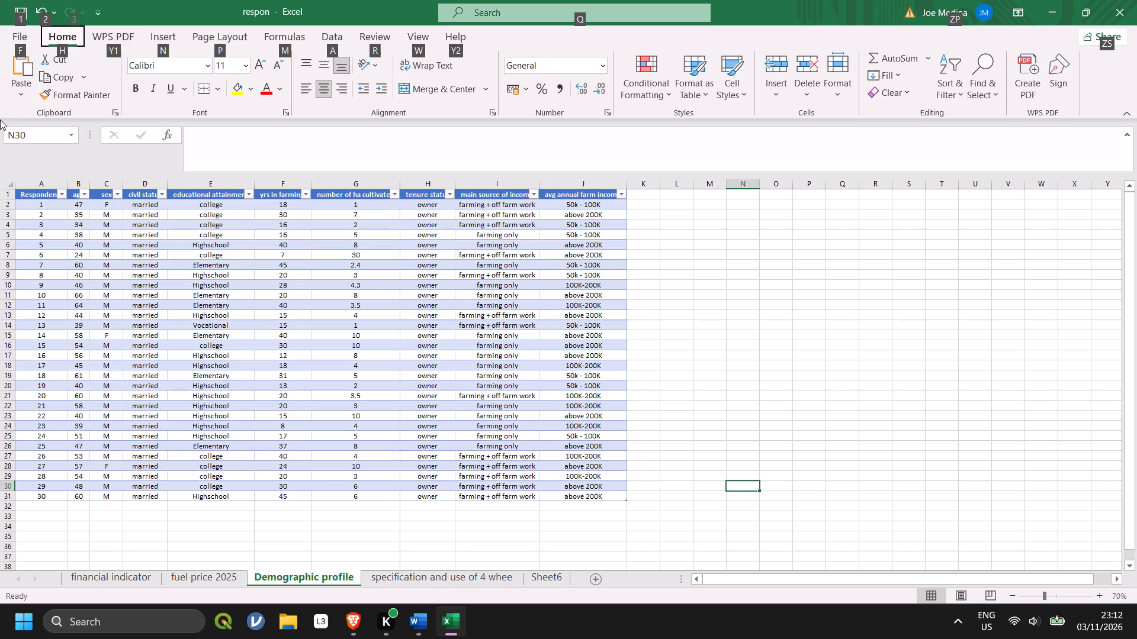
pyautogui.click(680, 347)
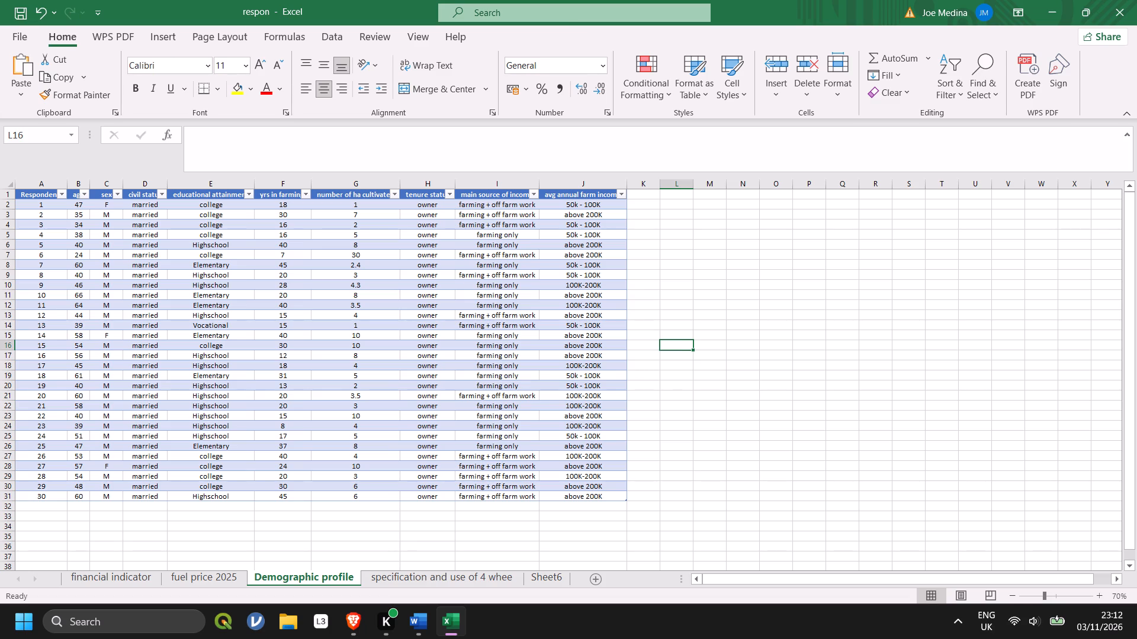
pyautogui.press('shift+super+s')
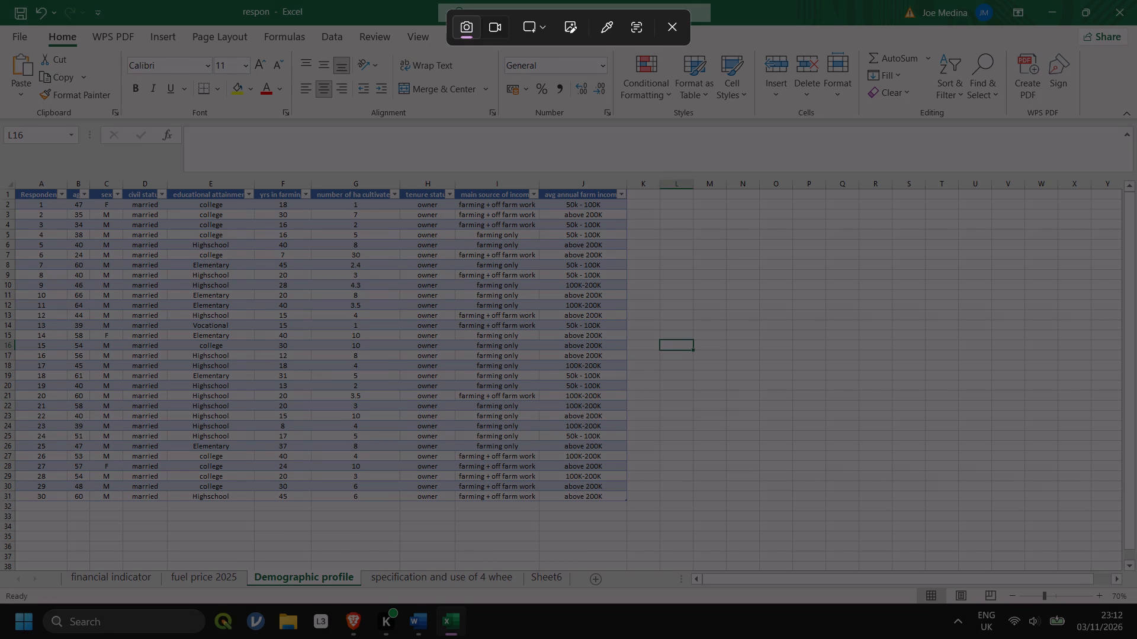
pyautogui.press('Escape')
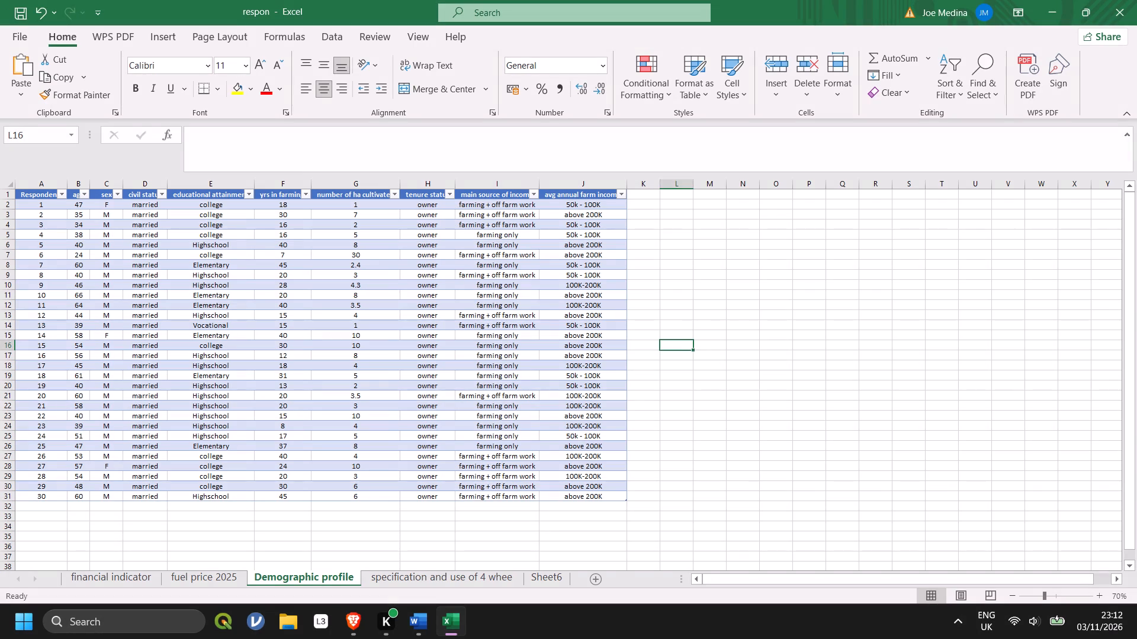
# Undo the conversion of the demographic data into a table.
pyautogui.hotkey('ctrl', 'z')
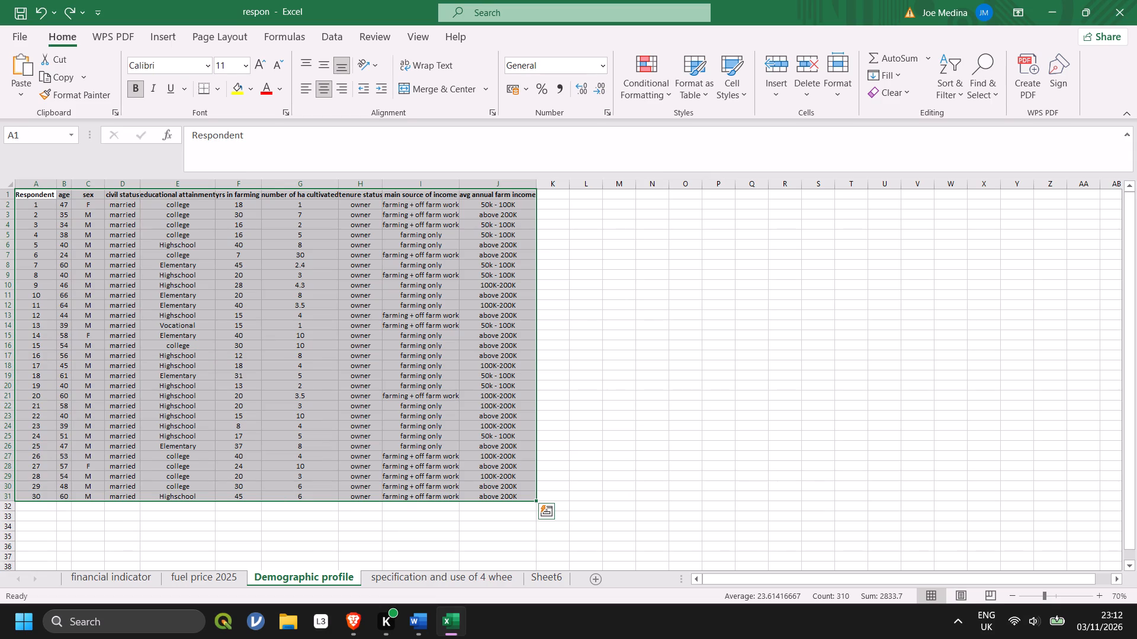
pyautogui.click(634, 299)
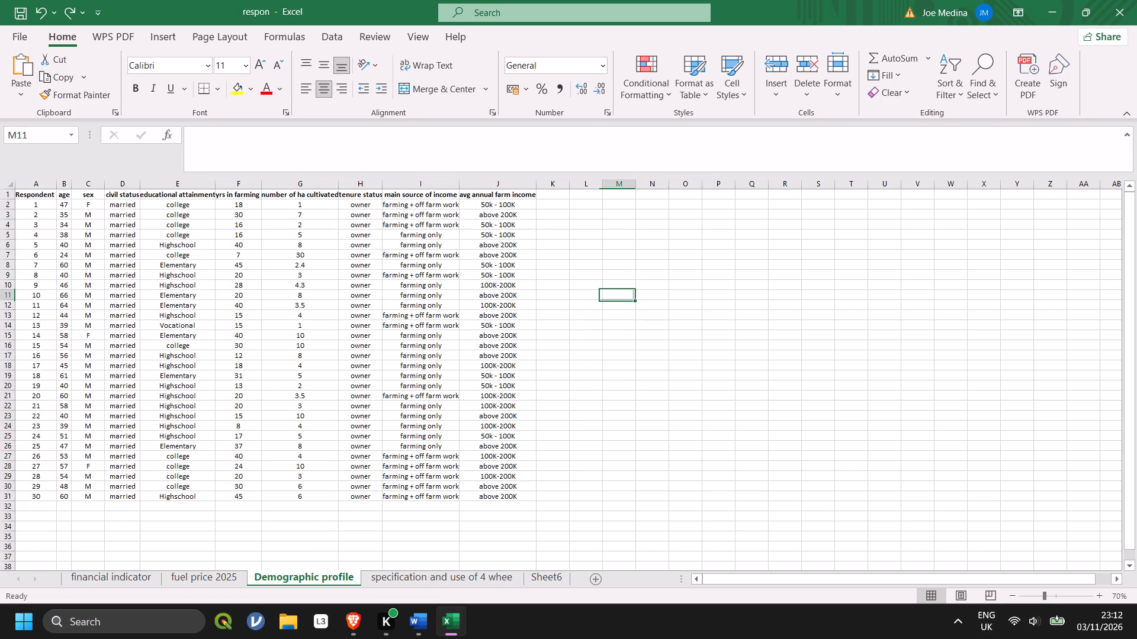
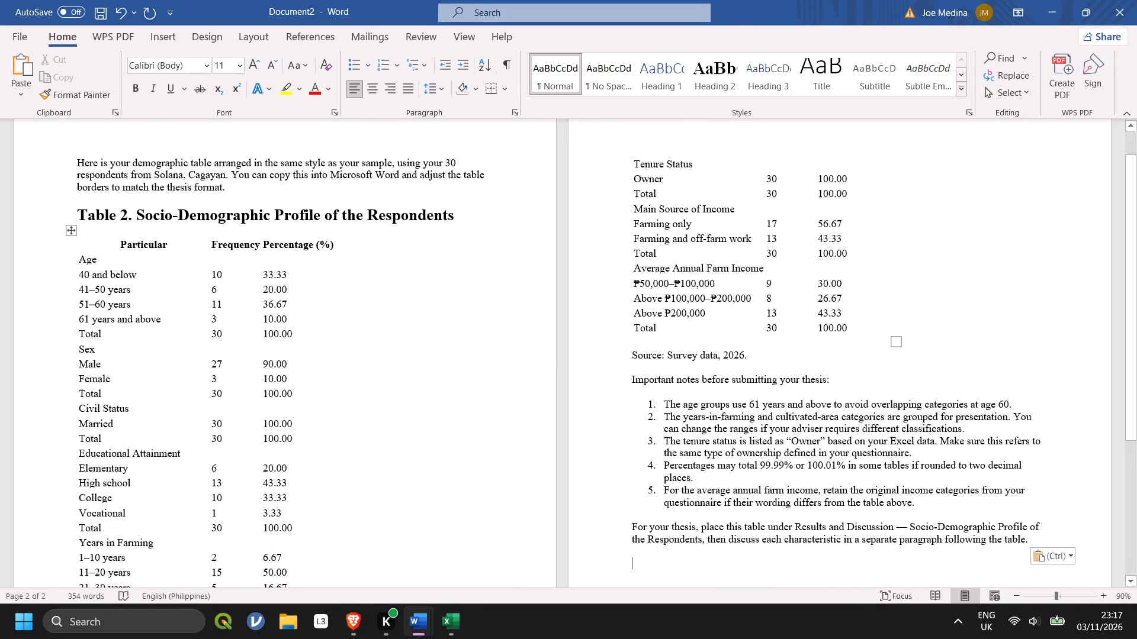
# Replace the pasted content with only the socio-demographic table, leaving out the introduction, title, source line and notes.
pyautogui.click(70, 234)
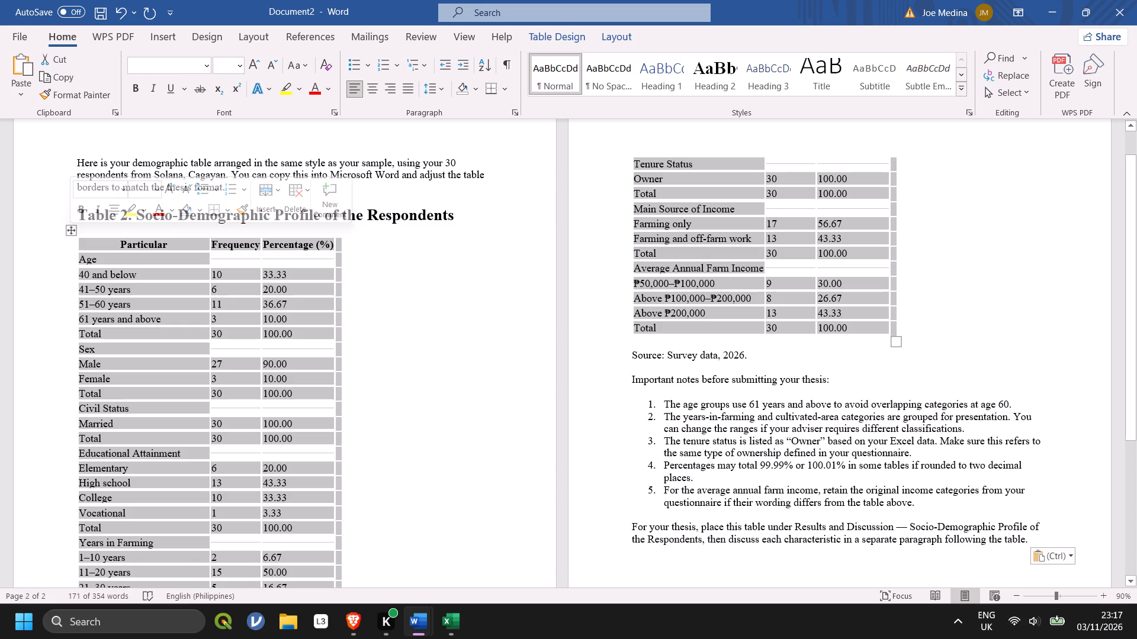
pyautogui.hotkey('ctrl', 'c')
pyautogui.hotkey('ctrl', 'a')
pyautogui.press('BackSpace')
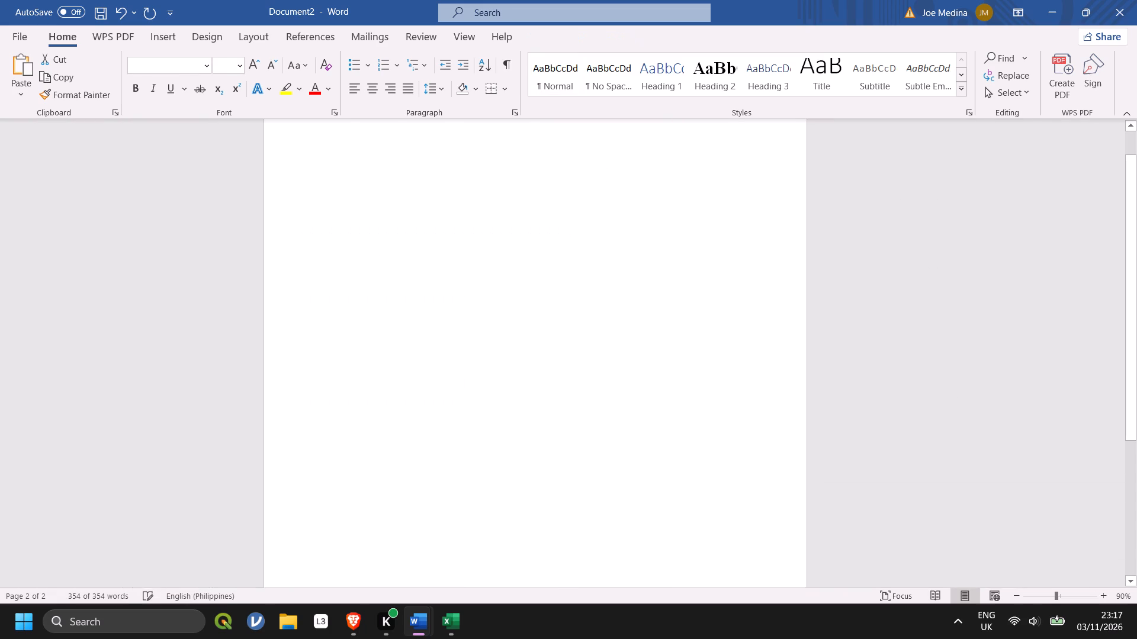
pyautogui.hotkey('ctrl', 'v')
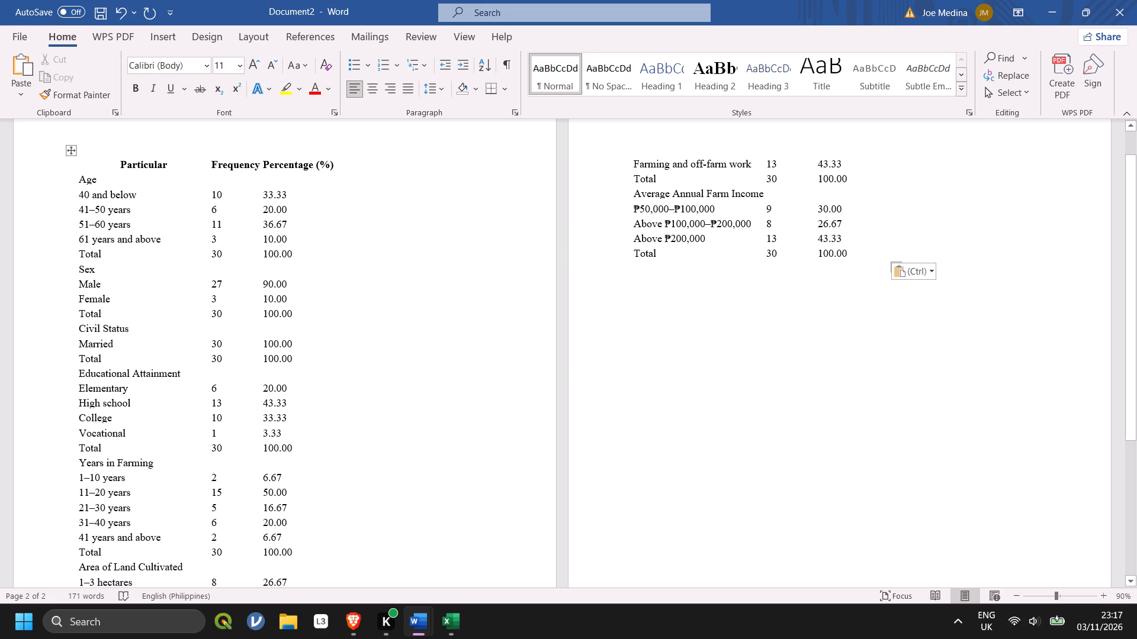
# Apply the plain table style with only horizontal lines between rows to the whole socio-demographic table.
pyautogui.click(70, 149)
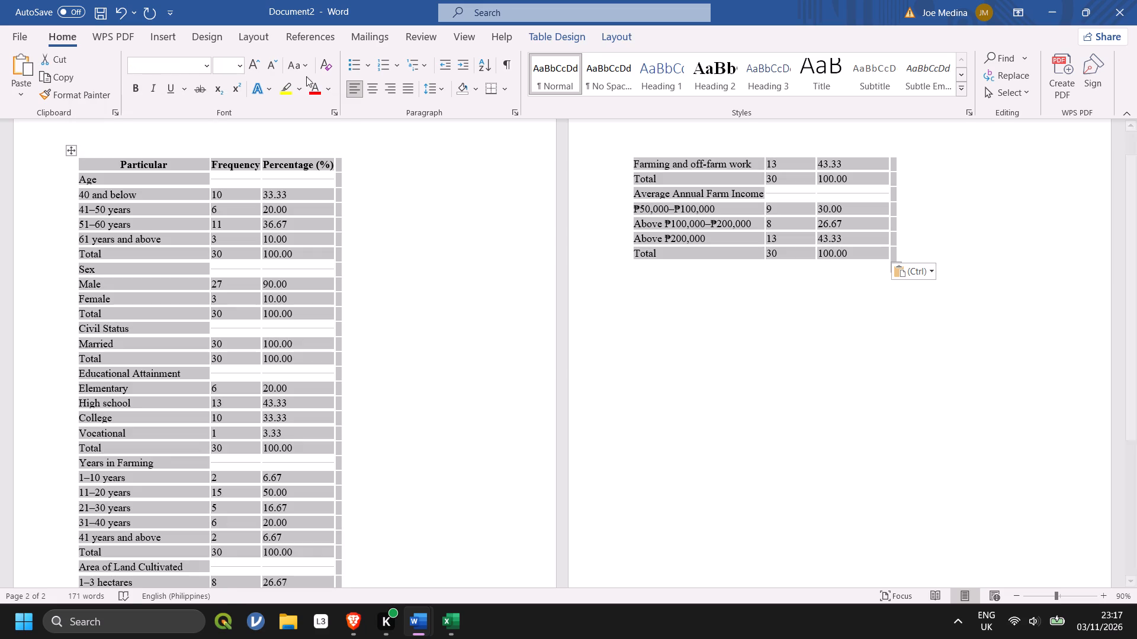
pyautogui.click(166, 33)
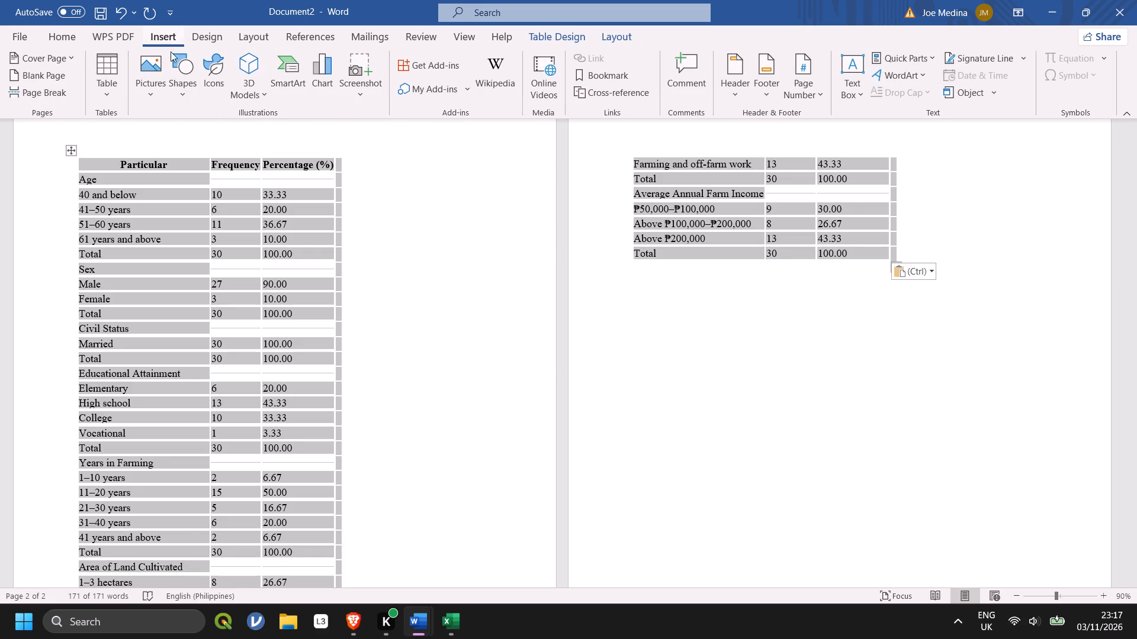
pyautogui.click(117, 83)
pyautogui.click(125, 162)
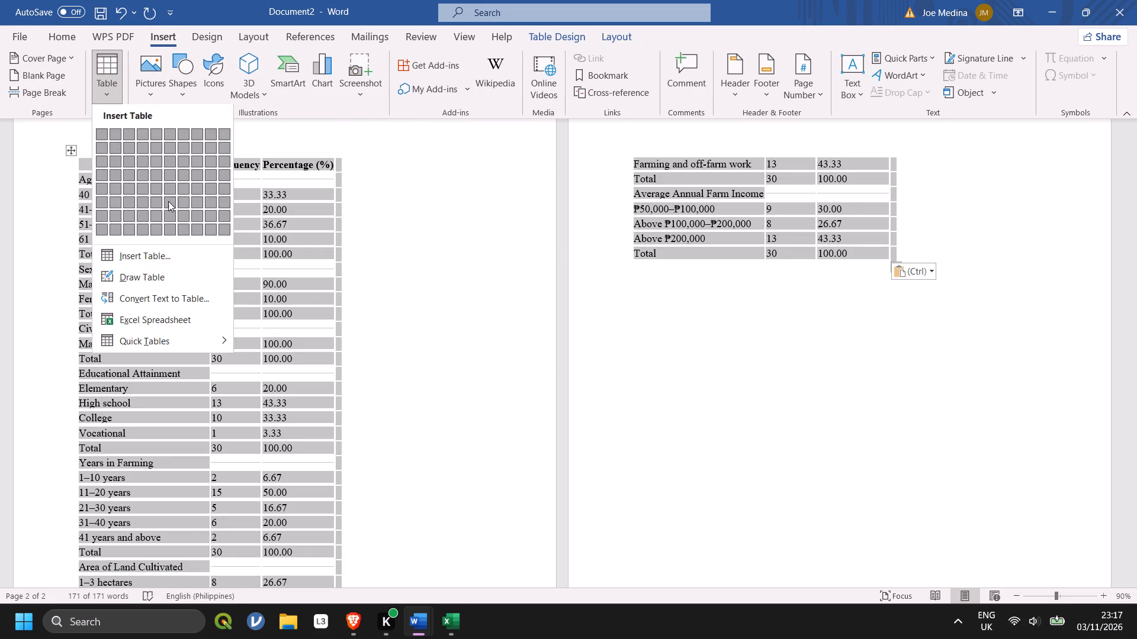
pyautogui.click(555, 43)
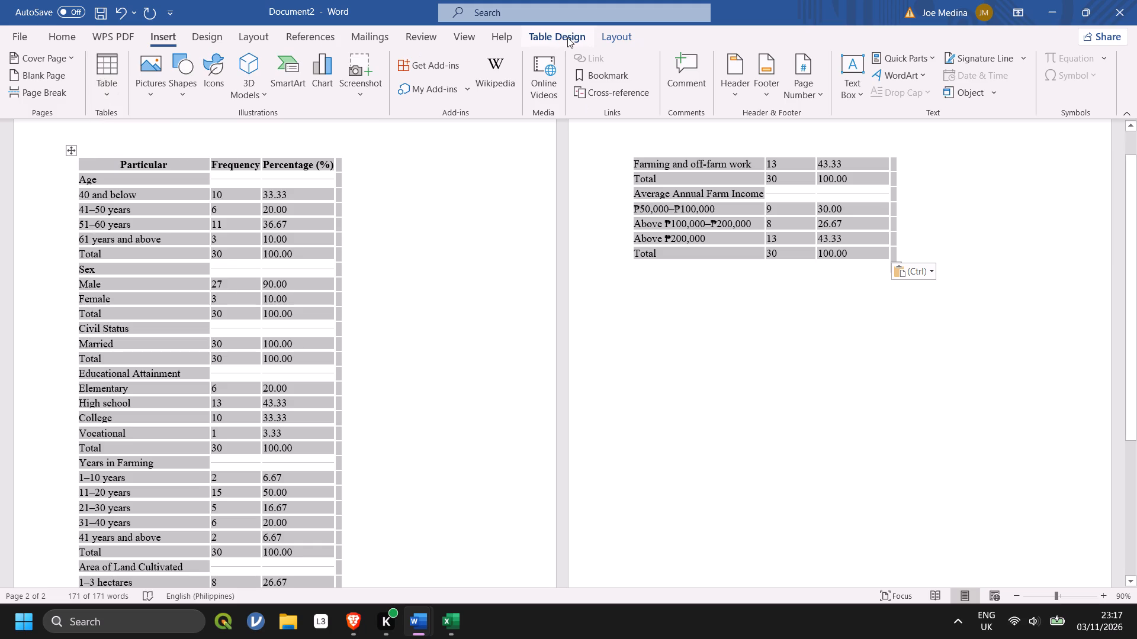
pyautogui.click(567, 37)
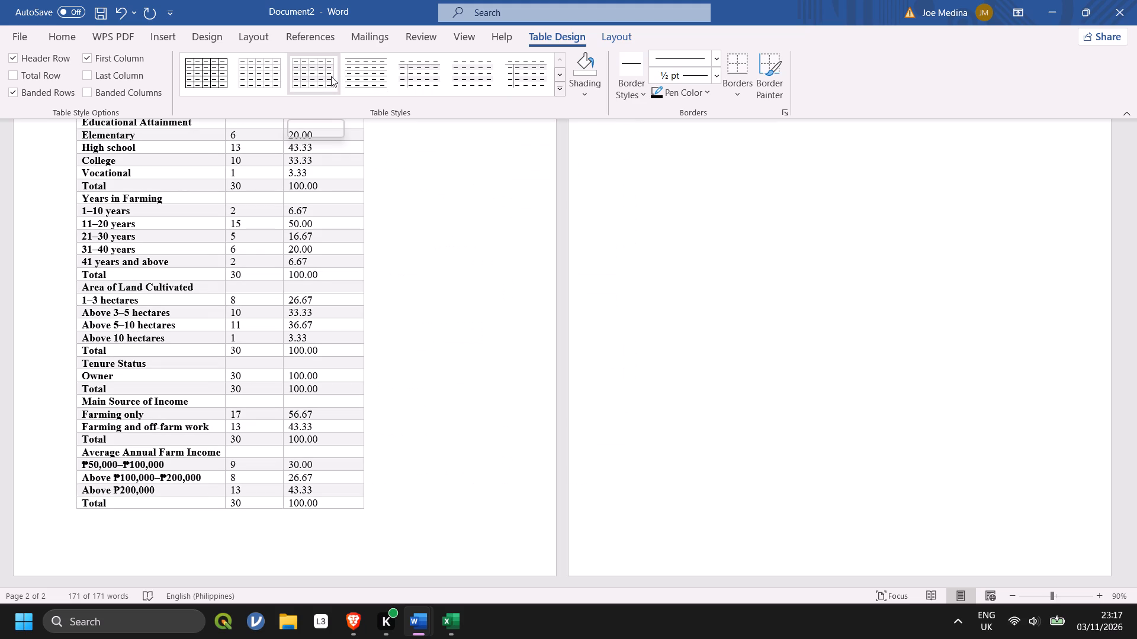
pyautogui.click(373, 74)
pyautogui.scroll(4, 444, 295)
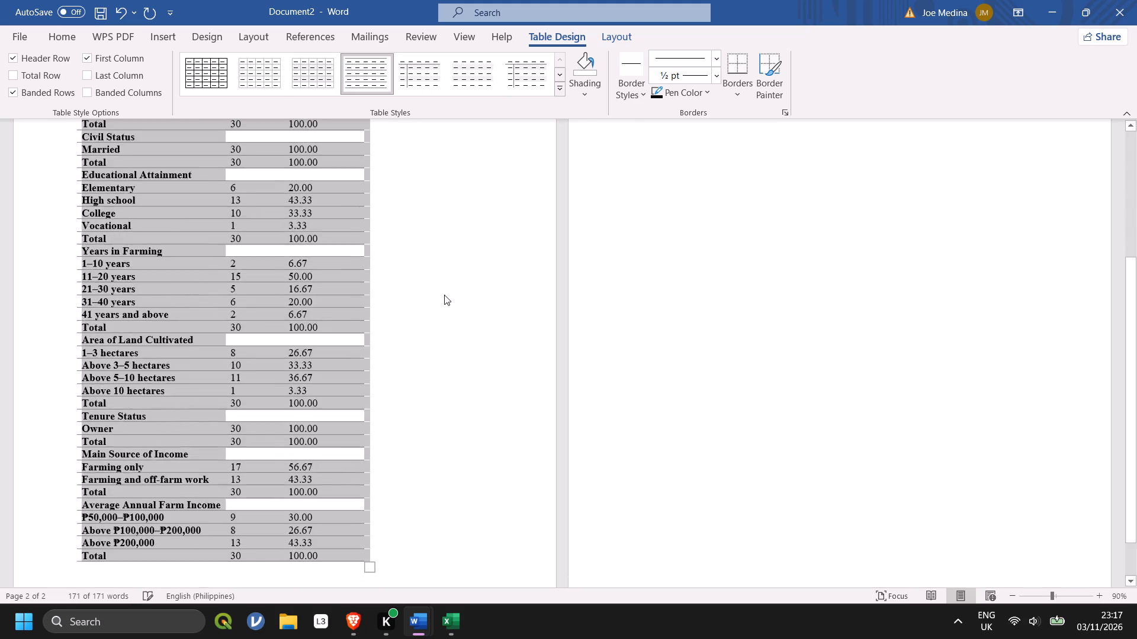
pyautogui.scroll(7, 444, 295)
pyautogui.click(444, 295)
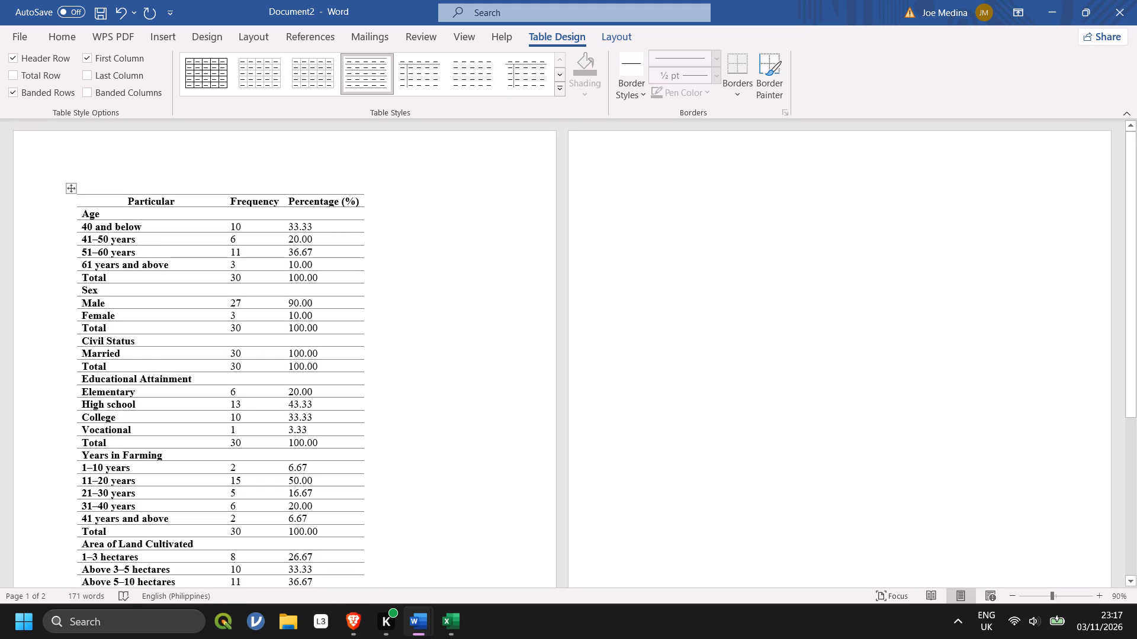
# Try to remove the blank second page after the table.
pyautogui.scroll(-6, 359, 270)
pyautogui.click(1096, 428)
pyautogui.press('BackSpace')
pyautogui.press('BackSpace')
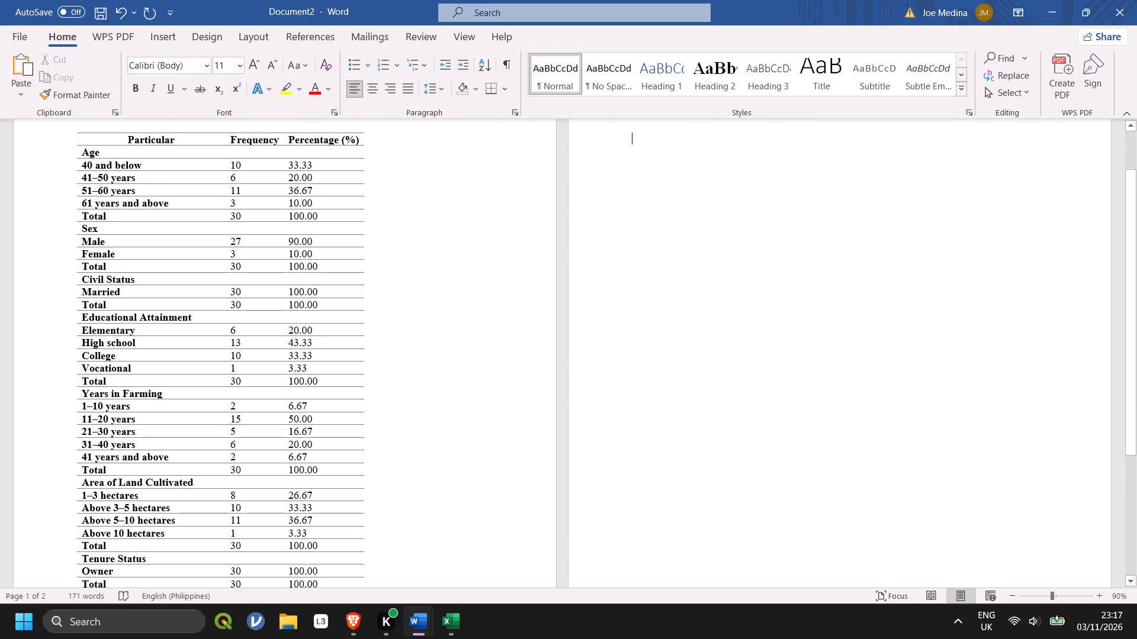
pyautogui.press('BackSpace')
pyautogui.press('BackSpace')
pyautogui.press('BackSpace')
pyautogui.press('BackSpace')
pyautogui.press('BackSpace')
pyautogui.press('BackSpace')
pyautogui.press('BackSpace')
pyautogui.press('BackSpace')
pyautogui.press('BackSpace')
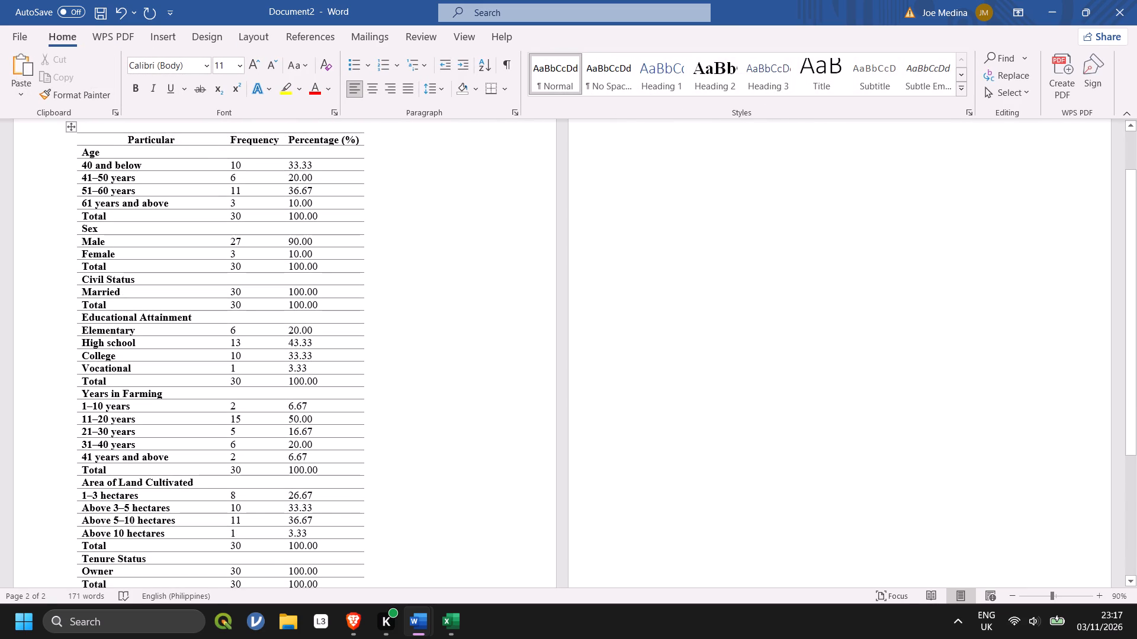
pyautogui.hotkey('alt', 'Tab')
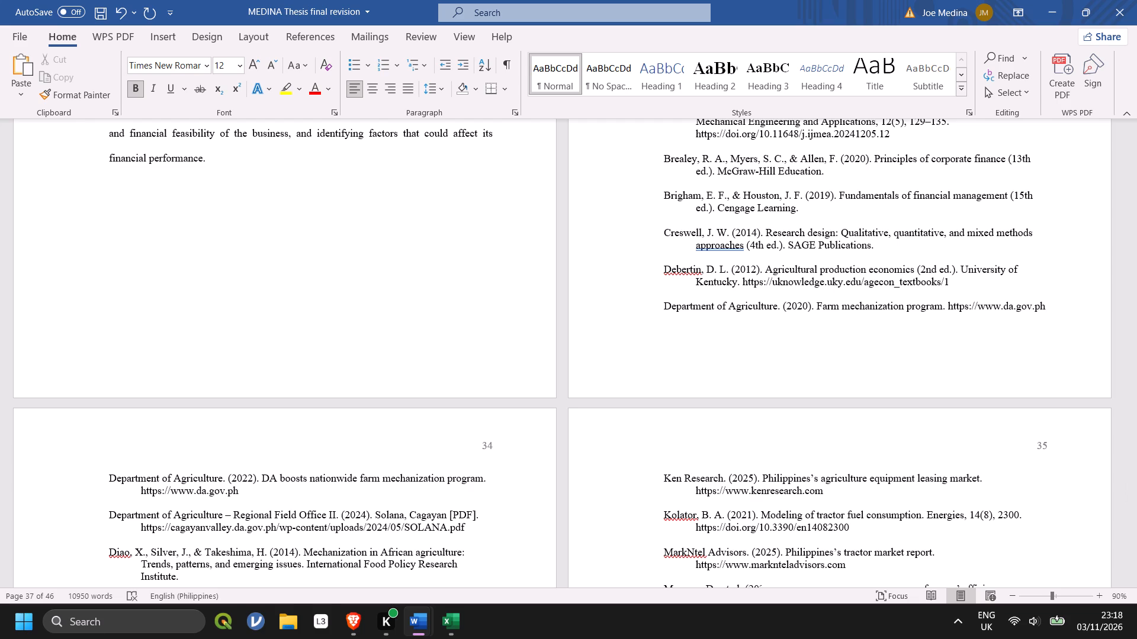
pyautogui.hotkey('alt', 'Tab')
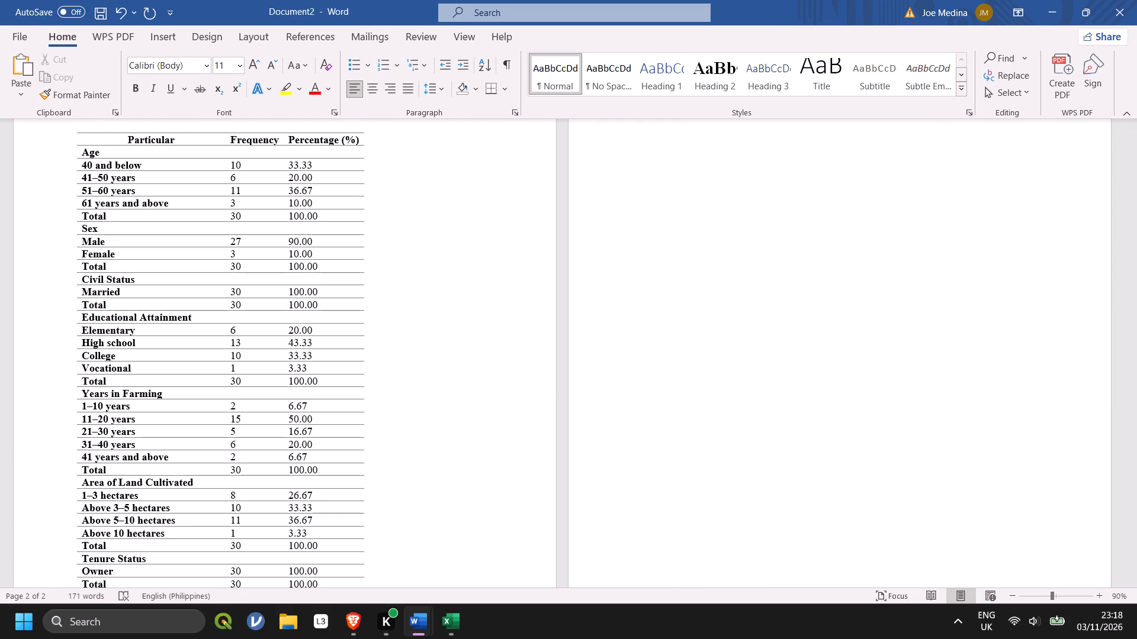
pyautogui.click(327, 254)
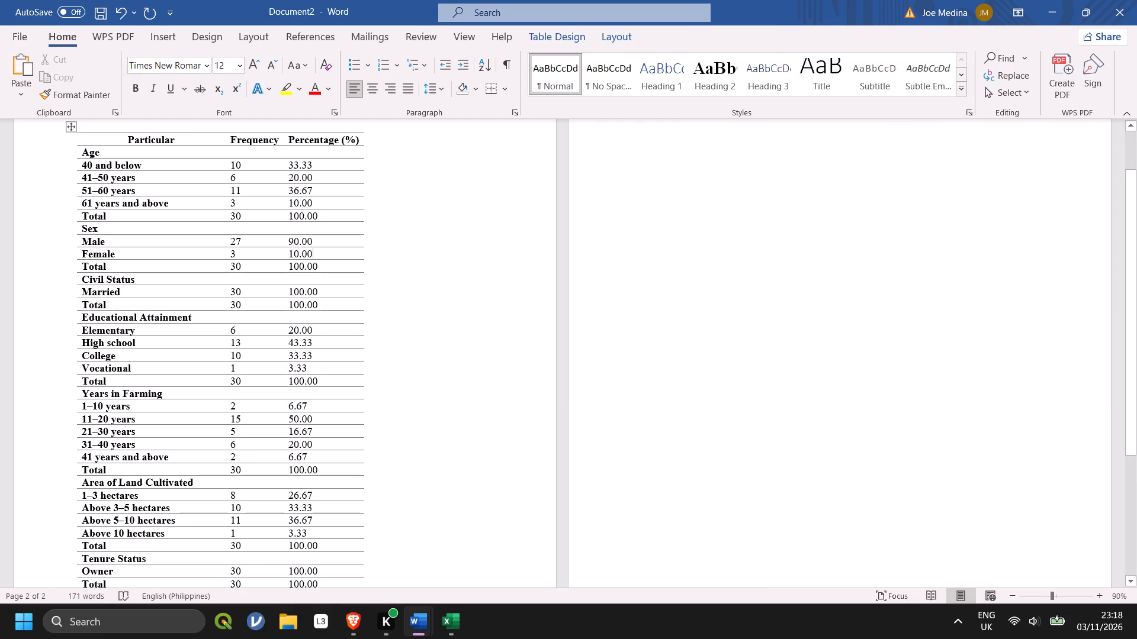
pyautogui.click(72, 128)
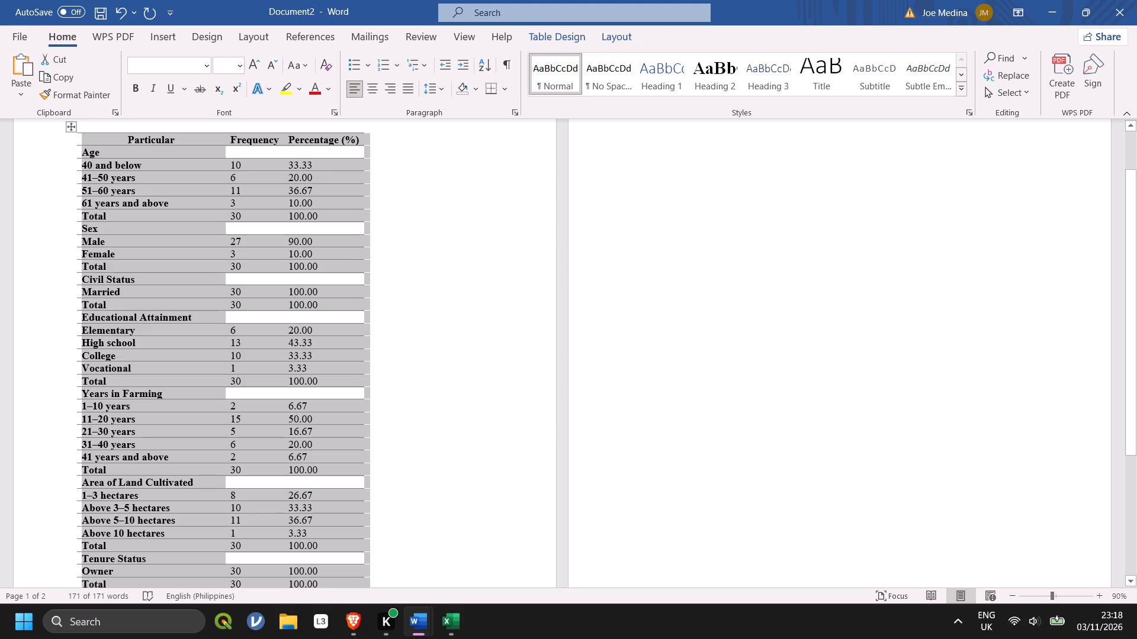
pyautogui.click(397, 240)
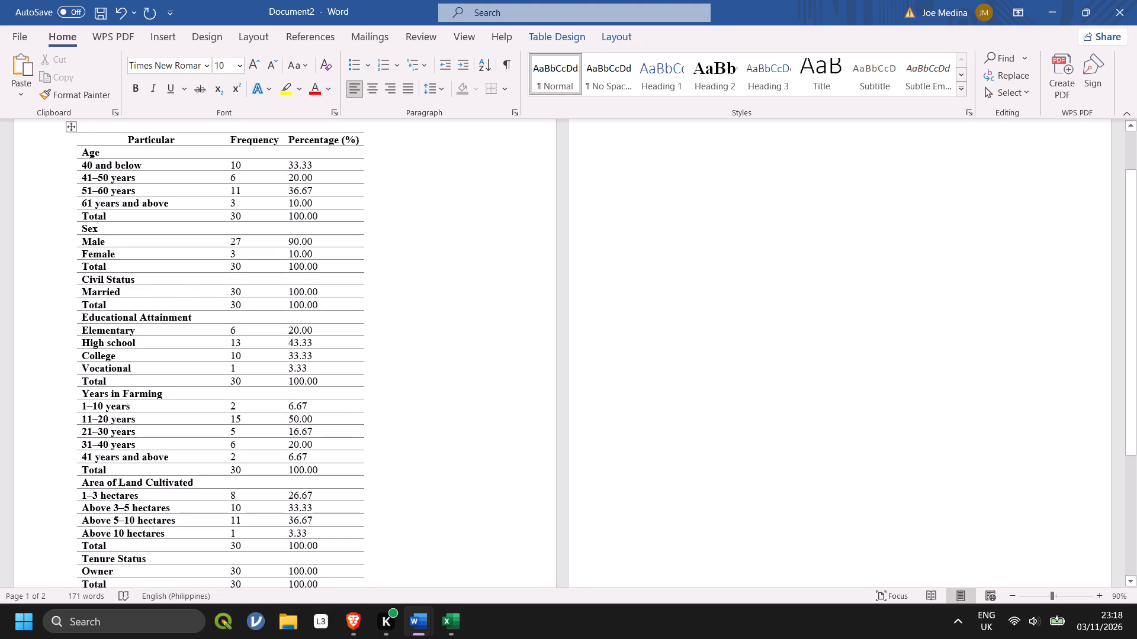
# Apply justified alignment to the text of the whole table.
pyautogui.click(291, 172)
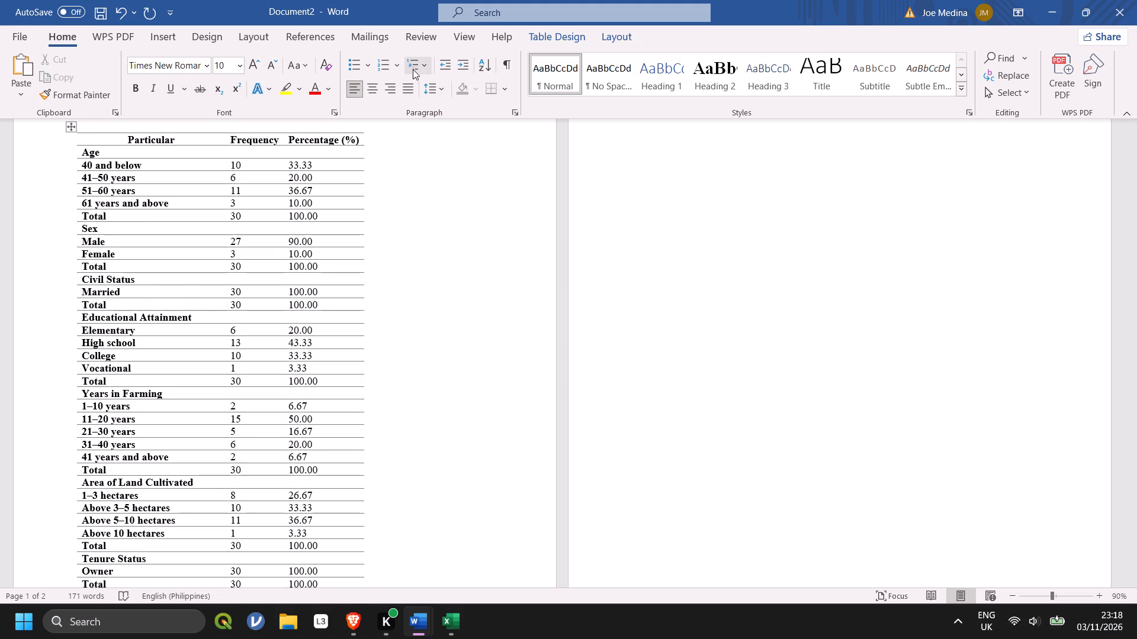
pyautogui.click(413, 84)
pyautogui.hotkey('ctrl', 'a')
pyautogui.click(413, 84)
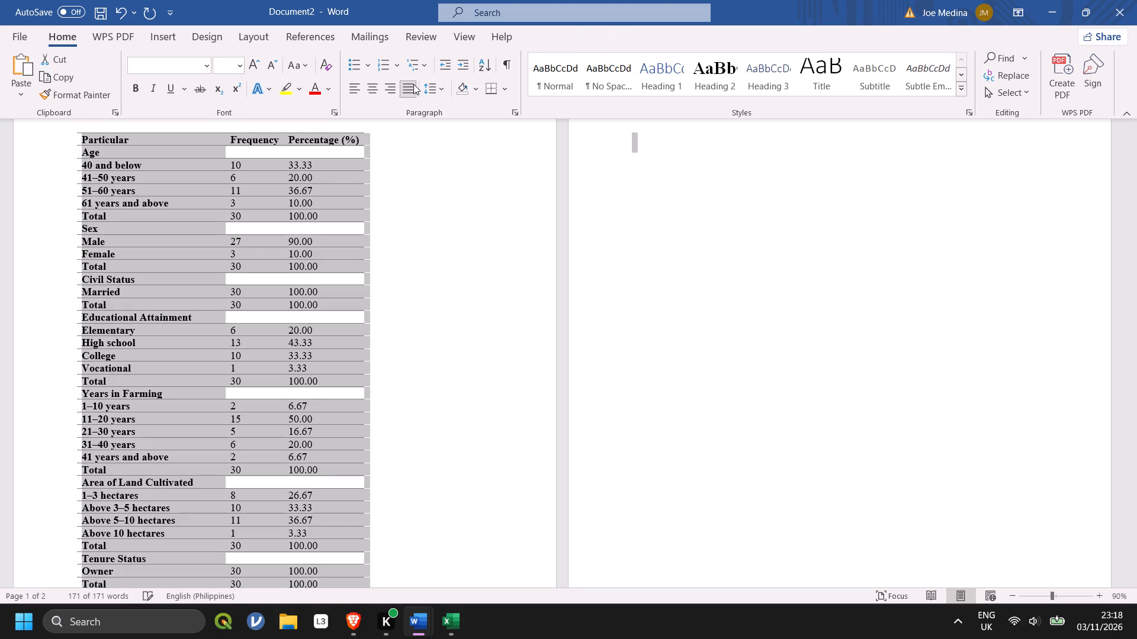
pyautogui.click(413, 84)
pyautogui.tripleClick(413, 84)
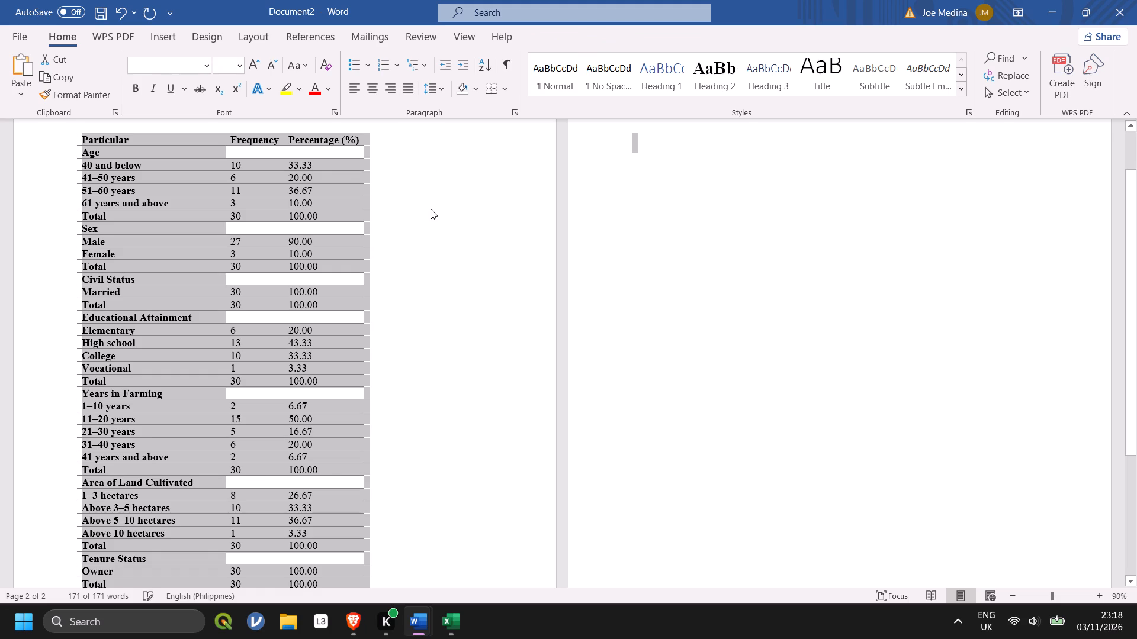
pyautogui.click(431, 209)
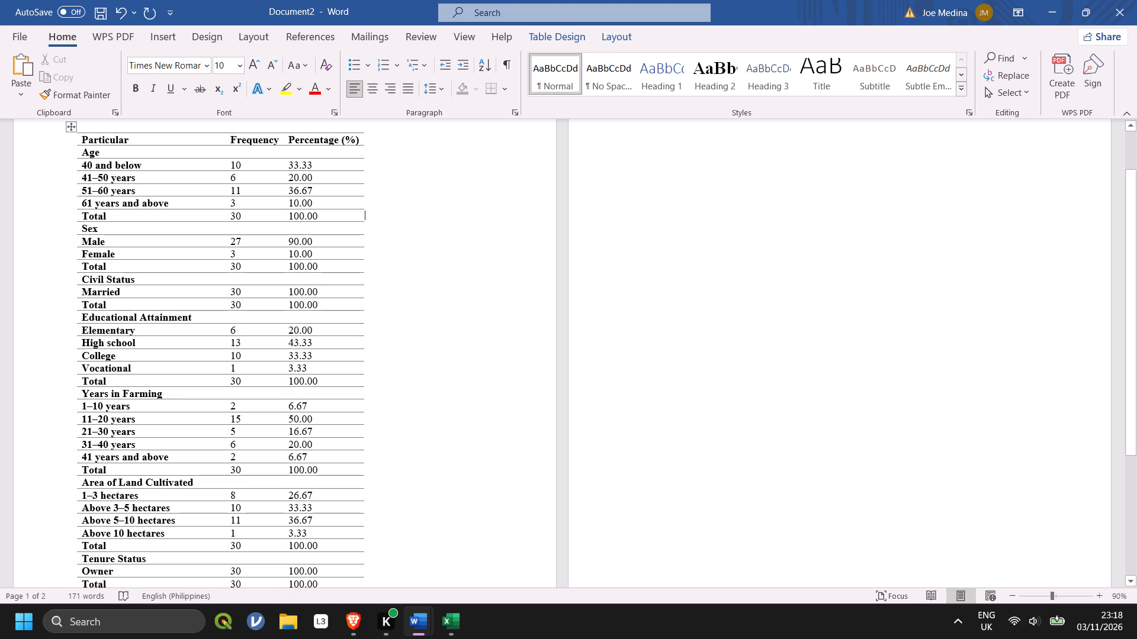
# Widen the socio-demographic table to the page's full text width and tighten its height so the last Total row fits on the first page.
pyautogui.scroll(-9, 402, 299)
pyautogui.moveTo(368, 511); pyautogui.dragTo(374, 512)
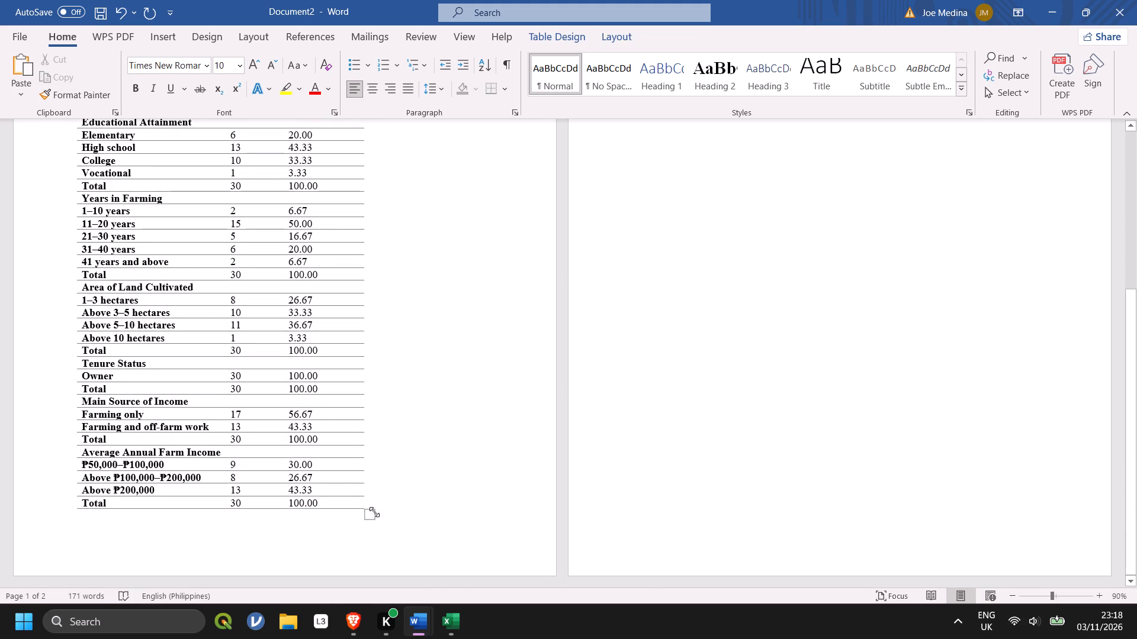
pyautogui.moveTo(374, 512); pyautogui.dragTo(525, 517)
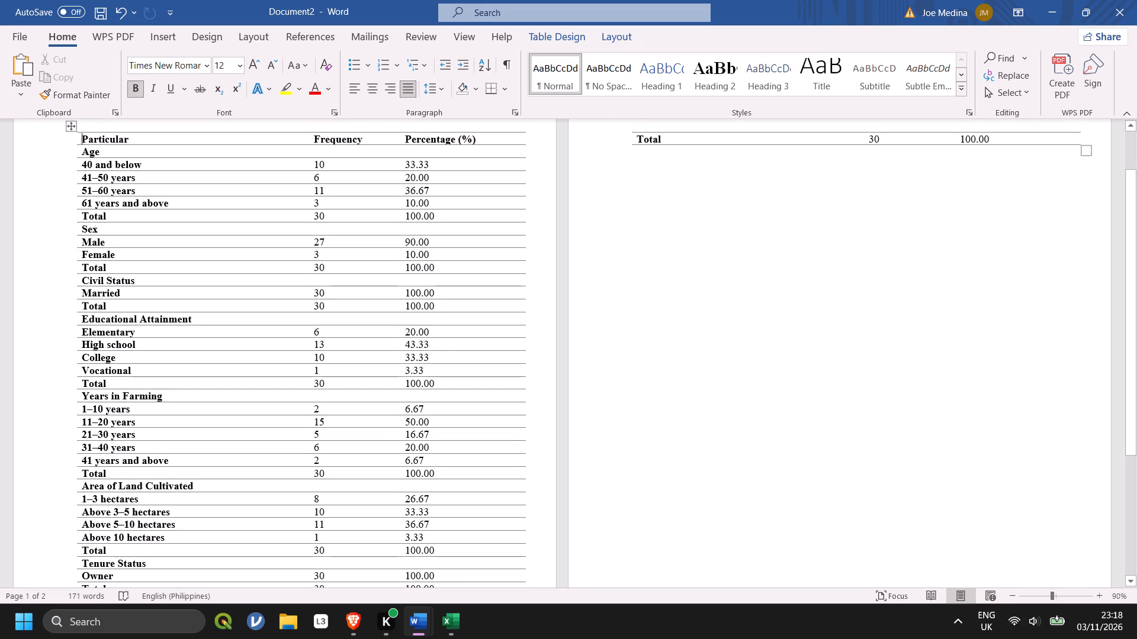
pyautogui.moveTo(1090, 151); pyautogui.dragTo(1085, 140)
pyautogui.scroll(-5, 902, 253)
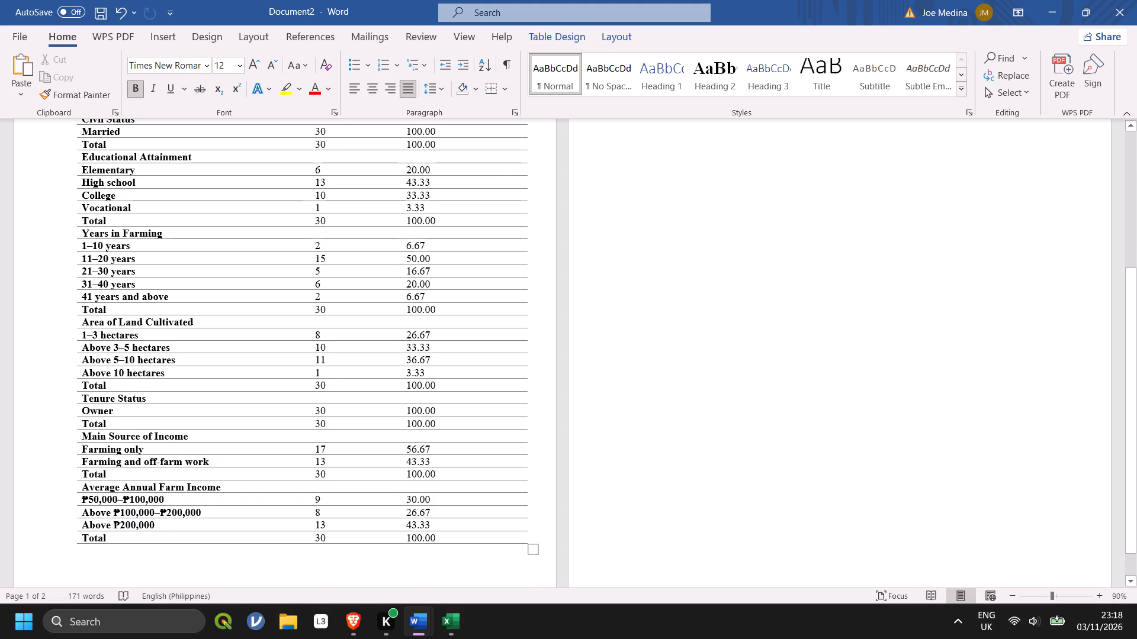
pyautogui.click(381, 258)
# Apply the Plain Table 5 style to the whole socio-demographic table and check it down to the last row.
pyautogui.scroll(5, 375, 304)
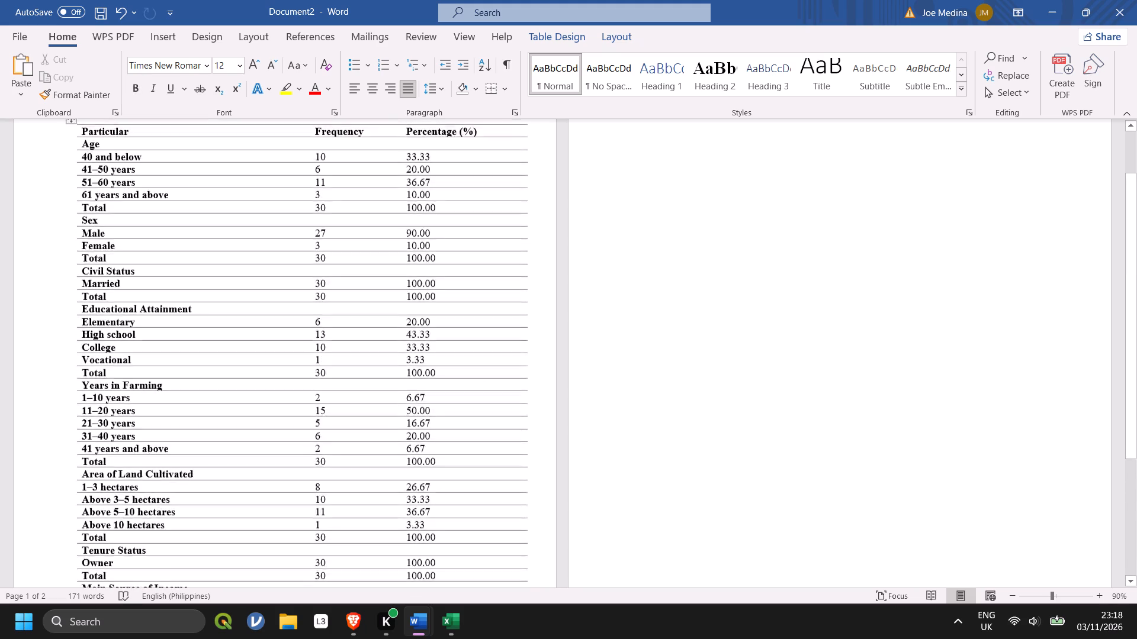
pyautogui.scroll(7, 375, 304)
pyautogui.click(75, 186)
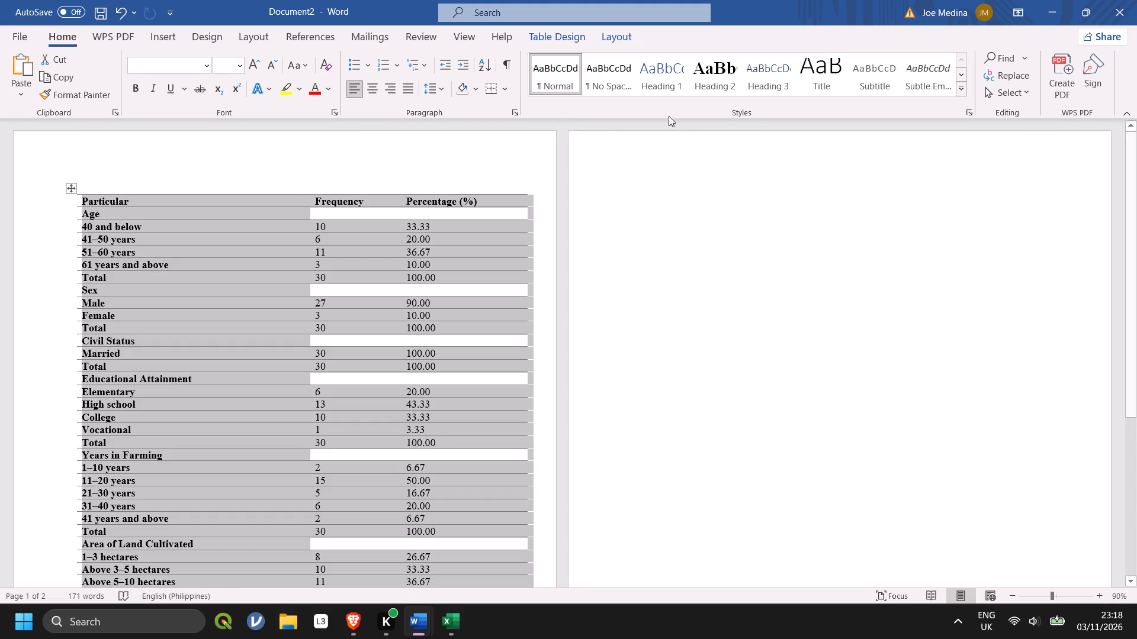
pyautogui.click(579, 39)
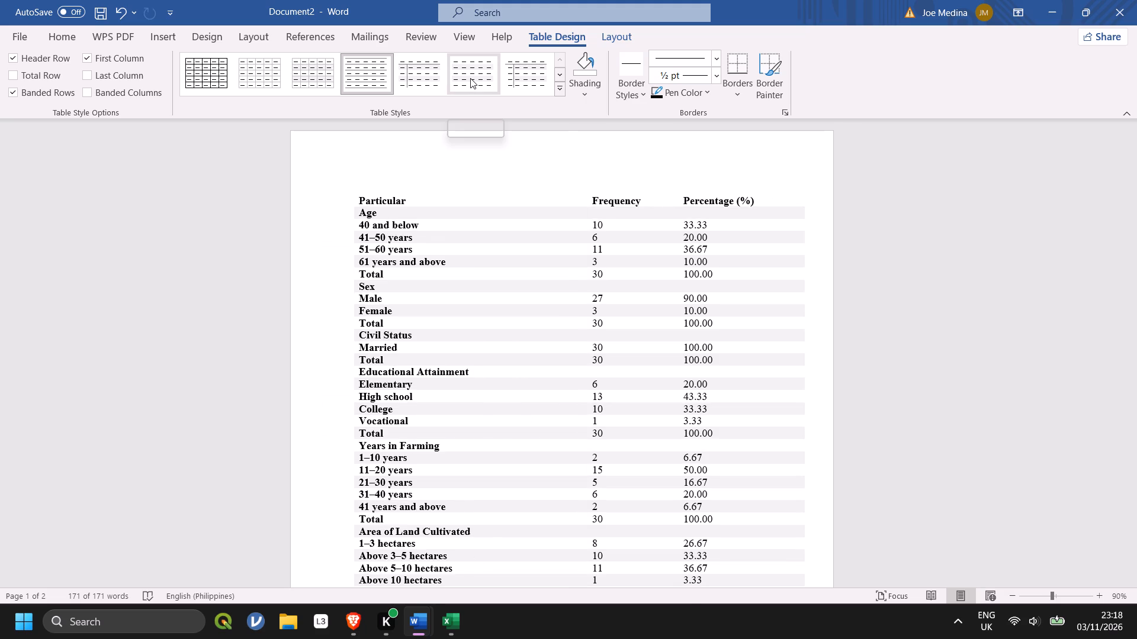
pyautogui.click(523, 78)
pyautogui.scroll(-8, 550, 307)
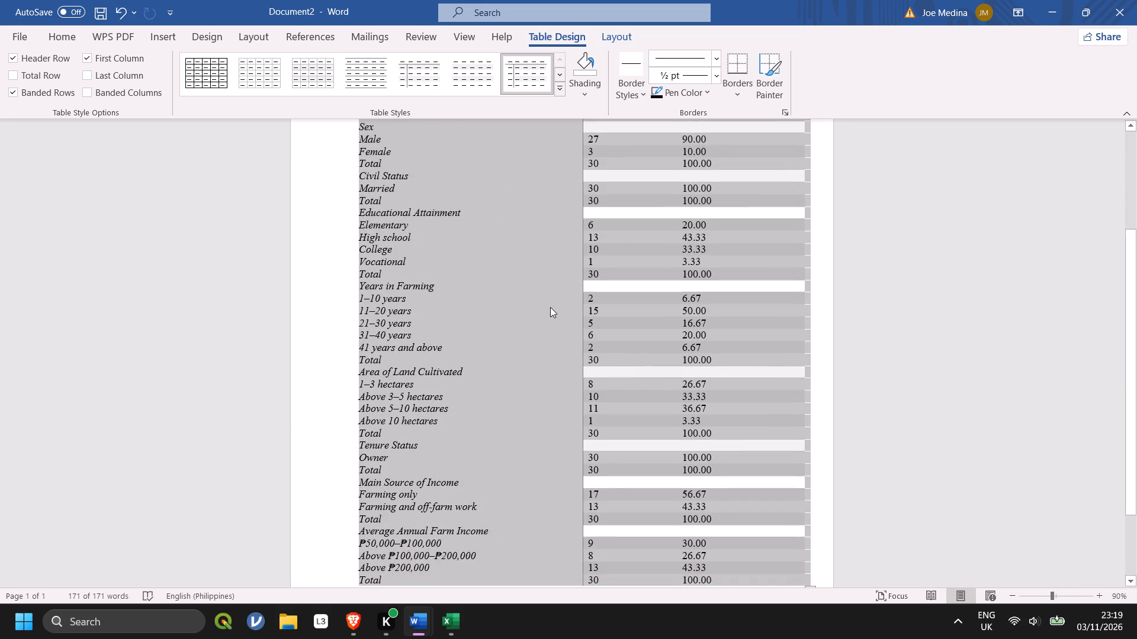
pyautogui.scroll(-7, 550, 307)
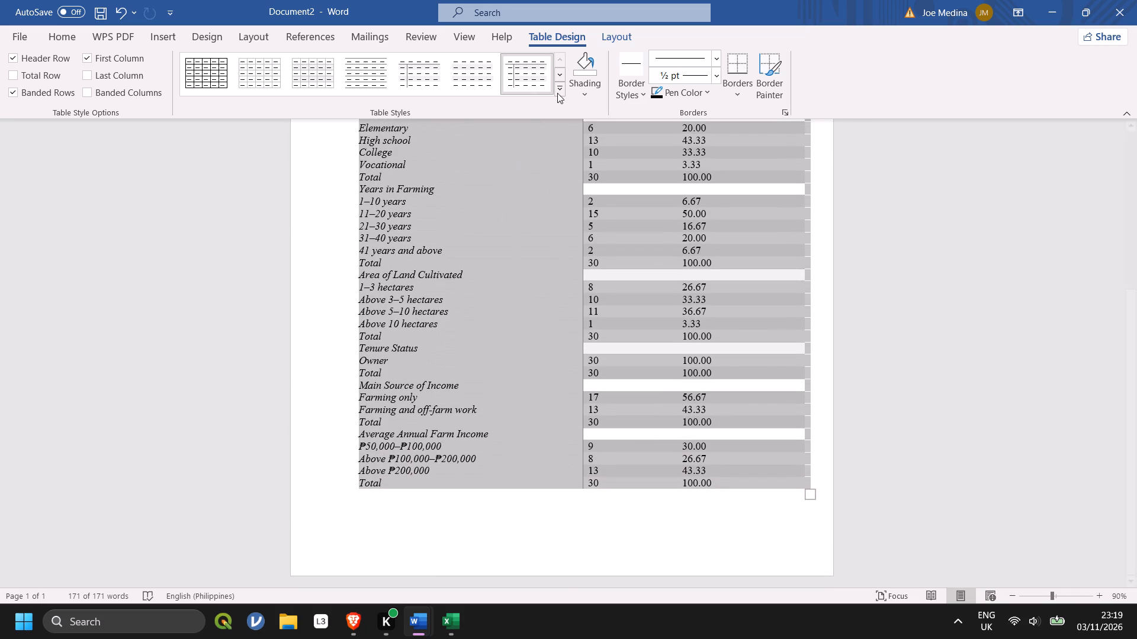
# Open the Plain Table 5 style for modification and review its formatting settings.
pyautogui.click(558, 91)
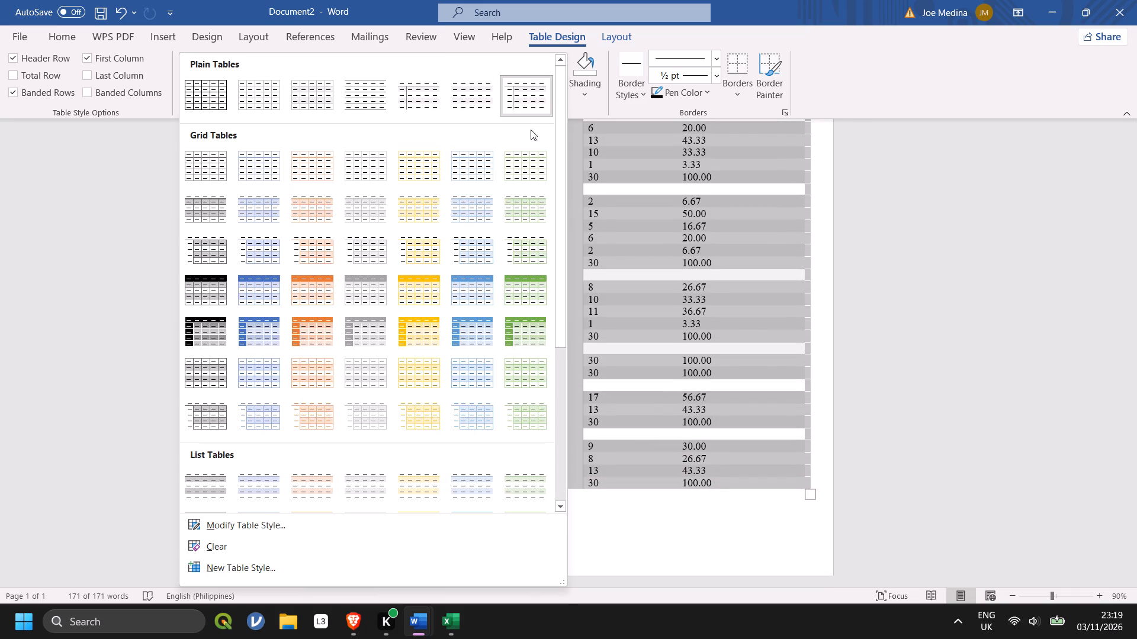
pyautogui.click(306, 521)
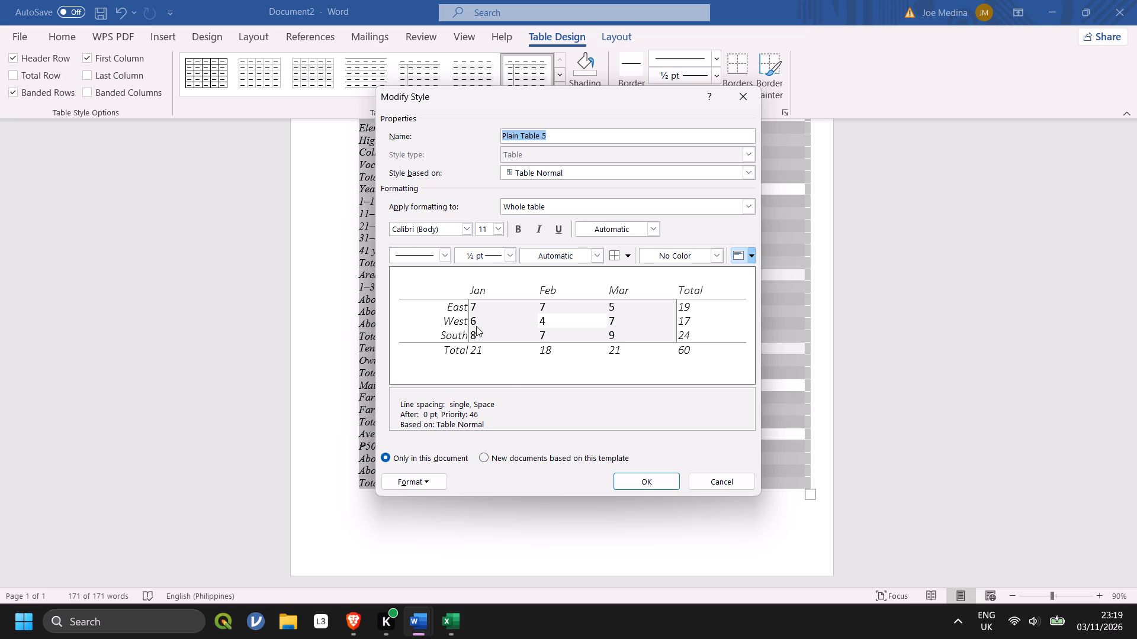
pyautogui.click(476, 316)
pyautogui.click(662, 482)
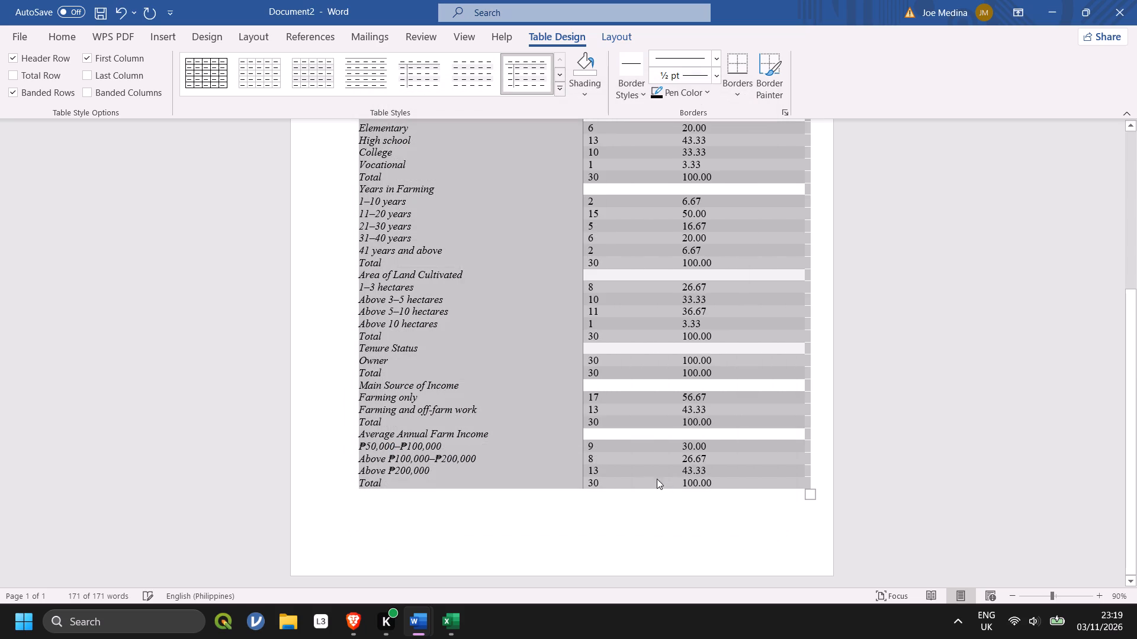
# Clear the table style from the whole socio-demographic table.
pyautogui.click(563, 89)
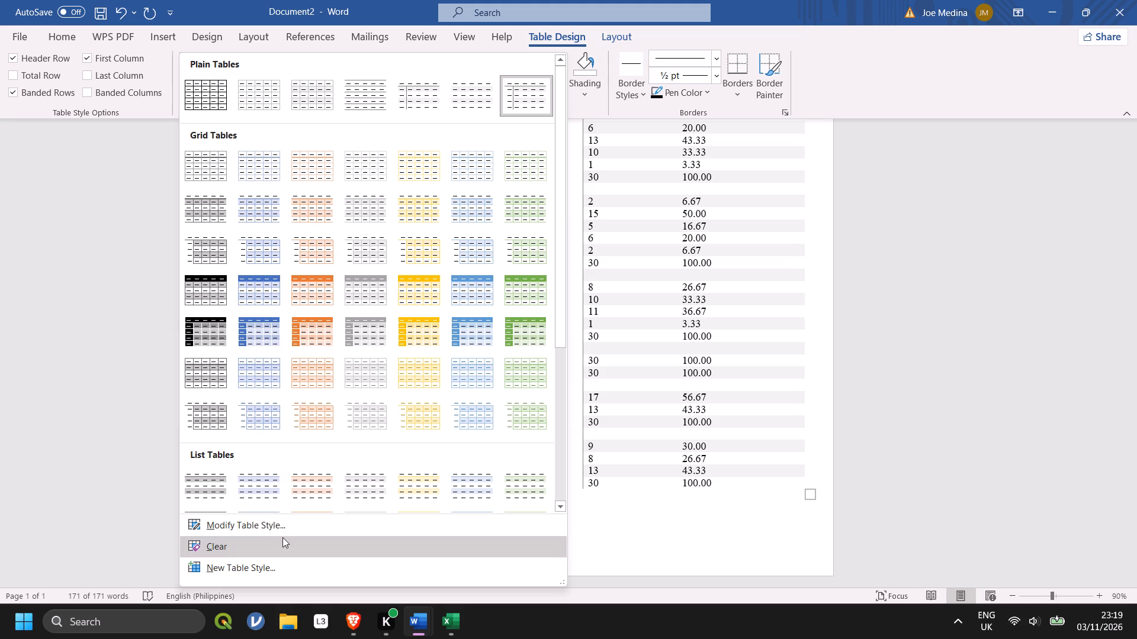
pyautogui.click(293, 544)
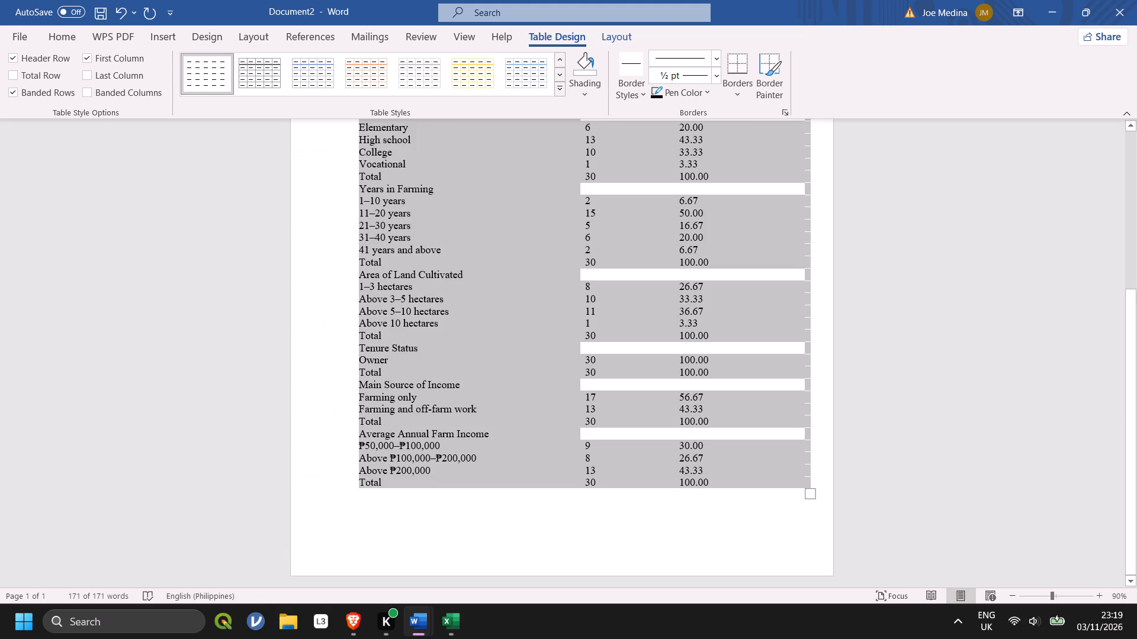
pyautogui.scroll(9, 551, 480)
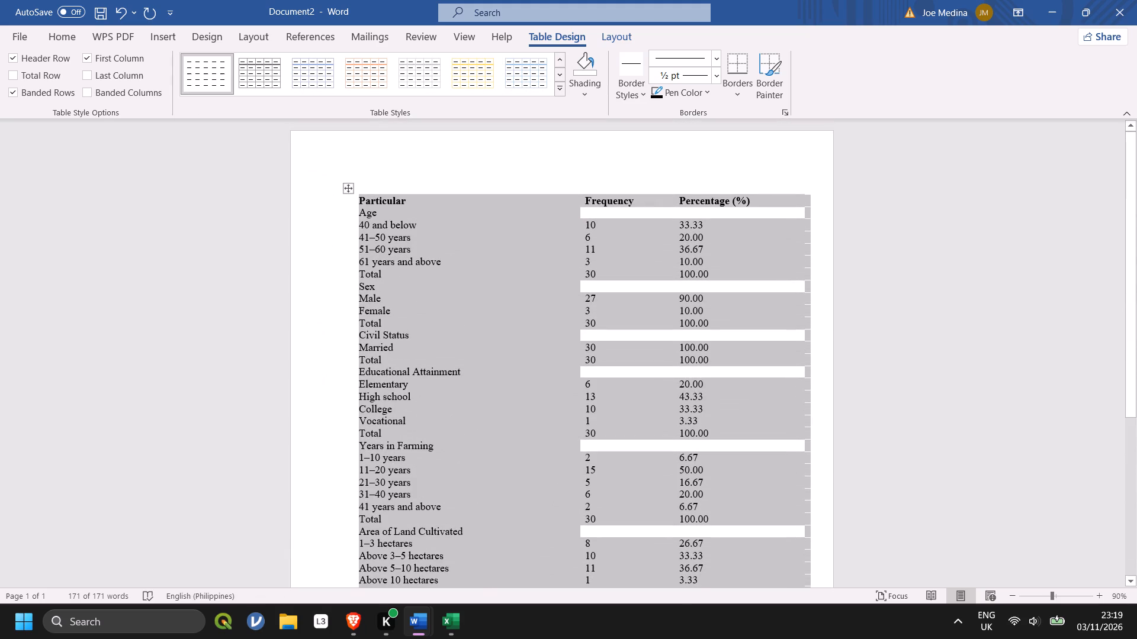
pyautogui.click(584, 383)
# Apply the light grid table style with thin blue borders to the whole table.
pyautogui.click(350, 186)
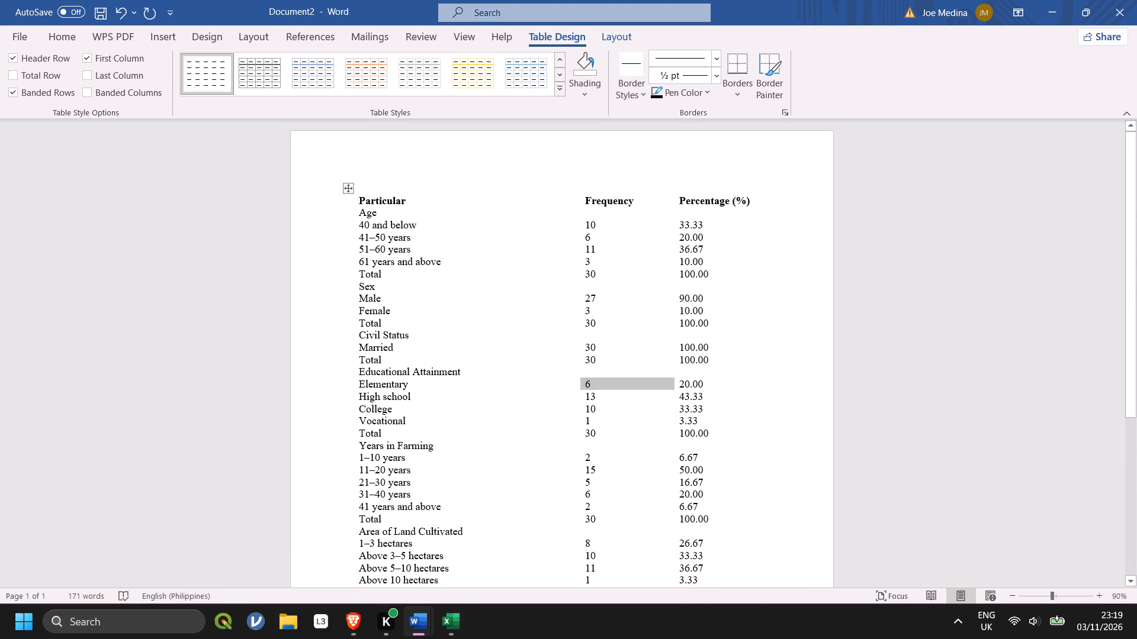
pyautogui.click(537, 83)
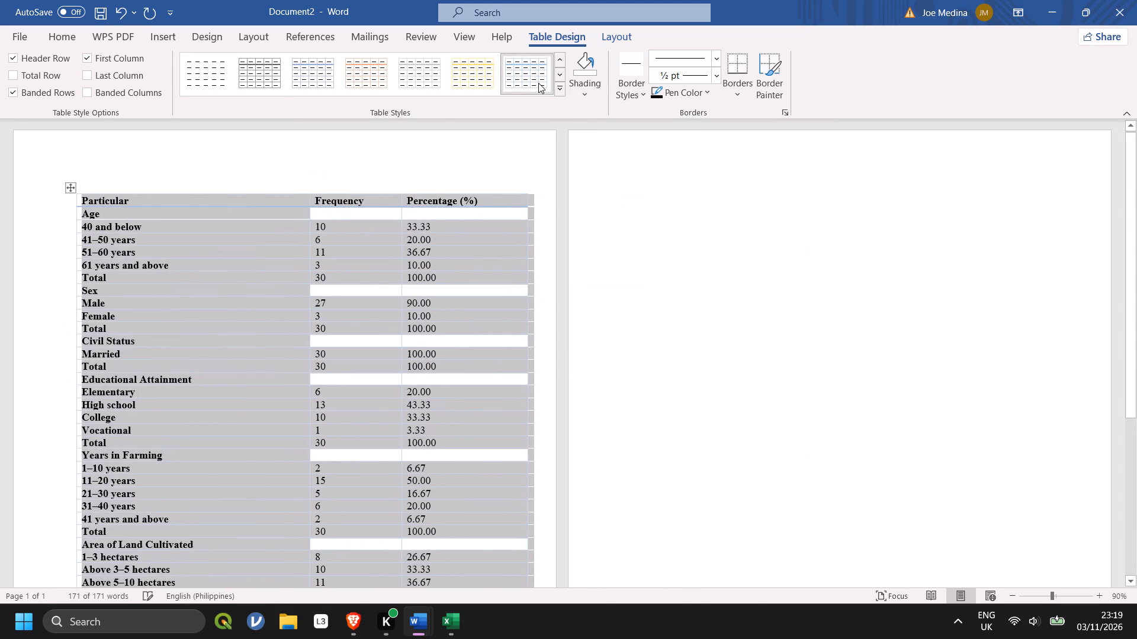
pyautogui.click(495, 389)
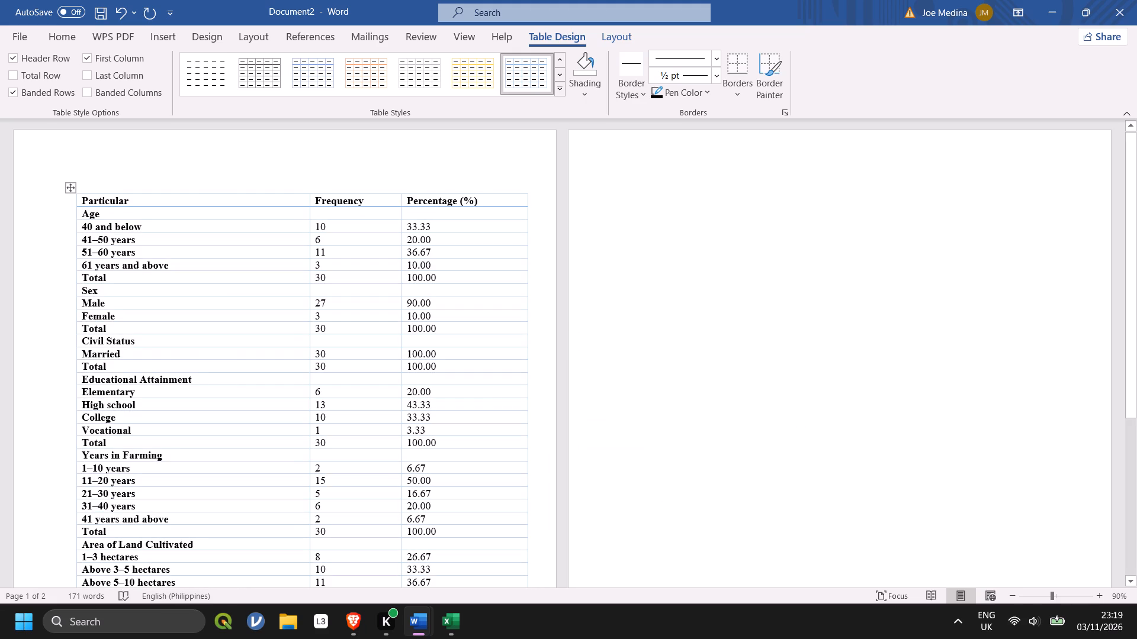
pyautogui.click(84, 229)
# Apply the grey list table style with banded rows, an italic first column and a line under the header to the whole table.
pyautogui.click(72, 191)
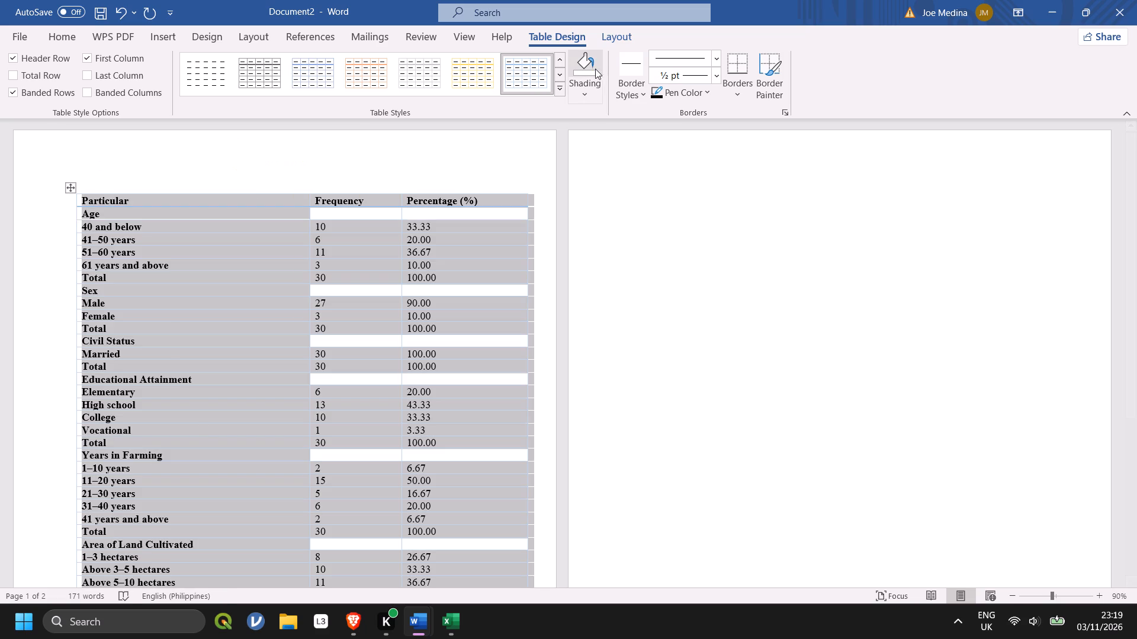
pyautogui.click(189, 88)
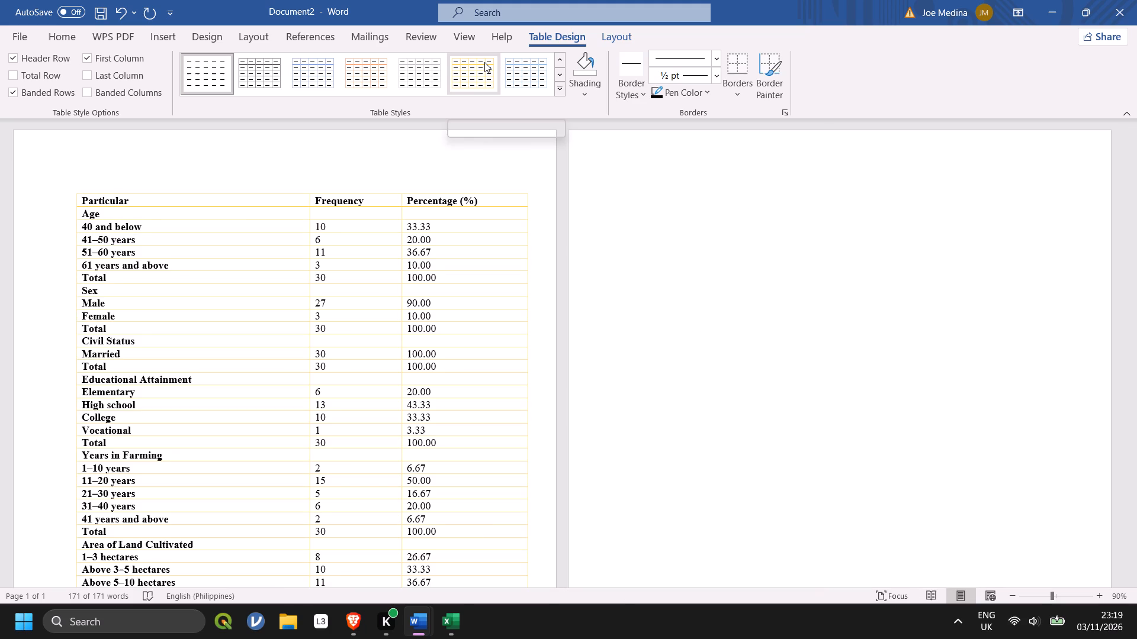
pyautogui.click(563, 88)
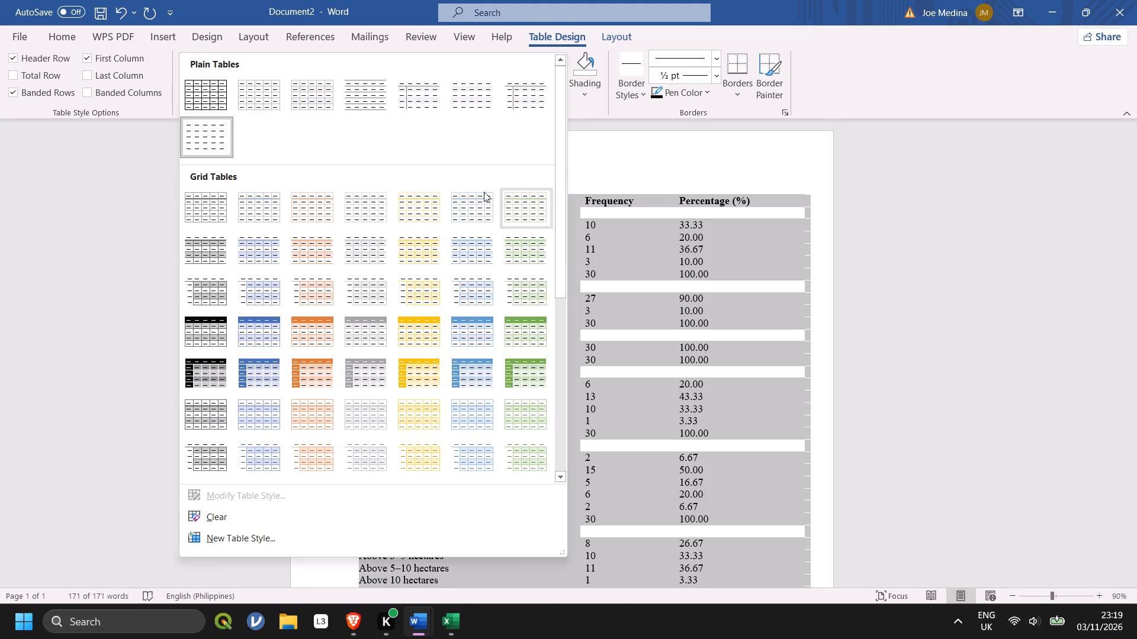
pyautogui.scroll(-3, 422, 295)
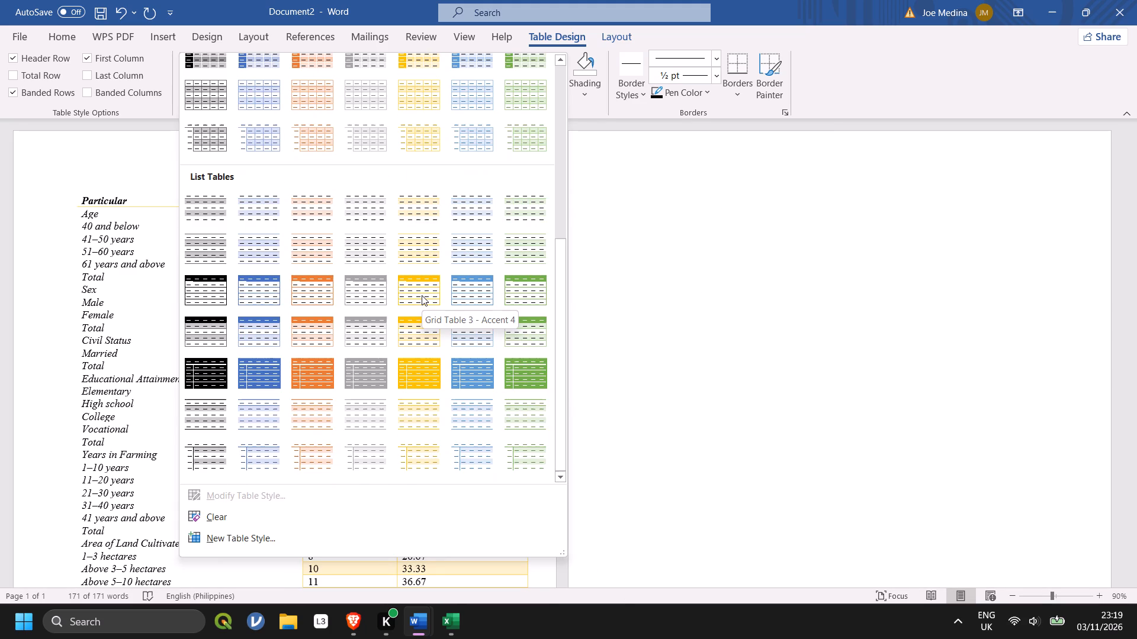
pyautogui.scroll(-5, 422, 295)
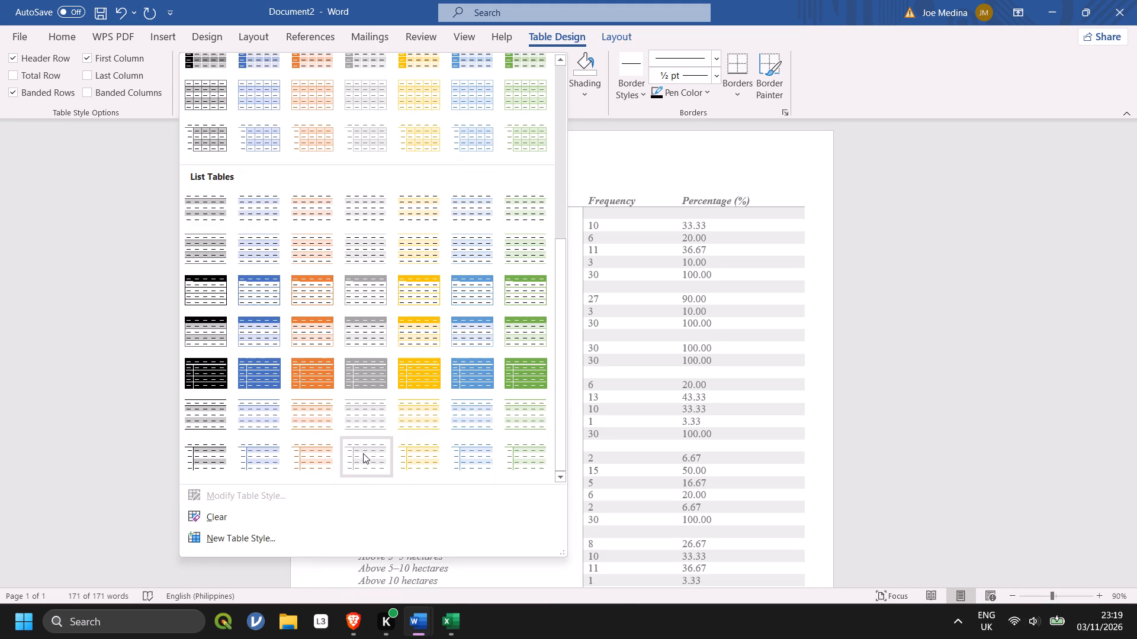
pyautogui.click(363, 454)
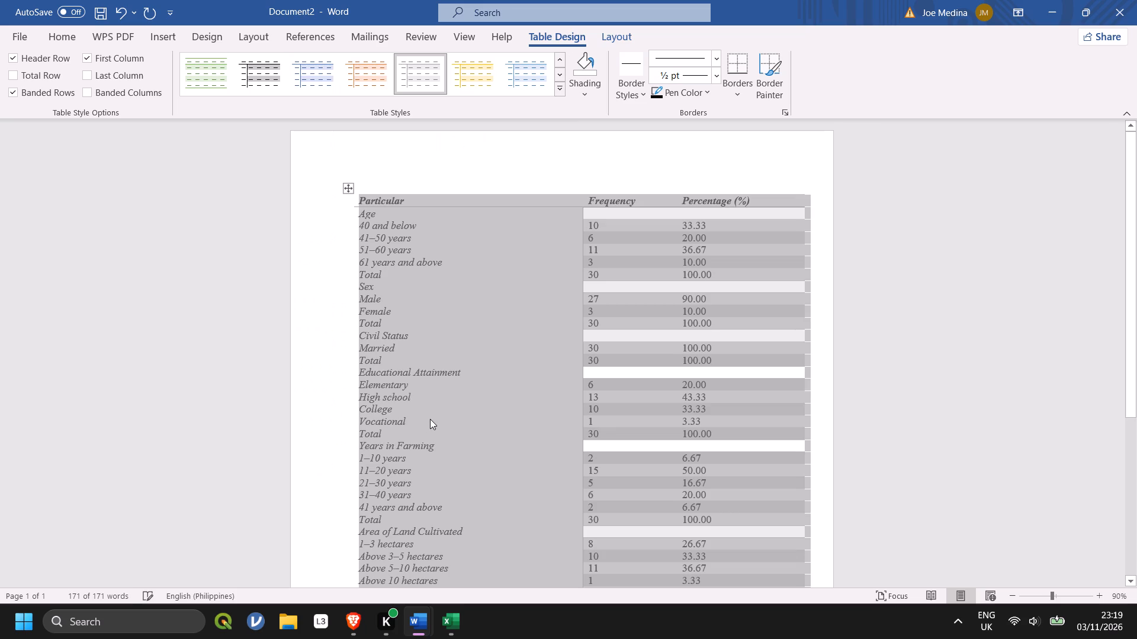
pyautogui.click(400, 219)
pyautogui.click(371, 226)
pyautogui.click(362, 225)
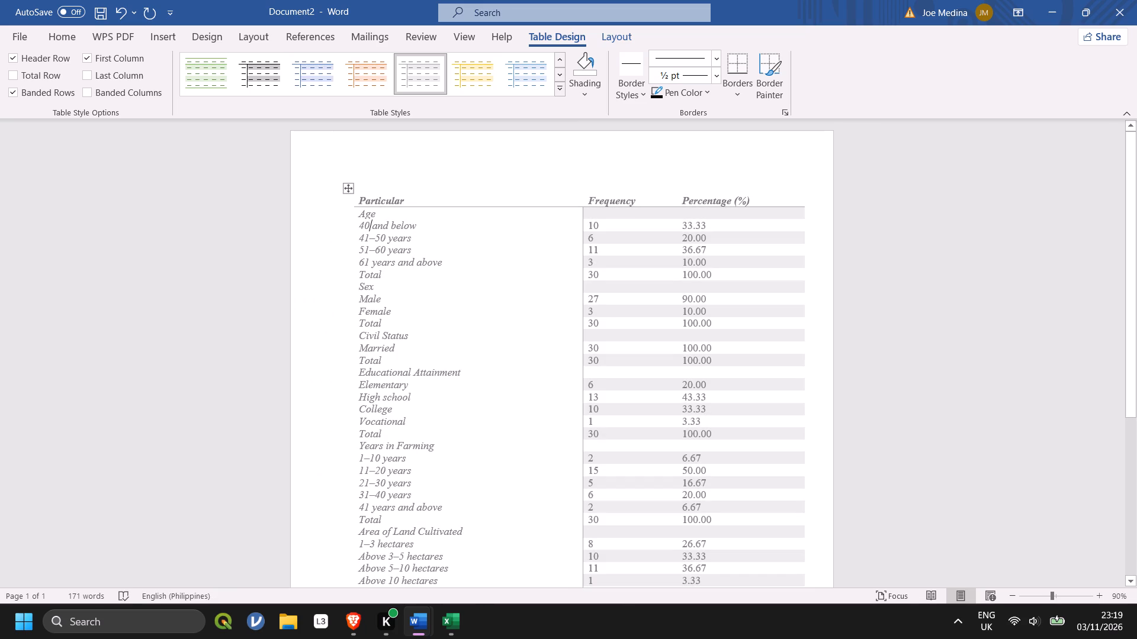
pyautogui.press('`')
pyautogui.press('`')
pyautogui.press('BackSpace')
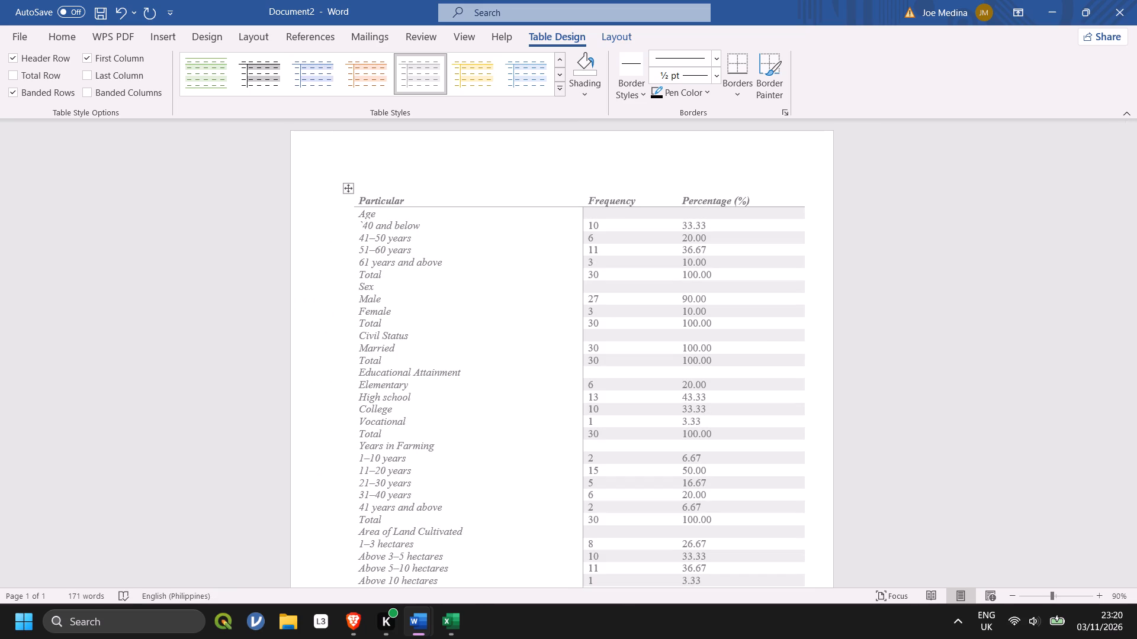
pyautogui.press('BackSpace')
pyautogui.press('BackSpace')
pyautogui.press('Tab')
# Indent the "40 and below" entry under Age by adding nine spaces before it.
pyautogui.press('Left')
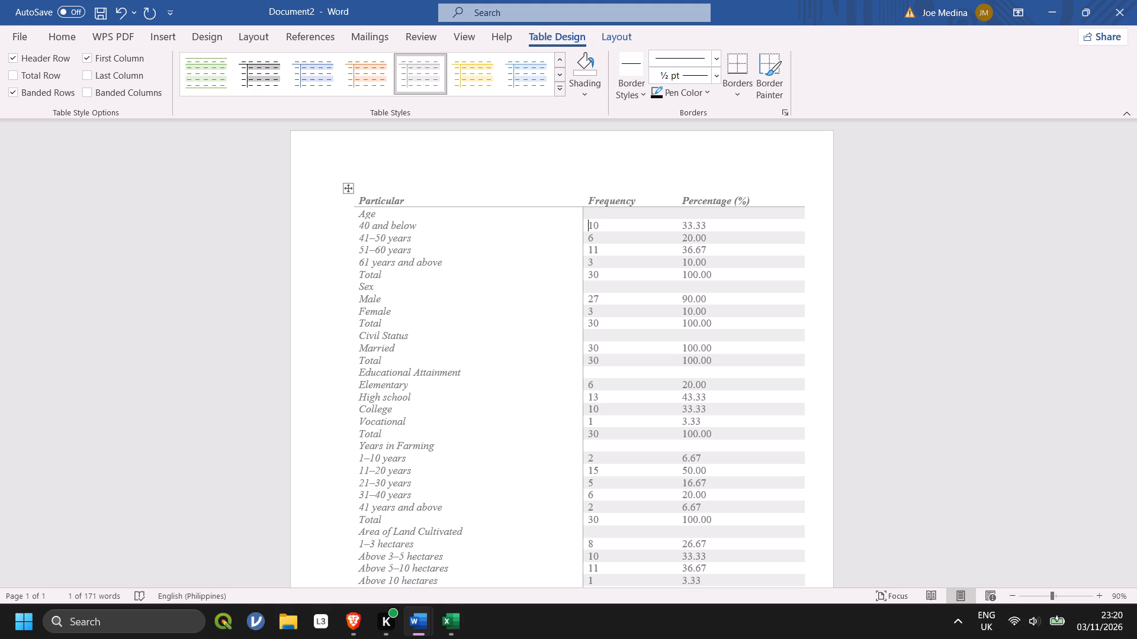
pyautogui.press('Left')
pyautogui.press('Left')
pyautogui.press('Left')
pyautogui.press('Left')
pyautogui.press('Left')
pyautogui.press('Left')
pyautogui.press('Left')
pyautogui.press('Left')
pyautogui.press('Left')
pyautogui.press('Left')
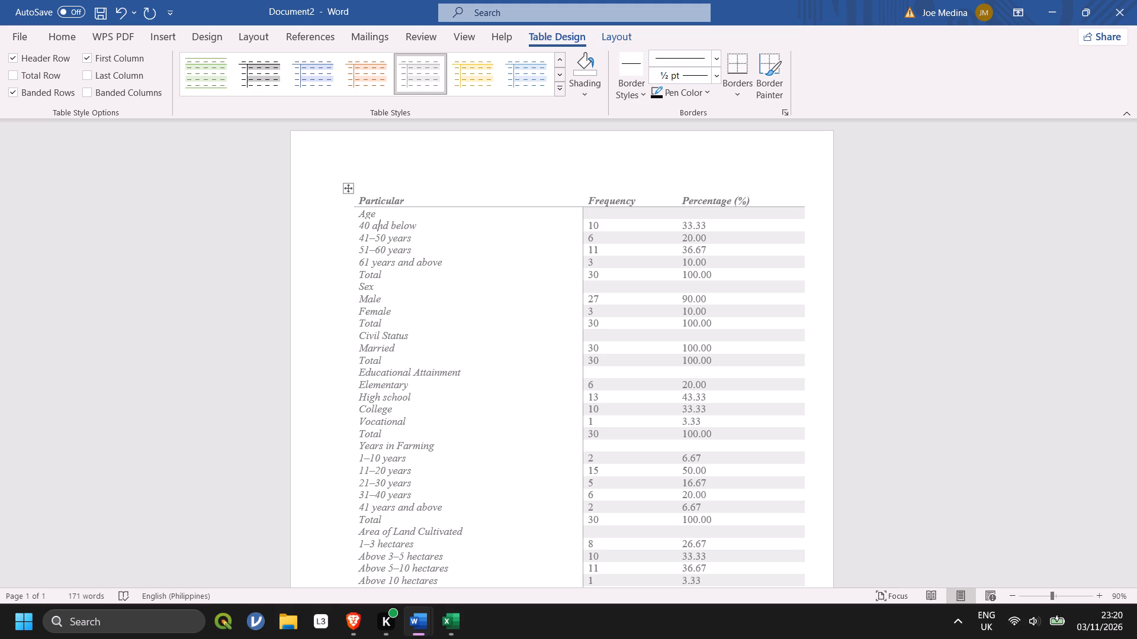
pyautogui.press('Left')
pyautogui.press('Left')
pyautogui.press('Left')
pyautogui.press('space')
pyautogui.press('space')
pyautogui.press('space')
pyautogui.press('space')
pyautogui.press('space')
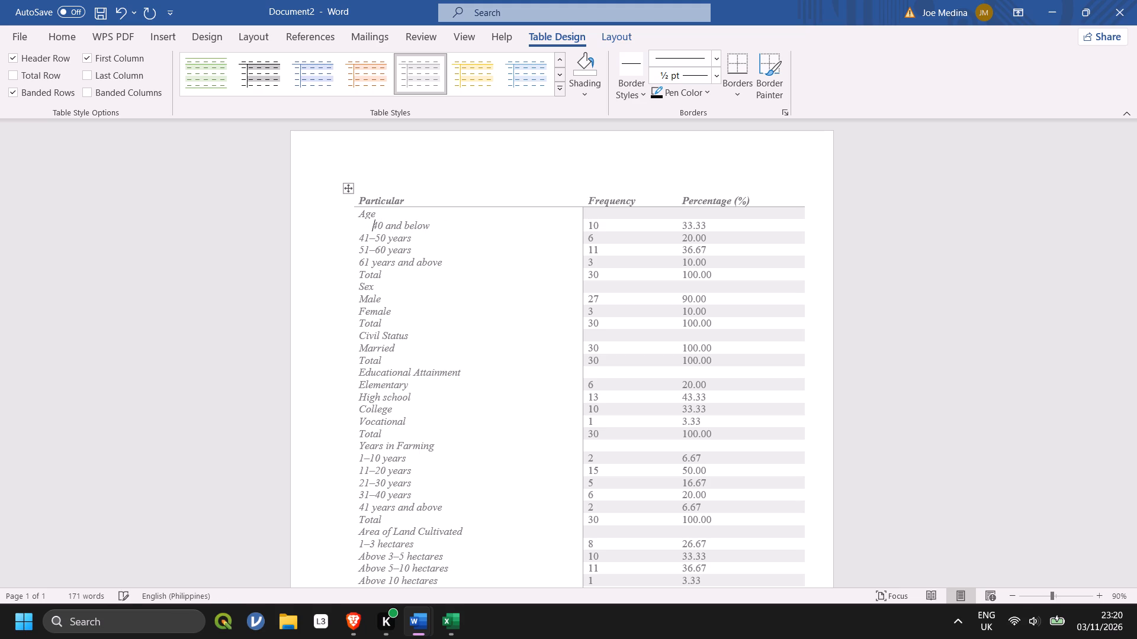
pyautogui.press('space')
pyautogui.press('space')
pyautogui.press('space')
pyautogui.press('space')
# Indent the "41–50 years" entry with spaces so it aligns with "40 and below".
pyautogui.click(359, 239)
pyautogui.press('space')
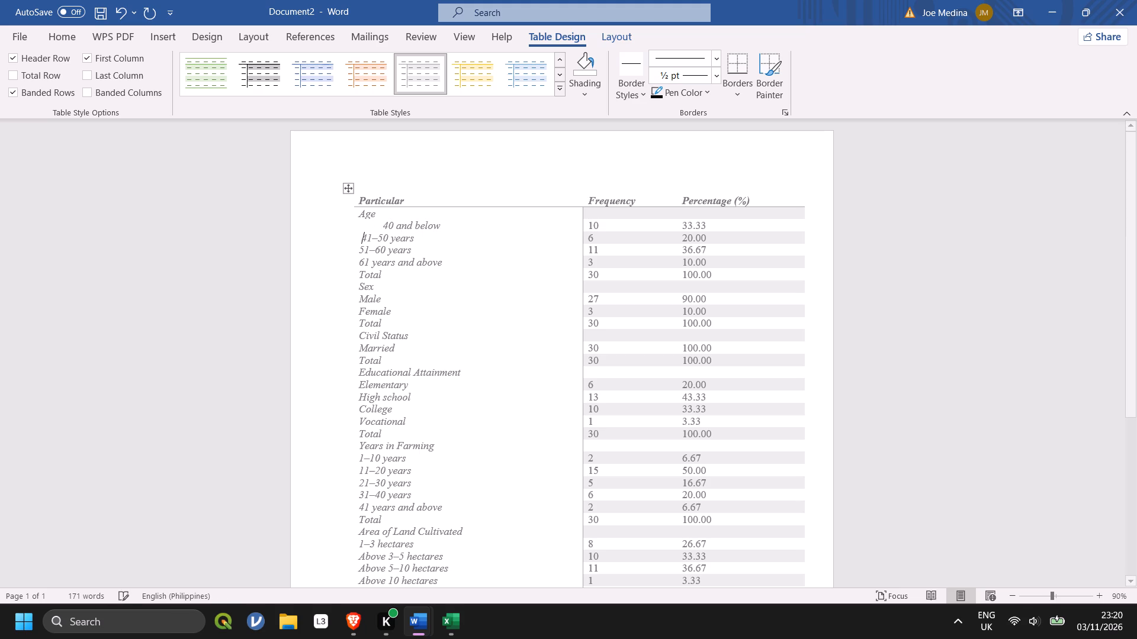
pyautogui.press('space')
pyautogui.press('space')
pyautogui.press('space')
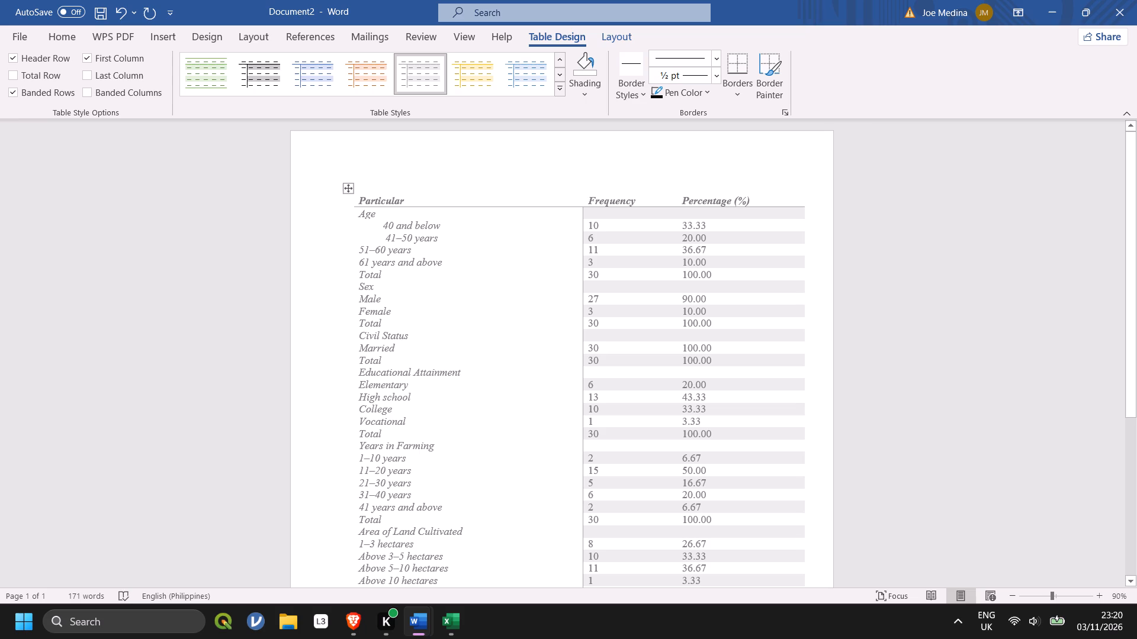
pyautogui.press('BackSpace')
pyautogui.press('BackSpace')
pyautogui.press('space')
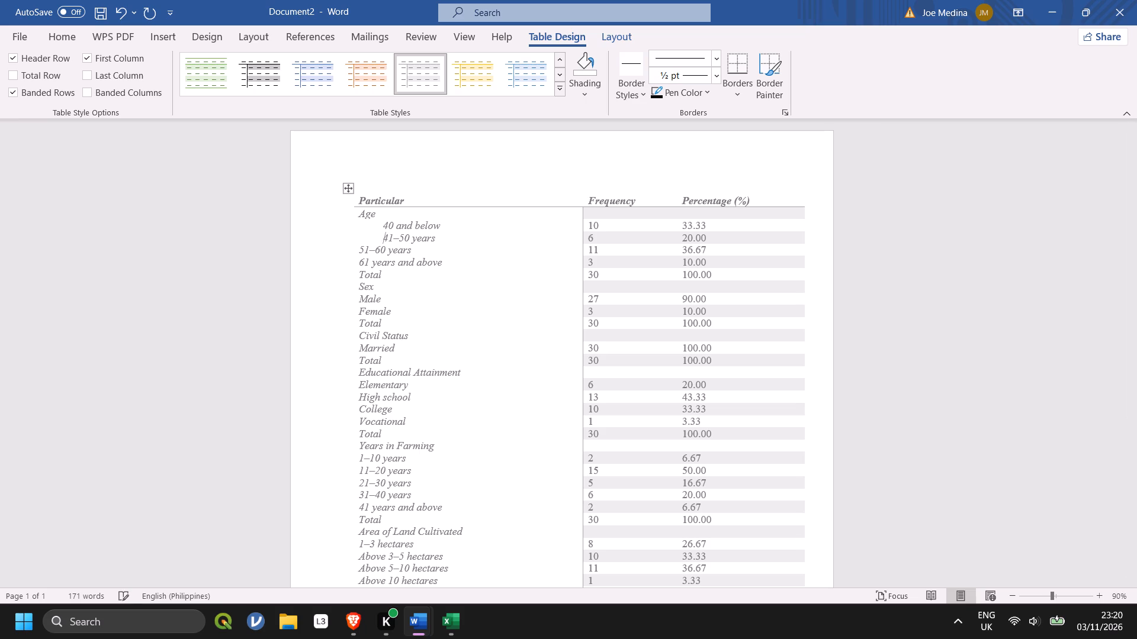
# Indent the "51–60 years" entry under Age with nine spaces so it aligns with "41–50 years".
pyautogui.click(360, 251)
pyautogui.press('space')
pyautogui.press('space')
pyautogui.press('space')
pyautogui.press('space')
pyautogui.press('space')
pyautogui.press('space')
pyautogui.press('space')
pyautogui.press('space')
pyautogui.press('space')
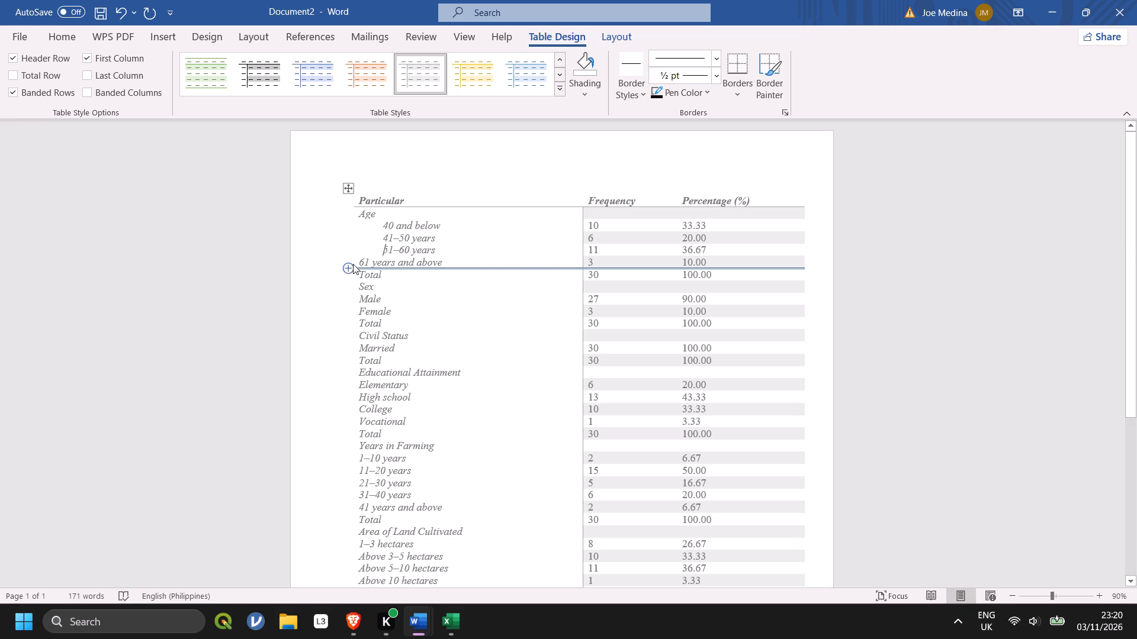
# Indent the "61 years and above" entry under Age with eight spaces.
pyautogui.click(360, 259)
pyautogui.press('space')
pyautogui.press('space')
pyautogui.press('space')
pyautogui.press('space')
pyautogui.press('space')
pyautogui.press('space')
pyautogui.press('space')
pyautogui.press('space')
pyautogui.press('space')
pyautogui.press('space')
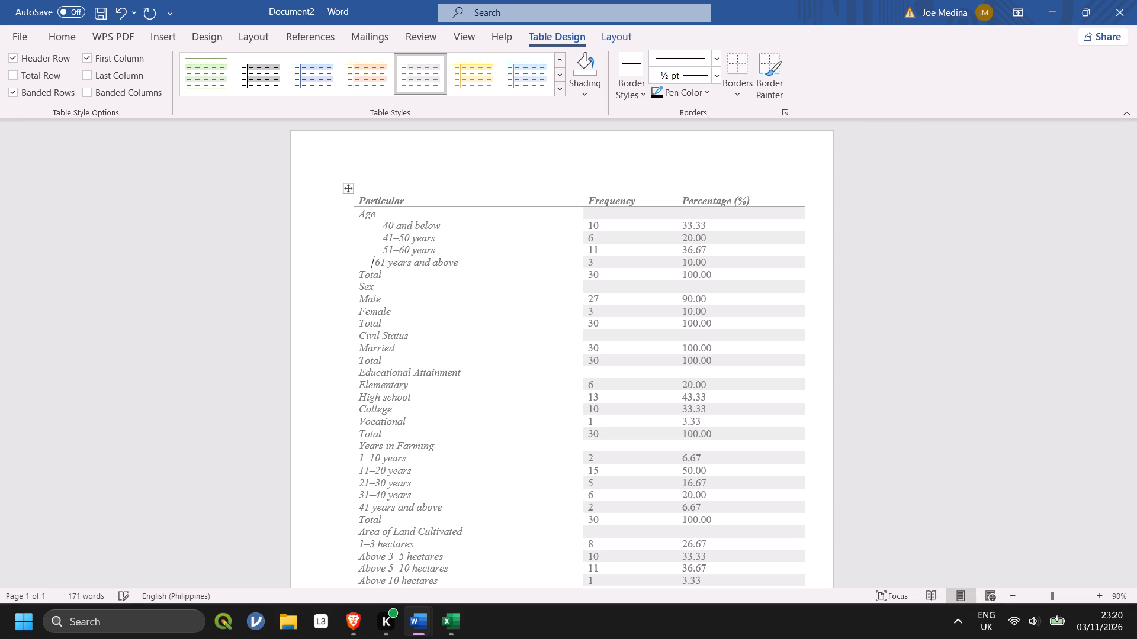
pyautogui.press('BackSpace')
pyautogui.press('BackSpace')
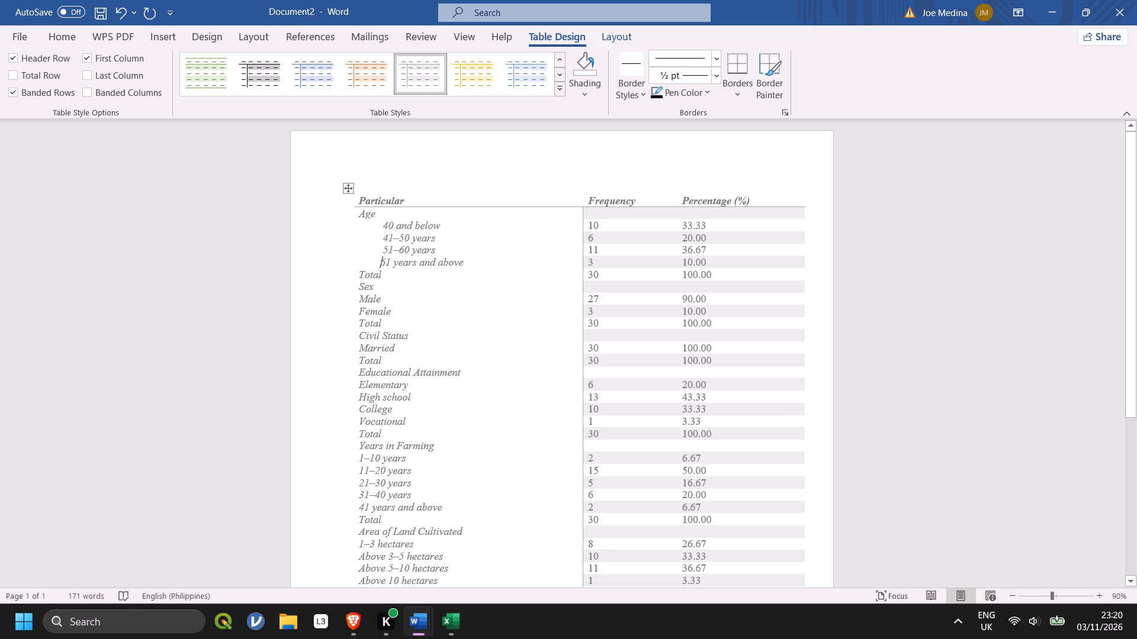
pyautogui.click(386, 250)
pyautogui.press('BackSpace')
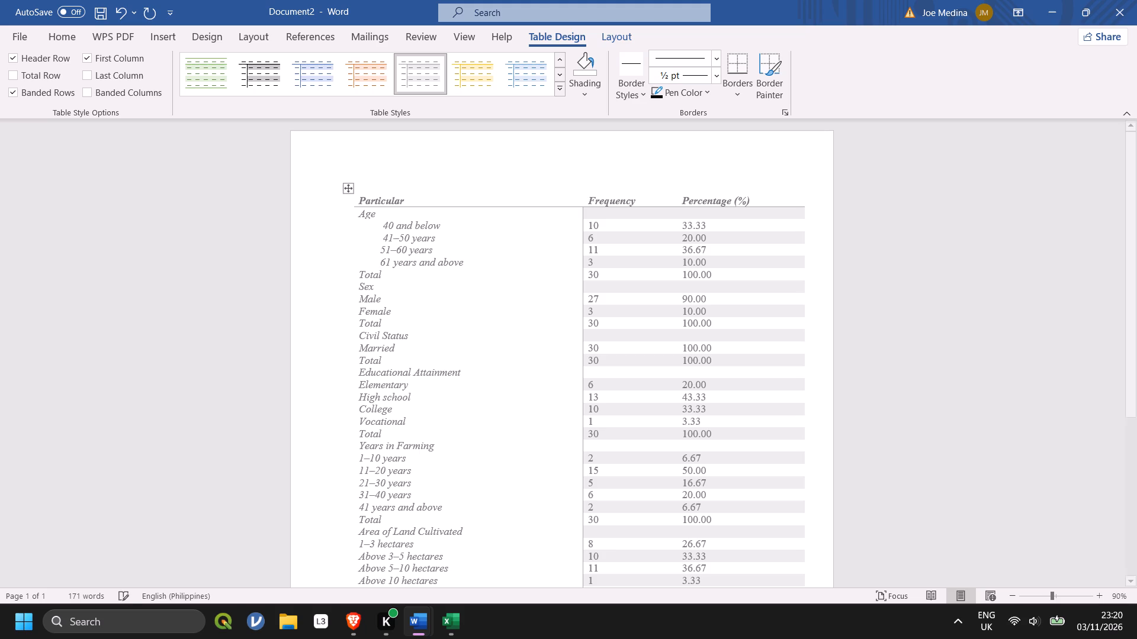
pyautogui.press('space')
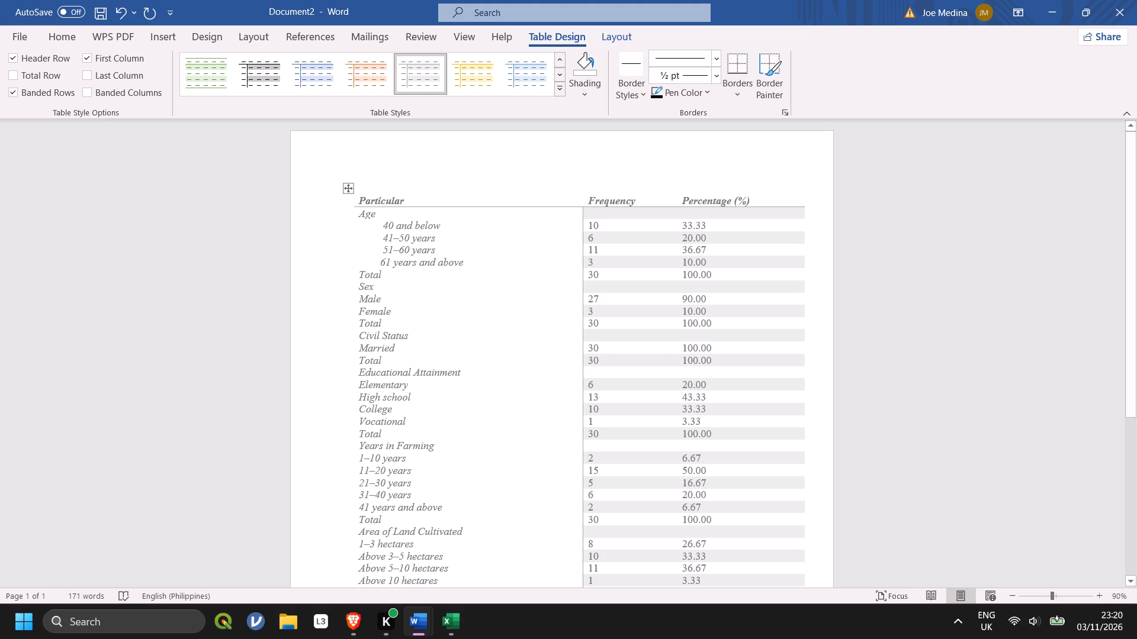
# Add one more space before "61 years and above" so it aligns with the other Age entries.
pyautogui.click(374, 262)
pyautogui.press('space')
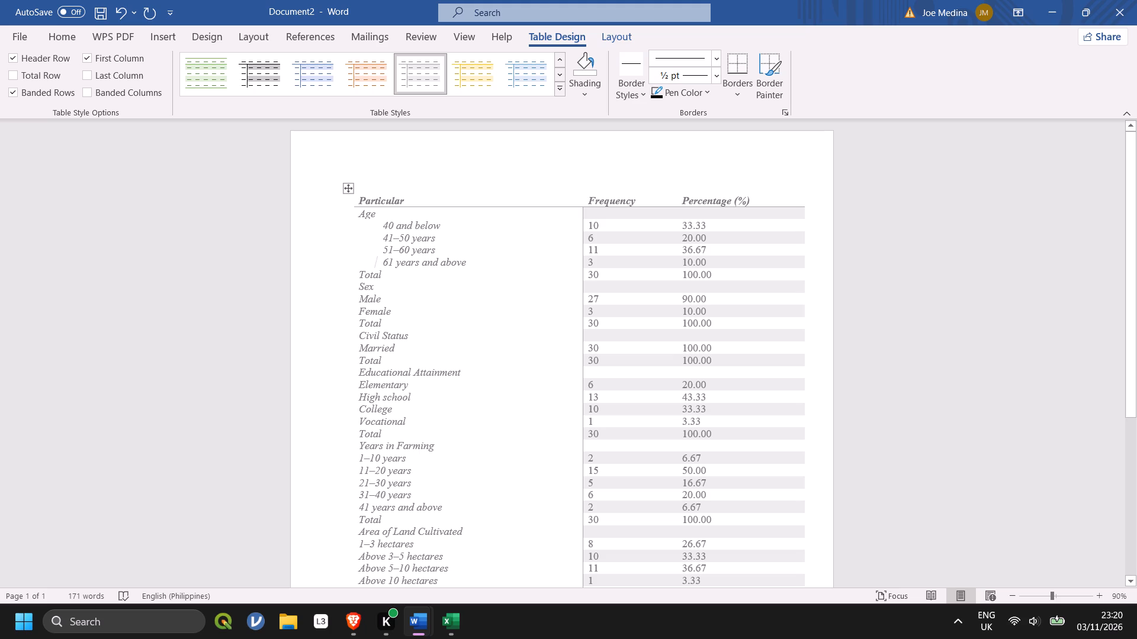
# Indent the "Male" entry under Sex by adding eight spaces before it.
pyautogui.click(360, 299)
pyautogui.press('space')
pyautogui.press('space')
pyautogui.press('space')
pyautogui.press('space')
pyautogui.press('space')
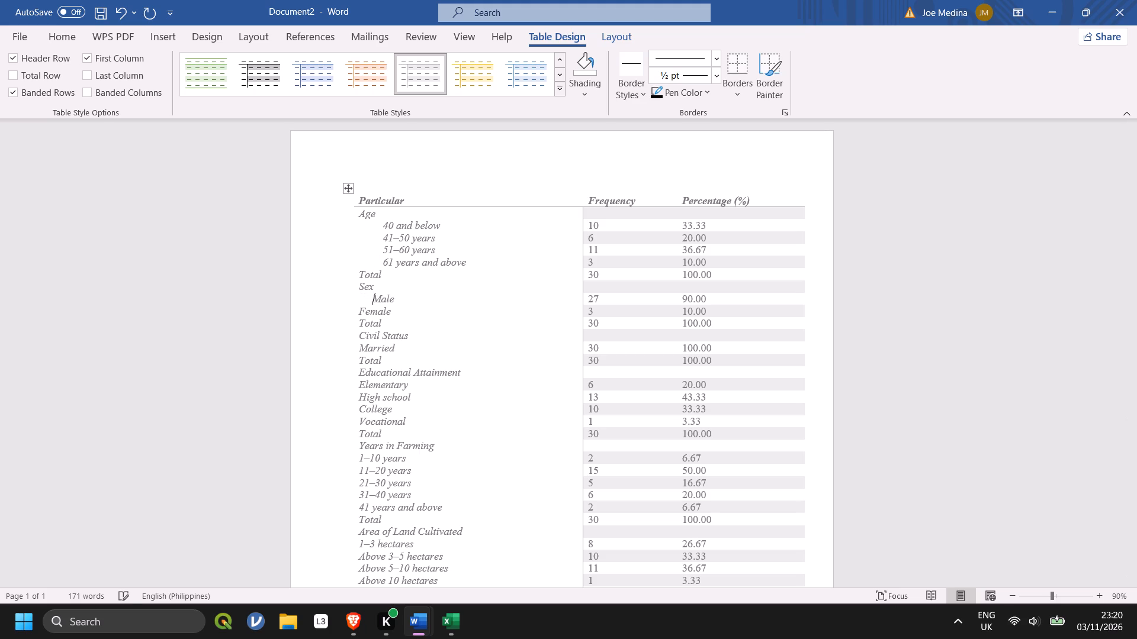
pyautogui.press('space')
pyautogui.press('space')
pyautogui.press('space')
# Indent the "Female" entry under Sex by adding seven spaces before it.
pyautogui.click(360, 310)
pyautogui.press('space')
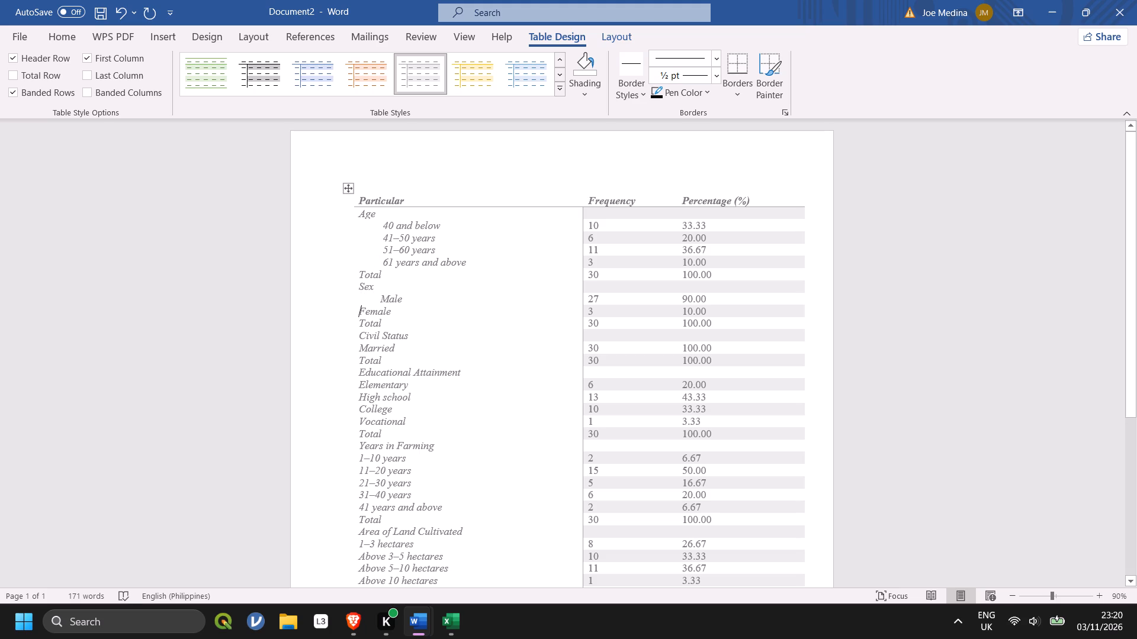
pyautogui.press('space')
pyautogui.press('space')
pyautogui.press('space')
pyautogui.press('space')
pyautogui.press('space')
pyautogui.press('space')
# Indent the "Married" entry under Civil Status by adding five spaces before it.
pyautogui.click(359, 352)
pyautogui.press('space')
pyautogui.press('space')
pyautogui.press('space')
pyautogui.press('space')
pyautogui.press('space')
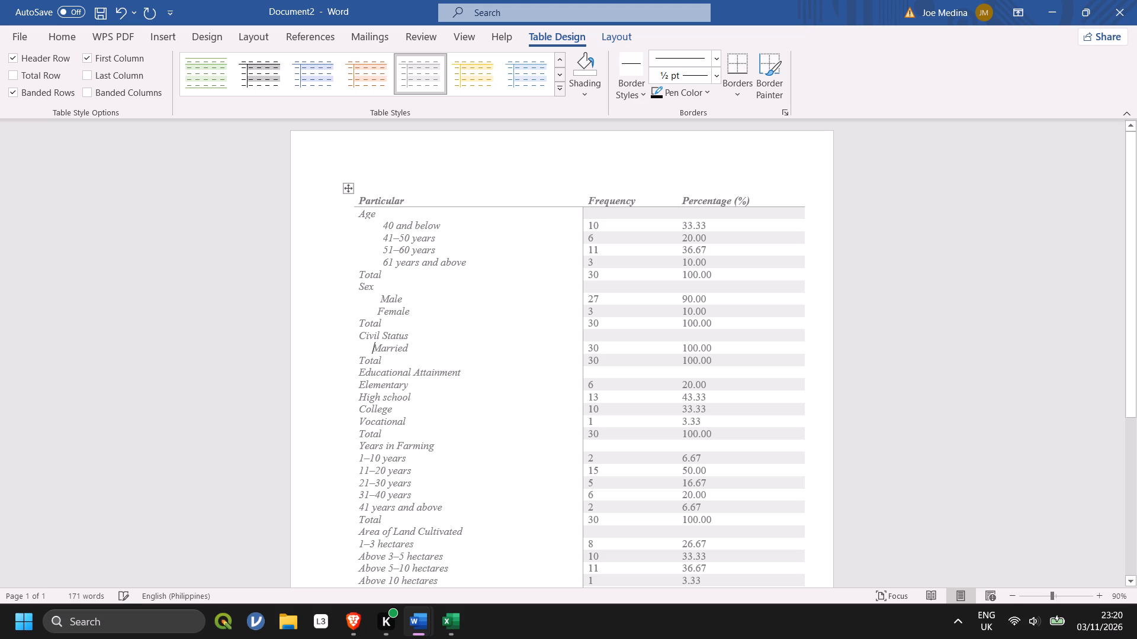
# Indent the "Total" entry under Civil Status by adding four spaces before it.
pyautogui.click(360, 360)
pyautogui.press('space')
pyautogui.press('space')
pyautogui.press('space')
pyautogui.press('space')
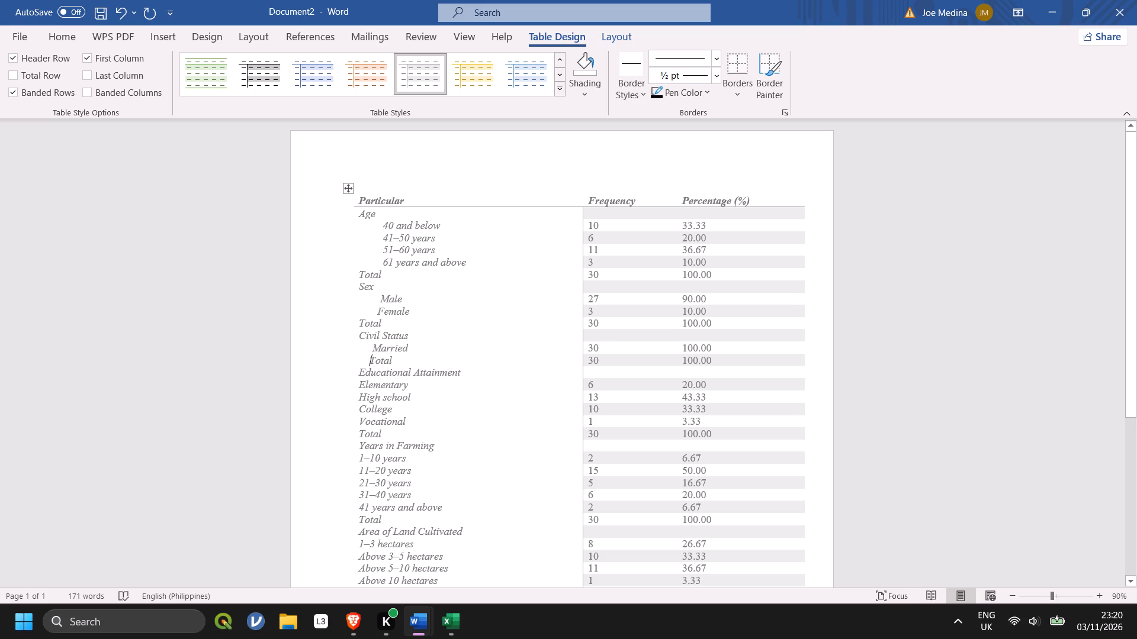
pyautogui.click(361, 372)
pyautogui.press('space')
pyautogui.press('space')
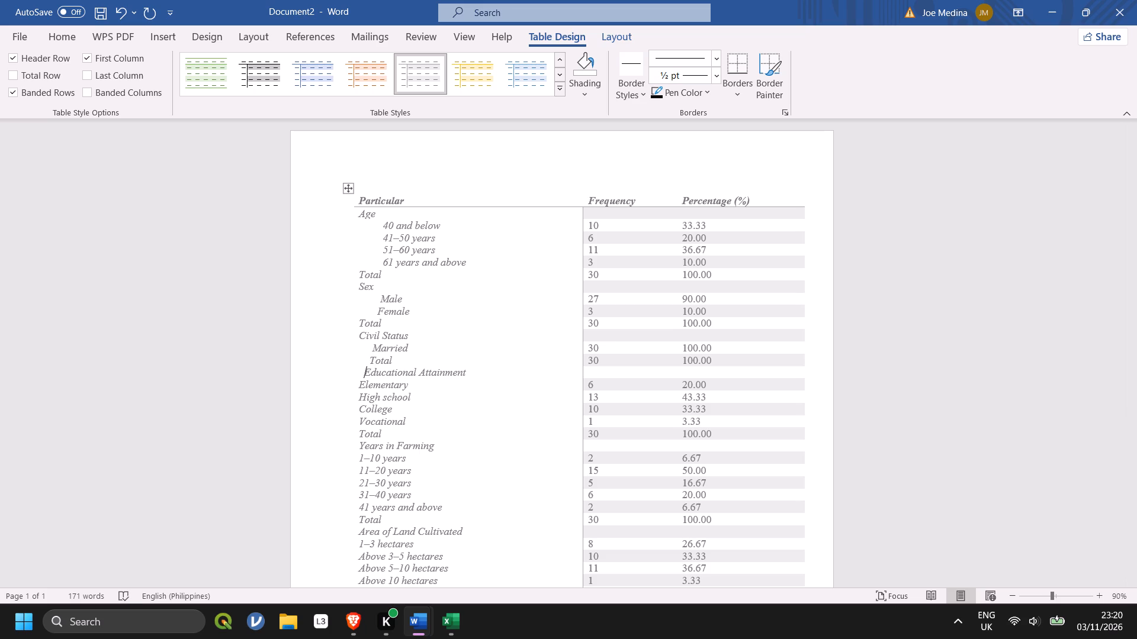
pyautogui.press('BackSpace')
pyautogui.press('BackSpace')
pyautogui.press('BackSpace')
# Place the text cursor before the "Elementary" entry under Educational Attainment.
pyautogui.press('Down')
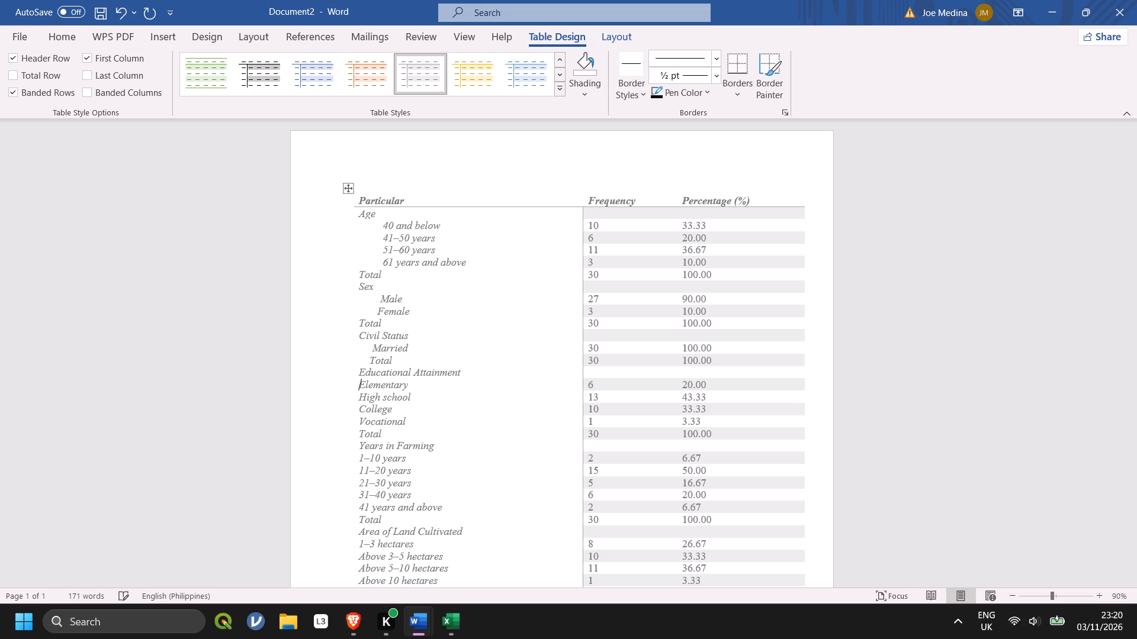
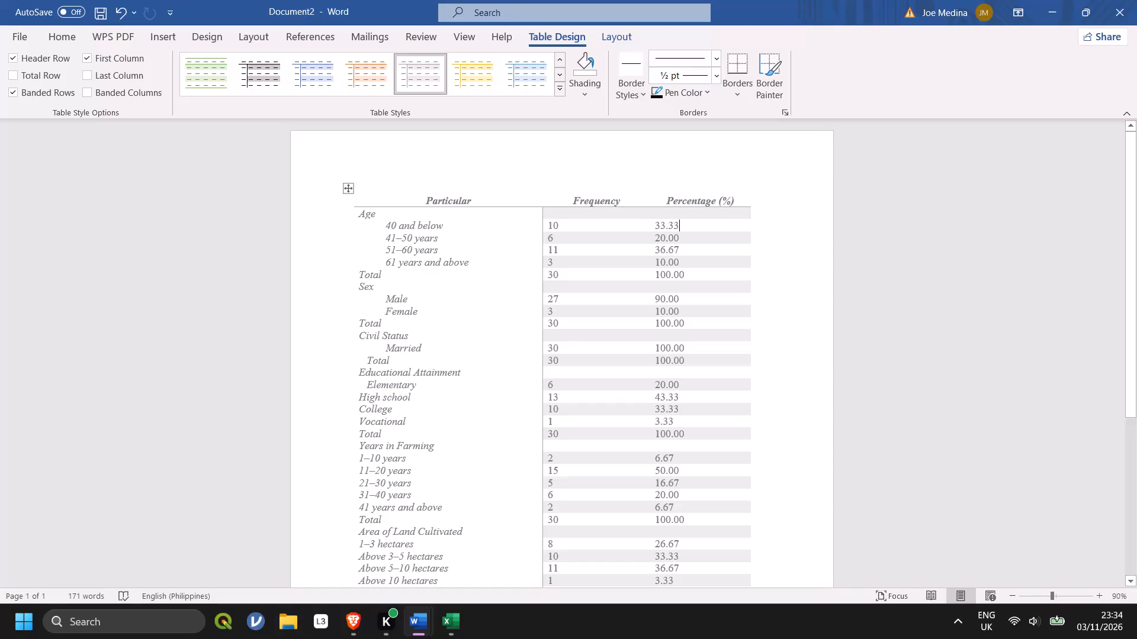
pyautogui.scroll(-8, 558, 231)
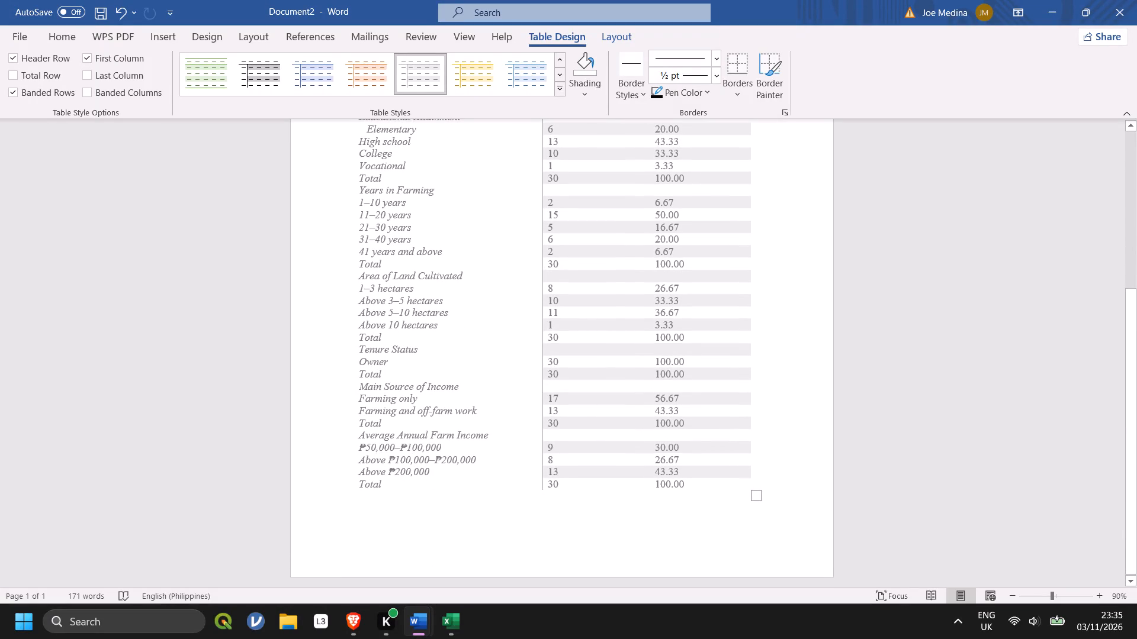
# Switch to the thesis final revision document, save it, and close it.
pyautogui.hotkey('alt', 'Tab')
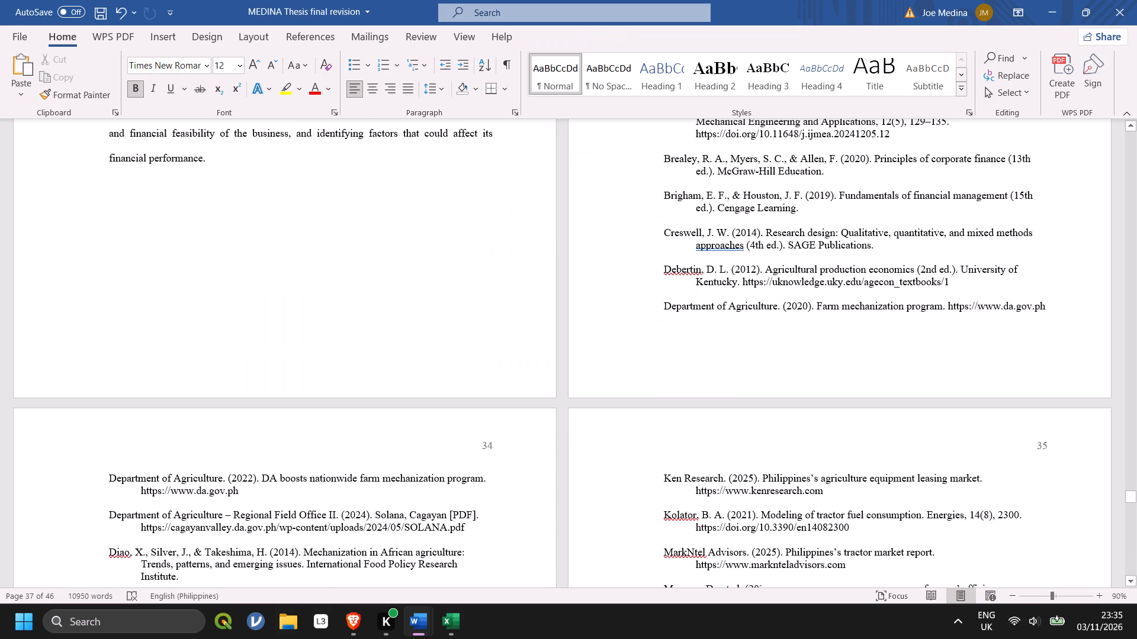
pyautogui.scroll(4, 728, 286)
pyautogui.moveTo(666, 366); pyautogui.dragTo(513, 493, button='right')
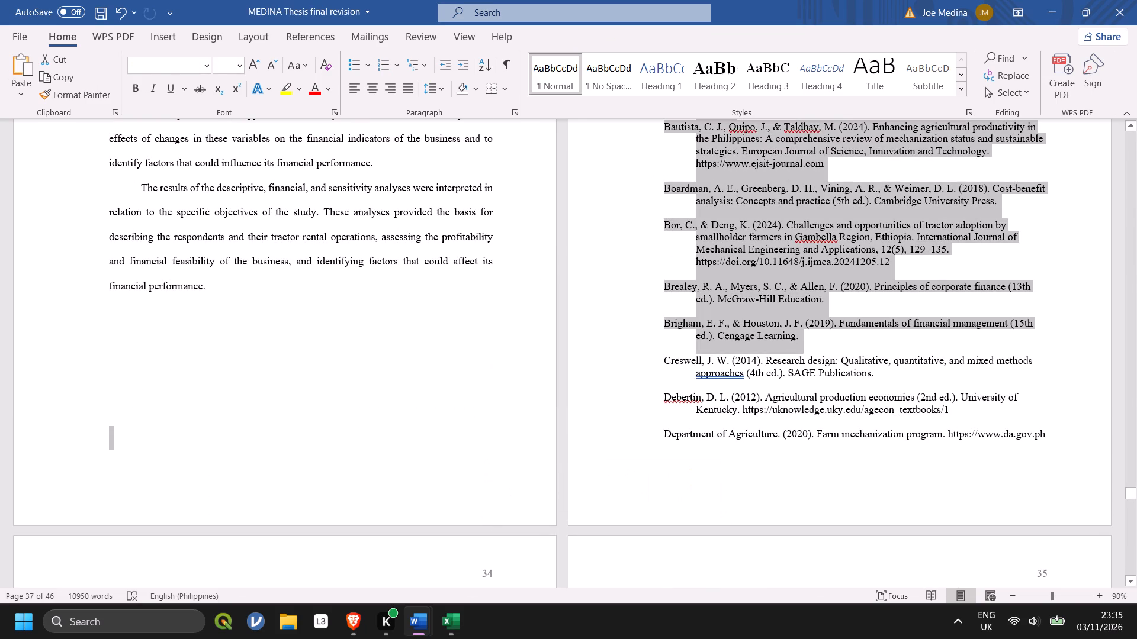
pyautogui.click(693, 370)
pyautogui.hotkey('ctrl', 's')
pyautogui.hotkey('ctrl', 's')
pyautogui.hotkey('ctrl', 's')
pyautogui.hotkey('ctrl', 's')
pyautogui.hotkey('ctrl', 's')
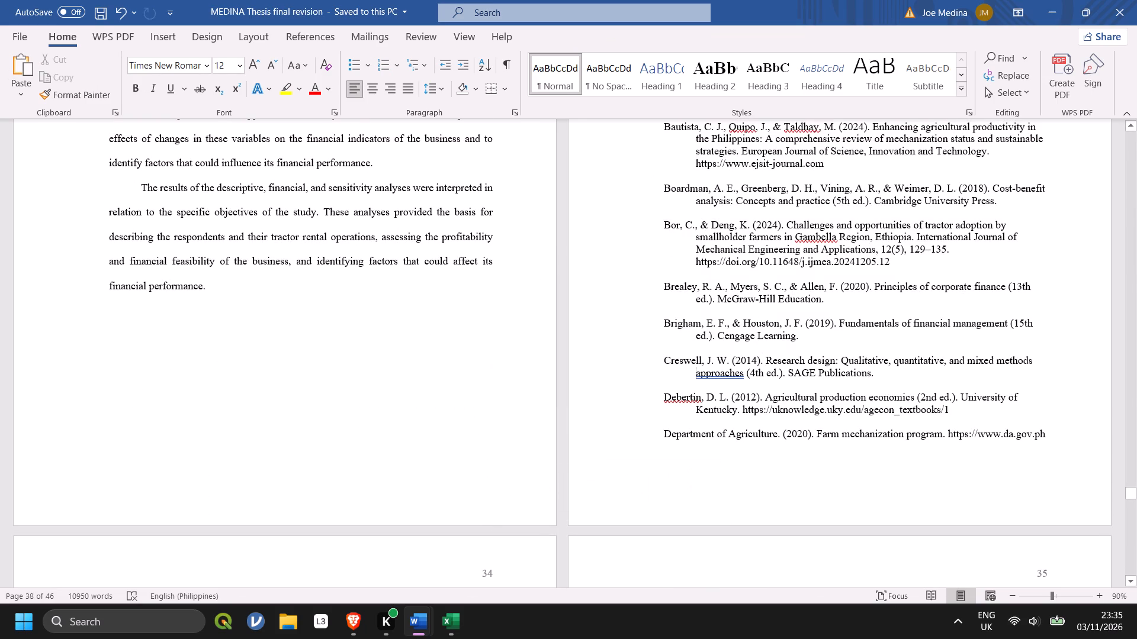
pyautogui.hotkey('ctrl', 's')
pyautogui.hotkey('ctrl', 's')
pyautogui.hotkey('ctrl', 's')
pyautogui.hotkey('ctrl', 's')
pyautogui.hotkey('ctrl', 's')
pyautogui.hotkey('ctrl', 's')
pyautogui.hotkey('ctrl', 's')
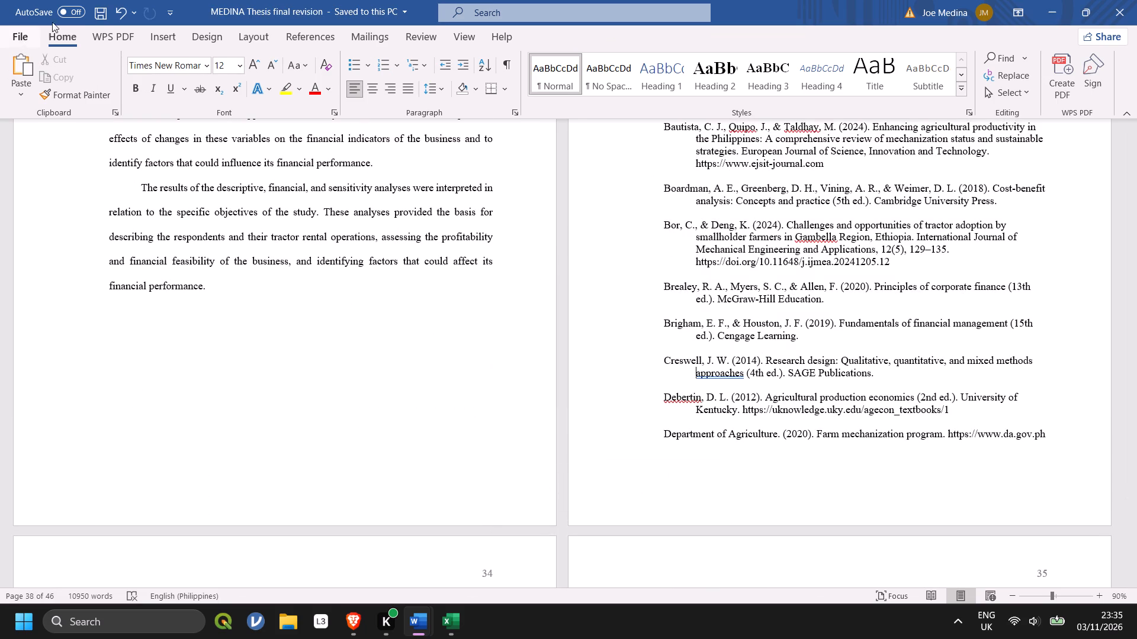
pyautogui.click(104, 11)
pyautogui.tripleClick(104, 11)
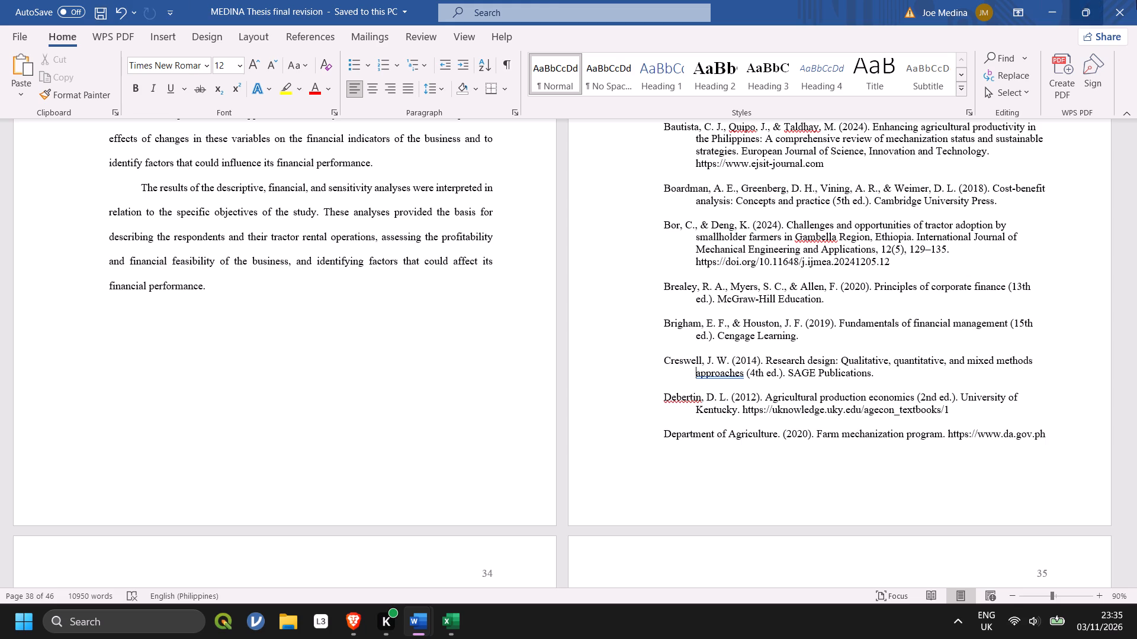
pyautogui.click(1136, 0)
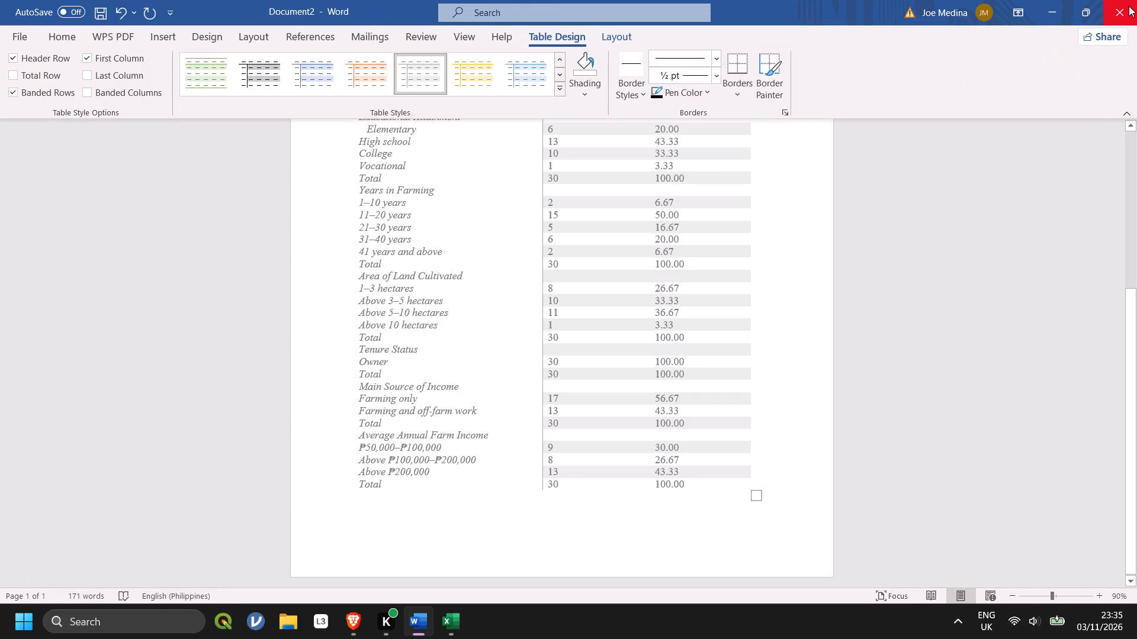
pyautogui.hotkey('ctrl', 's')
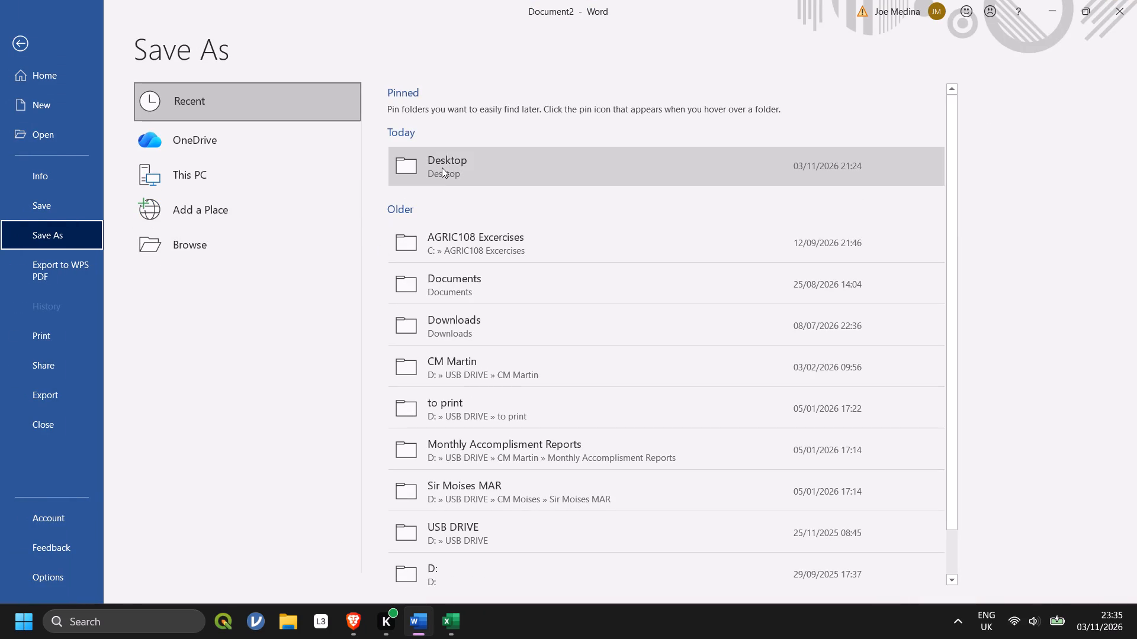
pyautogui.click(442, 167)
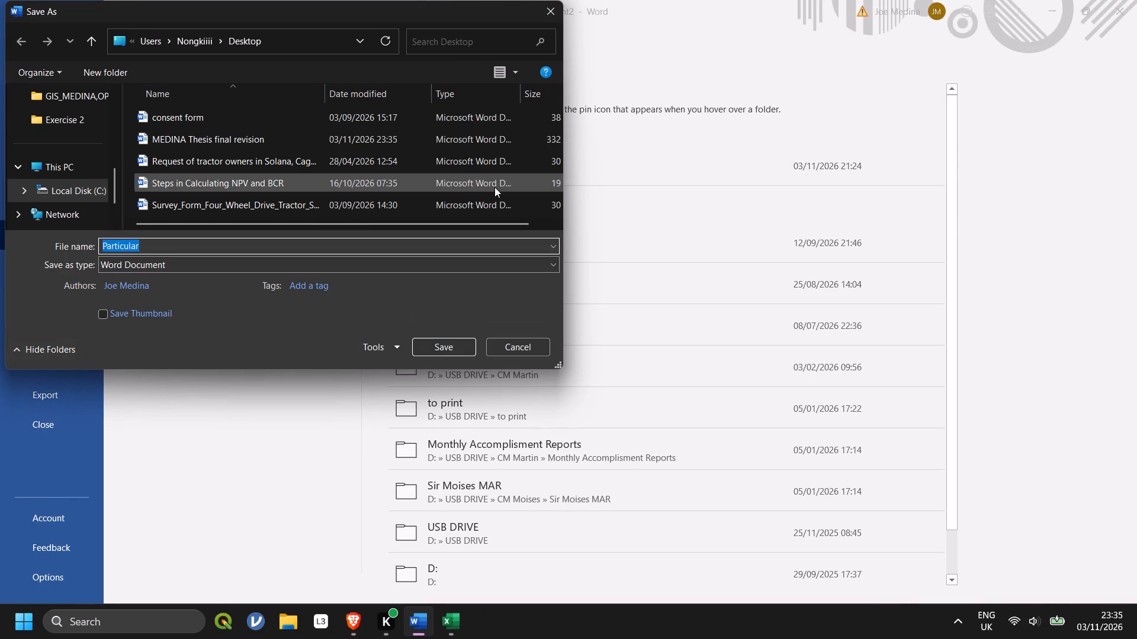
pyautogui.write('tabl')
pyautogui.press('e')
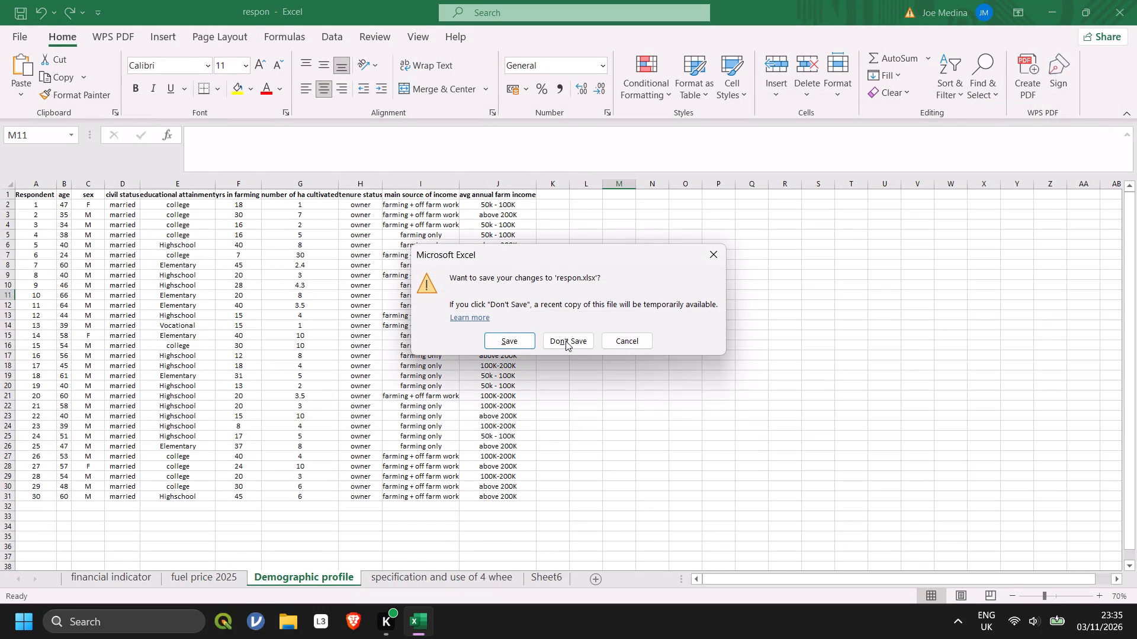
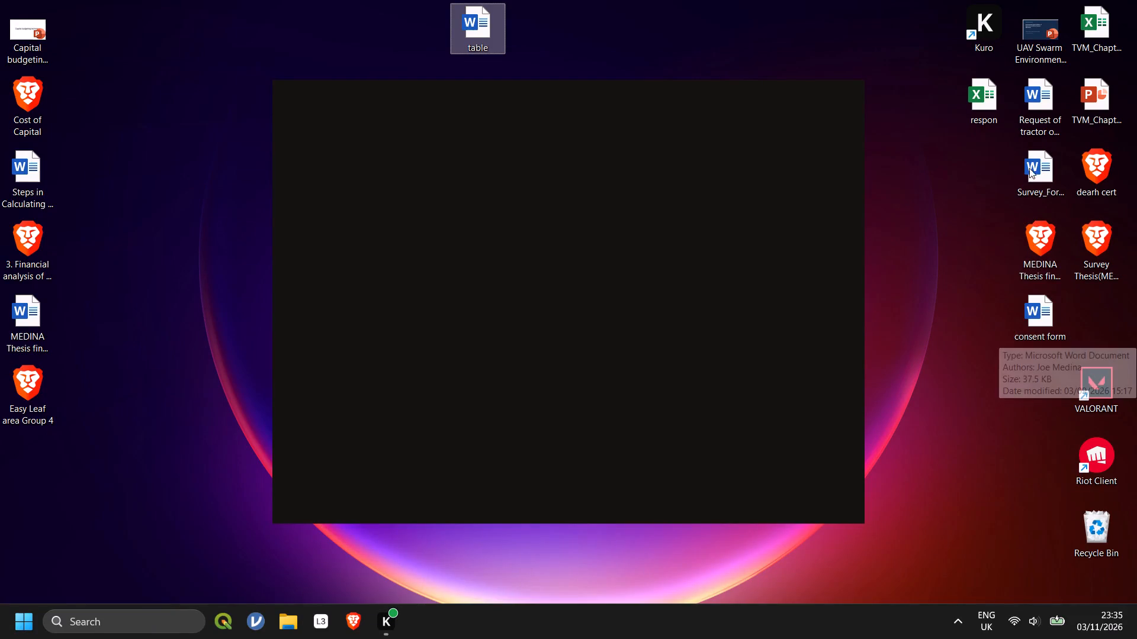
# Move the thesis Word document beside the "table" file on the desktop, and shift "Easy Leaf area Group 4" up into the vacated spot.
pyautogui.click(94, 306)
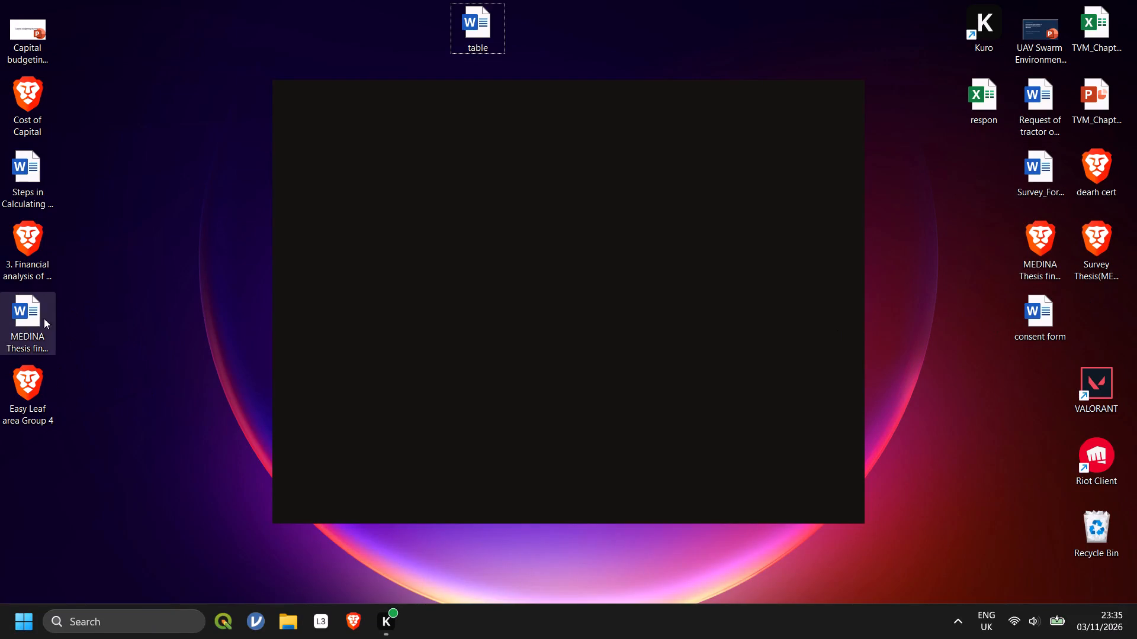
pyautogui.moveTo(28, 325); pyautogui.dragTo(540, 29)
pyautogui.moveTo(30, 385); pyautogui.dragTo(46, 344)
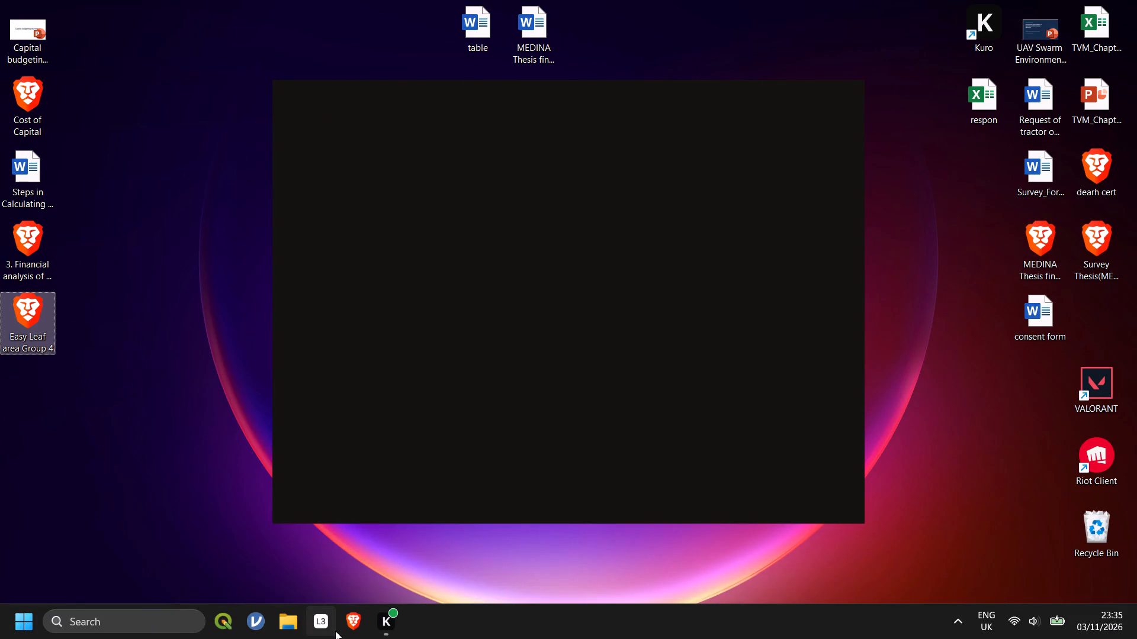
# Reopen the Brave browser with its previous session.
pyautogui.click(358, 619)
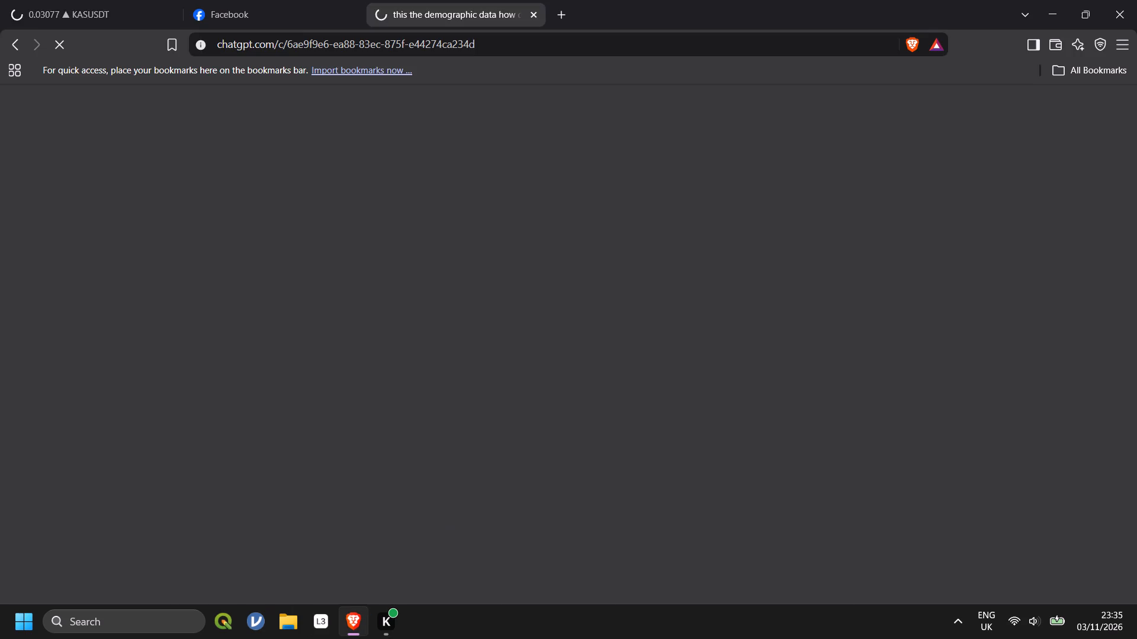
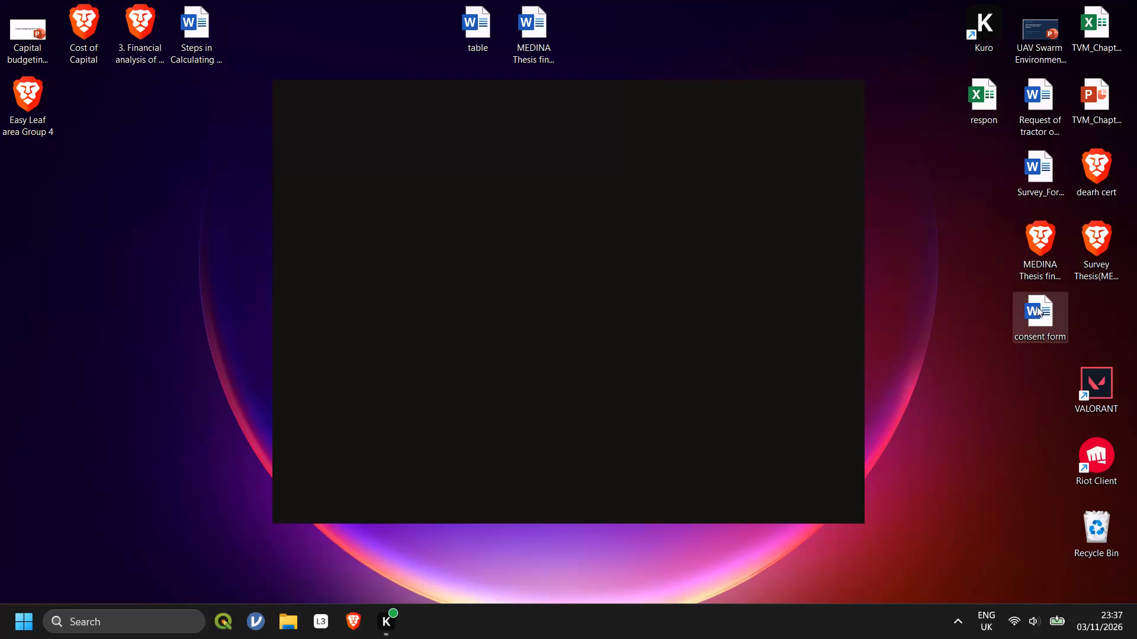
# Move the "Request of tractor owners in Solana, Cagayan" document beside the Kuro shortcut on the desktop, followed by the Survey_Form tractor document next to it.
pyautogui.click(1026, 189)
pyautogui.click(1033, 128)
pyautogui.click(988, 201)
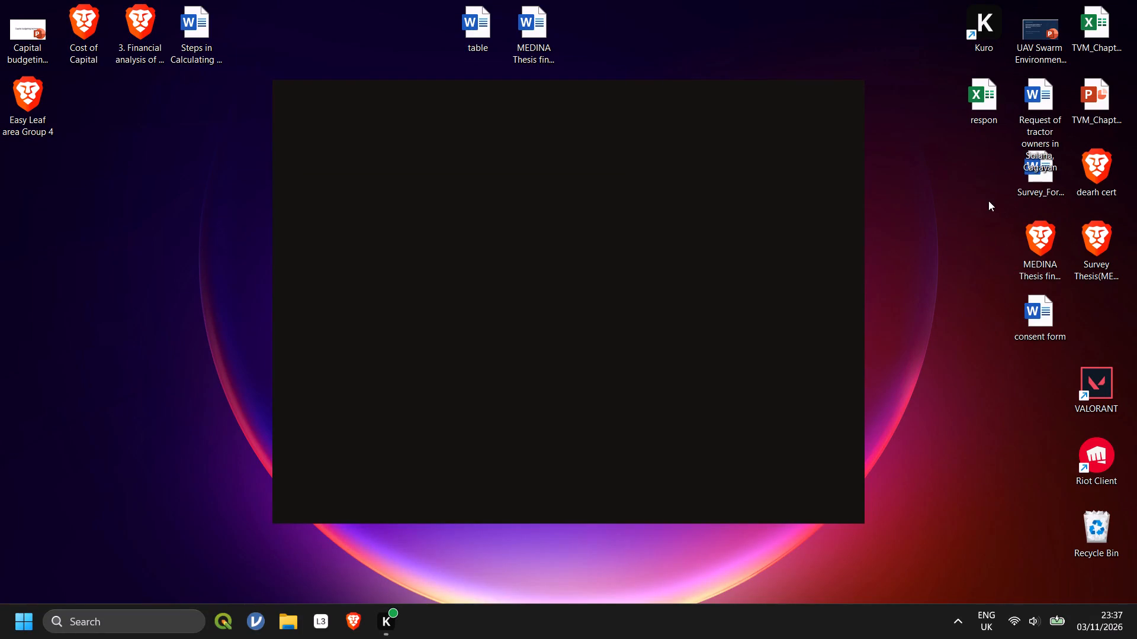
pyautogui.moveTo(1043, 106); pyautogui.dragTo(921, 45)
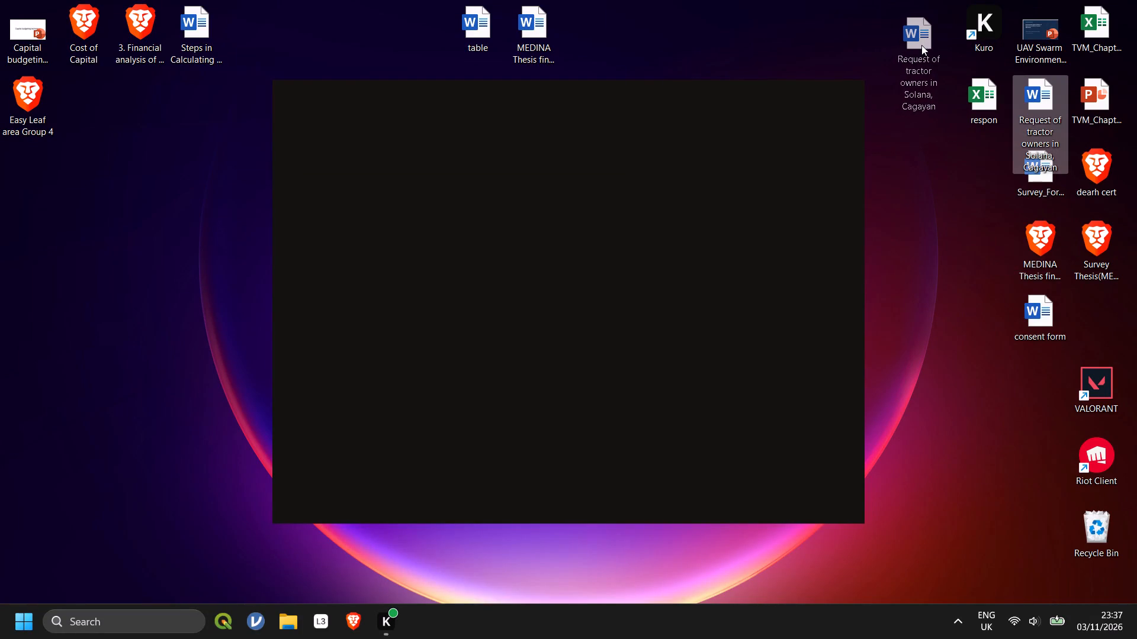
pyautogui.moveTo(921, 45); pyautogui.dragTo(923, 44)
pyautogui.moveTo(1053, 168); pyautogui.dragTo(885, 32)
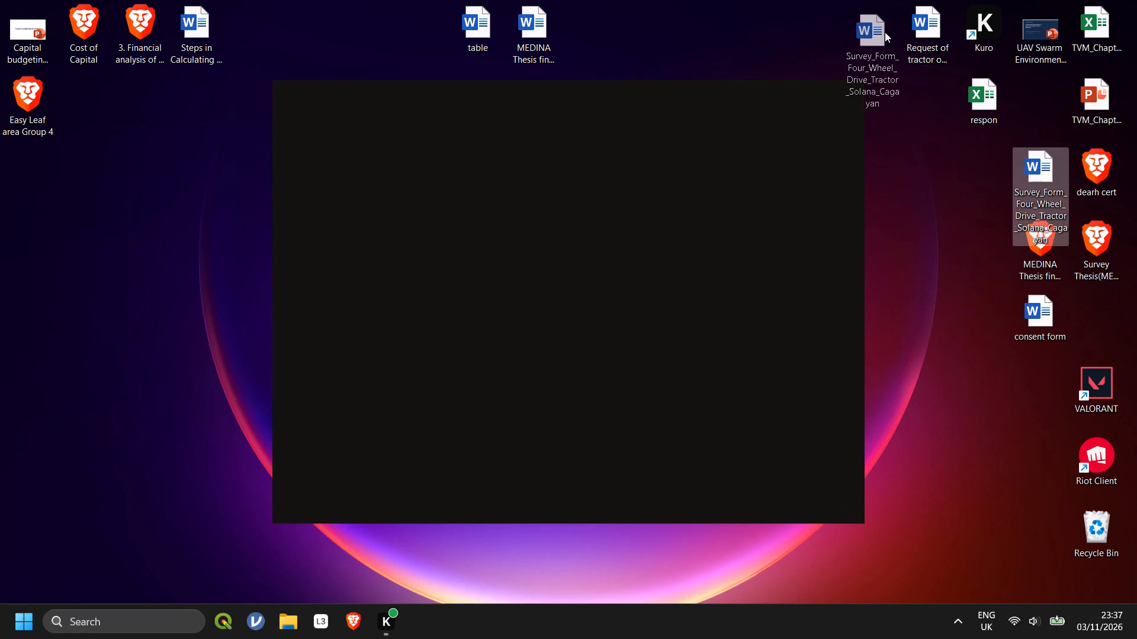
# Move the "respon" workbook beside the thesis Word document on the desktop, and TVM_Chapter4_Presentation beside the "Steps in Calculating" document.
pyautogui.moveTo(1003, 98); pyautogui.dragTo(665, 38)
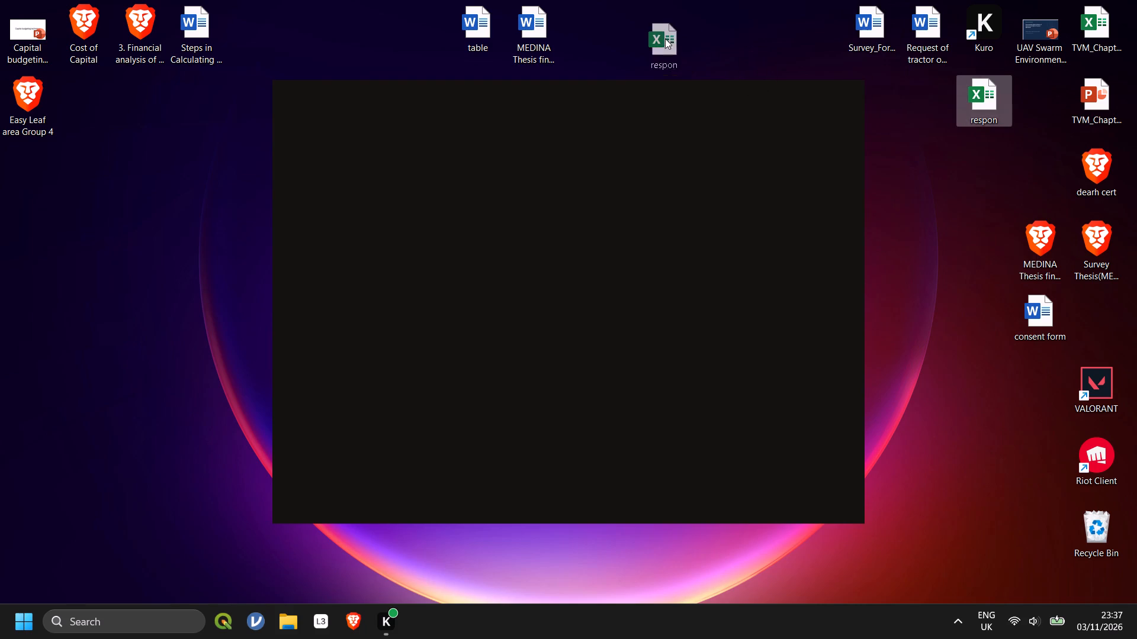
pyautogui.moveTo(665, 38); pyautogui.dragTo(621, 24)
pyautogui.click(1089, 93)
pyautogui.moveTo(1090, 102); pyautogui.dragTo(233, 20)
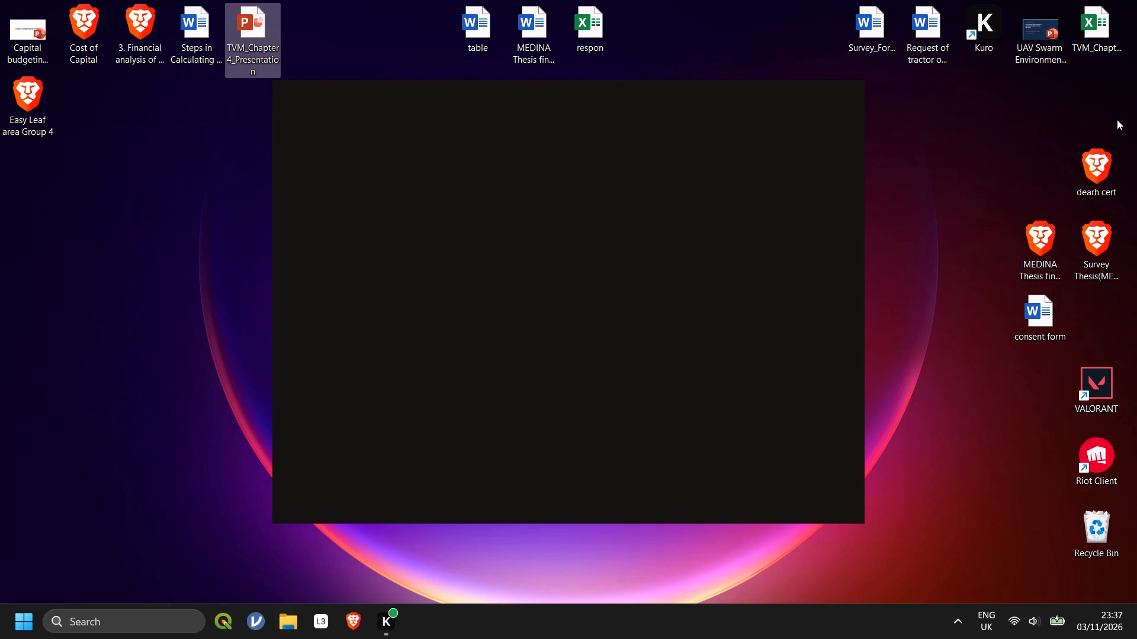
# Move the "dearh cert", Survey Thesis and thesis final revision Brave-icon files from the desktop to the Recycle Bin.
pyautogui.moveTo(1101, 97); pyautogui.dragTo(1130, 202)
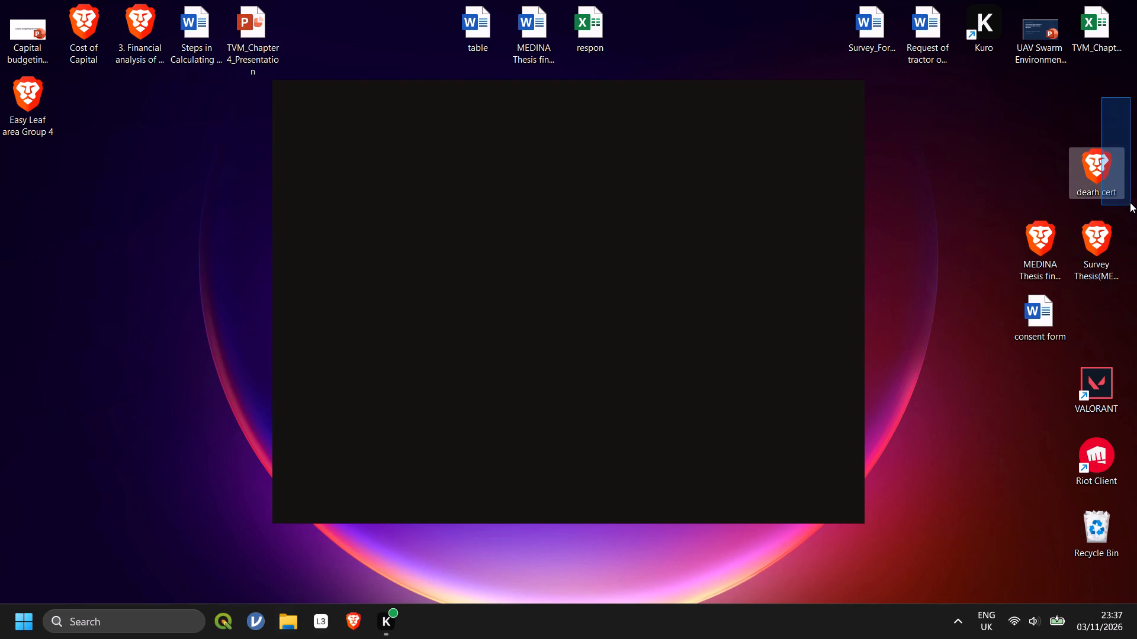
pyautogui.moveTo(1130, 202); pyautogui.dragTo(1028, 272)
pyautogui.moveTo(1036, 253); pyautogui.dragTo(1099, 424)
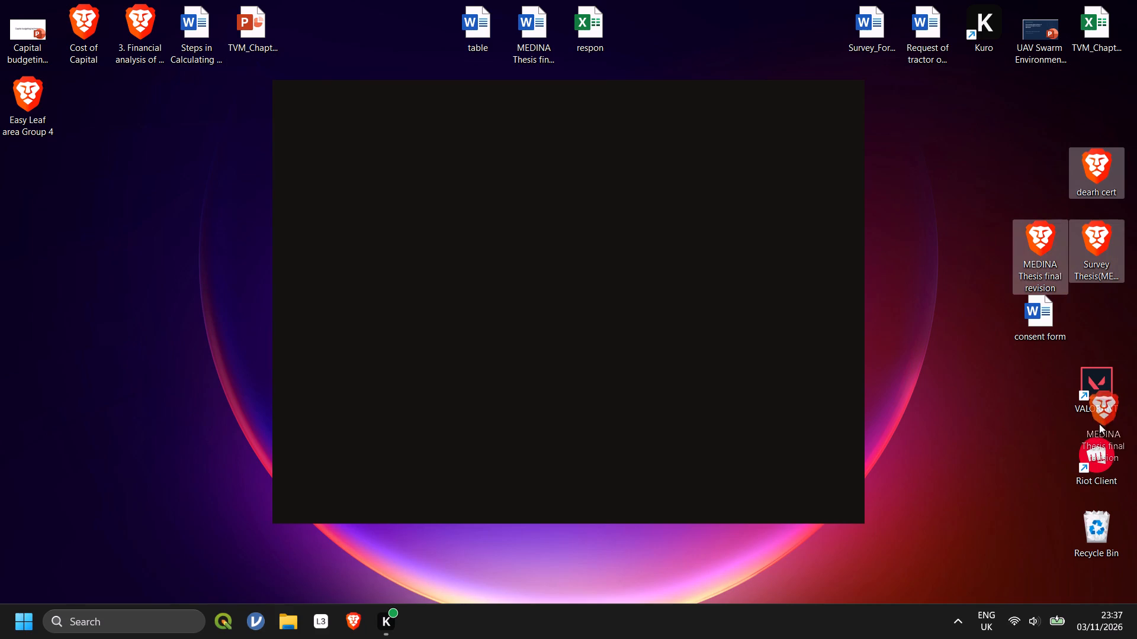
pyautogui.moveTo(1099, 424); pyautogui.dragTo(1090, 552)
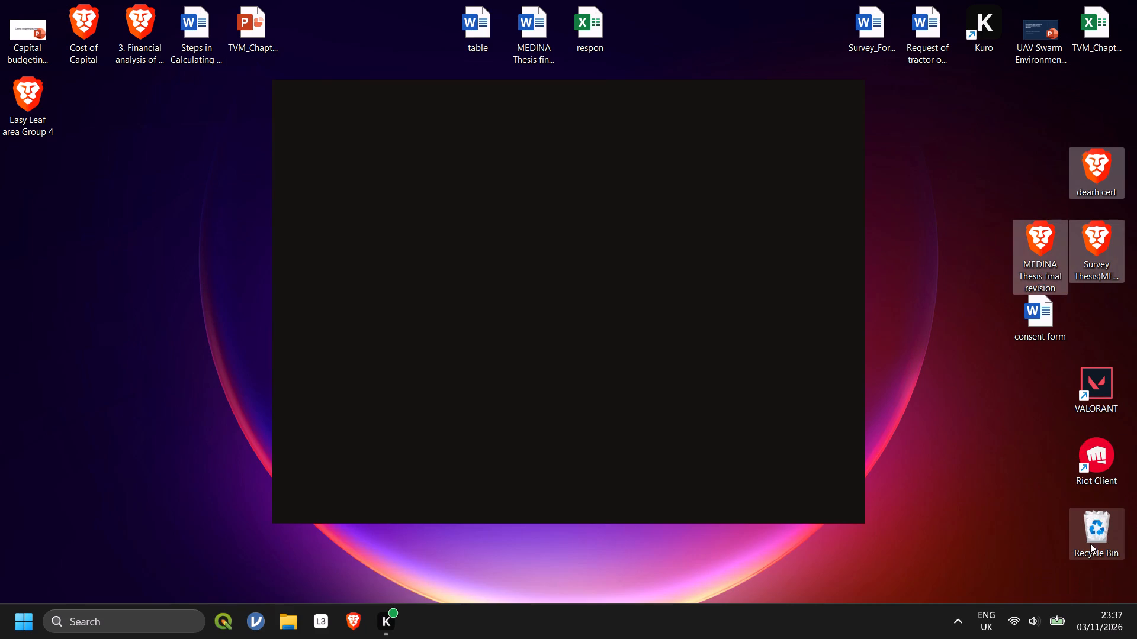
# Move the "consent form" document beside the Survey_Form tractor document on the desktop and clear the selection.
pyautogui.click(1036, 317)
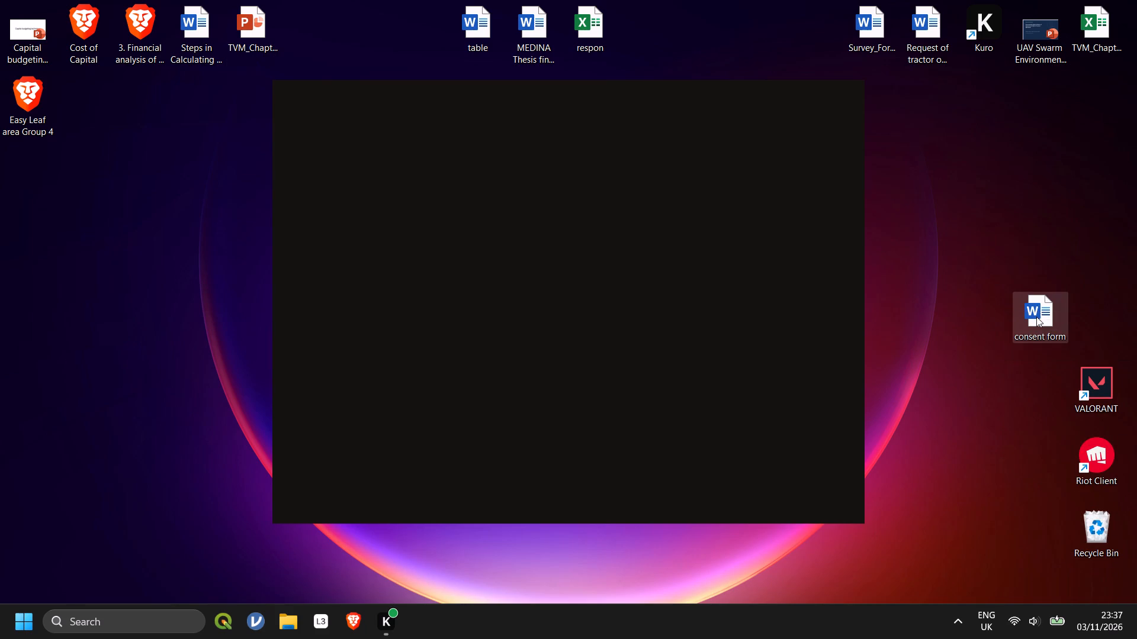
pyautogui.moveTo(1038, 335); pyautogui.dragTo(1094, 127)
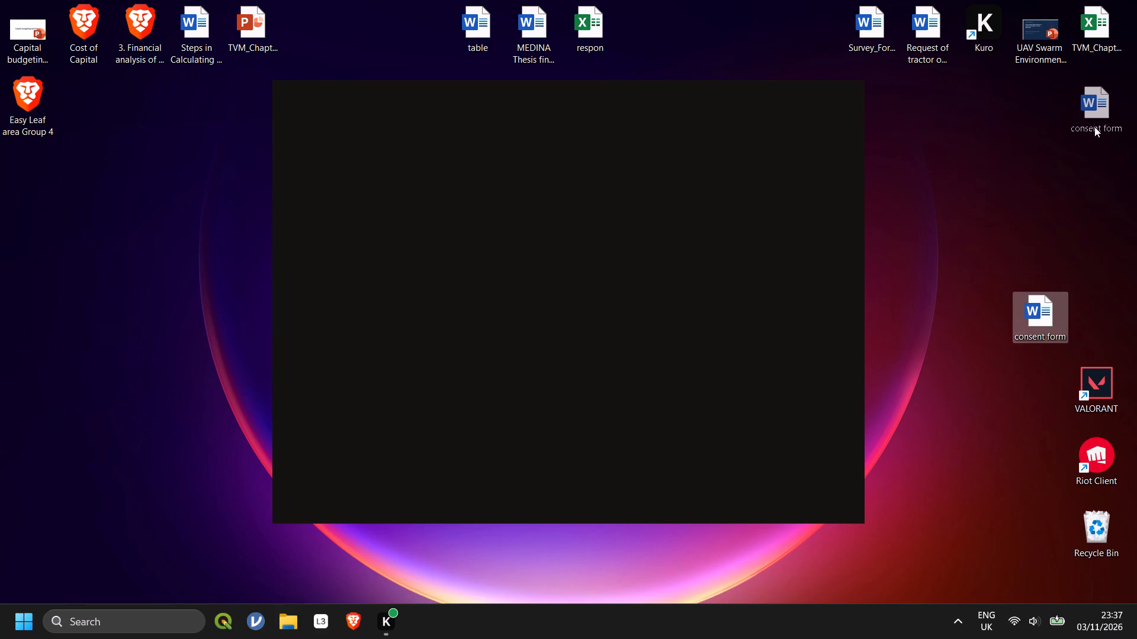
pyautogui.moveTo(1094, 127); pyautogui.dragTo(811, 35)
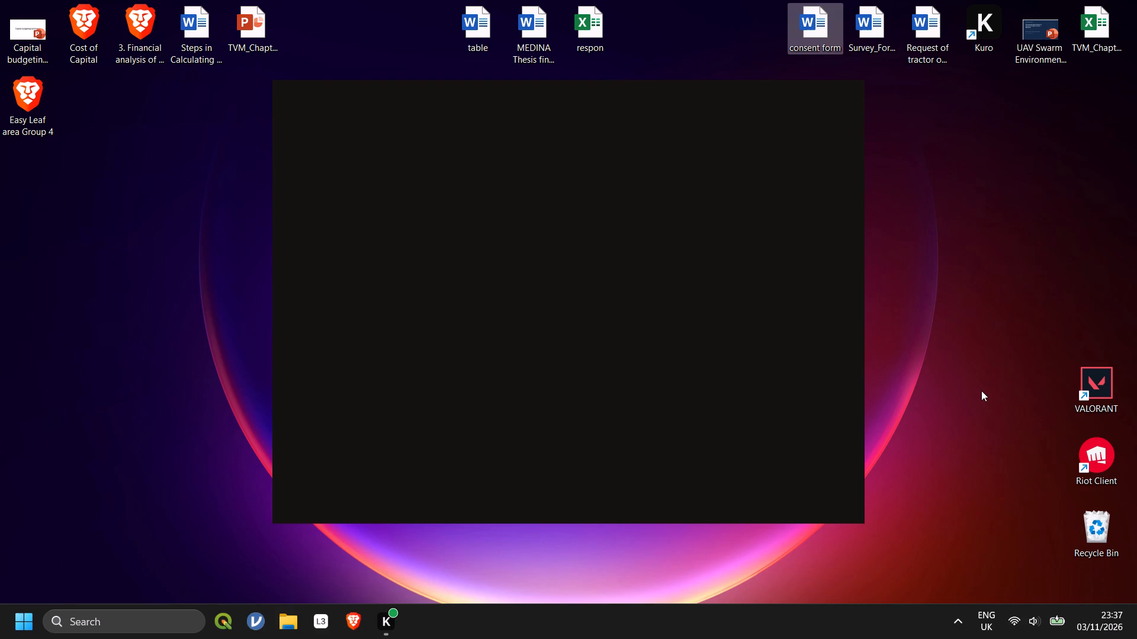
pyautogui.click(984, 390)
# Open the Brave browser.
pyautogui.click(345, 617)
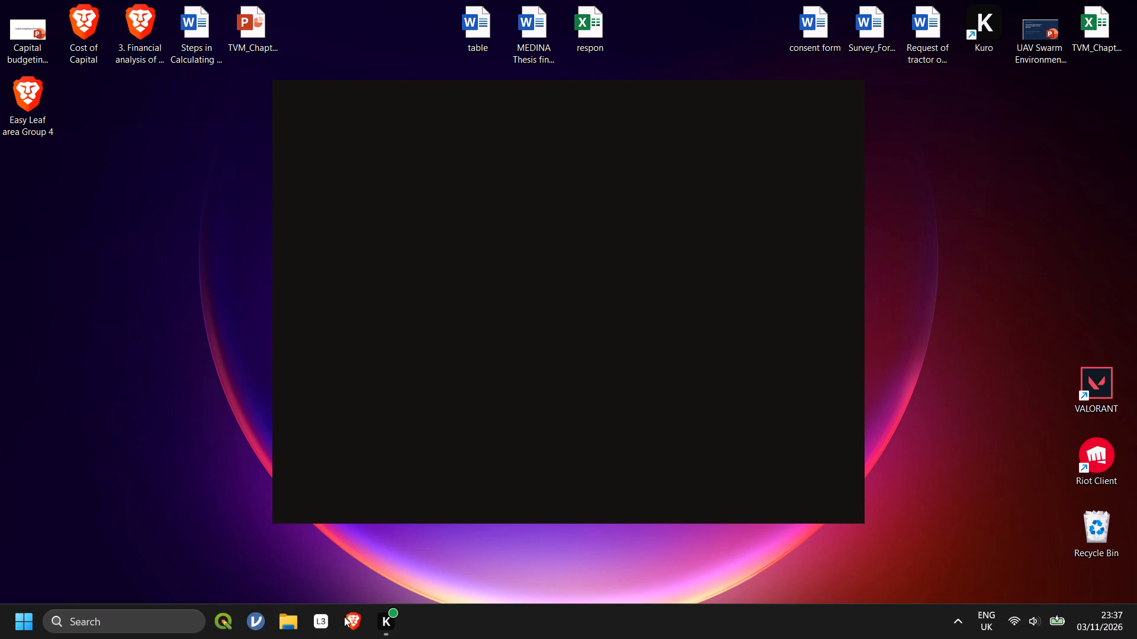